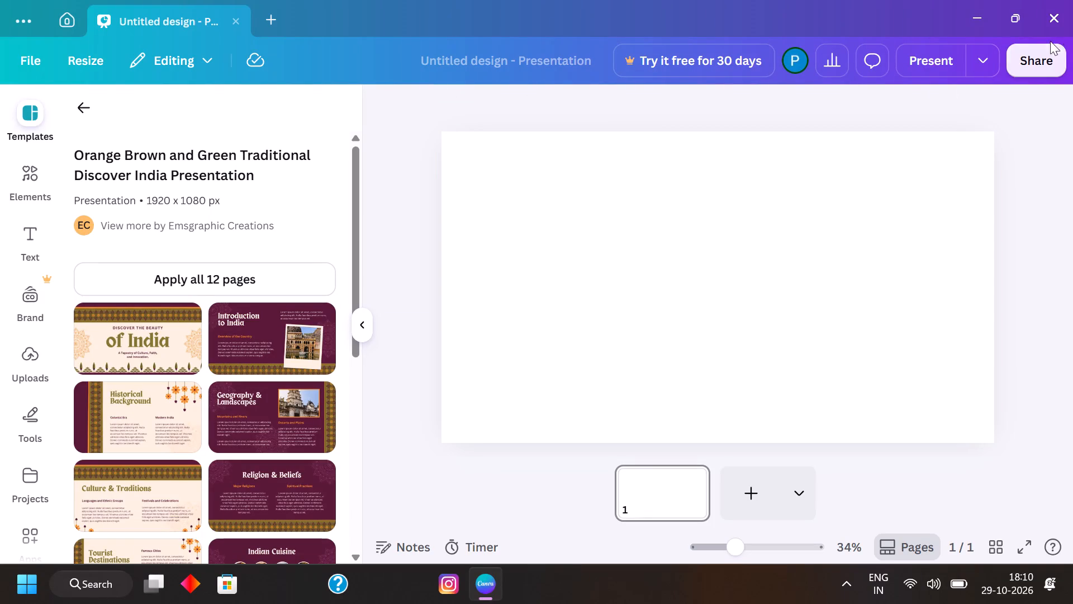
Close Canva and relaunch it from the Windows search.
click(1053, 20)
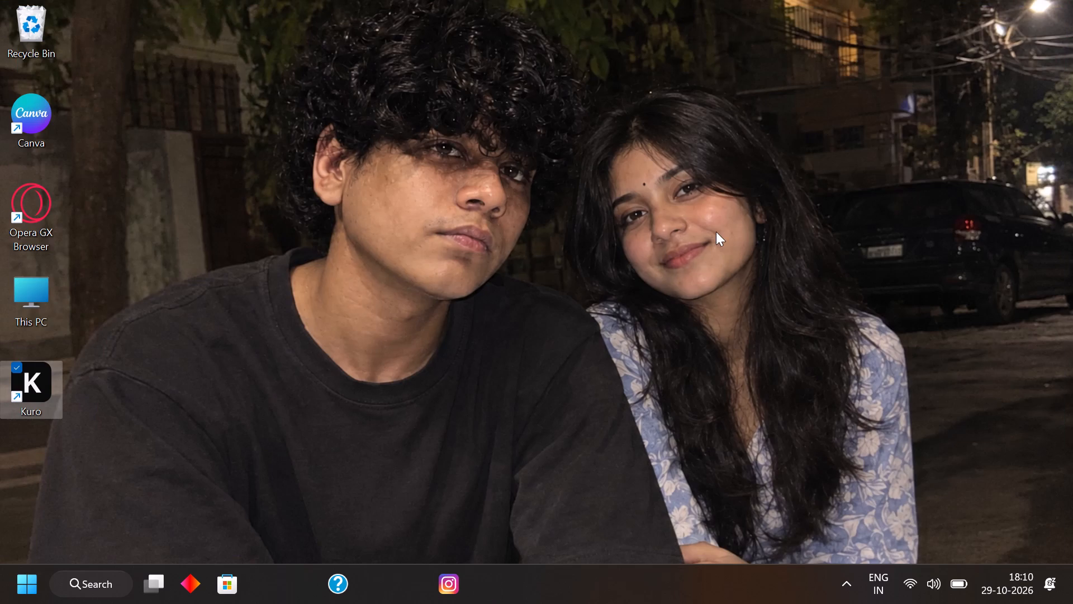
click(118, 581)
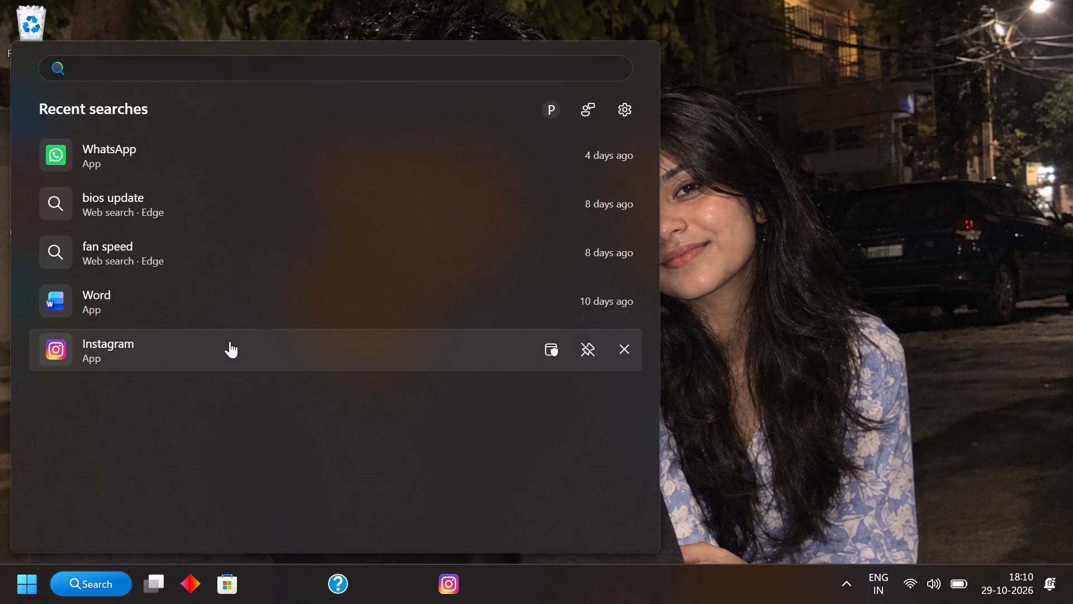
text(ca)
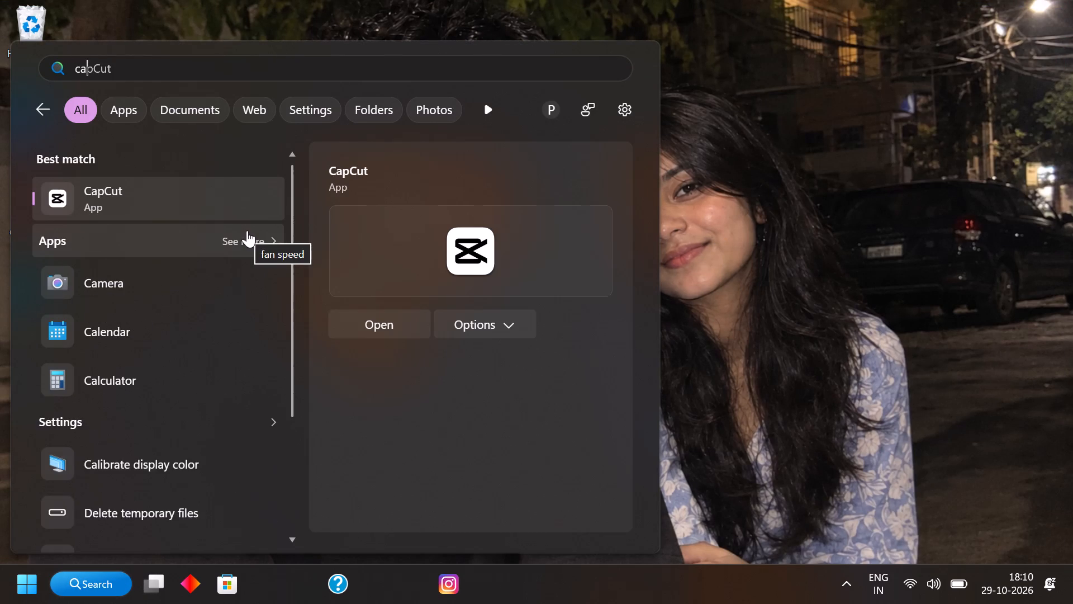
text(nv)
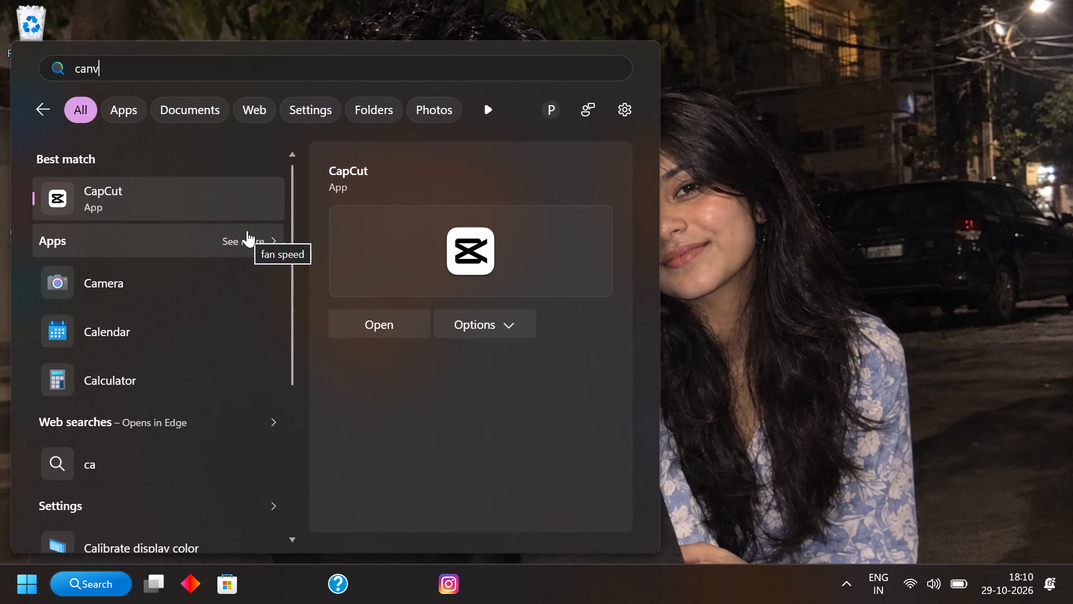
click(216, 200)
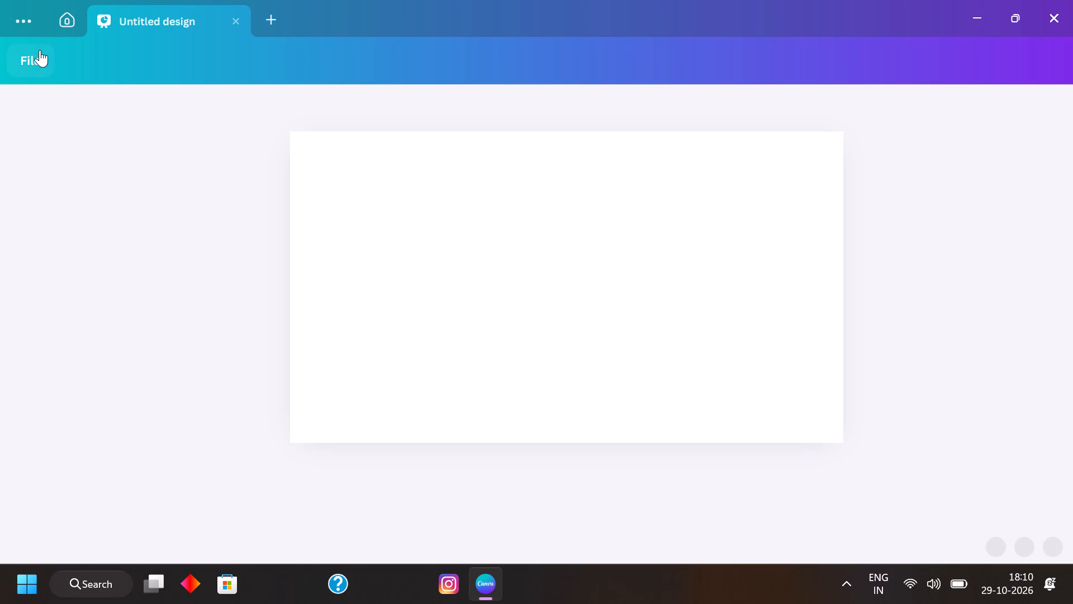
Close the untitled presentation design and return to the Canva home page.
click(240, 22)
click(235, 22)
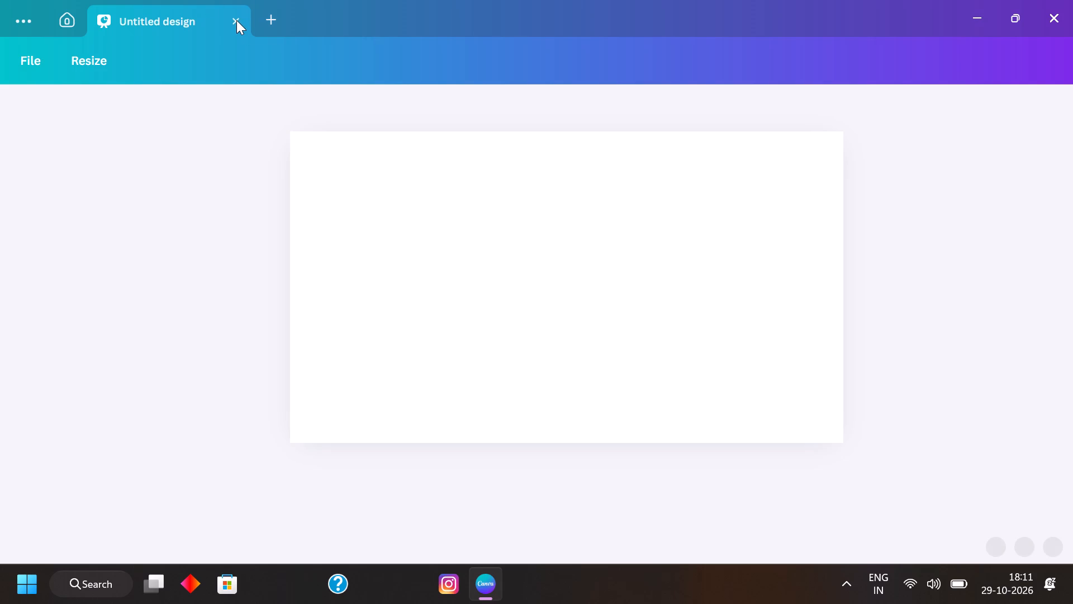
click(236, 20)
click(236, 20)
drag(236, 20, 193, 13)
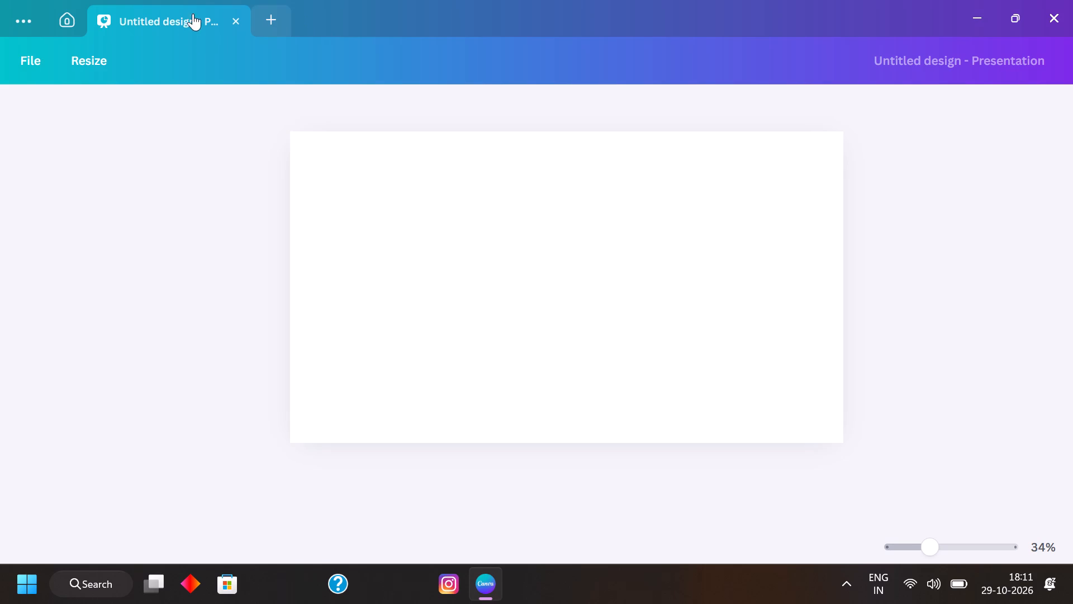
drag(193, 13, 267, 44)
click(275, 22)
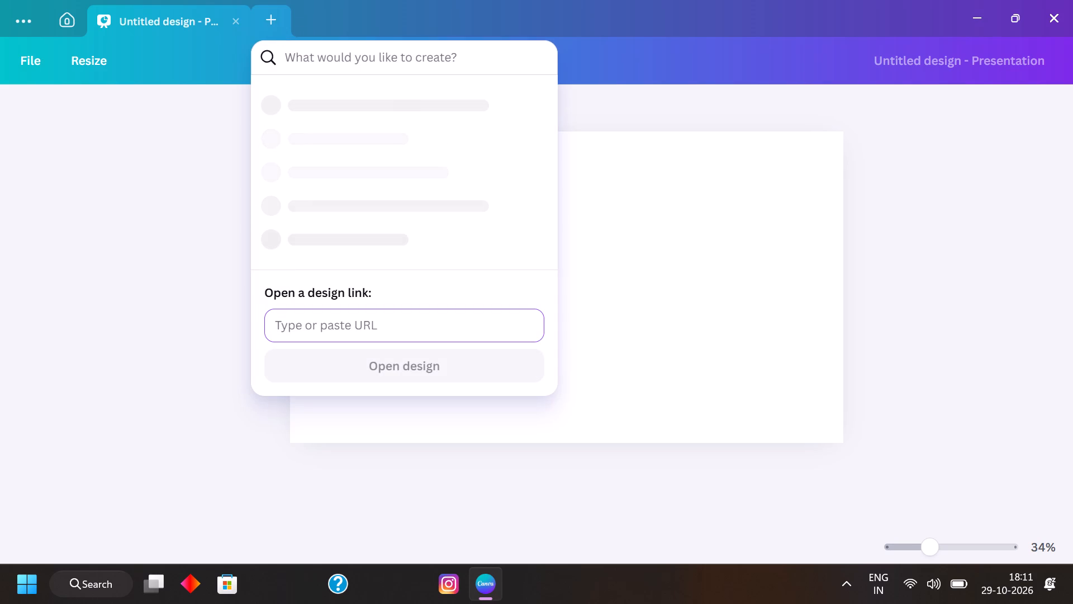
click(233, 22)
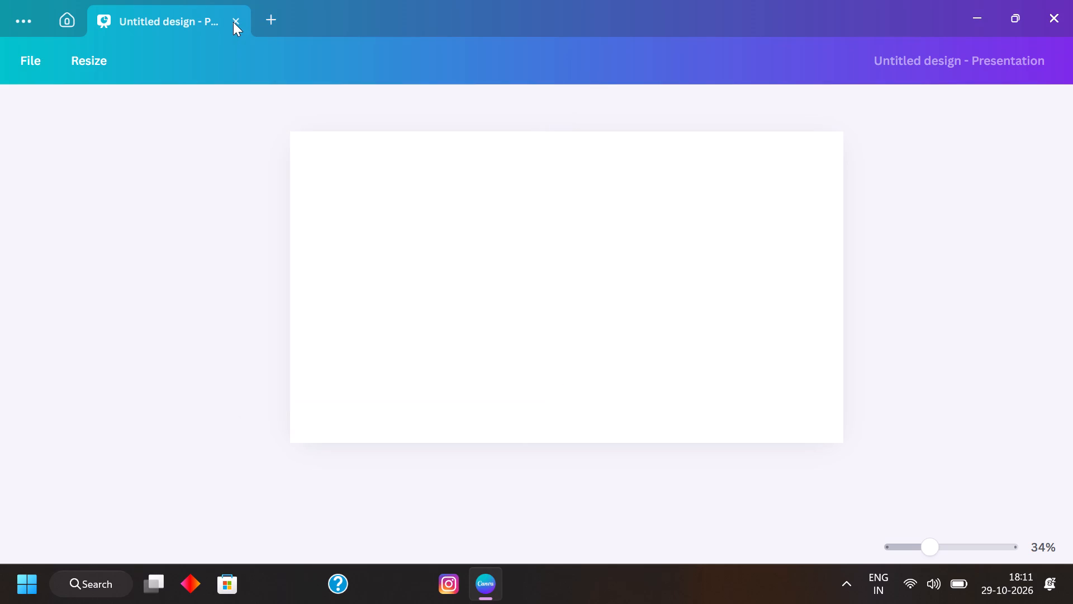
click(233, 22)
triple_click(233, 22)
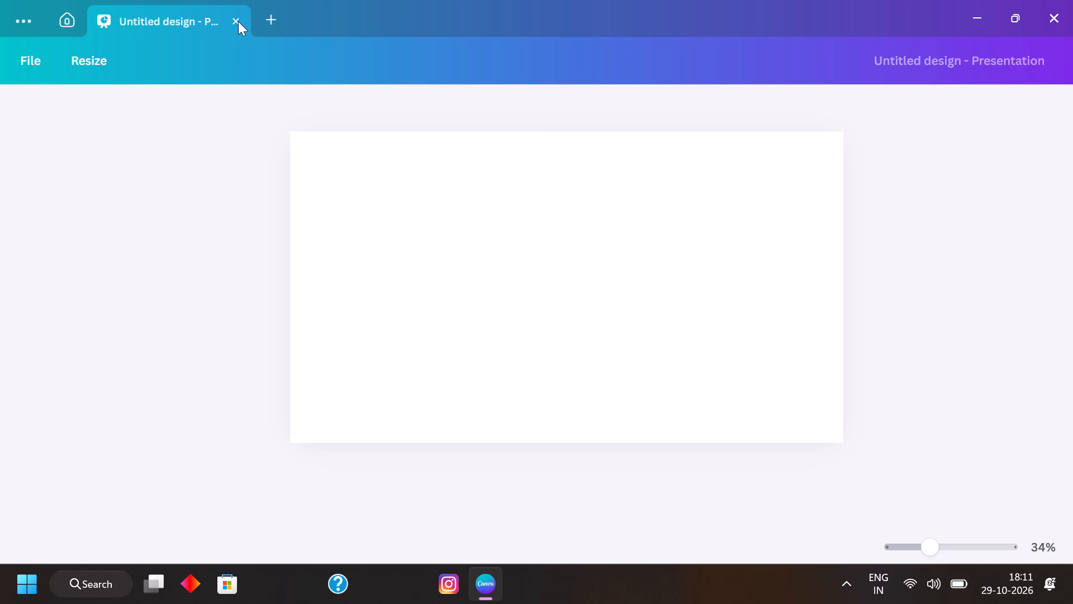
click(238, 21)
drag(238, 21, 36, 59)
click(36, 59)
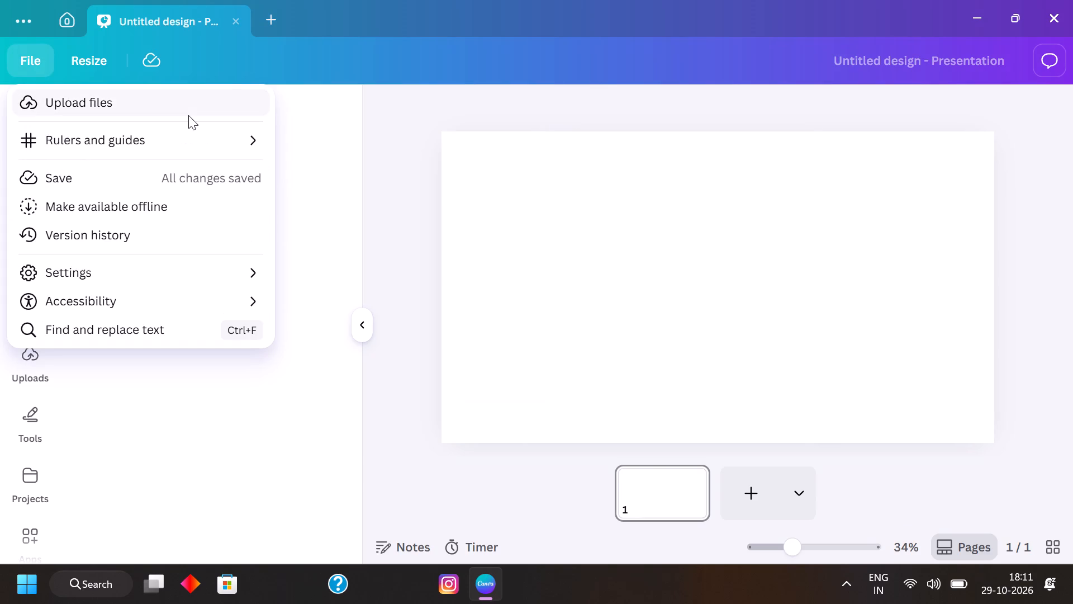
click(295, 80)
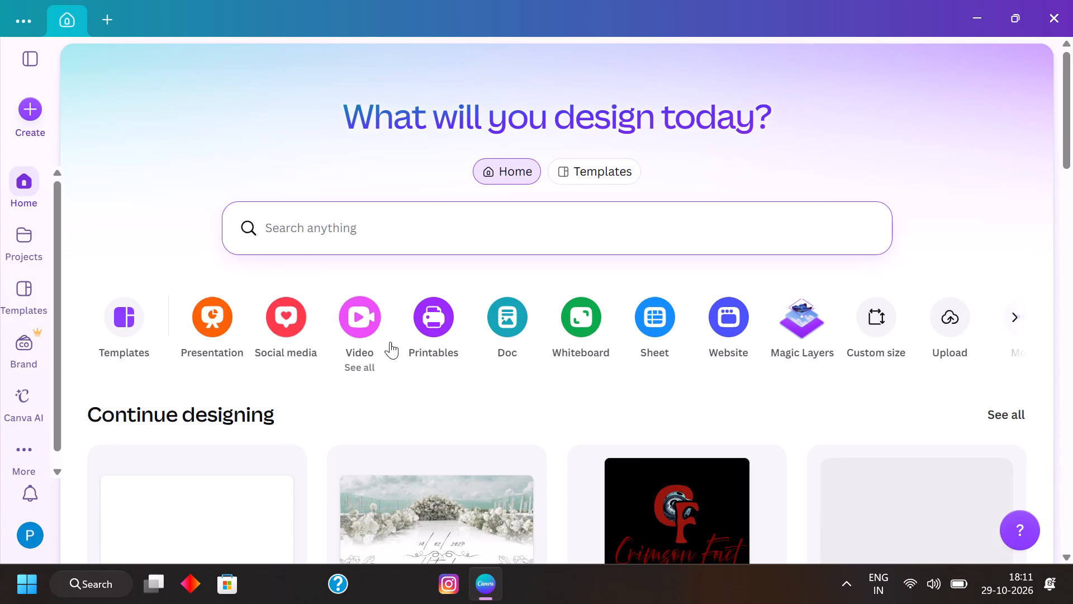
Create a new blank Doc design.
click(509, 335)
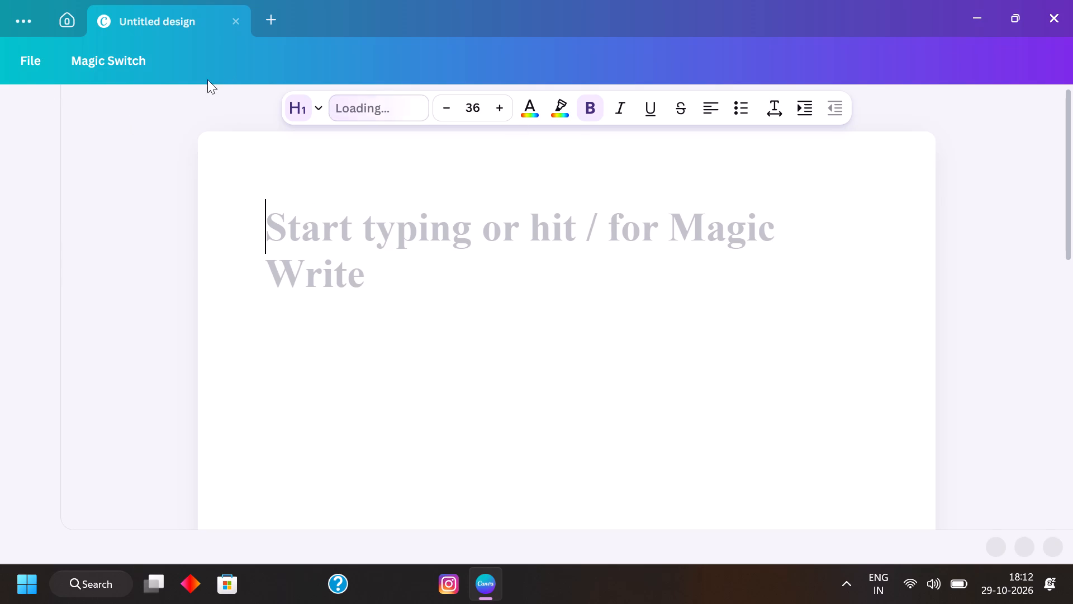
Open the file upload options for the new Doc.
click(32, 60)
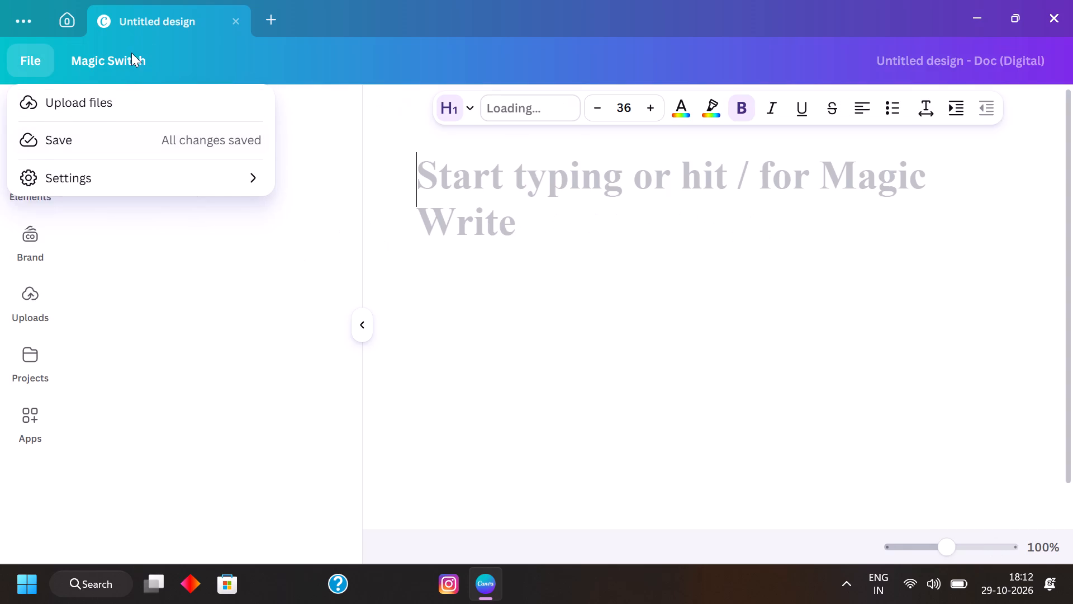
click(92, 98)
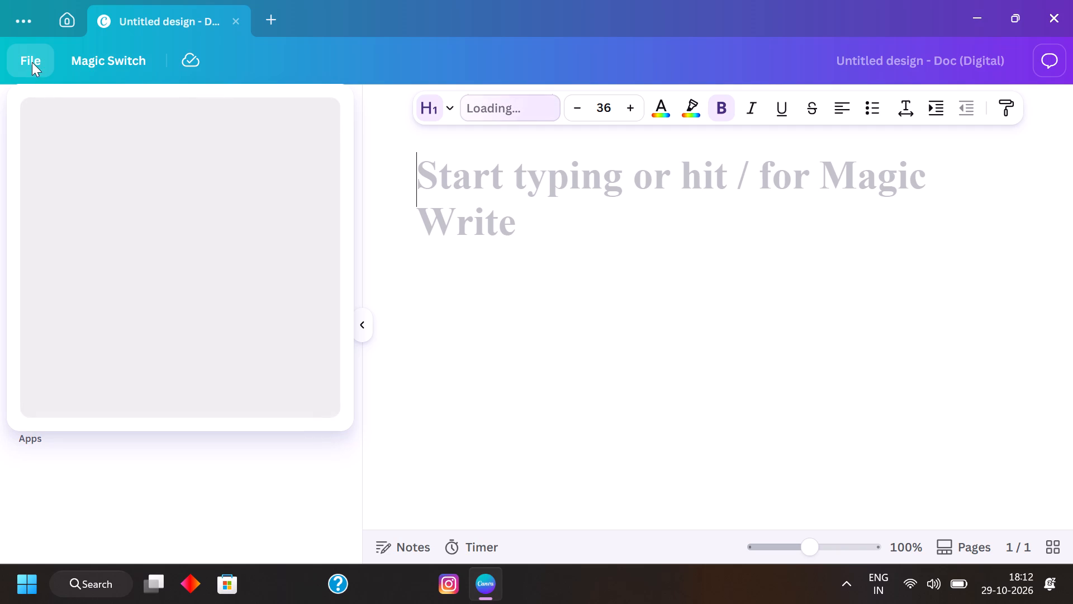
click(16, 23)
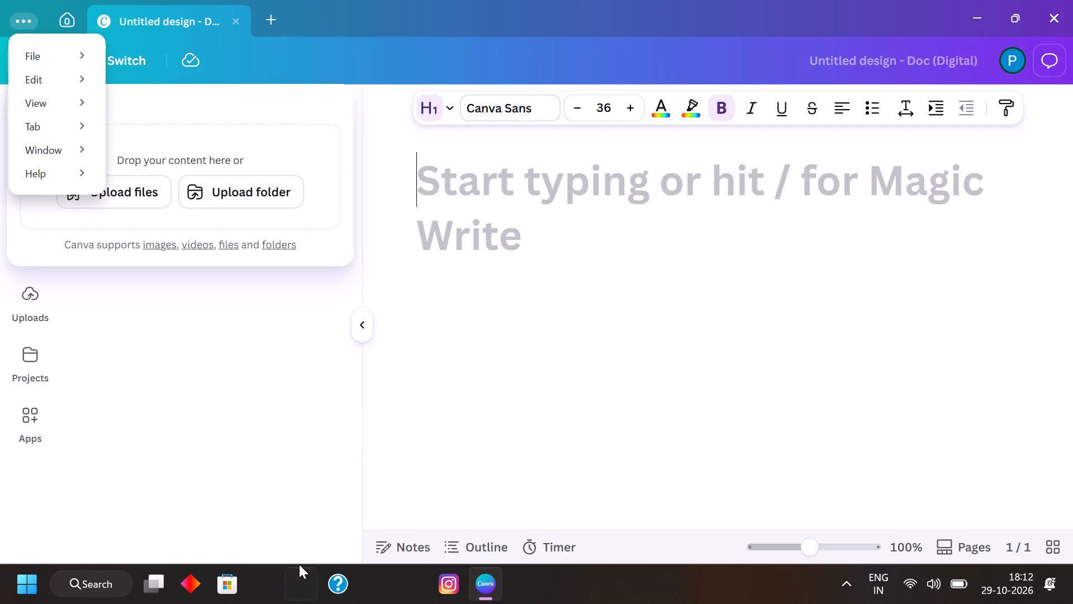
Switch to File Explorer and open the Documents folder.
click(28, 589)
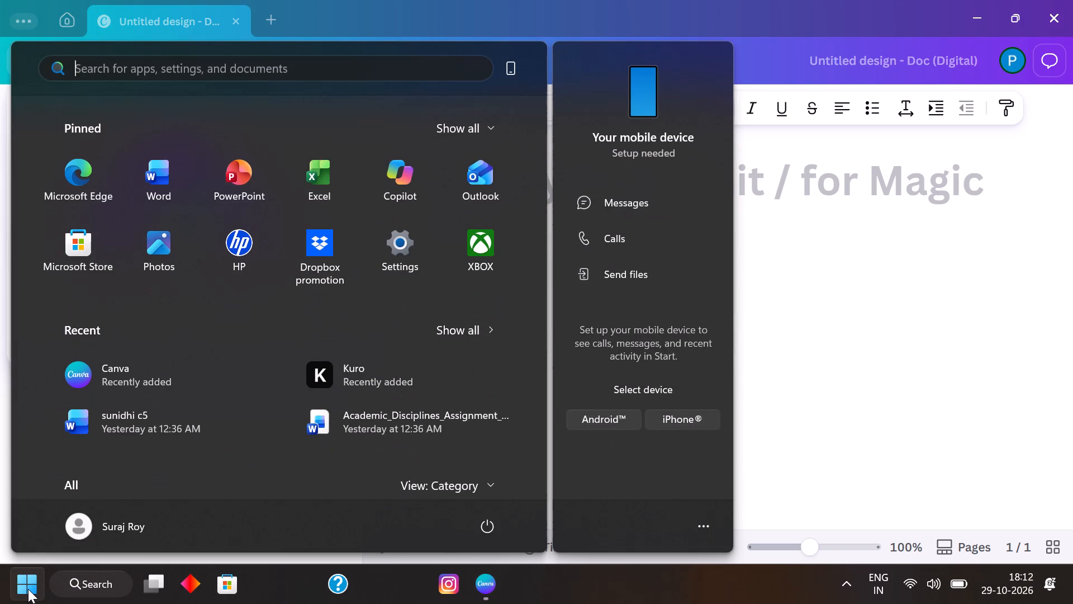
scroll(233, 479, down, 3)
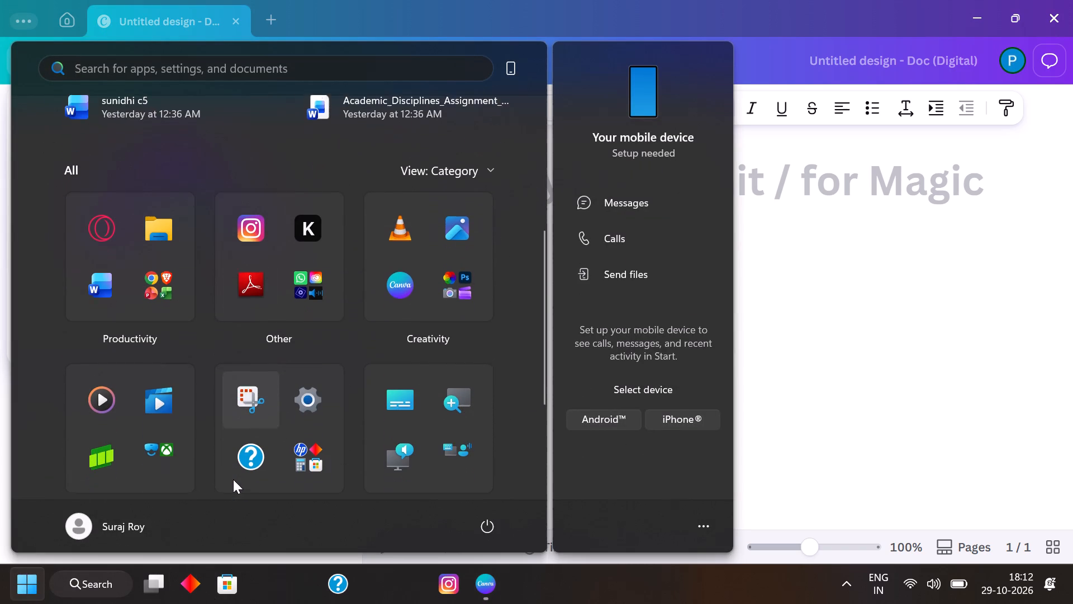
scroll(233, 479, down, 1)
click(165, 230)
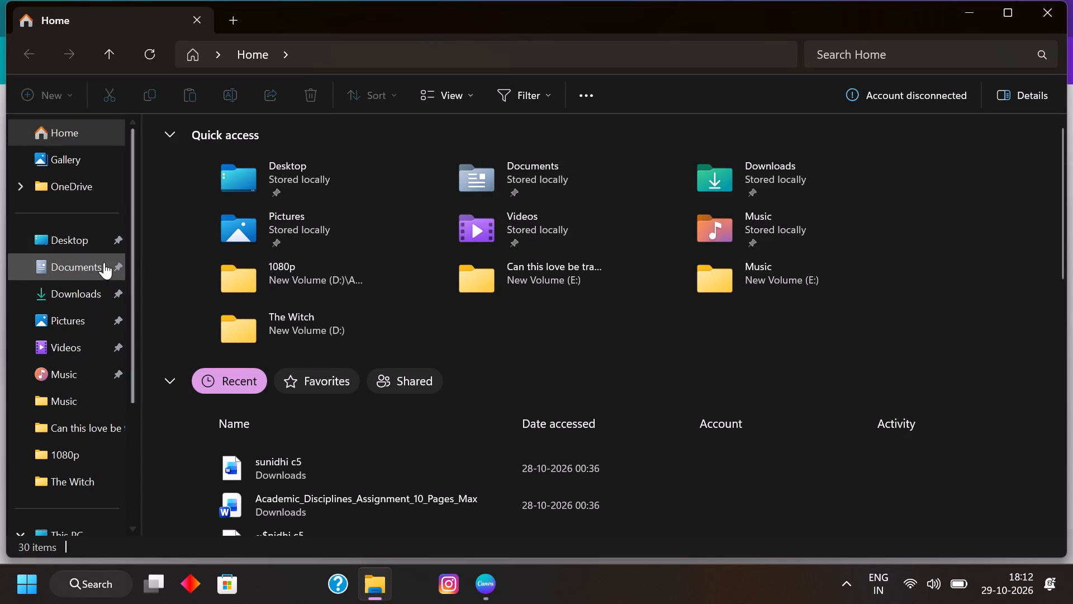
click(80, 263)
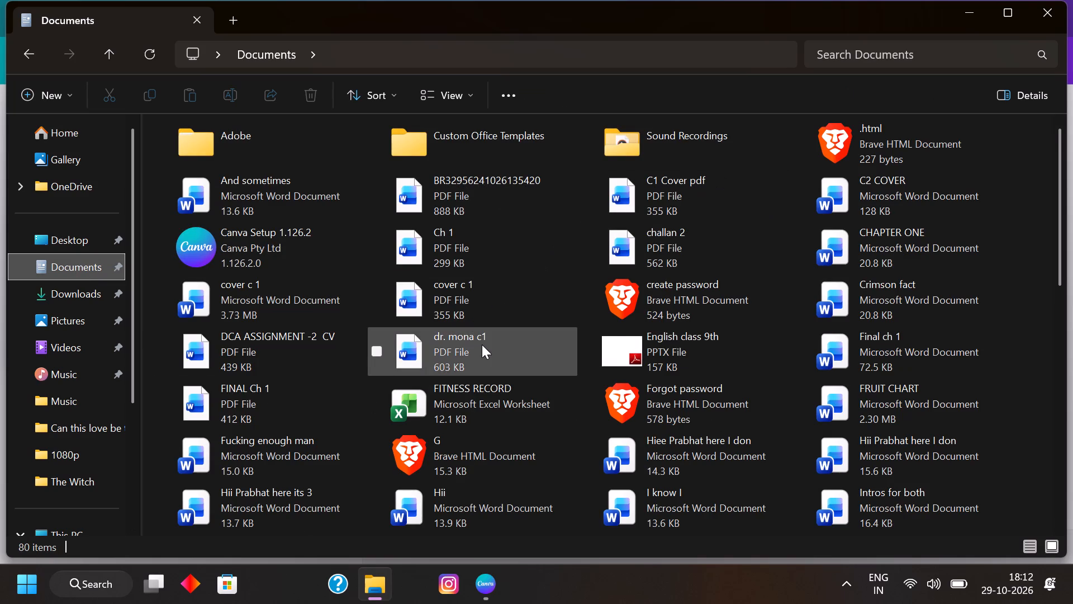
Look through the files in the Documents folder for a suitable existing document.
scroll(482, 345, down, 11)
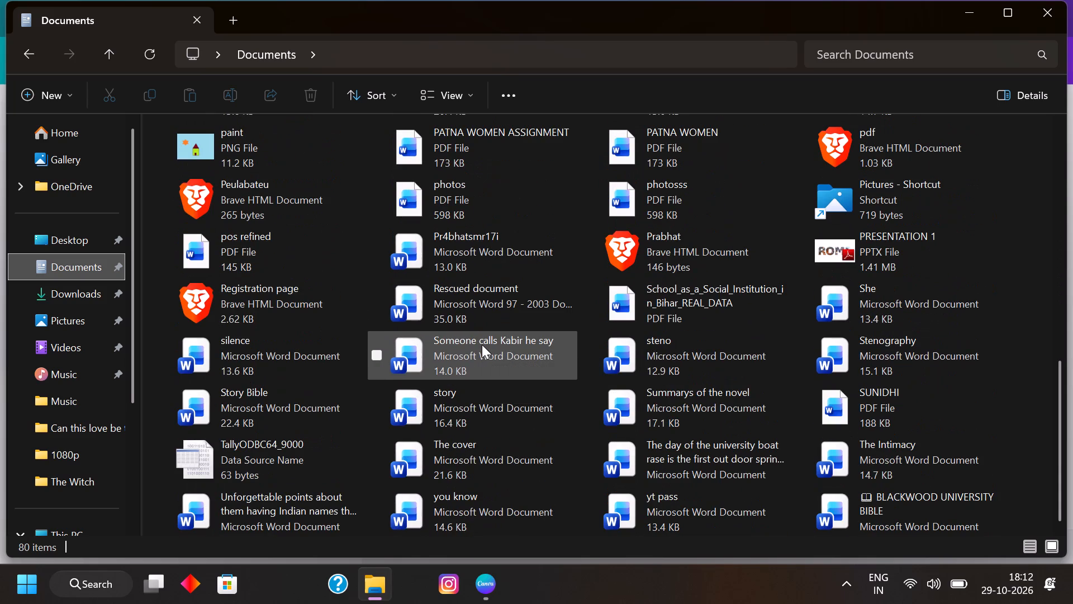
scroll(469, 374, down, 1)
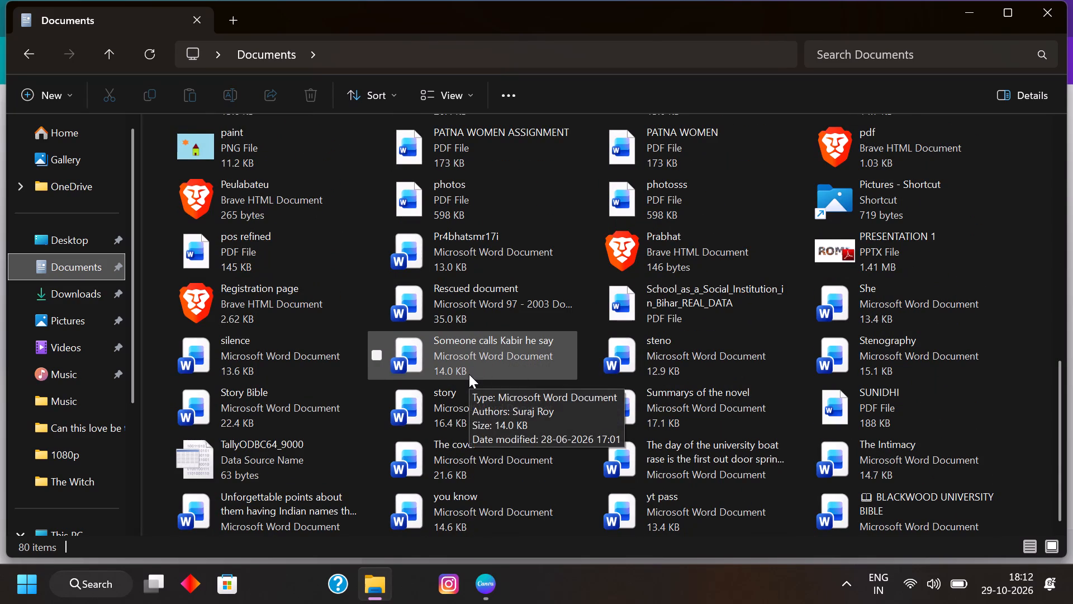
scroll(469, 374, down, 6)
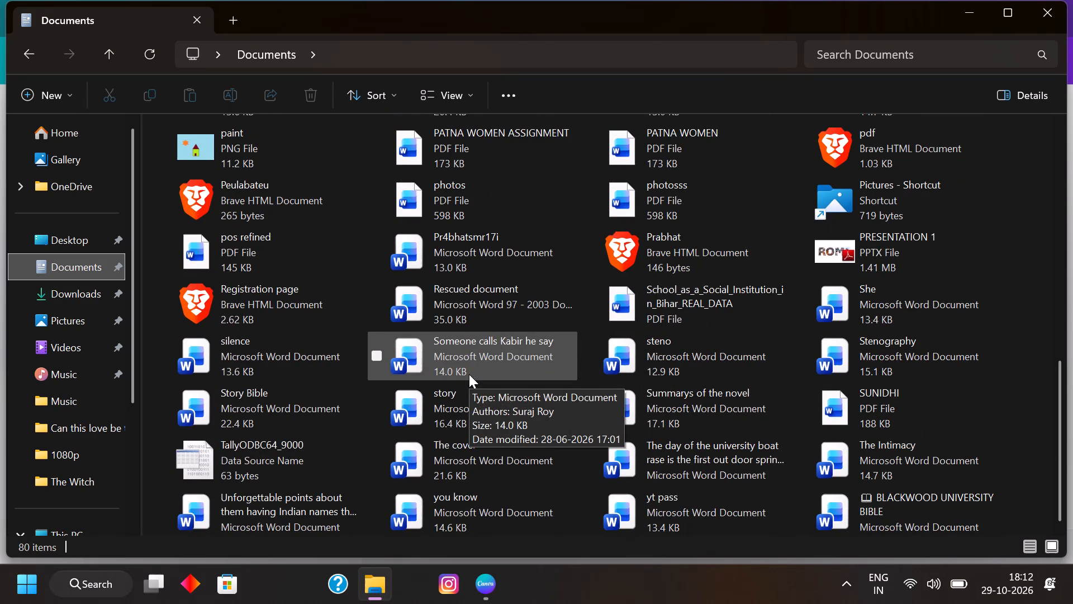
scroll(469, 374, down, 2)
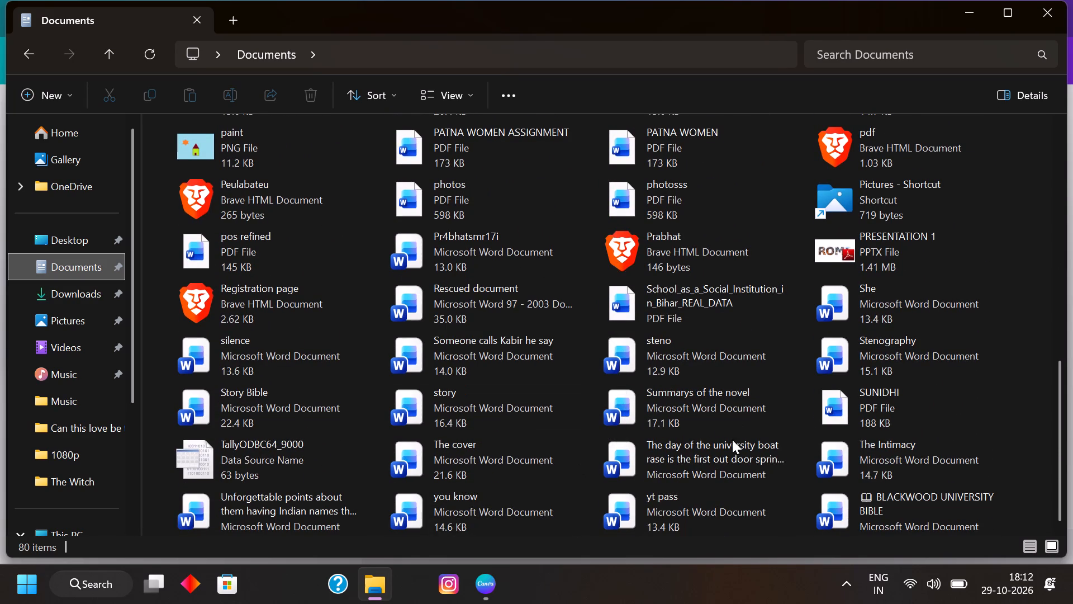
scroll(672, 458, up, 1)
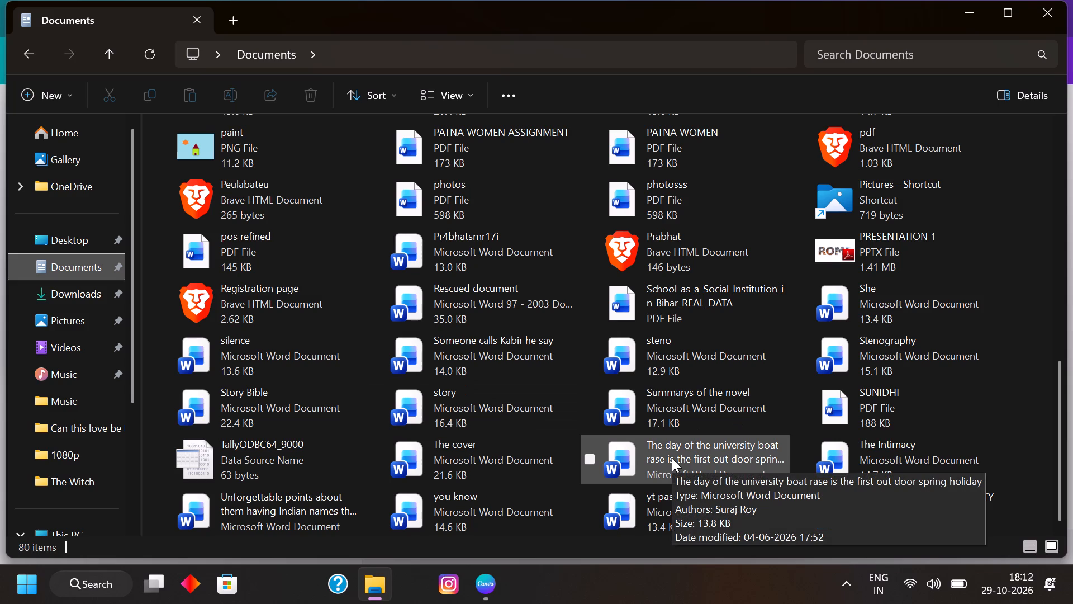
scroll(672, 458, up, 8)
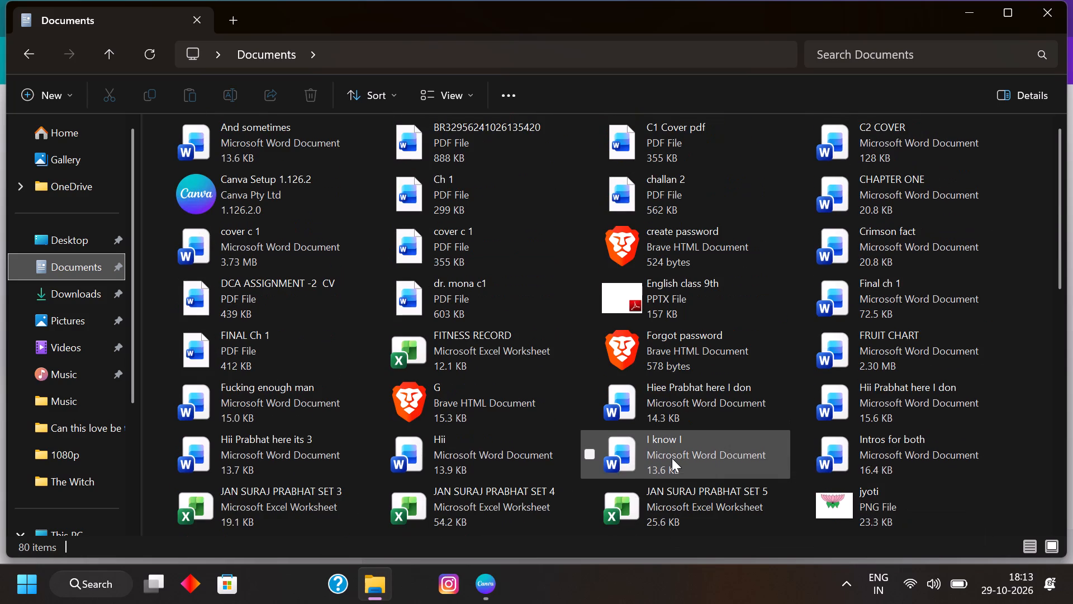
scroll(672, 458, up, 1)
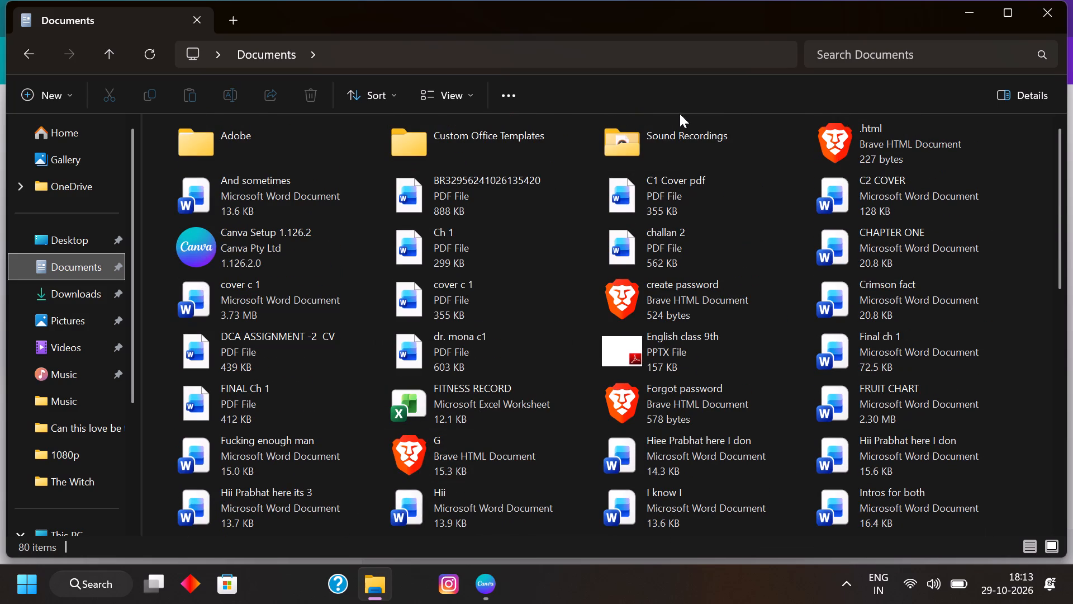
Open the C2 COVER document in Word to check its cover page, and close it again.
click(892, 188)
double_click(892, 188)
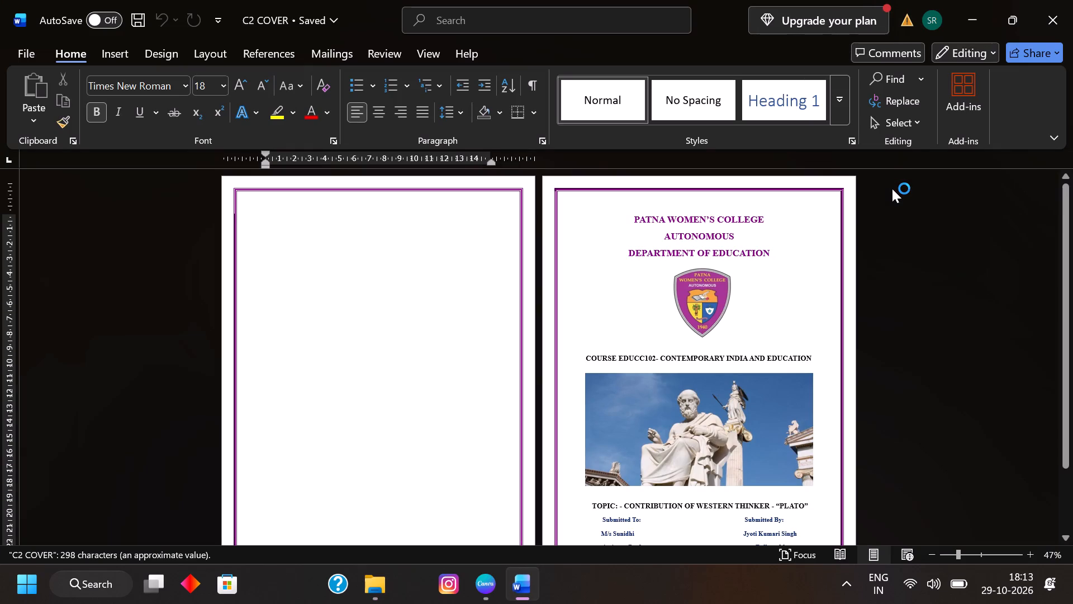
click(1044, 30)
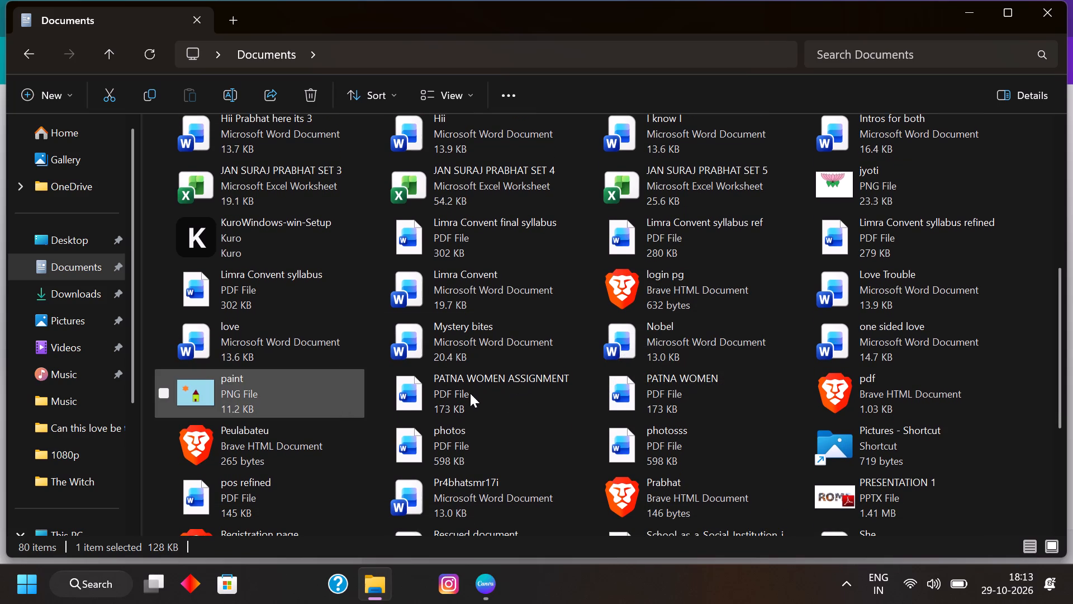
Open the PATNA WOMEN ASSIGNMENT PDF in Word, accepting the conversion, check its opening pages, and close it again.
double_click(470, 393)
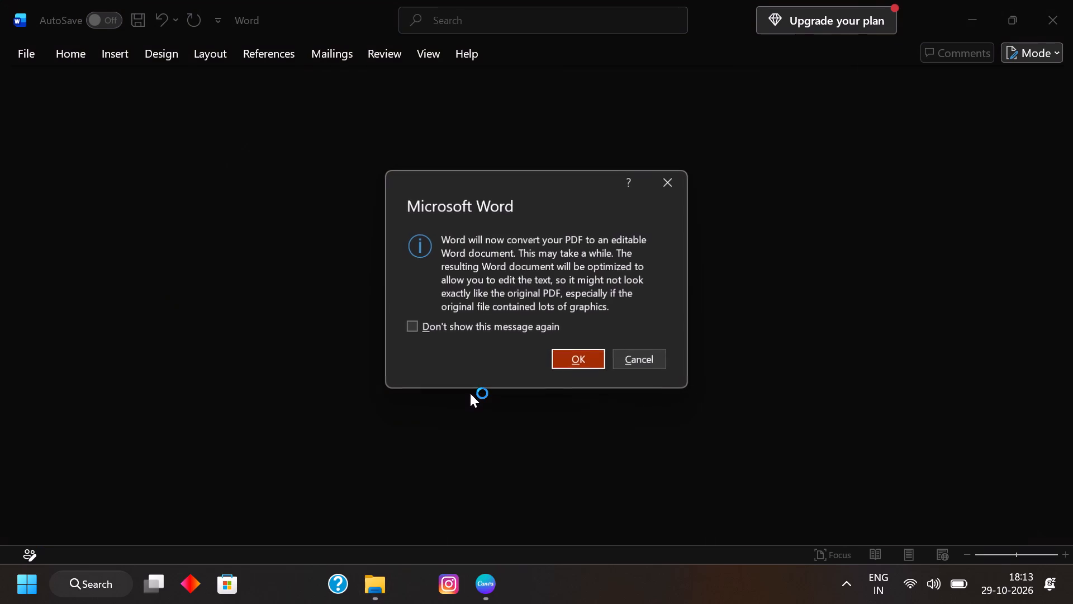
click(575, 356)
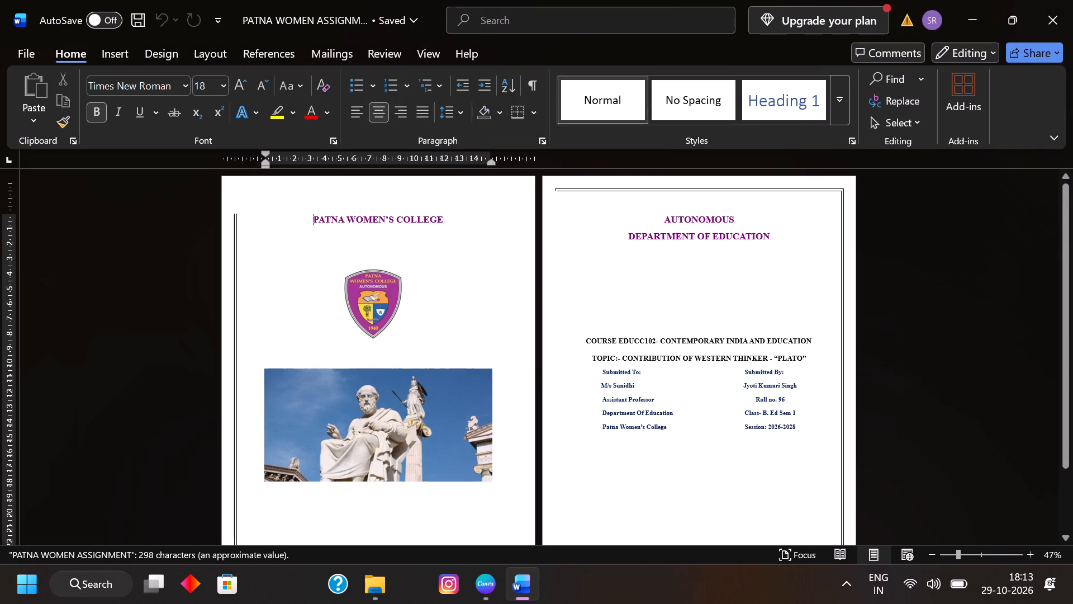
click(1051, 26)
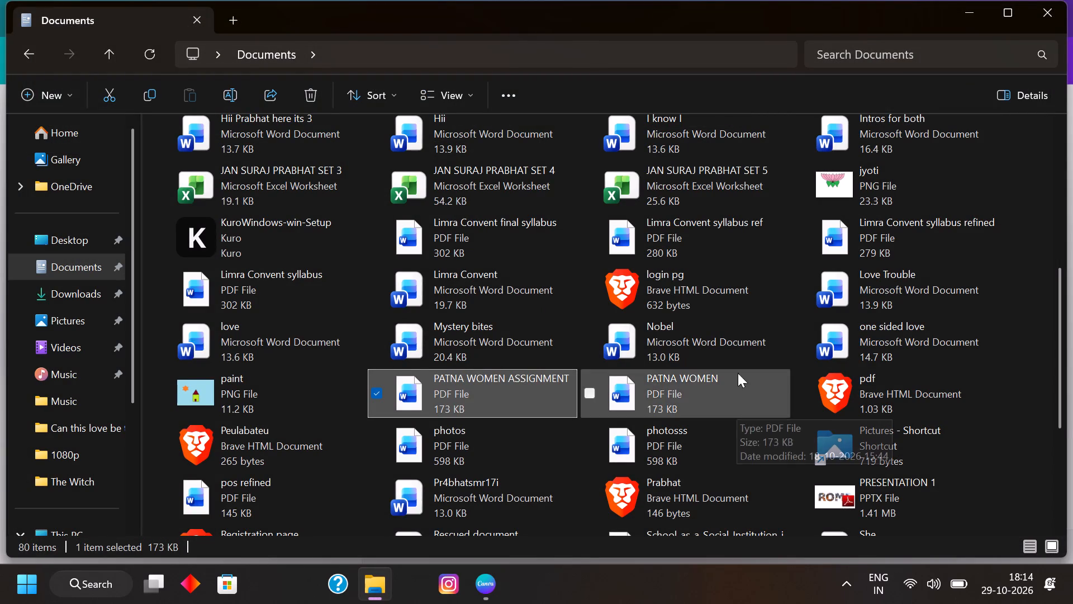
Open the PATNA WOMEN PDF in Word, accepting the conversion, check its opening pages, and close it again.
click(687, 389)
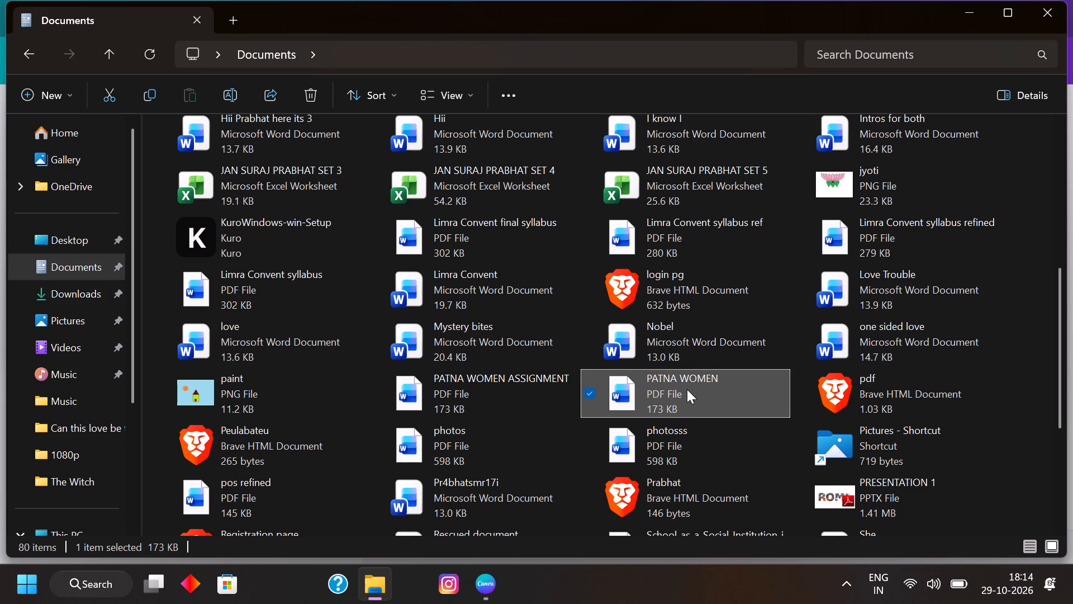
right_click(687, 389)
click(687, 389)
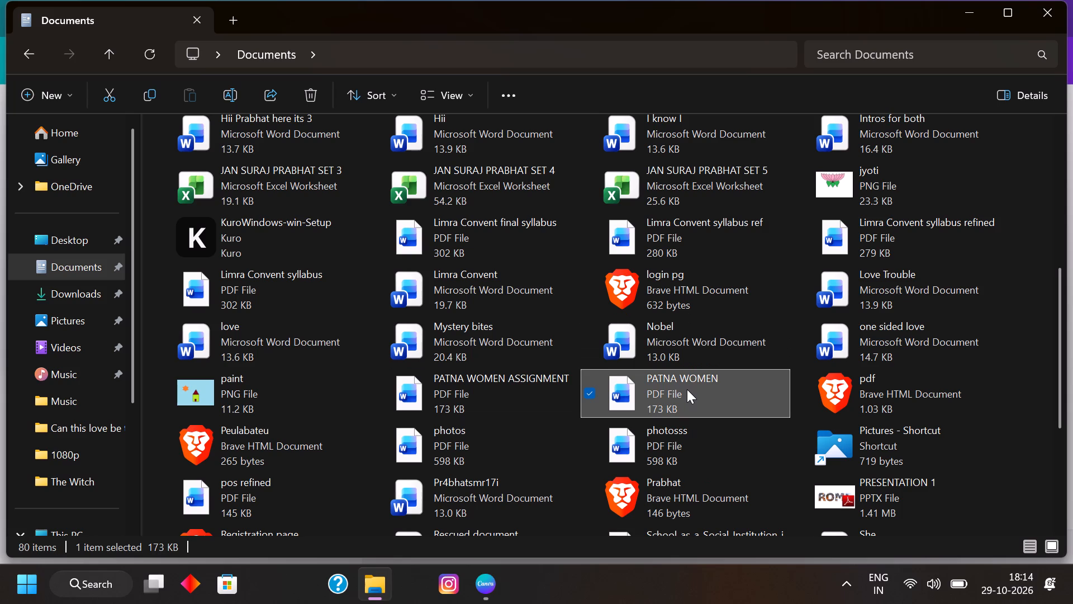
double_click(687, 389)
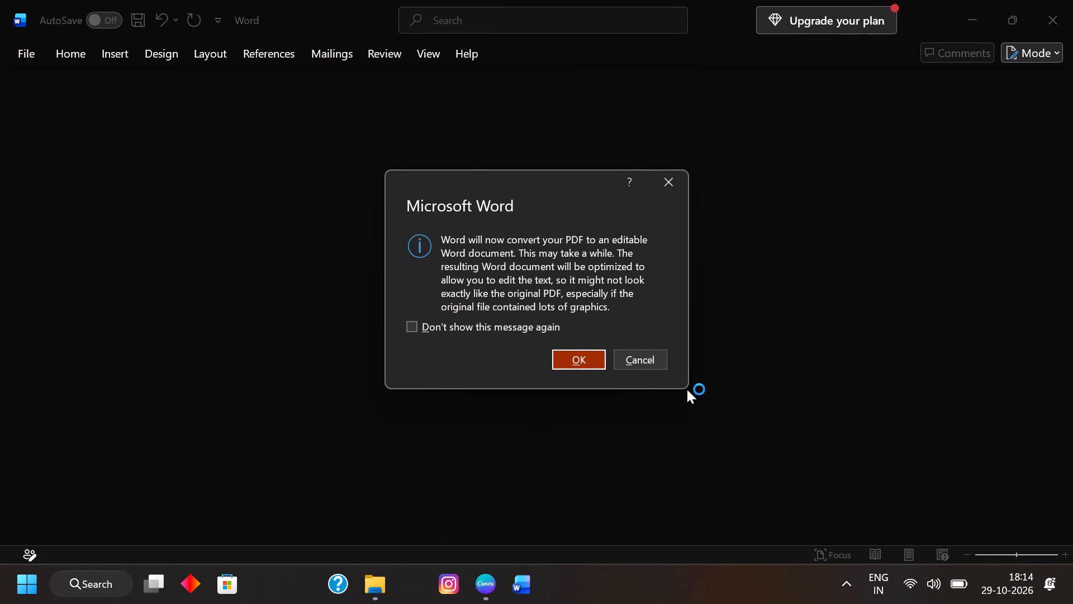
click(587, 361)
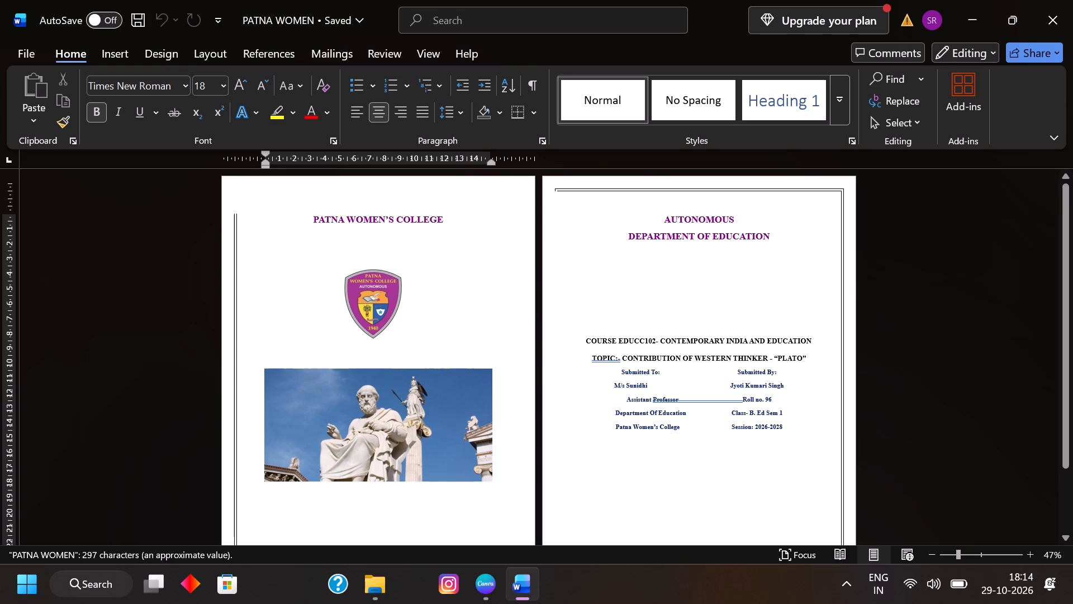
click(1050, 25)
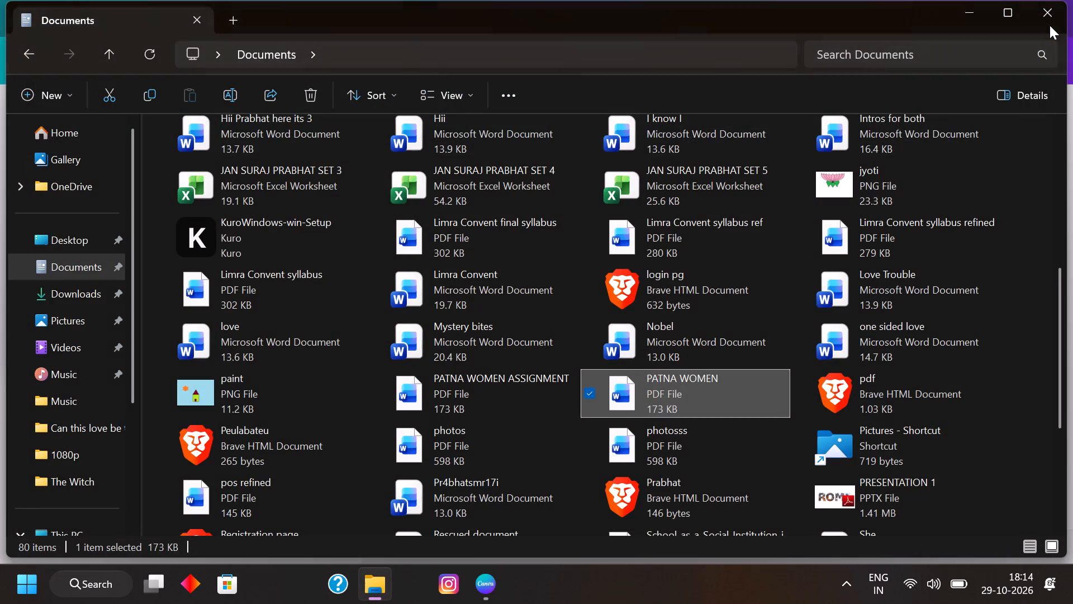
Close the File Explorer window and the Canva window with the untitled Doc.
click(1050, 25)
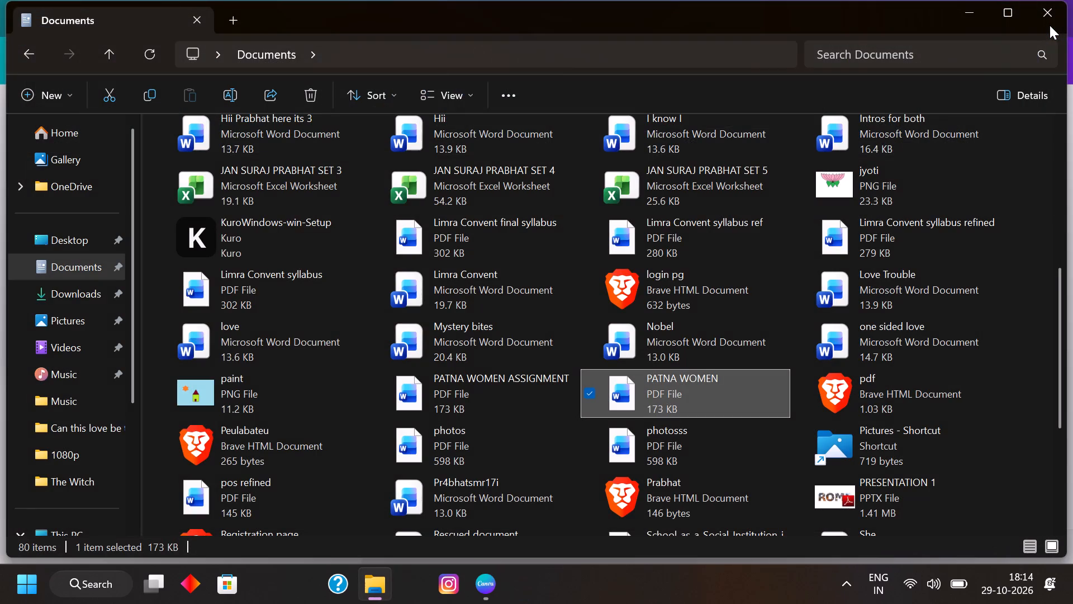
click(1048, 15)
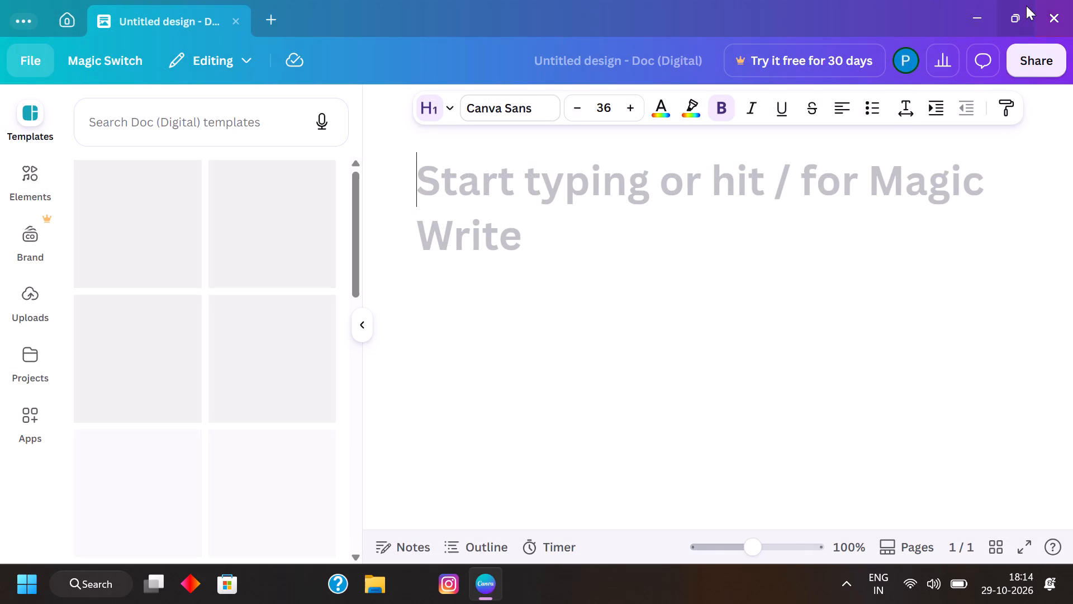
click(1051, 18)
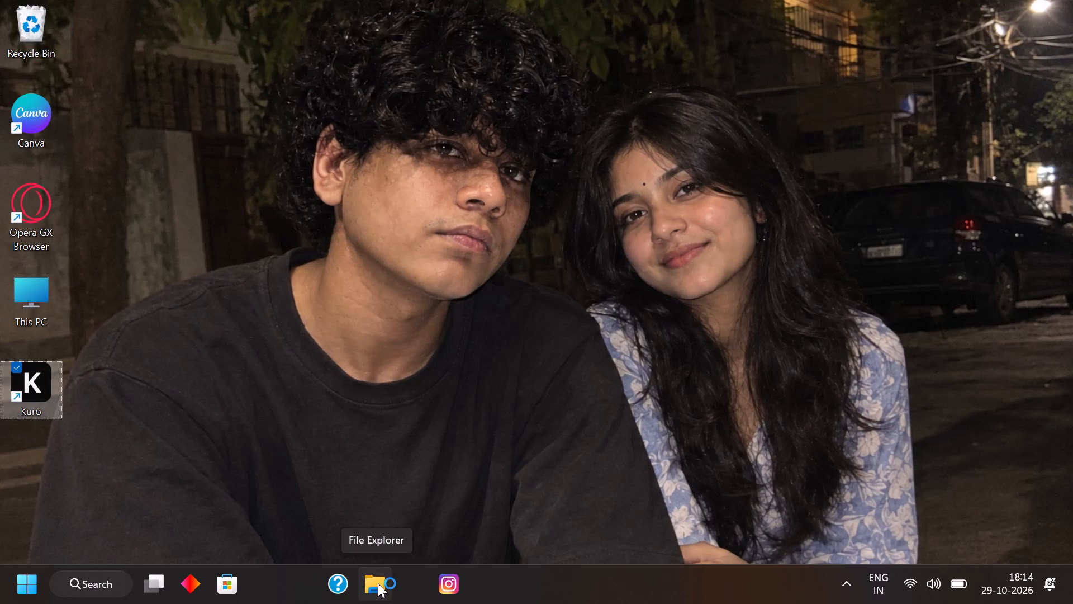
Reopen File Explorer at the Downloads folder and look through its files for a suitable assignment document.
click(378, 583)
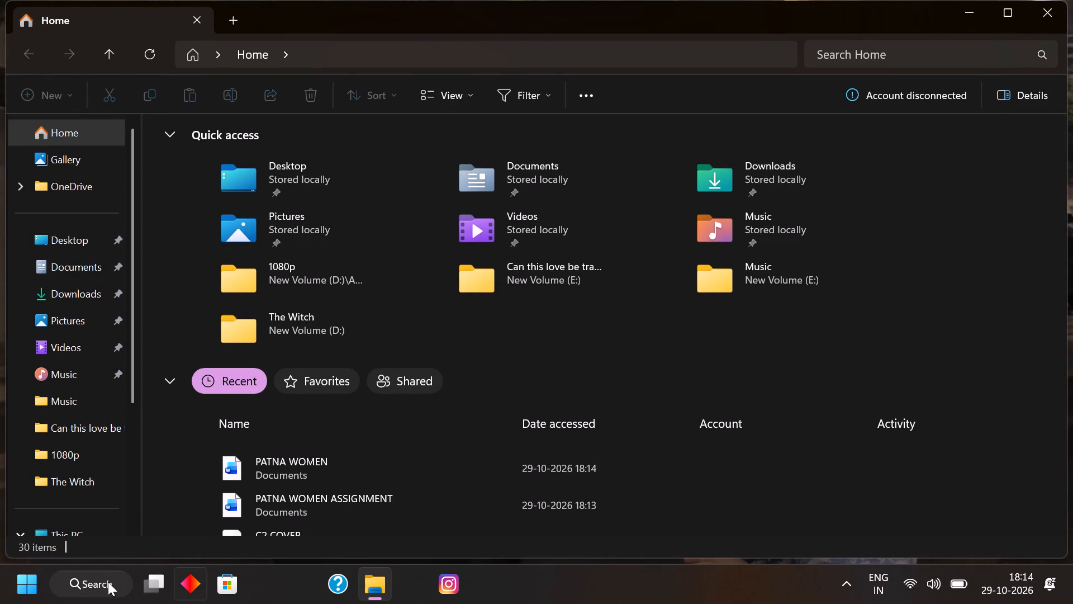
click(75, 300)
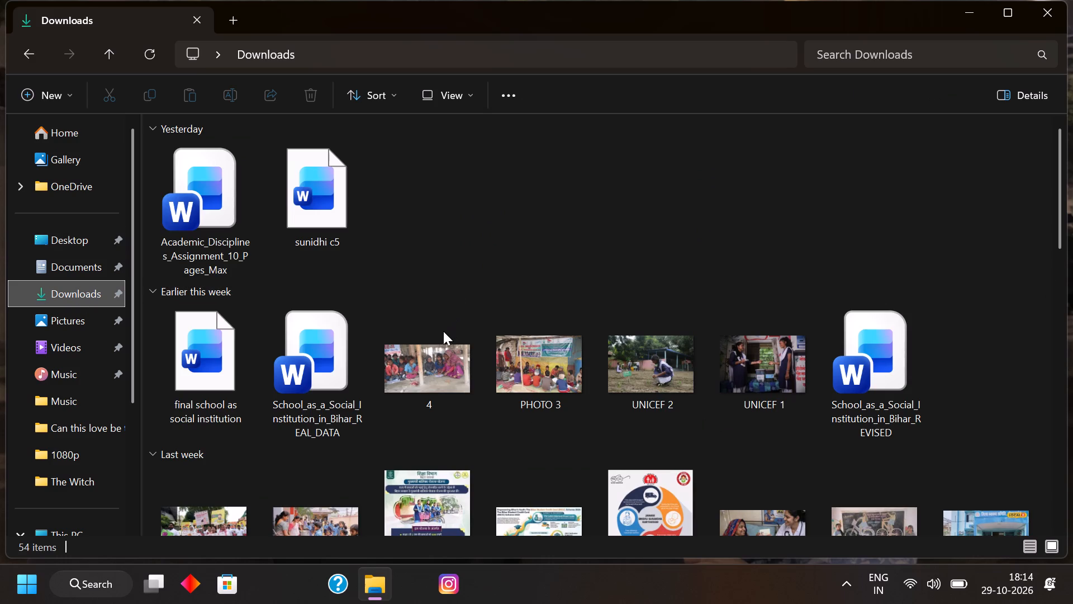
scroll(439, 332, down, 3)
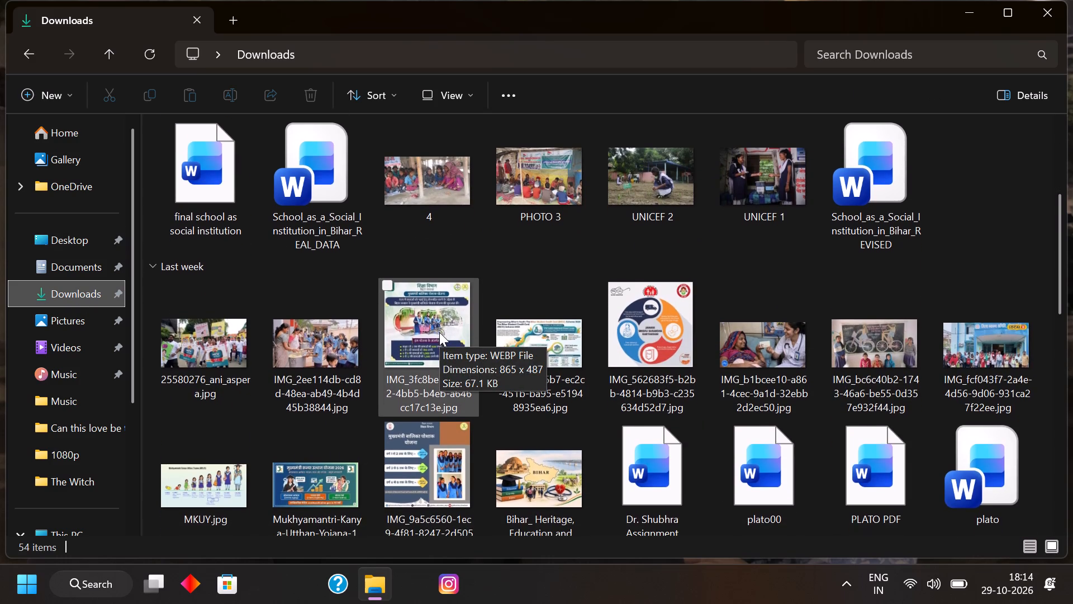
scroll(439, 332, down, 1)
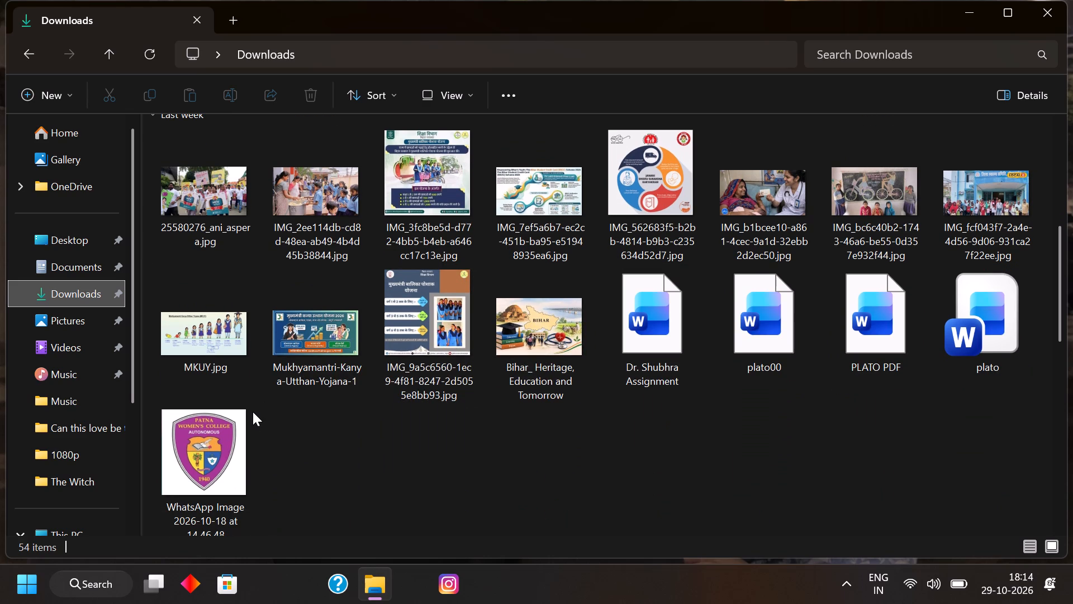
scroll(253, 412, right, 1)
scroll(253, 412, up, 2)
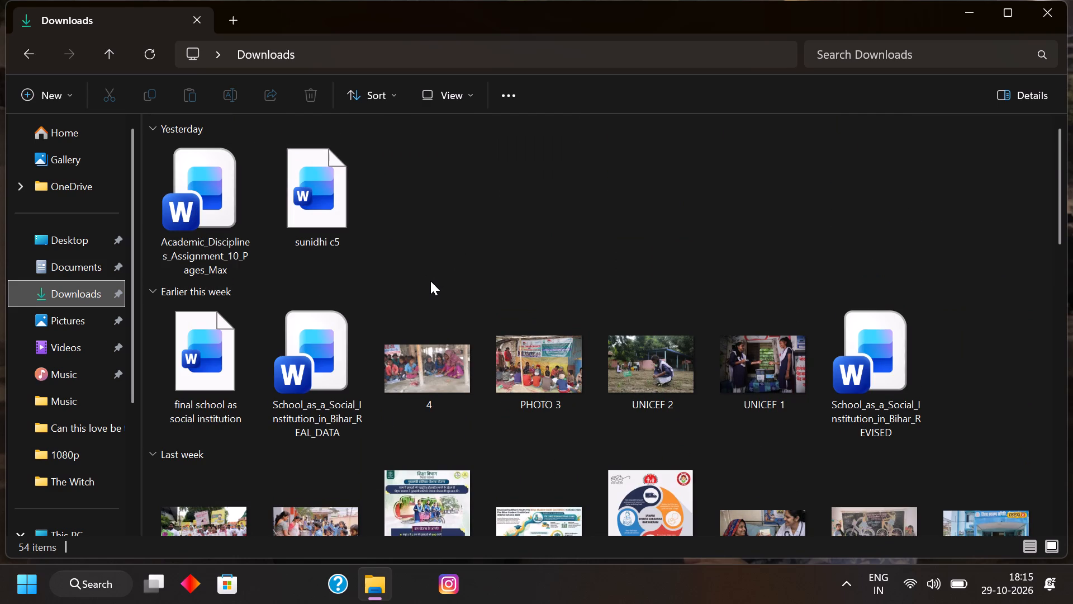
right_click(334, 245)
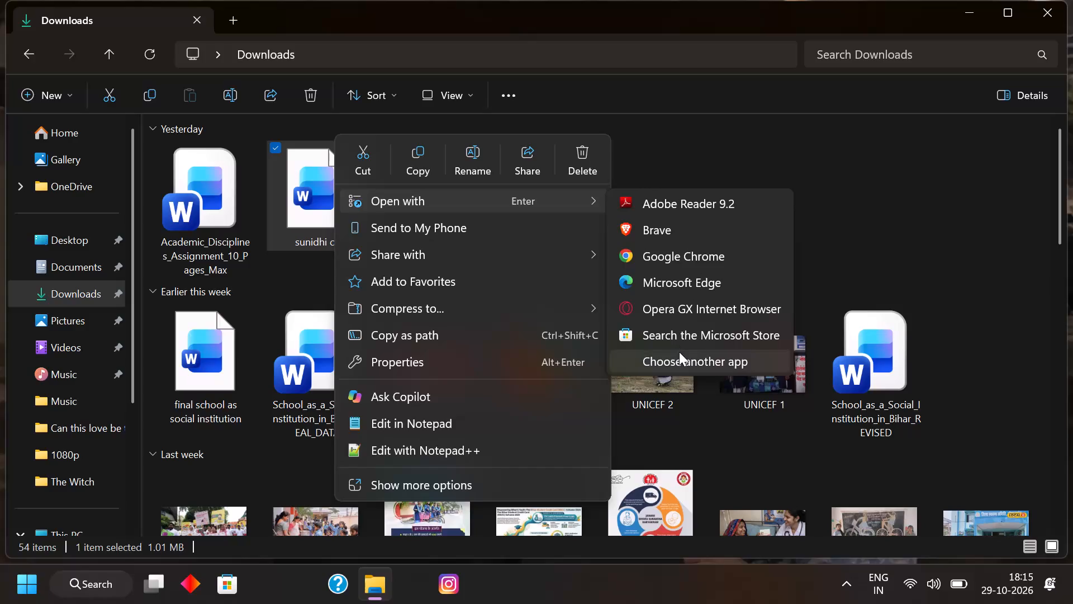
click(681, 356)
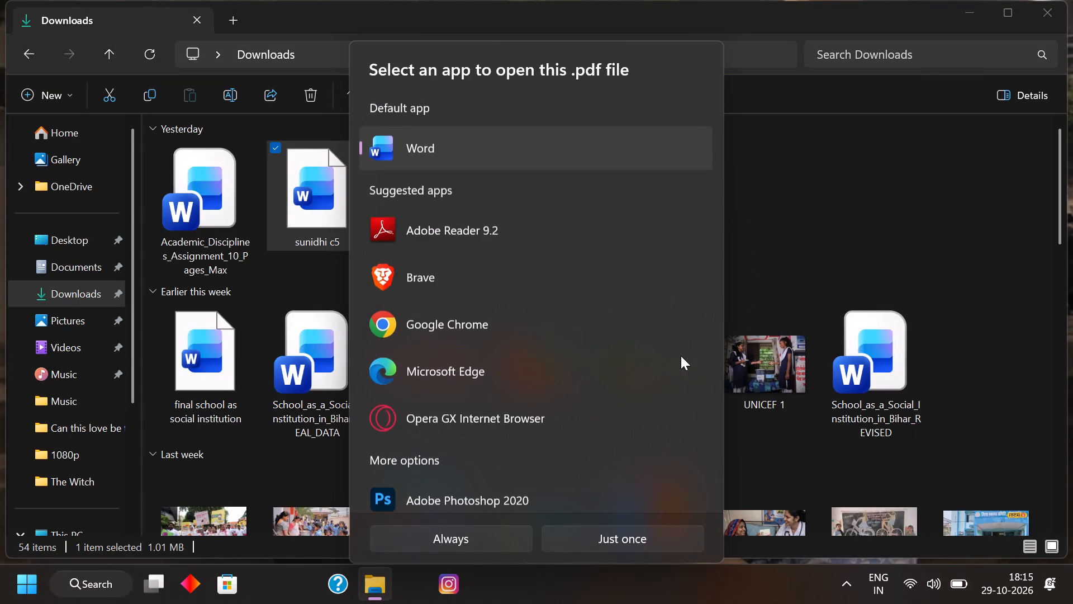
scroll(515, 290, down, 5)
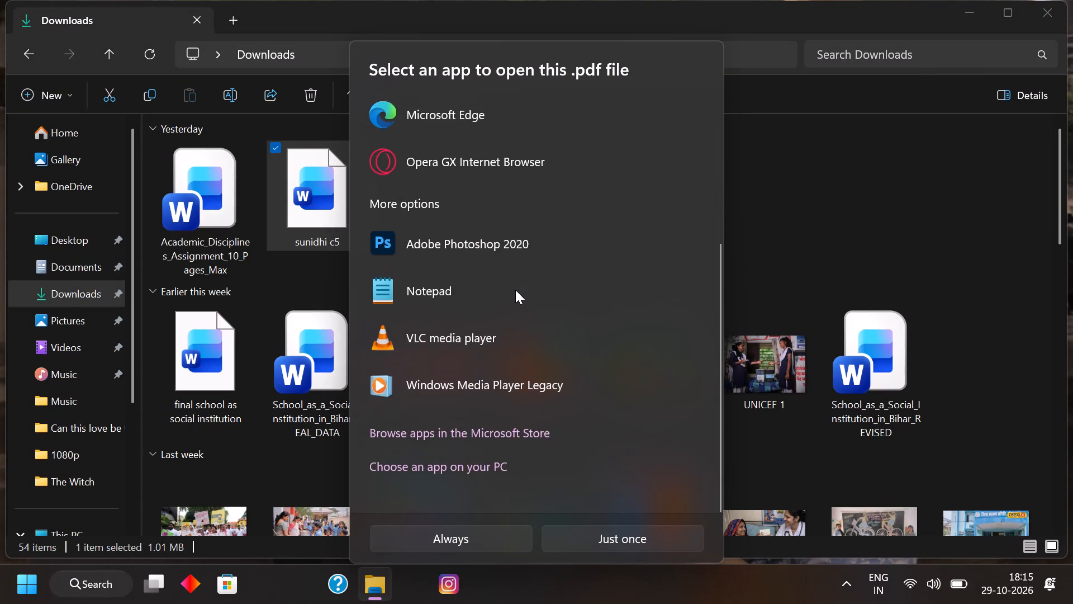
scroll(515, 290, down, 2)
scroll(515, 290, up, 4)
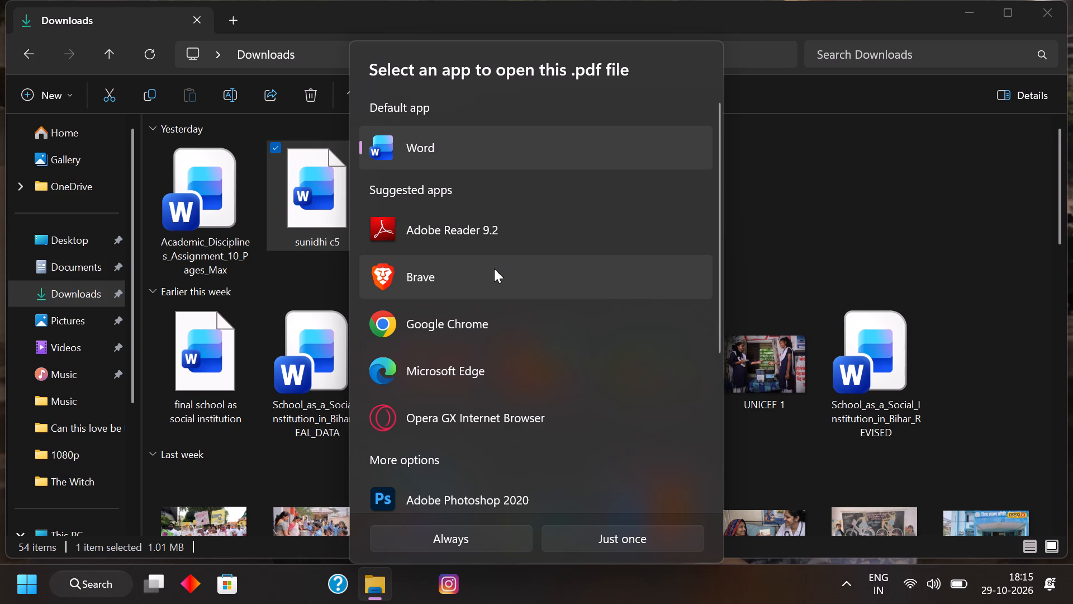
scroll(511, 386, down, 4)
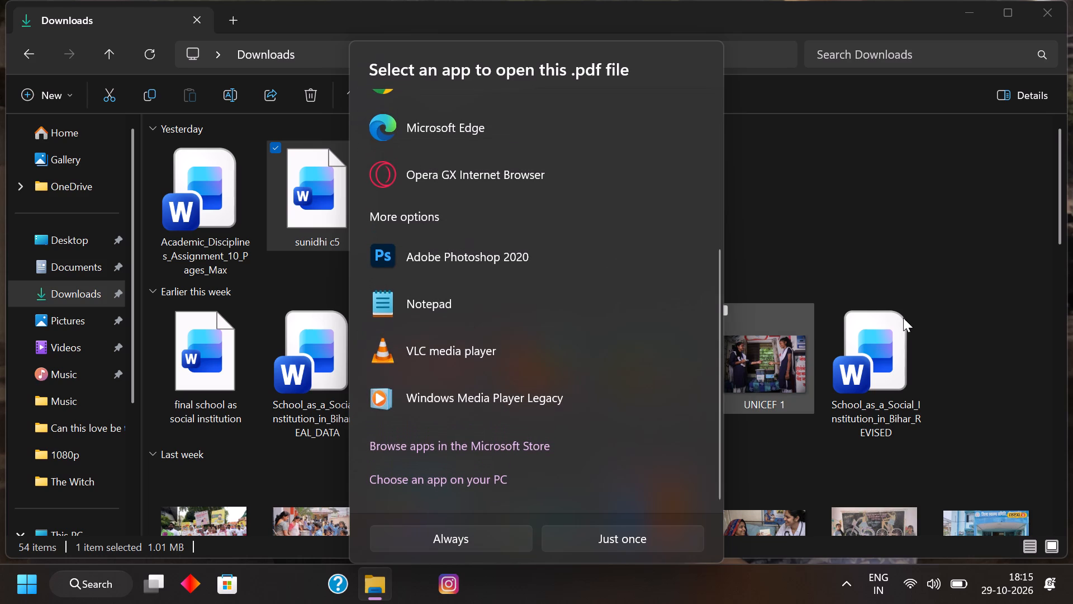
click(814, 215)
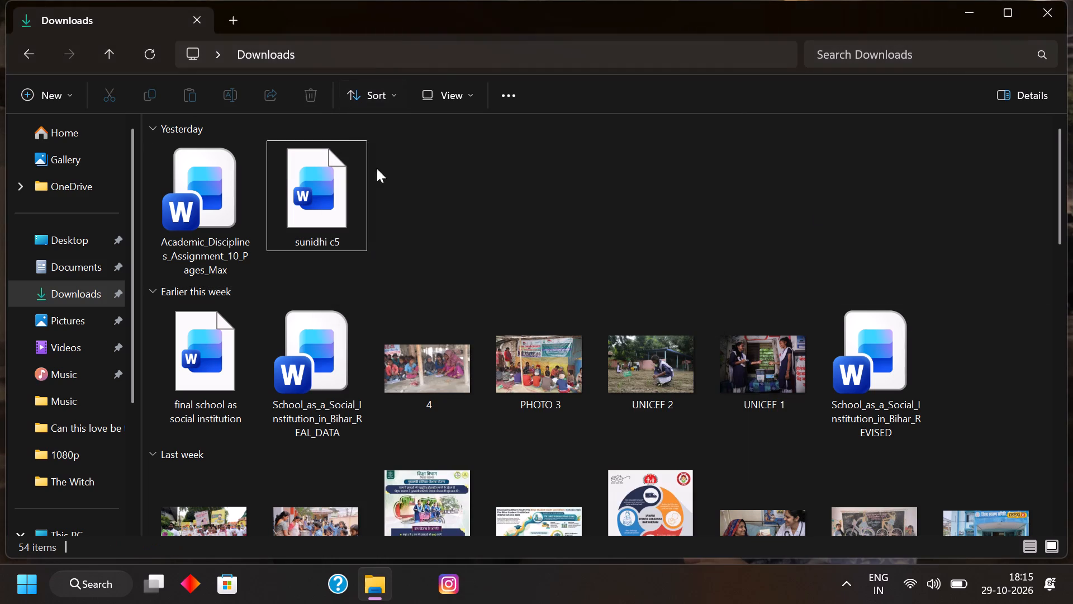
Open the sunidhi c5 PDF in Word, accepting the conversion, review its pages through to the end, and close it.
double_click(327, 172)
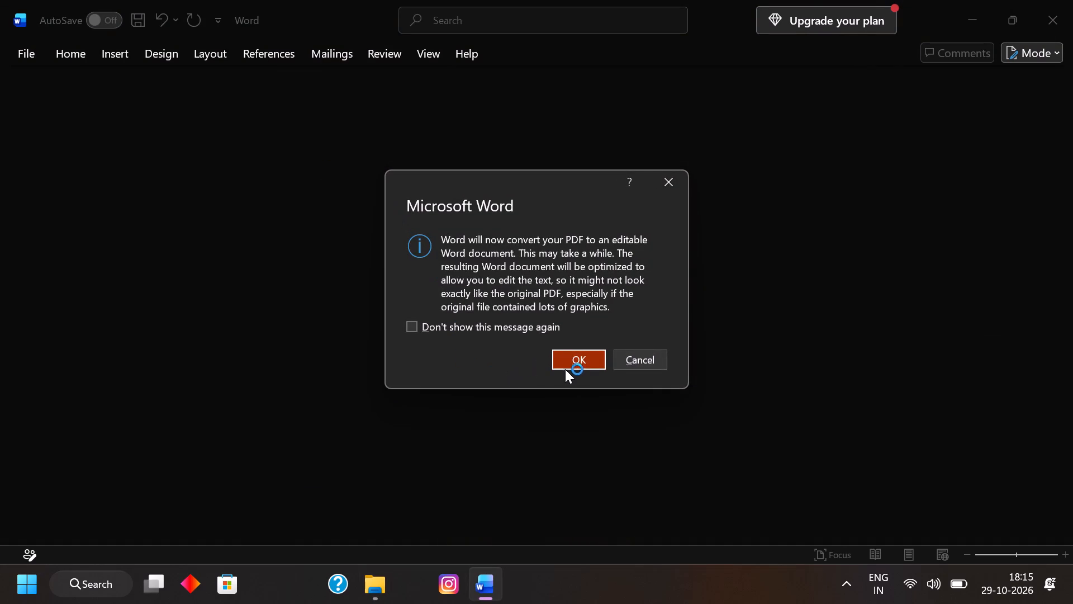
click(585, 353)
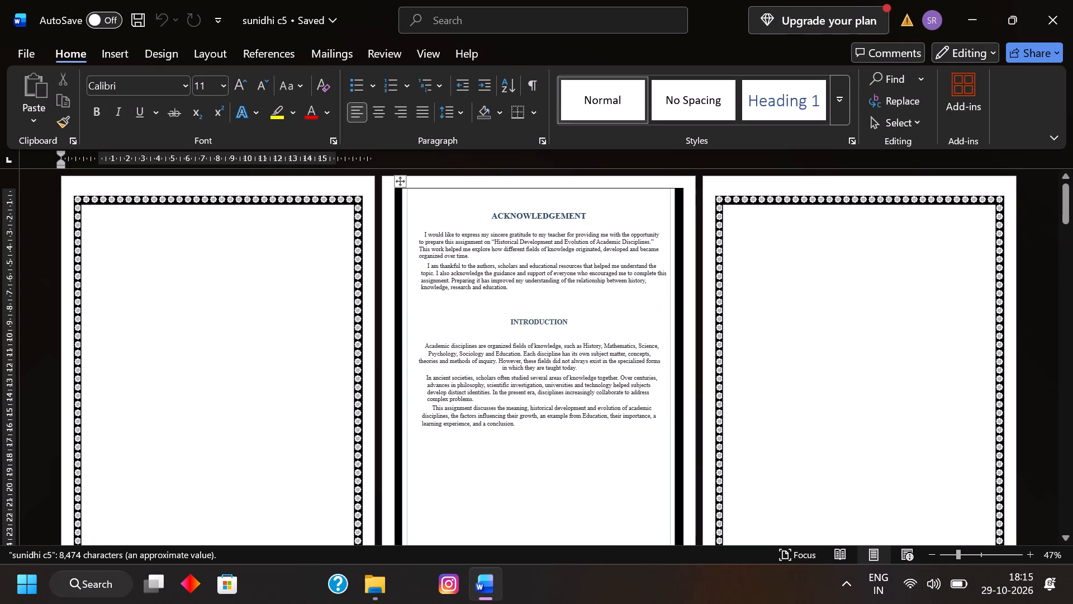
scroll(447, 316, down, 9)
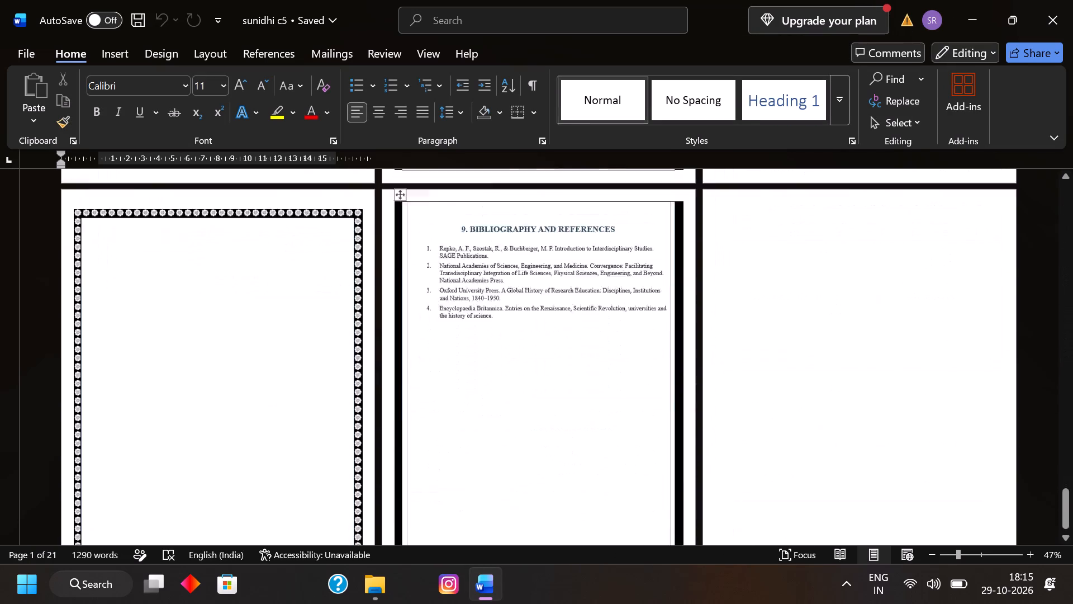
scroll(447, 316, down, 3)
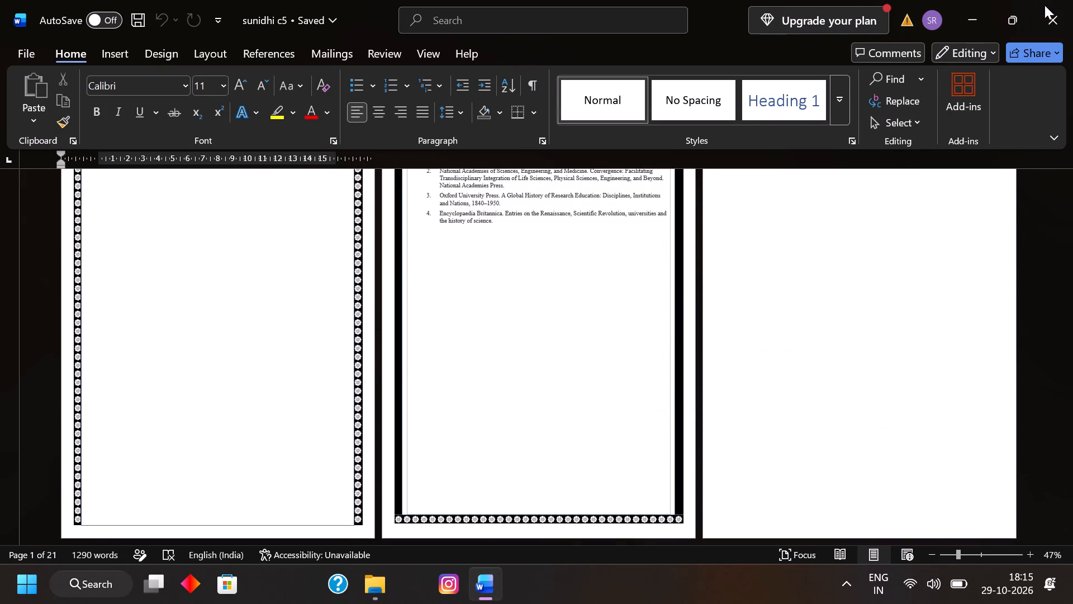
click(1044, 5)
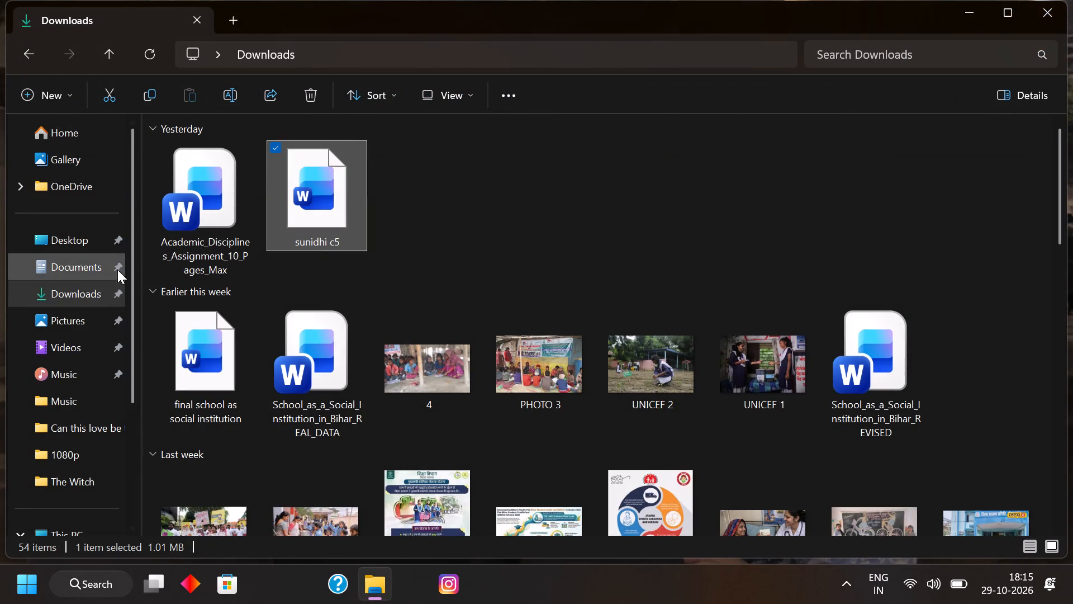
Switch back to the Documents folder.
click(86, 266)
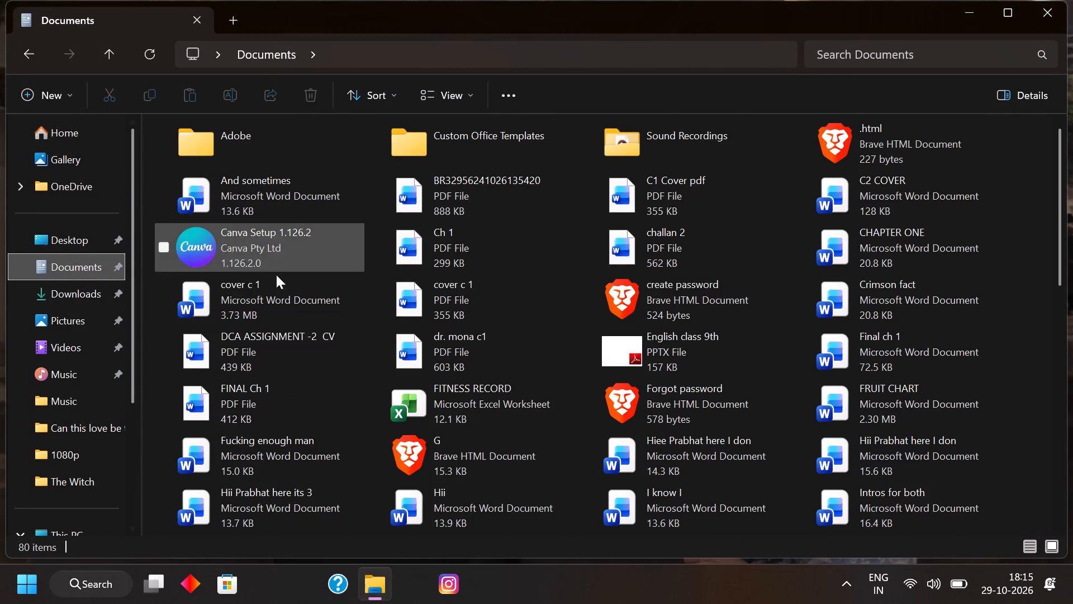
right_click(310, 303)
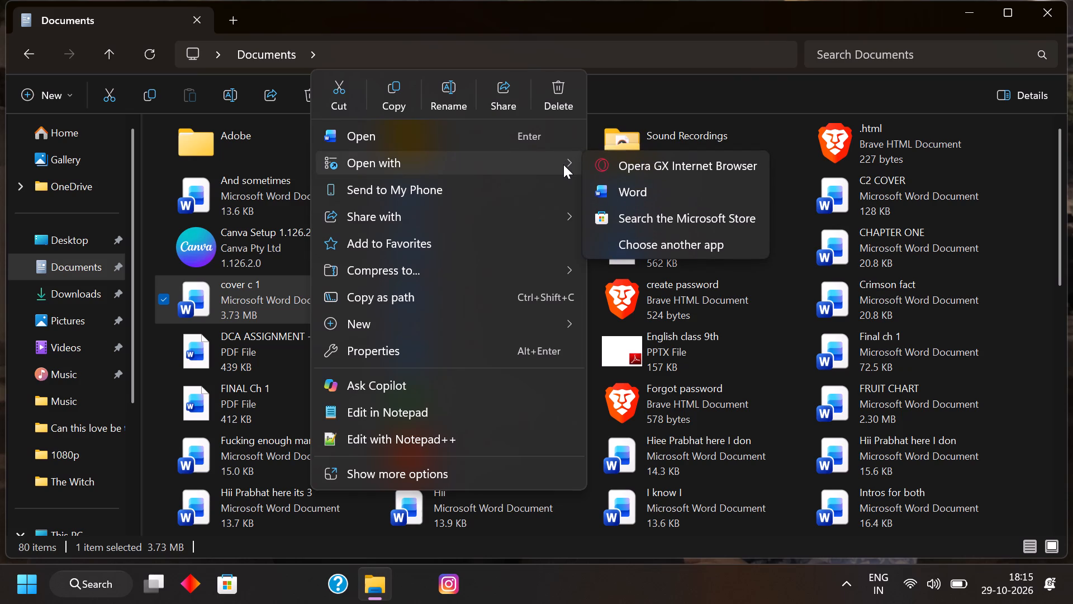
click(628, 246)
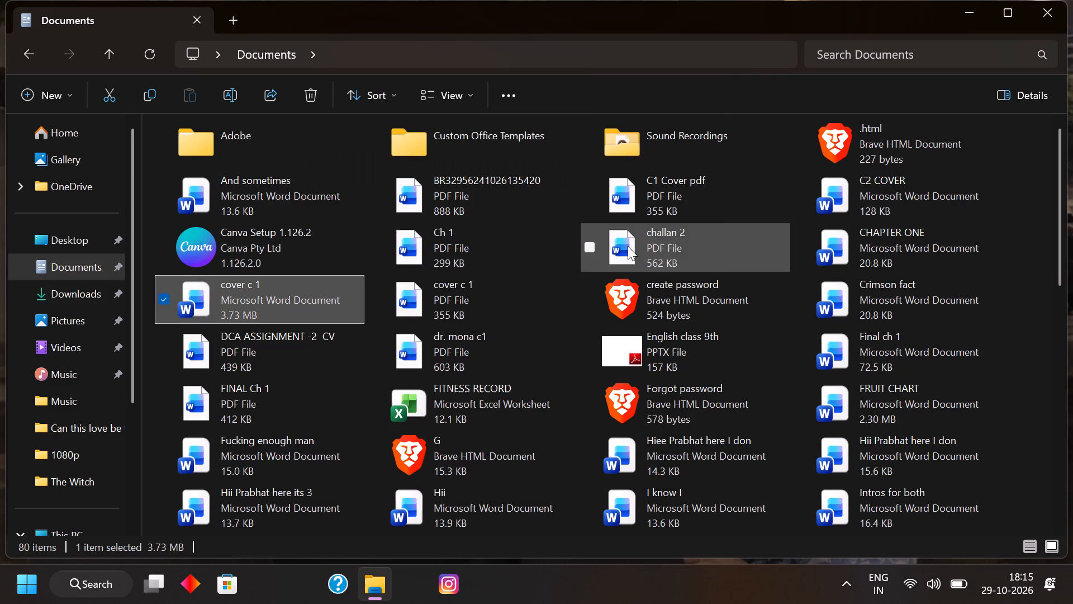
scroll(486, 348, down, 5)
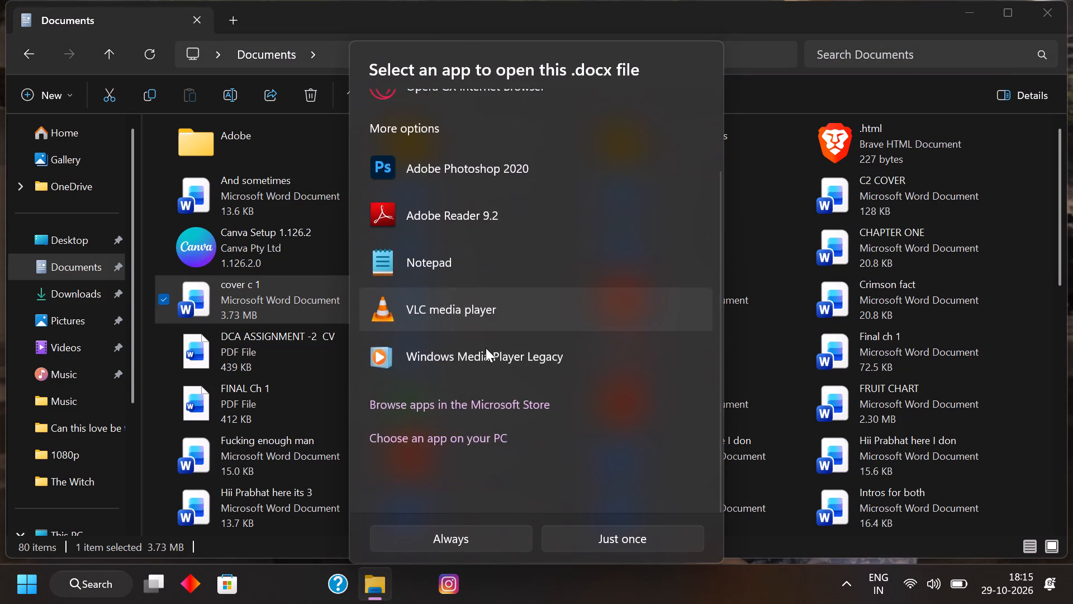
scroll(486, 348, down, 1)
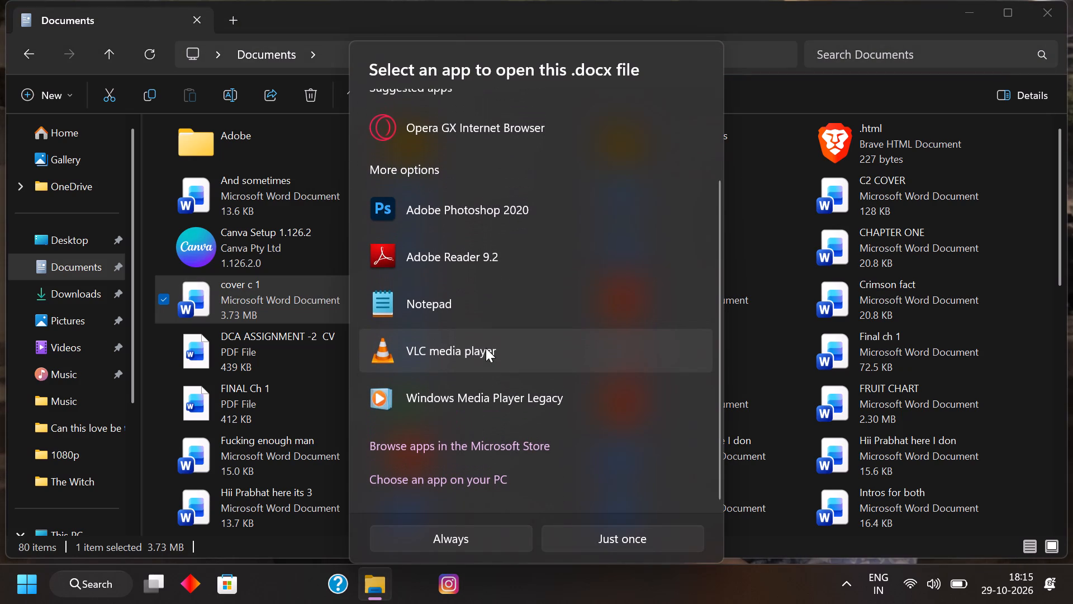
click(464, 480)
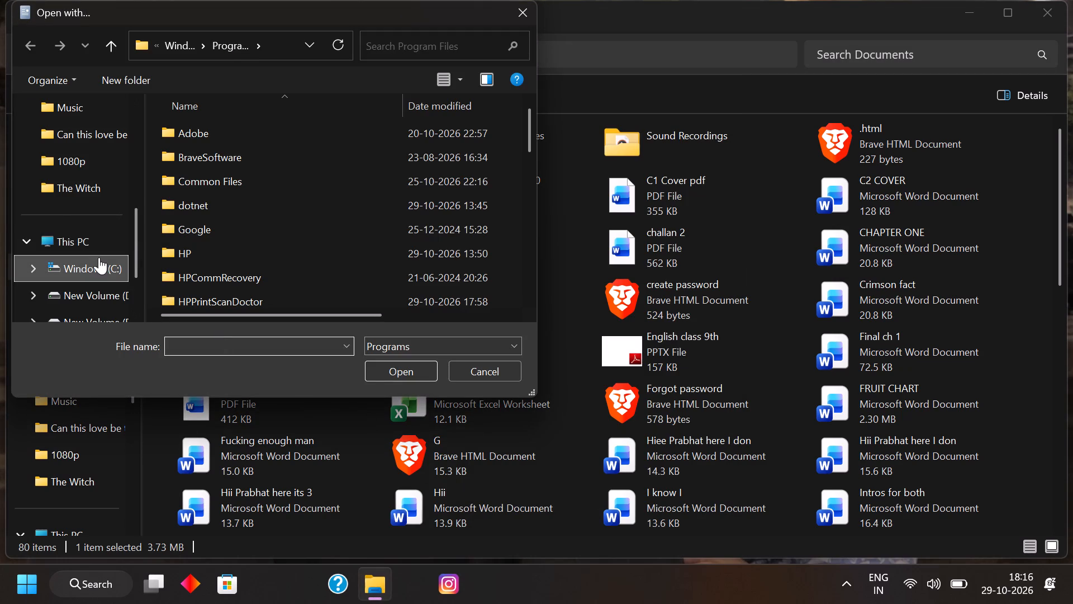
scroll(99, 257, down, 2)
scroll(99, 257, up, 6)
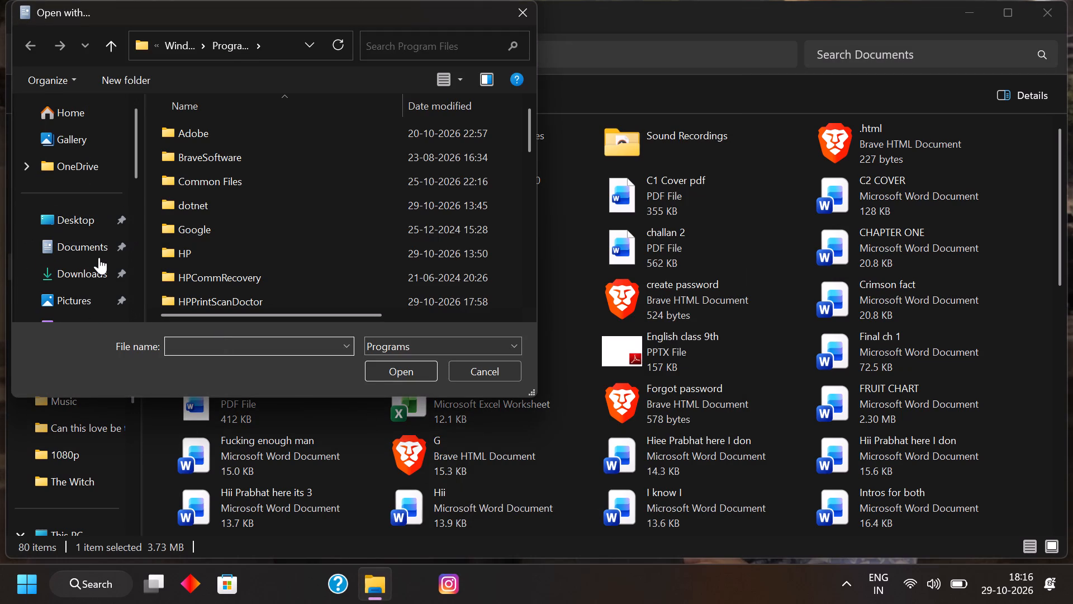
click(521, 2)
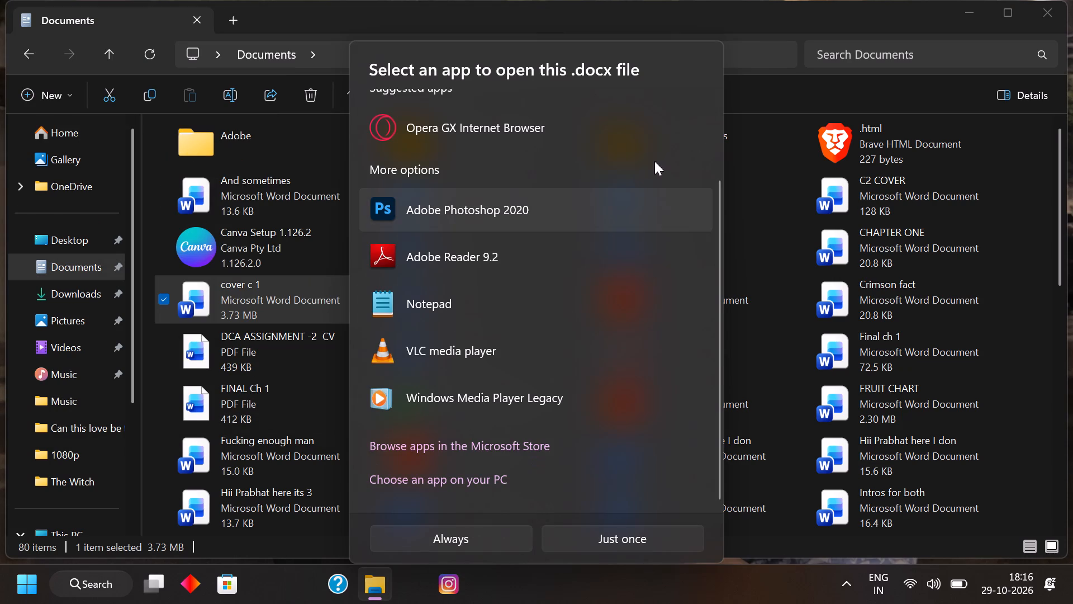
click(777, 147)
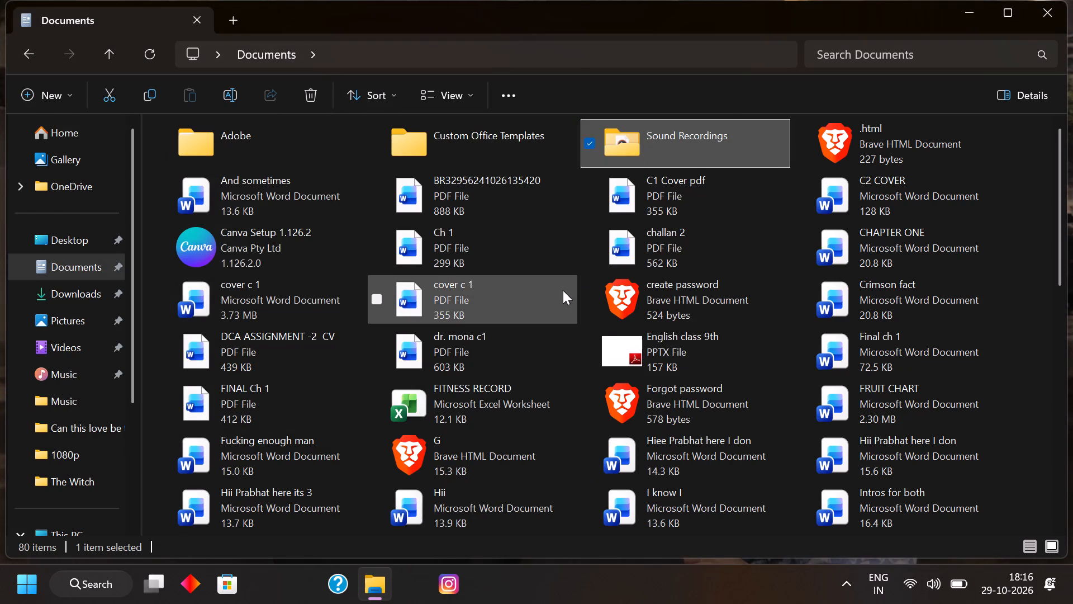
Open the SUNIDHI PDF from the Documents folder in Word, accepting the conversion, check its cover pages, and close it.
scroll(563, 290, down, 11)
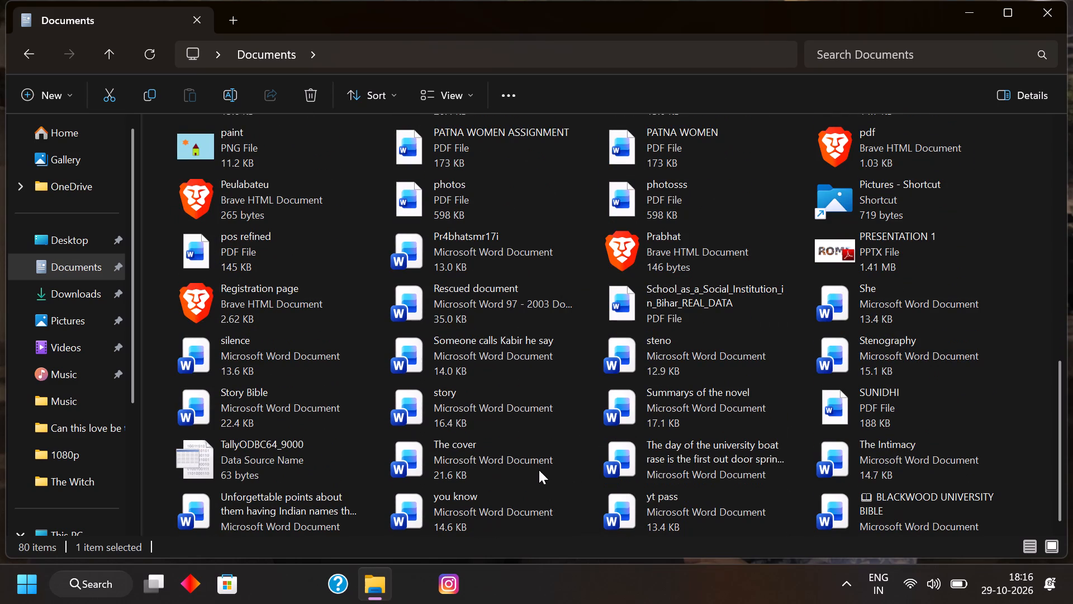
scroll(539, 470, down, 2)
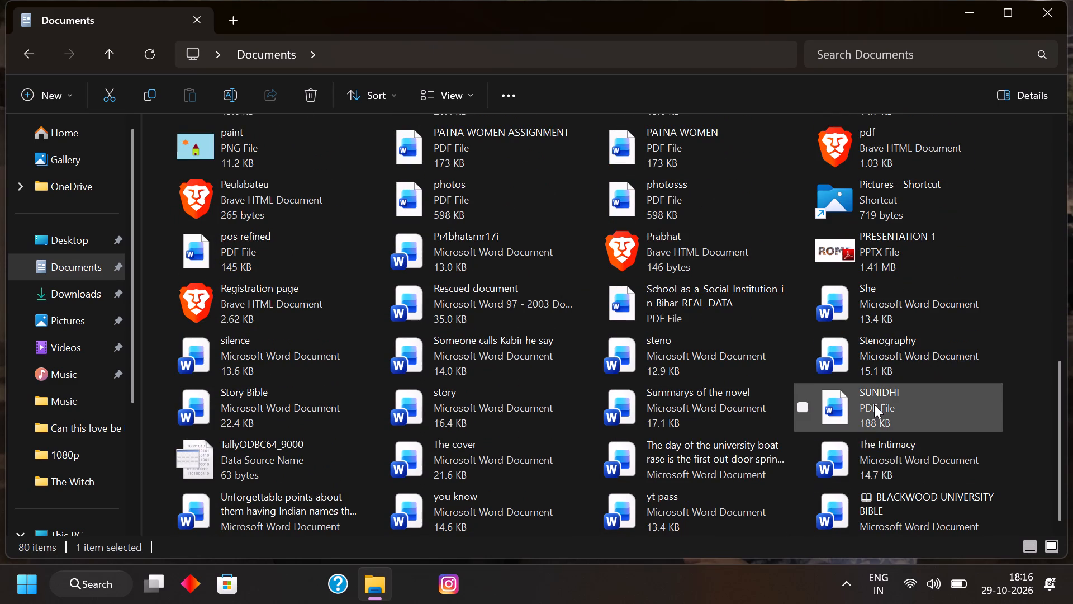
double_click(874, 404)
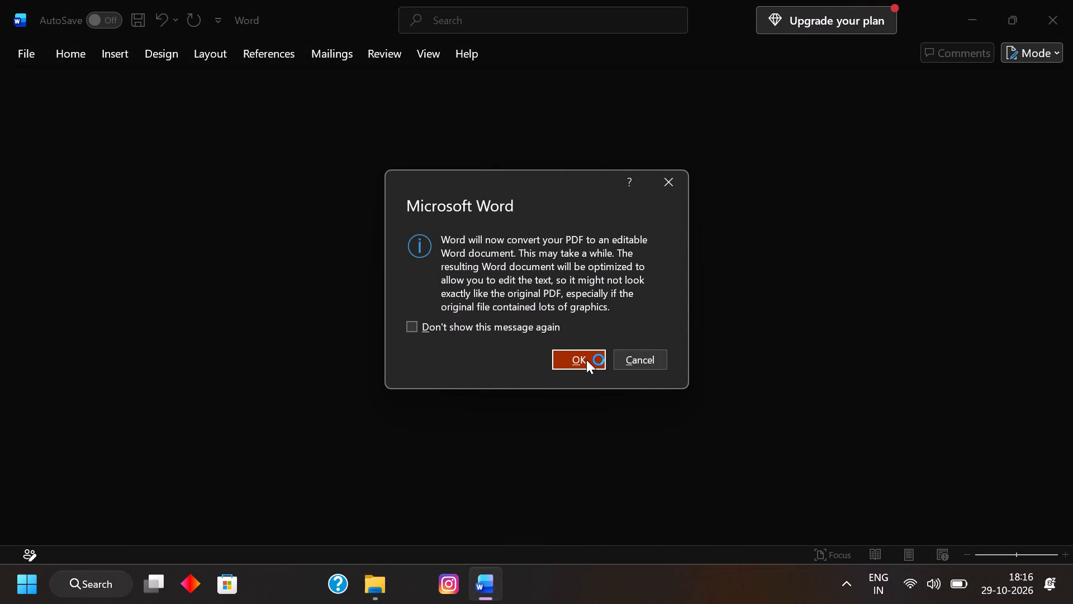
click(586, 360)
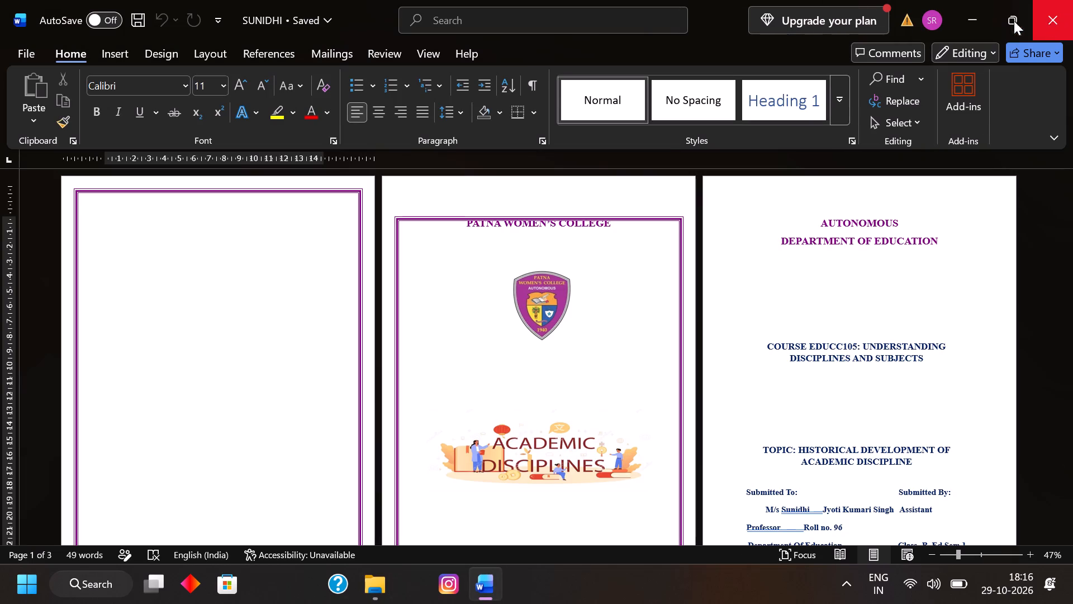
click(1041, 22)
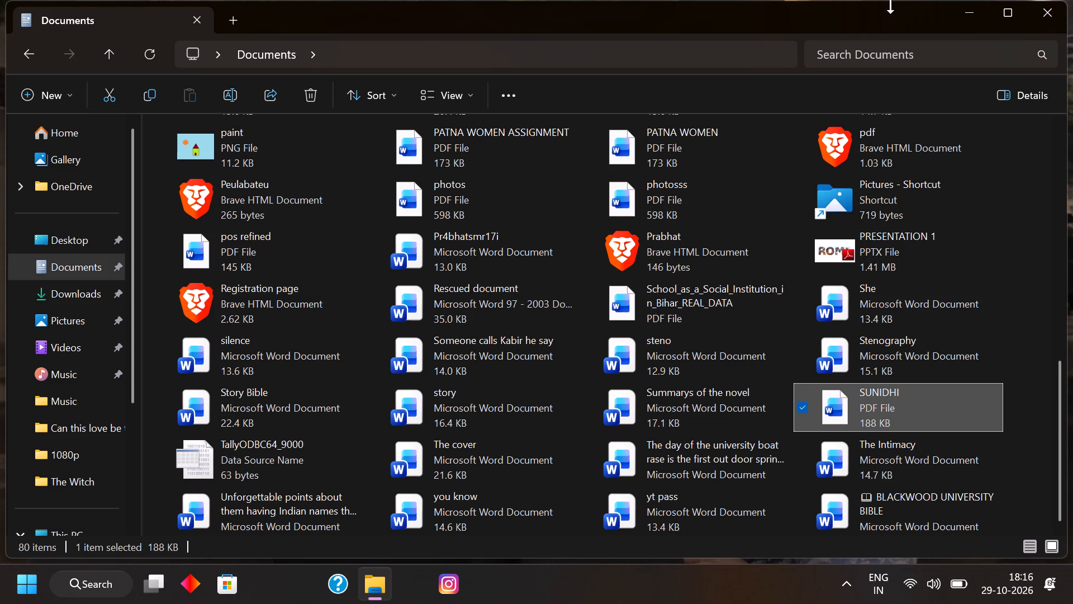
Open the cover c 1 PDF from the Documents folder in Word, accepting the conversion, and examine its cover page up close.
scroll(501, 148, up, 2)
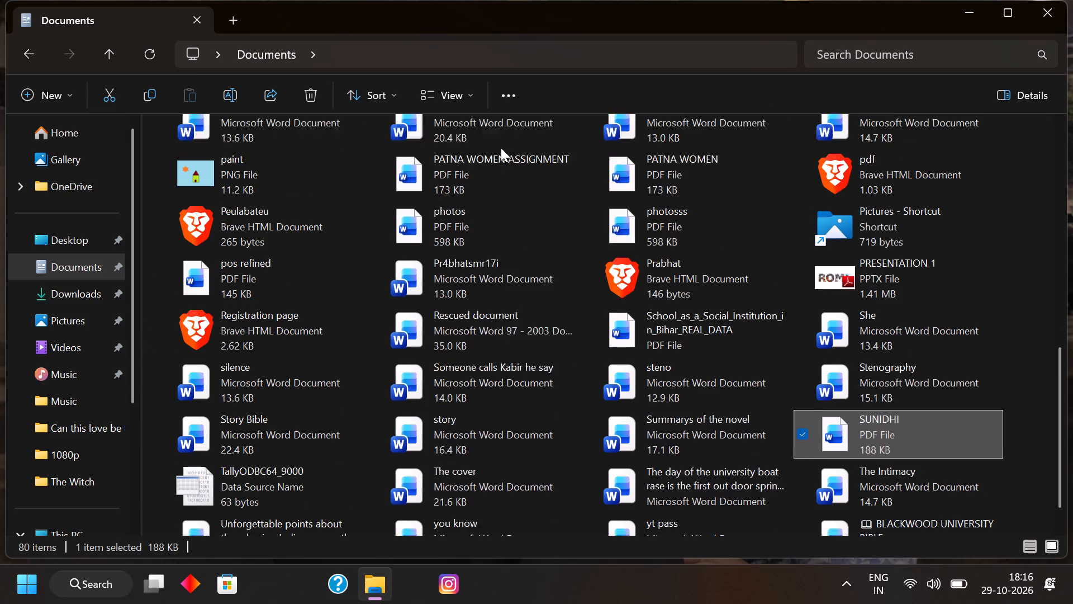
scroll(501, 148, up, 19)
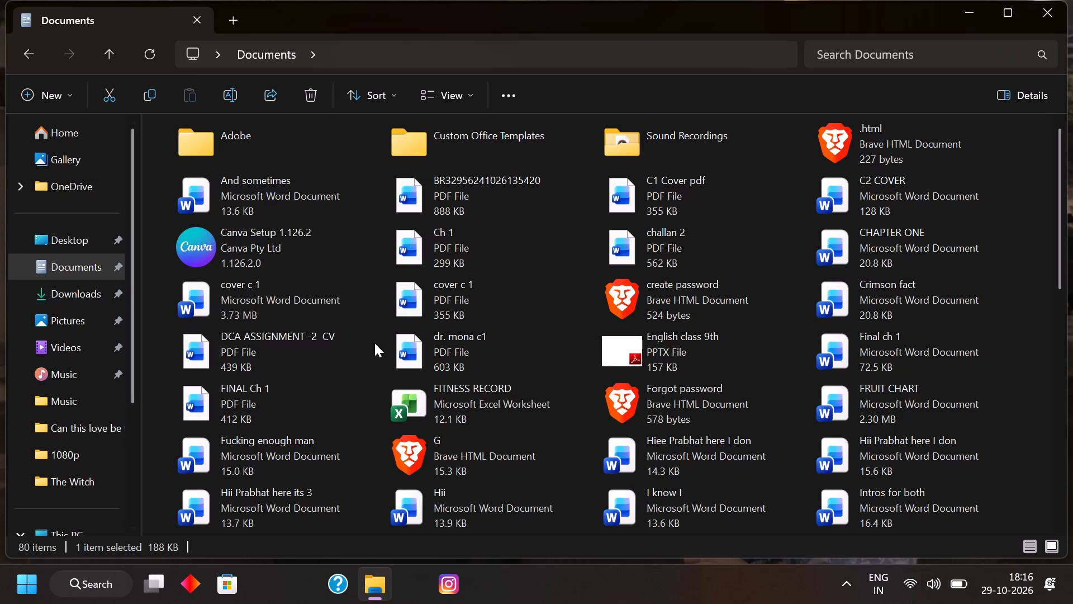
double_click(481, 303)
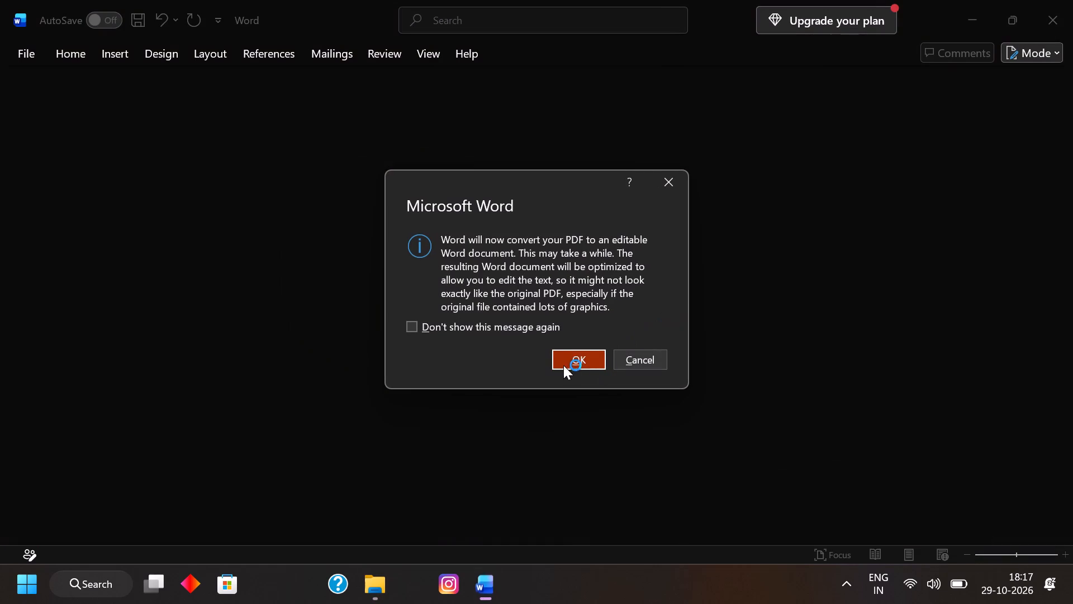
click(577, 352)
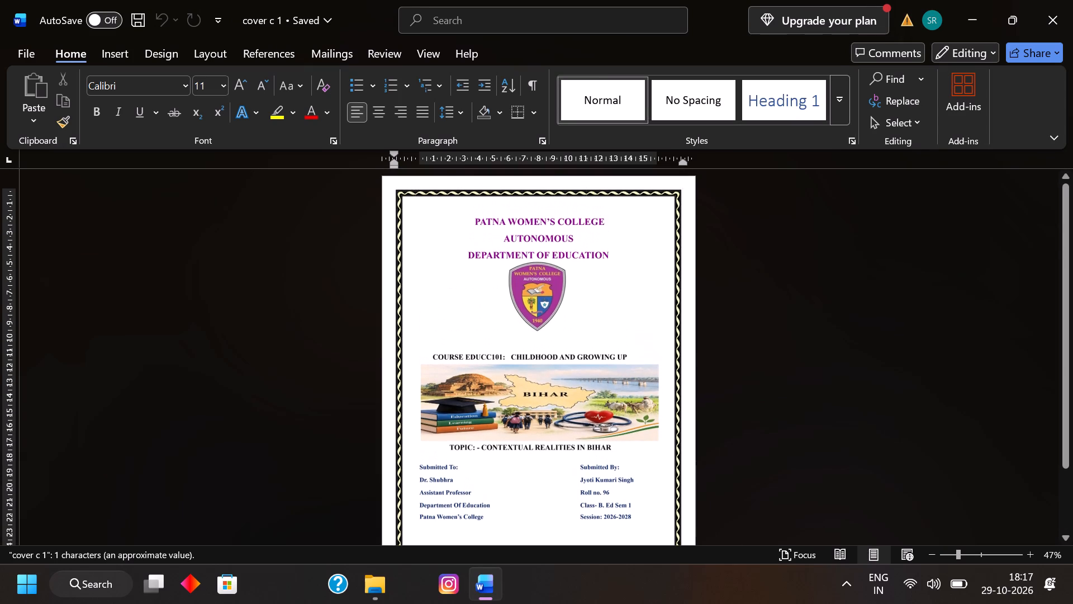
ctrl+scroll(530, 300, up, 7)
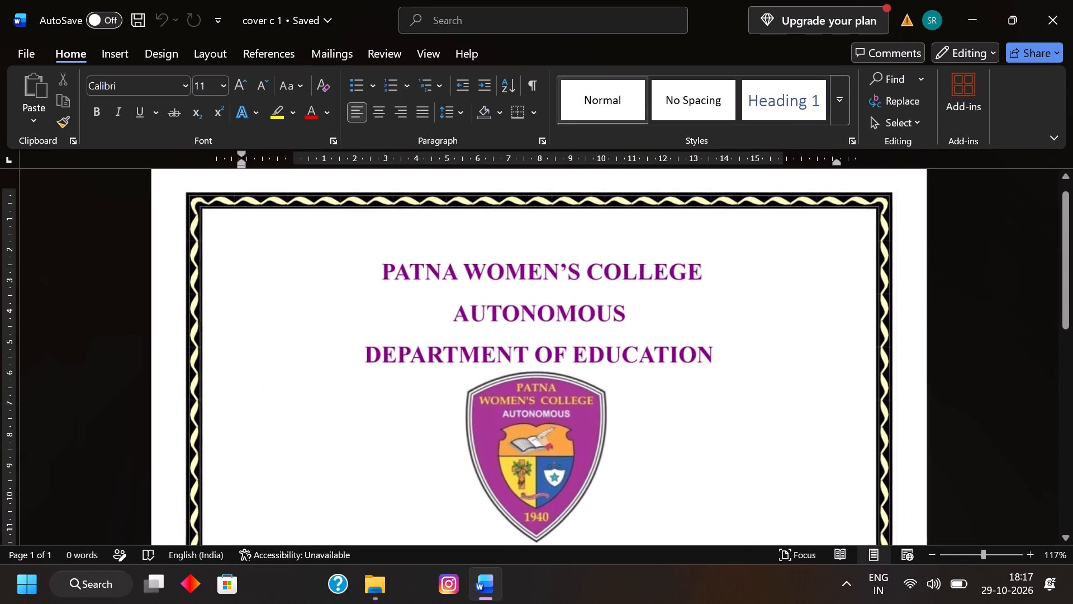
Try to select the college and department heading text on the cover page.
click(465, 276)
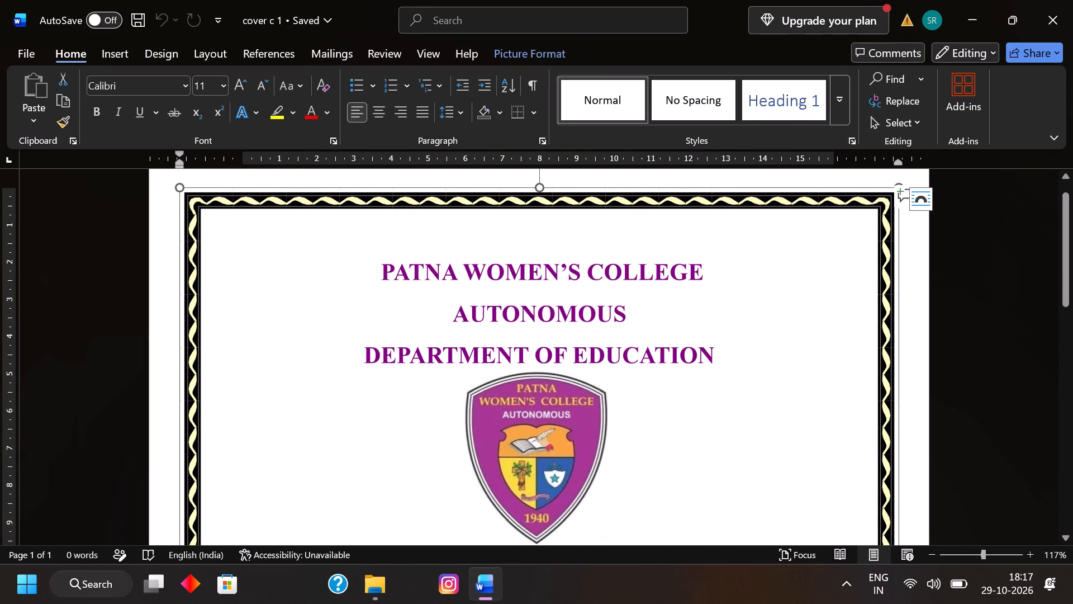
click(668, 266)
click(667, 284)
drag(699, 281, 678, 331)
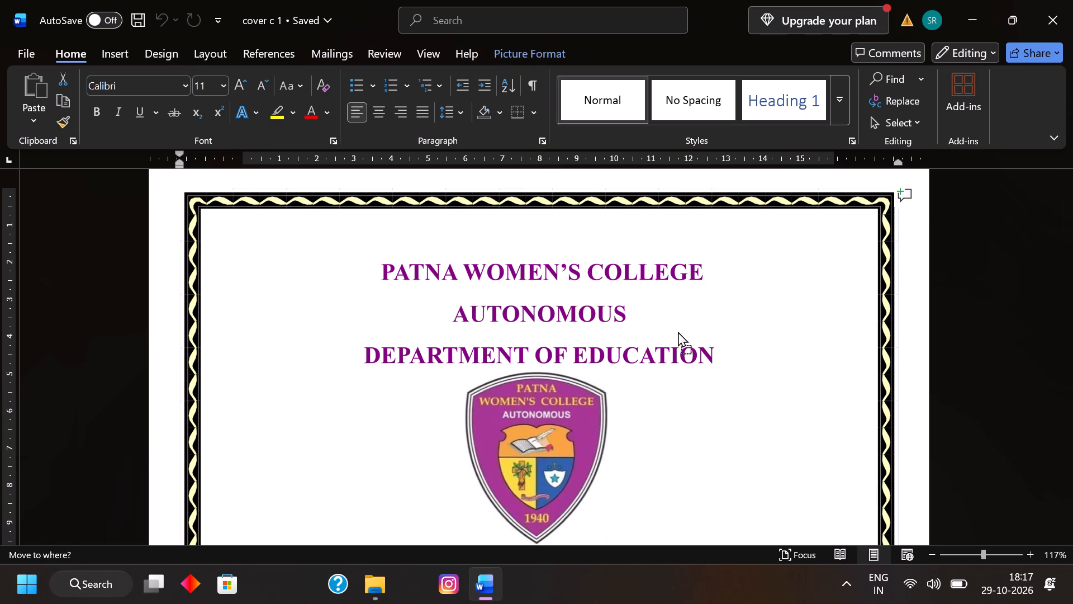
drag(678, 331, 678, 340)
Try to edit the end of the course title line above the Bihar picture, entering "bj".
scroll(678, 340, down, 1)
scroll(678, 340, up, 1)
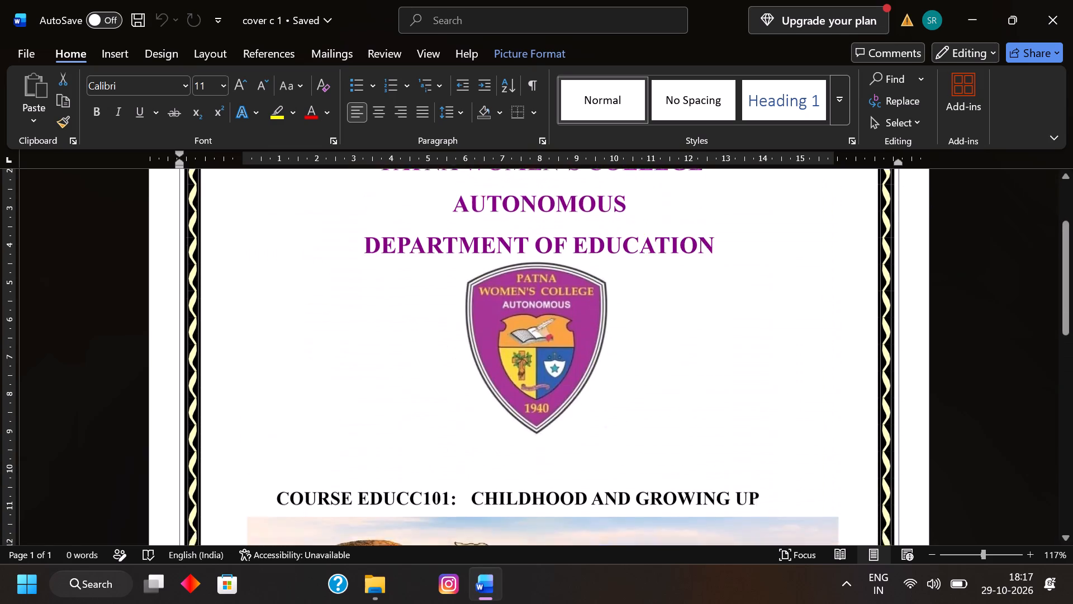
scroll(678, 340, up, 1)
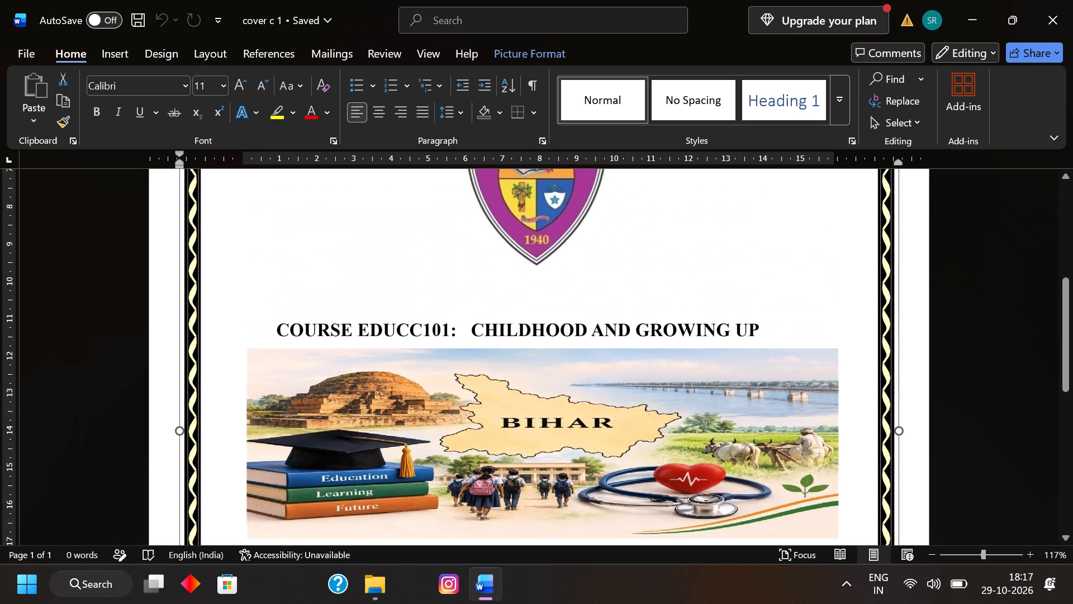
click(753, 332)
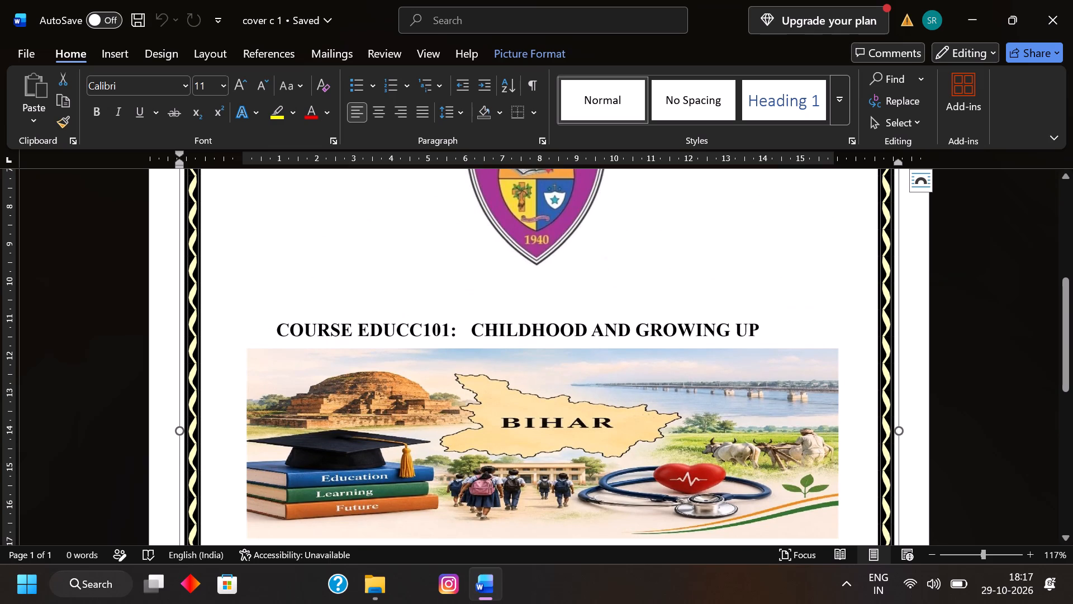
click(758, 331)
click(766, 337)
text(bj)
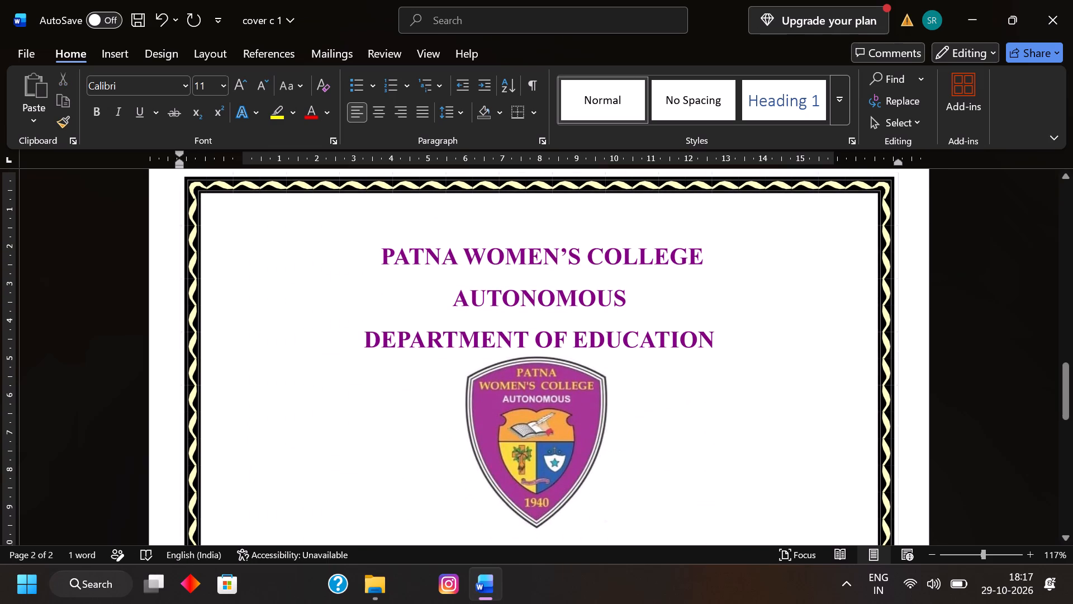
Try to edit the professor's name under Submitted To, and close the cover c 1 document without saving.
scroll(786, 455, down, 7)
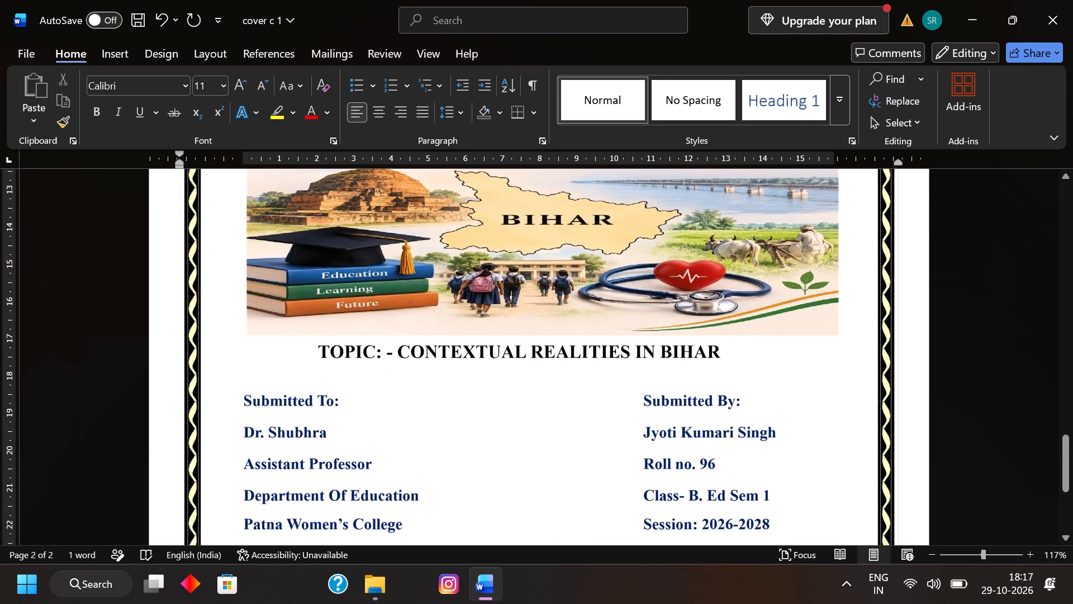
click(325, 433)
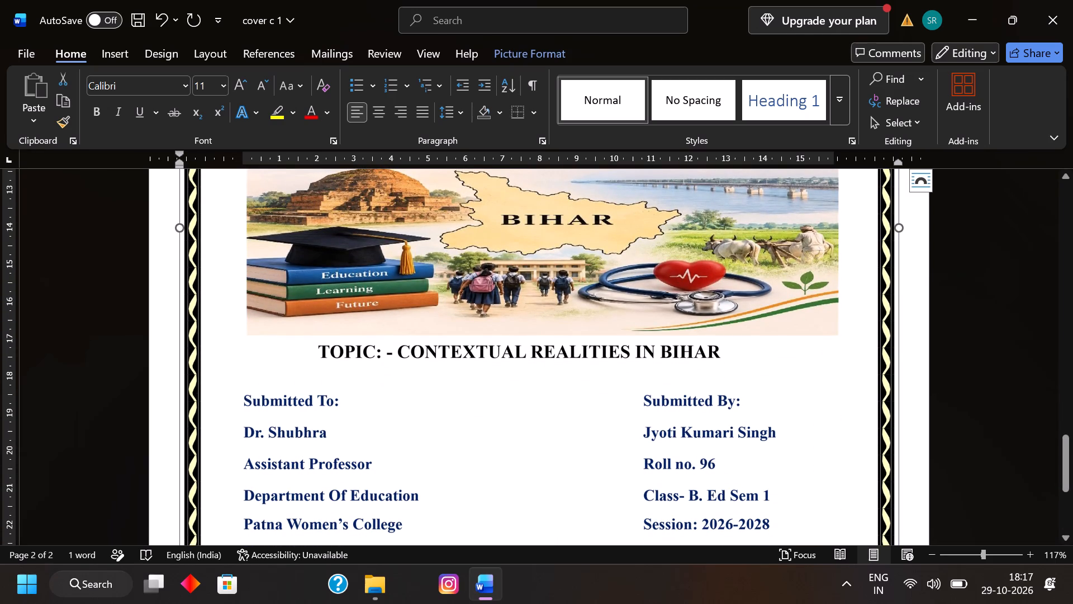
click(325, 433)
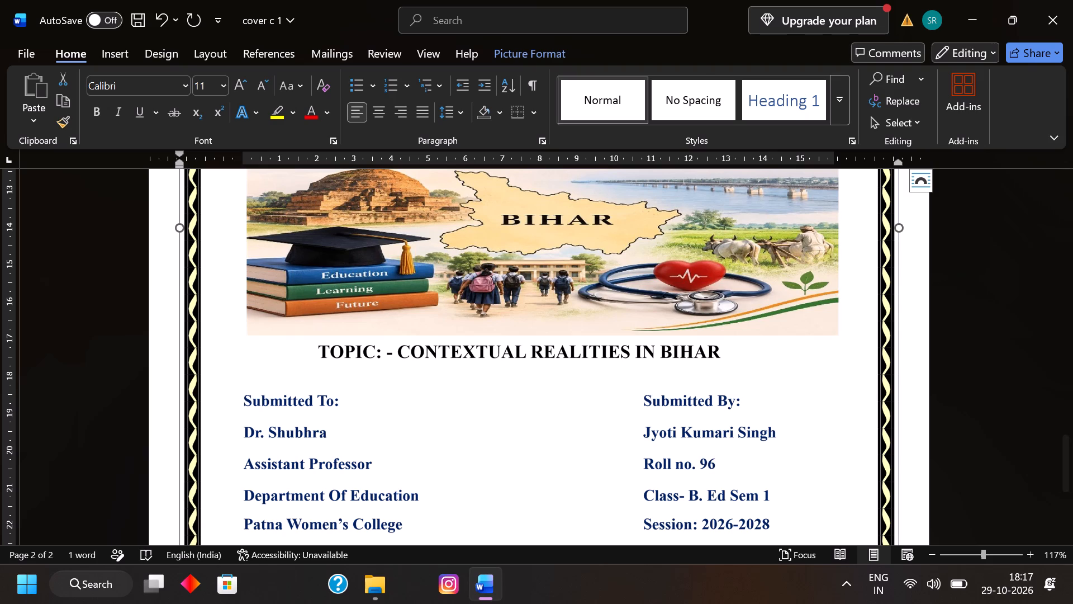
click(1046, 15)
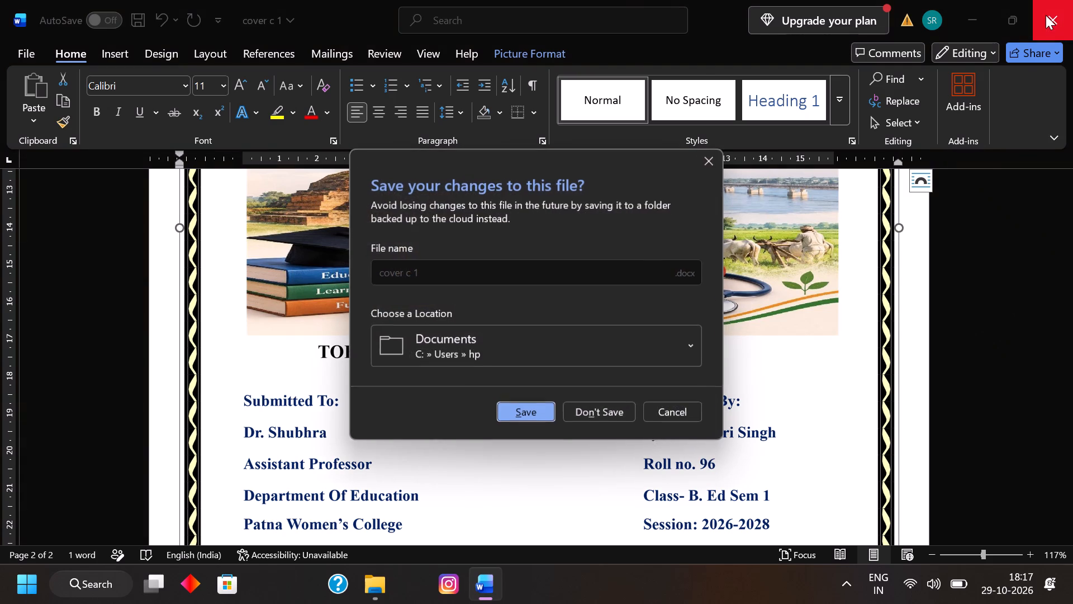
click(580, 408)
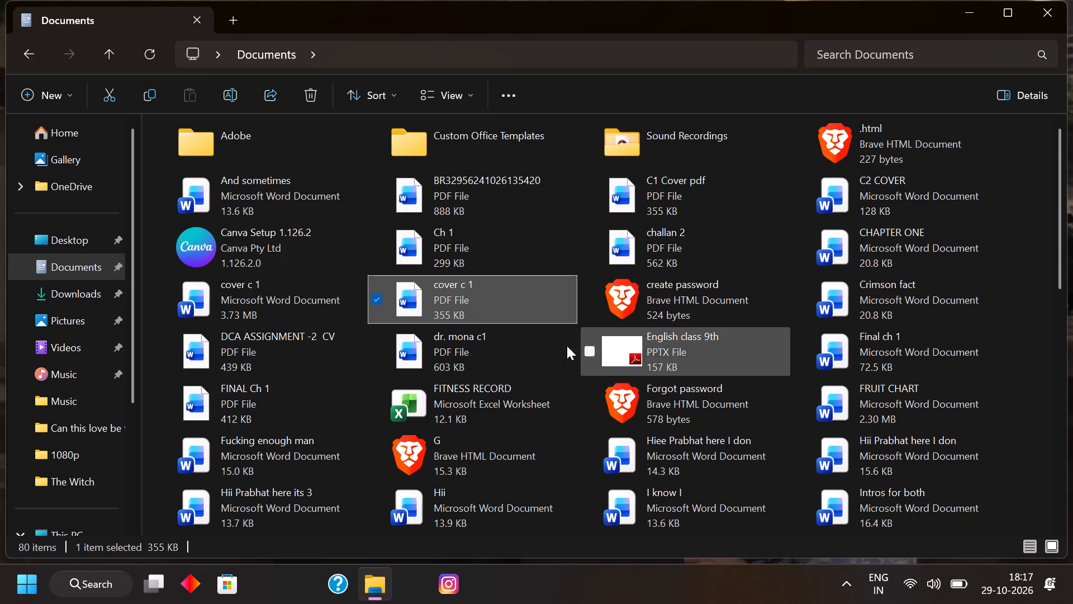
Look through the rest of the Documents folder for another cover document.
scroll(469, 392, down, 5)
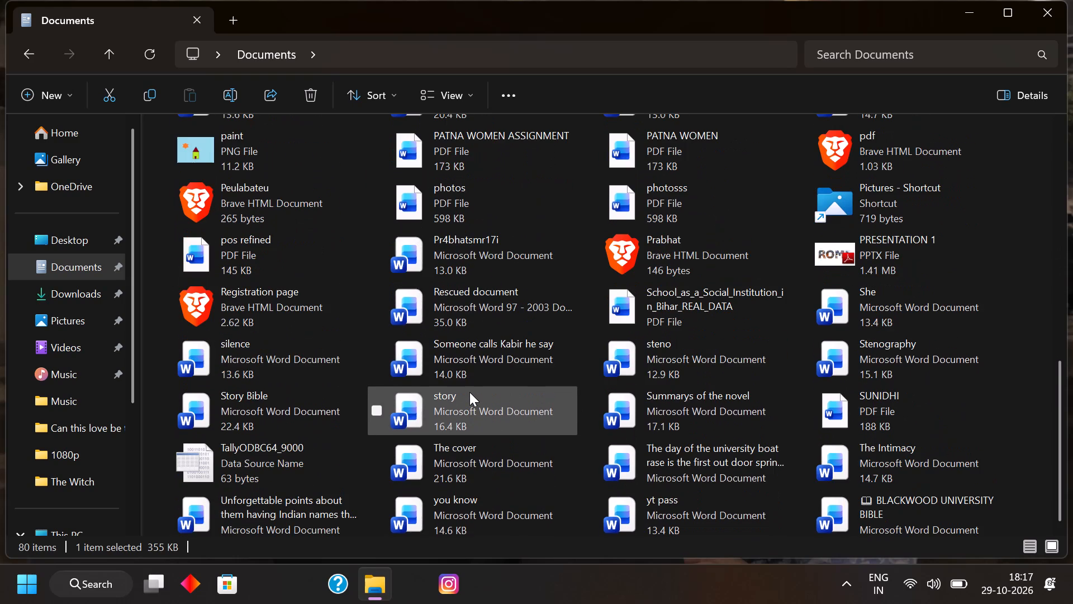
scroll(469, 392, down, 2)
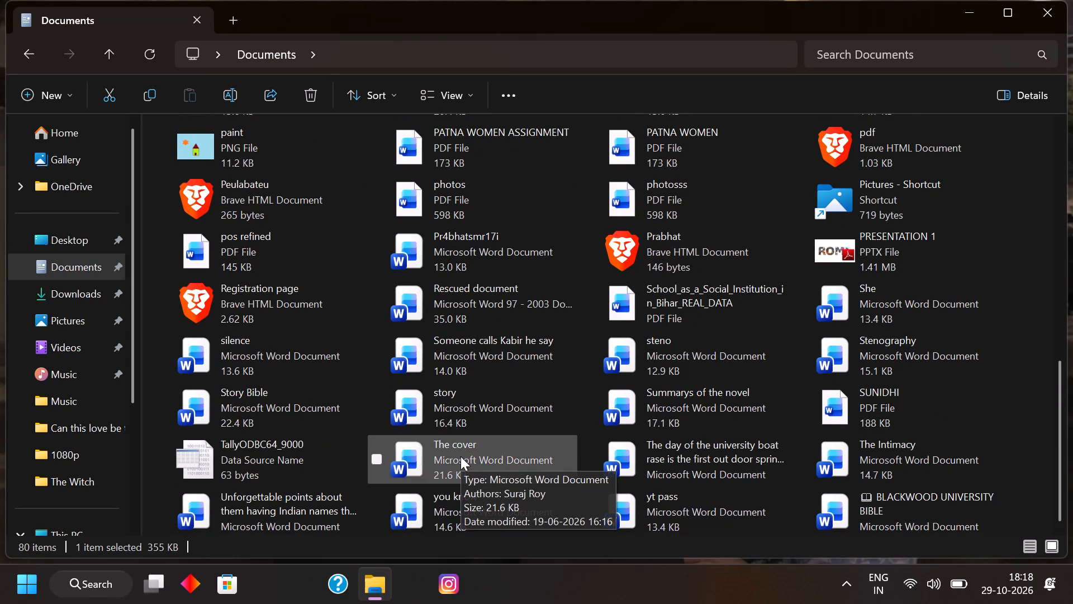
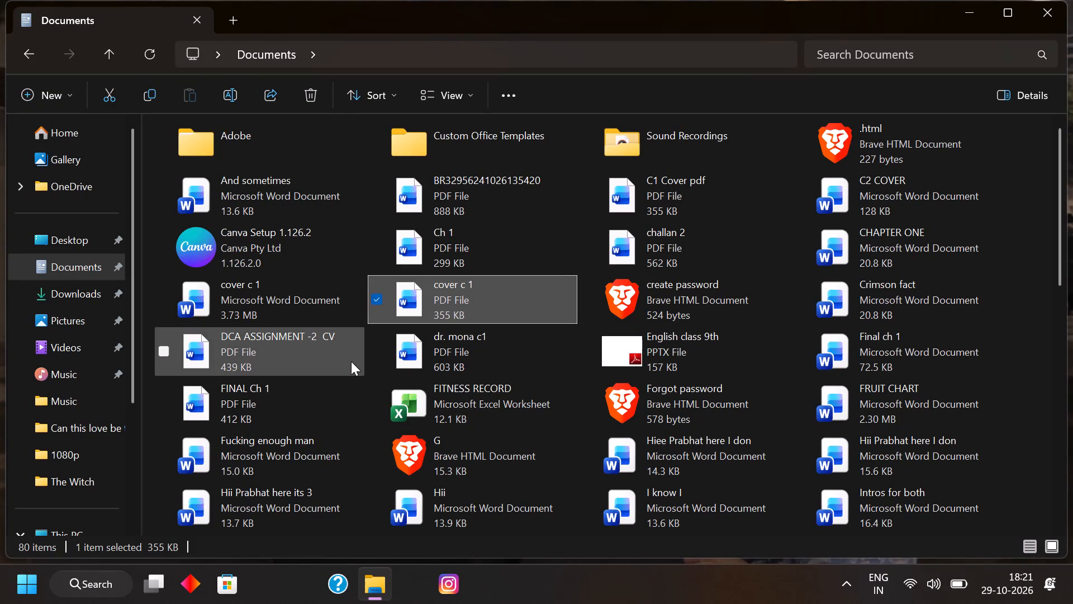
Open the Word version of cover c 1 from the Documents folder.
scroll(377, 375, down, 1)
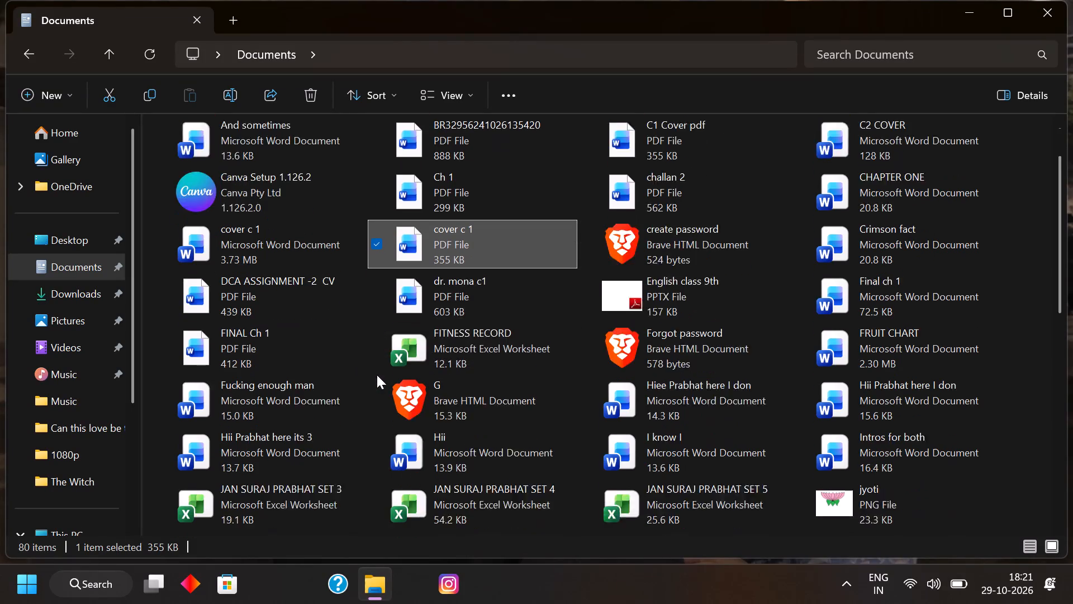
scroll(377, 375, down, 2)
scroll(377, 375, up, 2)
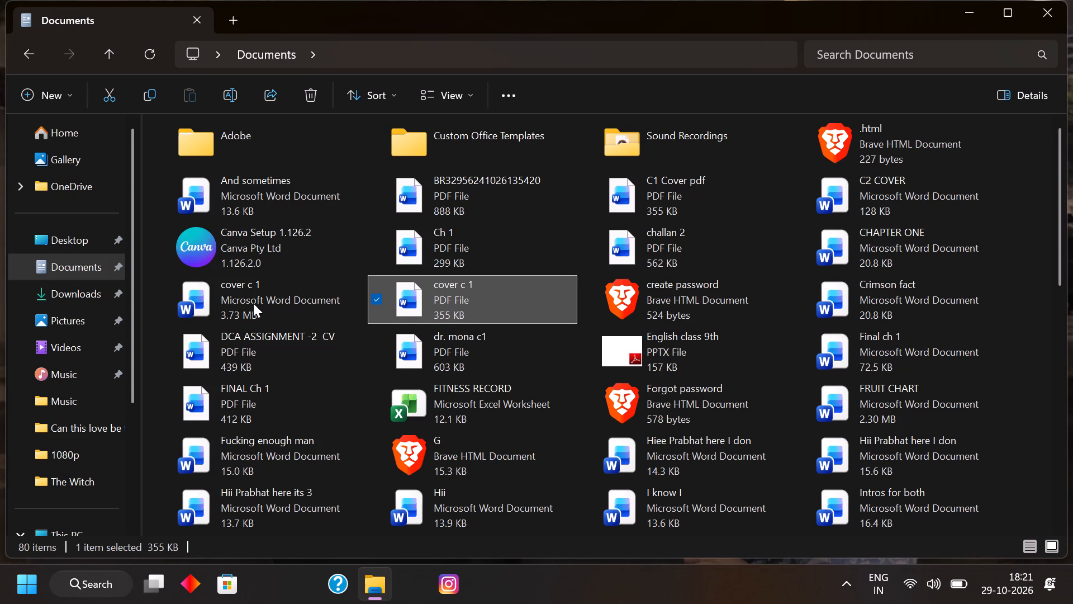
double_click(253, 303)
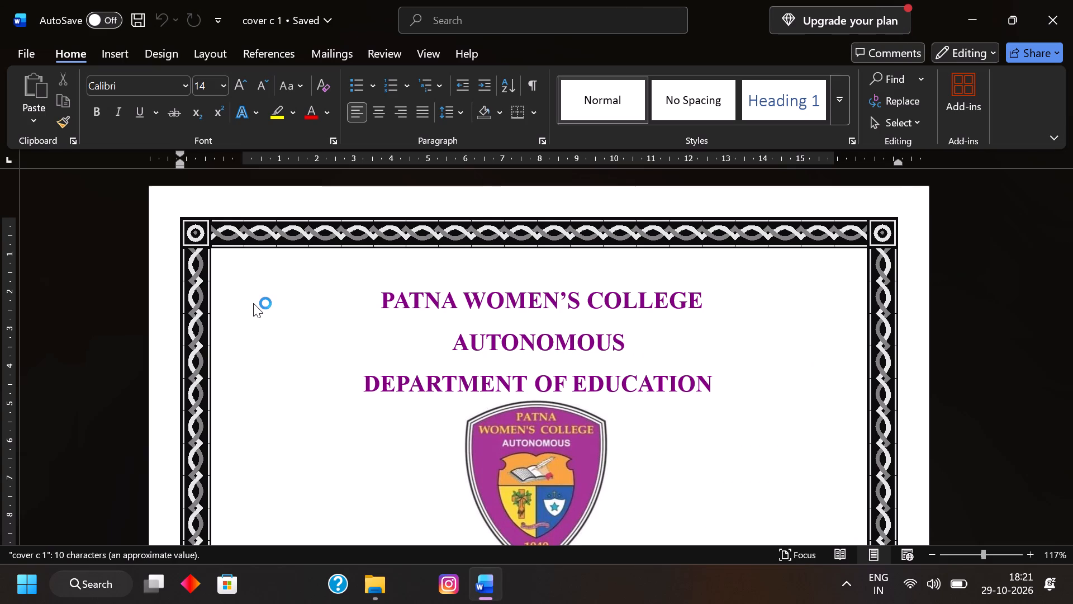
Delete the picture of the smiling children between the course title and the topic line on the cover page.
scroll(253, 303, down, 2)
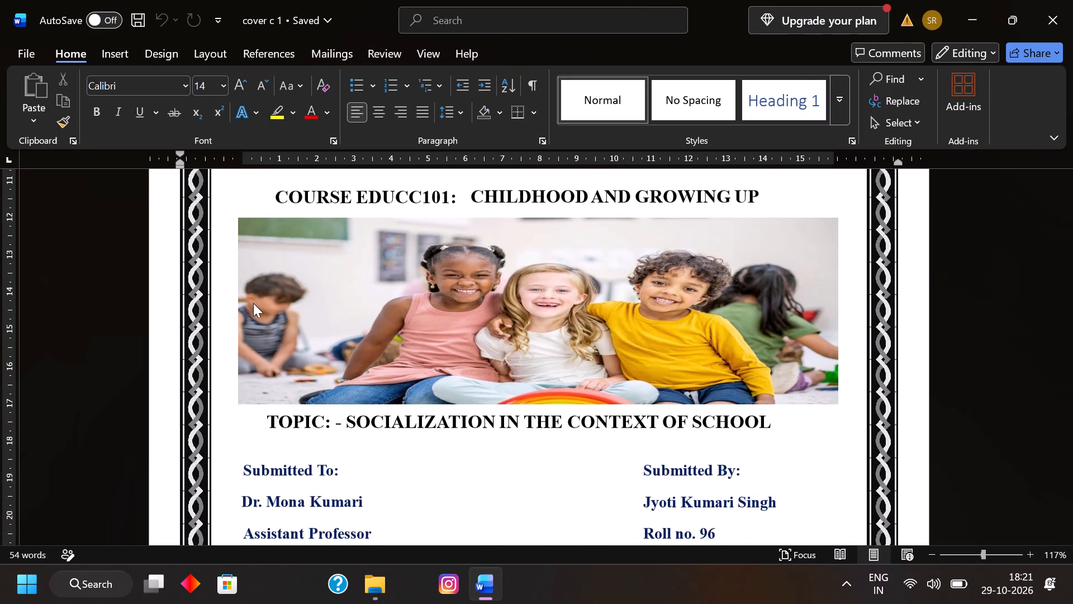
click(558, 258)
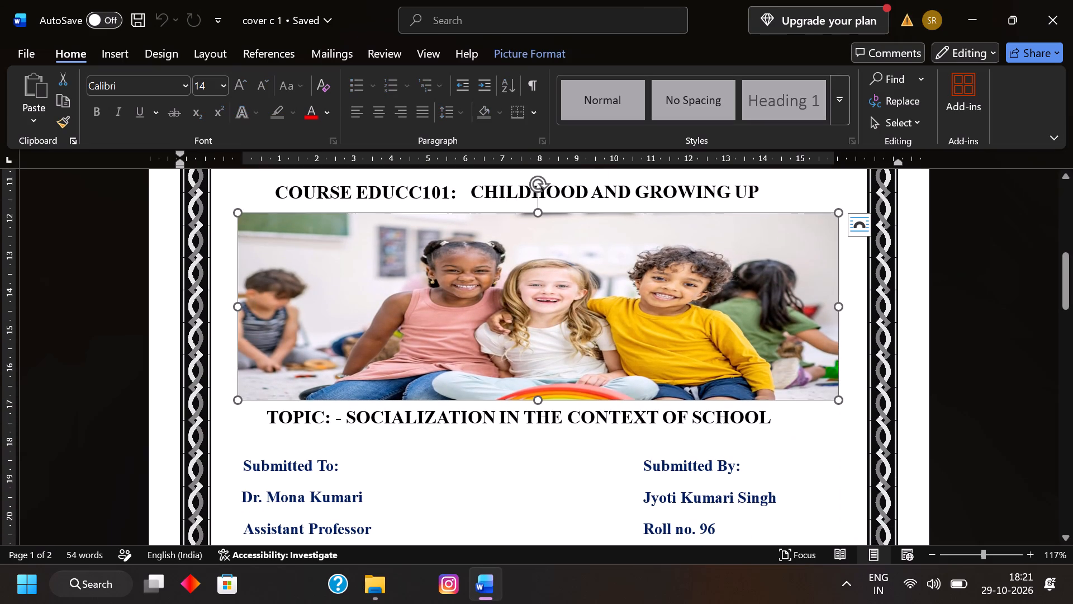
key(Delete)
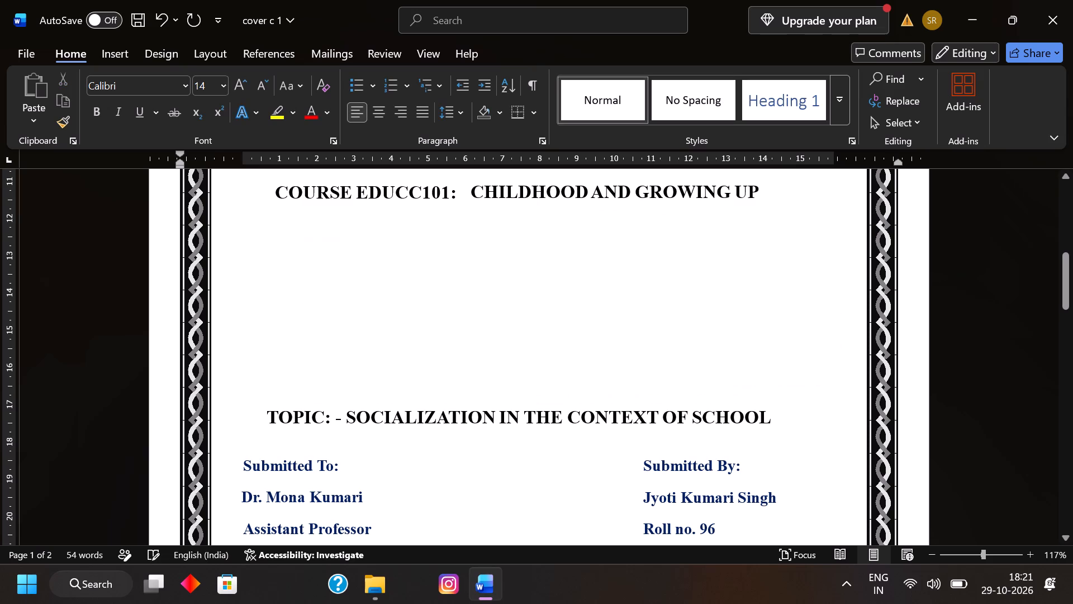
Clear the course title text "CHILDHOOD AND GROWING UP" from its text box beside the course code.
click(758, 194)
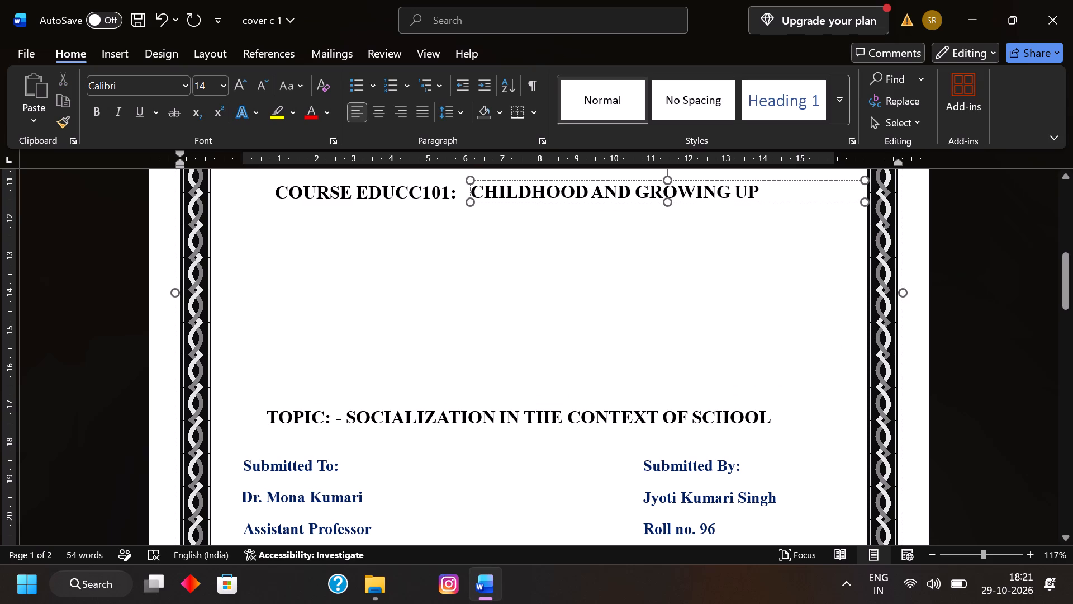
key(BackSpace)
key(BackSpace)
key(BackSpace)
key(BackSpace)
key(BackSpace)
key(BackSpace)
key(BackSpace)
key(BackSpace)
key(BackSpace)
key(BackSpace)
key(BackSpace)
key(BackSpace)
key(BackSpace)
key(BackSpace)
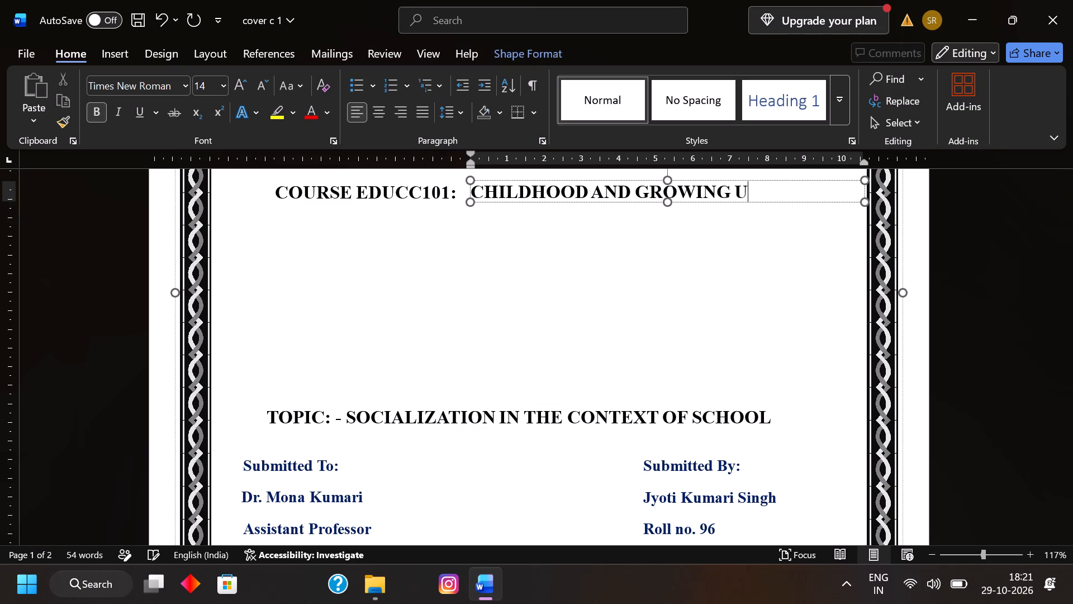
key(BackSpace)
key(Delete)
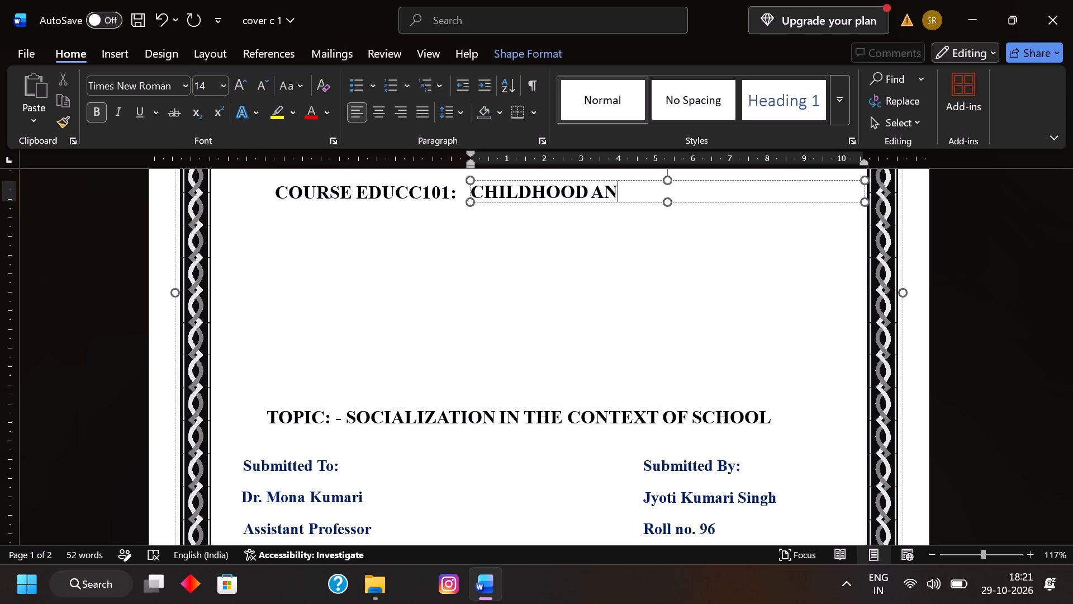
key(Delete)
key(Delete)
key(Delete)
key(BackSpace)
key(Delete)
key(Delete)
key(Delete)
key(Delete)
key(Delete)
key(Delete)
key(Delete)
key(Delete)
key(Delete)
key(Delete)
key(Delete)
key(Delete)
key(BackSpace)
key(BackSpace)
key(BackSpace)
key(BackSpace)
key(BackSpace)
key(BackSpace)
key(BackSpace)
key(BackSpace)
key(BackSpace)
key(BackSpace)
key(BackSpace)
key(BackSpace)
key(BackSpace)
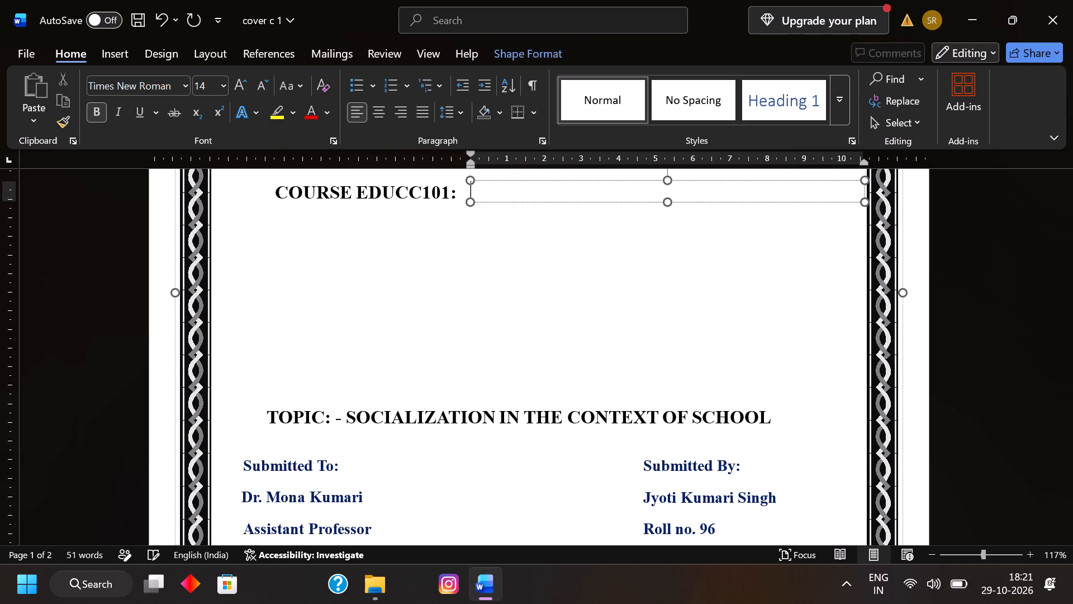
key(BackSpace)
key(BackSpace)
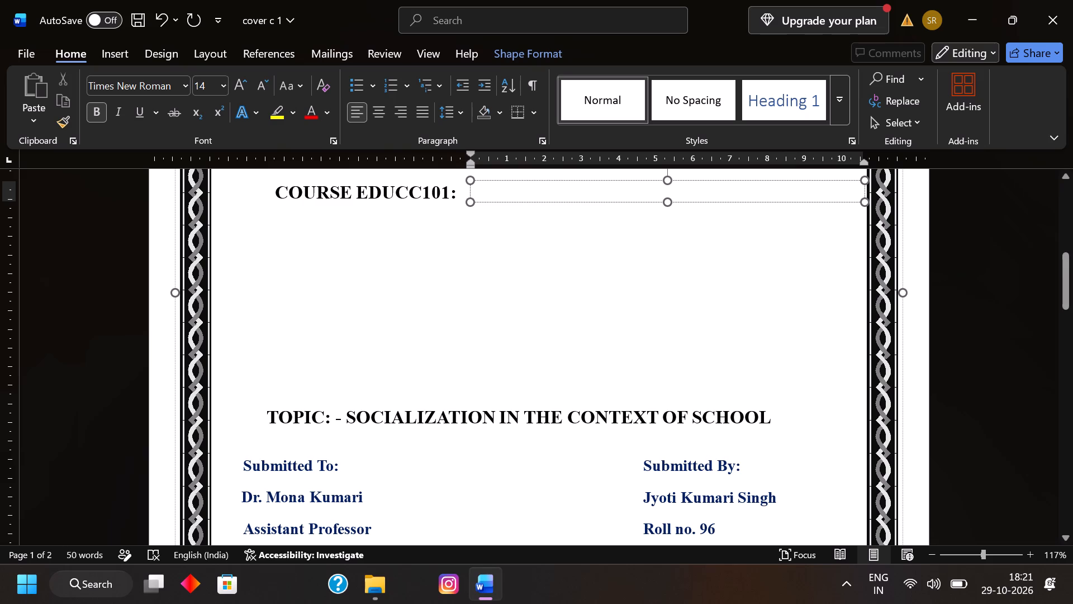
Remove the emptied course title text box from the cover page.
scroll(748, 234, up, 1)
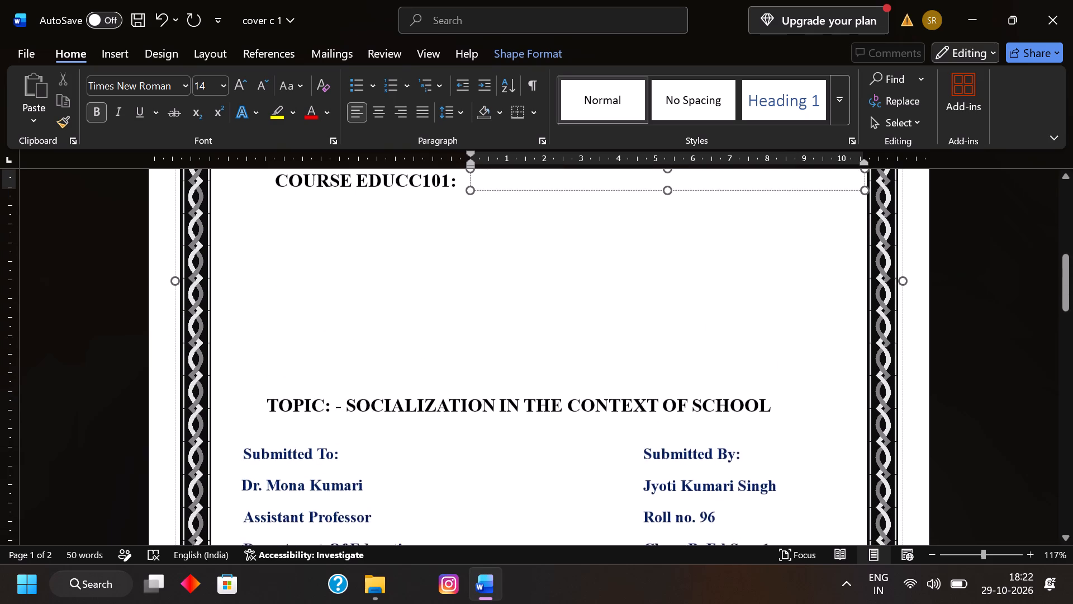
scroll(748, 234, up, 1)
right_click(748, 234)
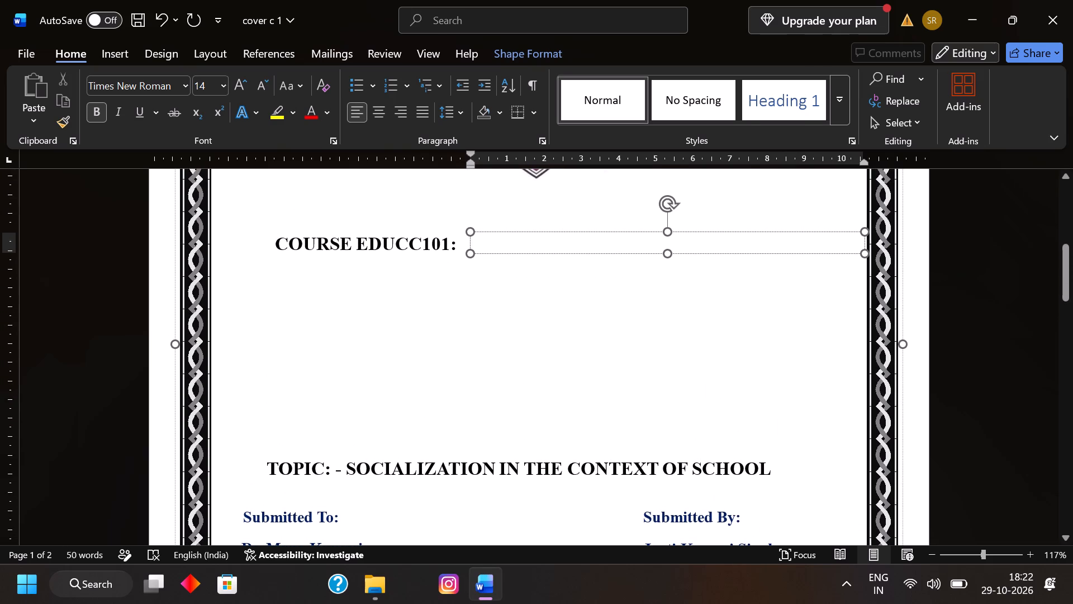
key(Delete)
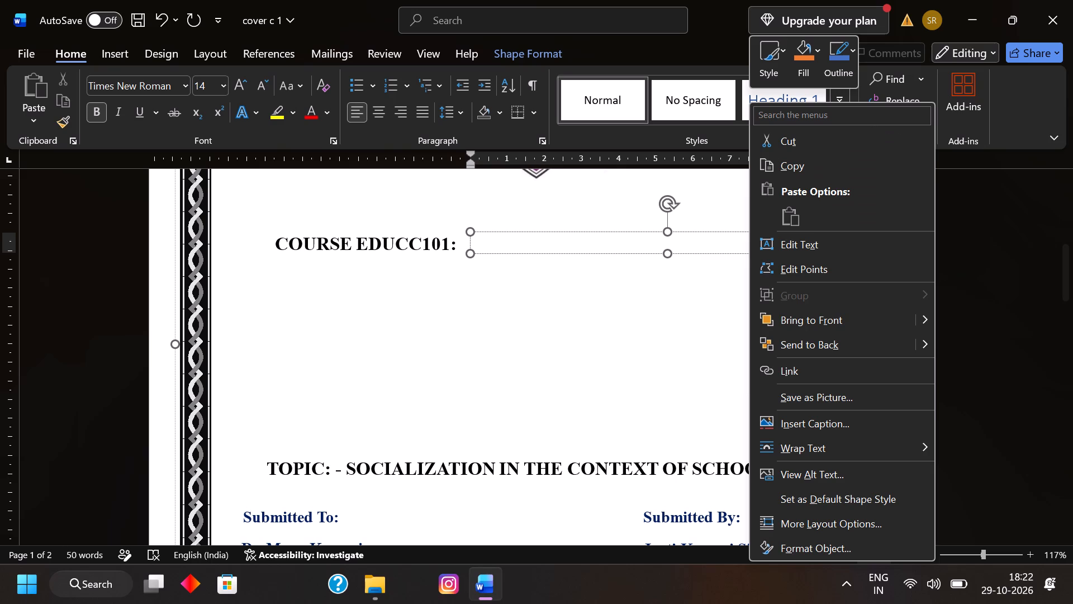
click(803, 144)
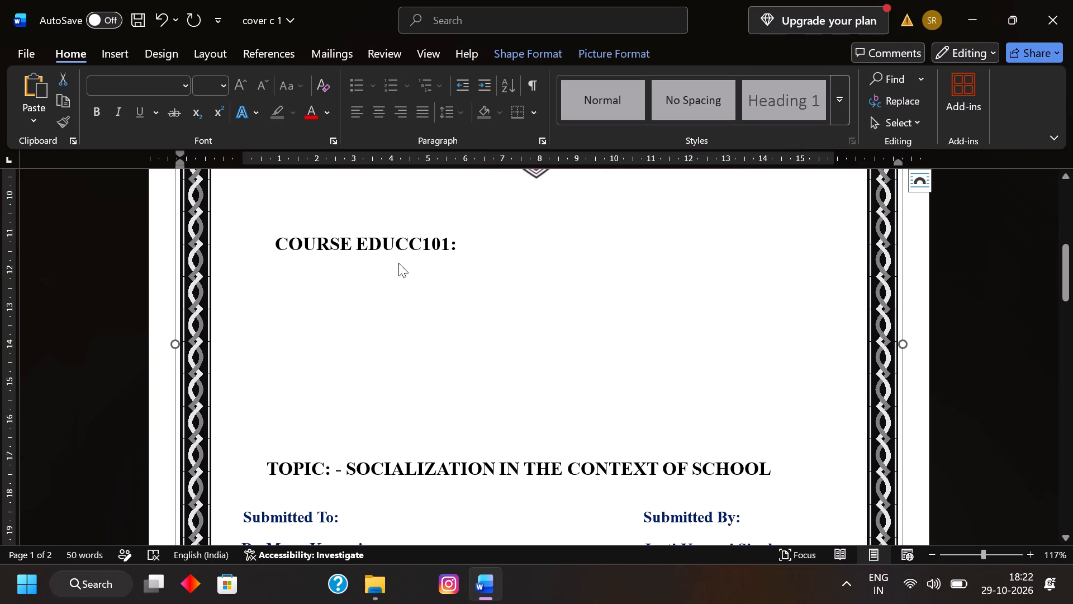
Remove the "COURSE EDUCC101:" text box from the cover page.
click(411, 247)
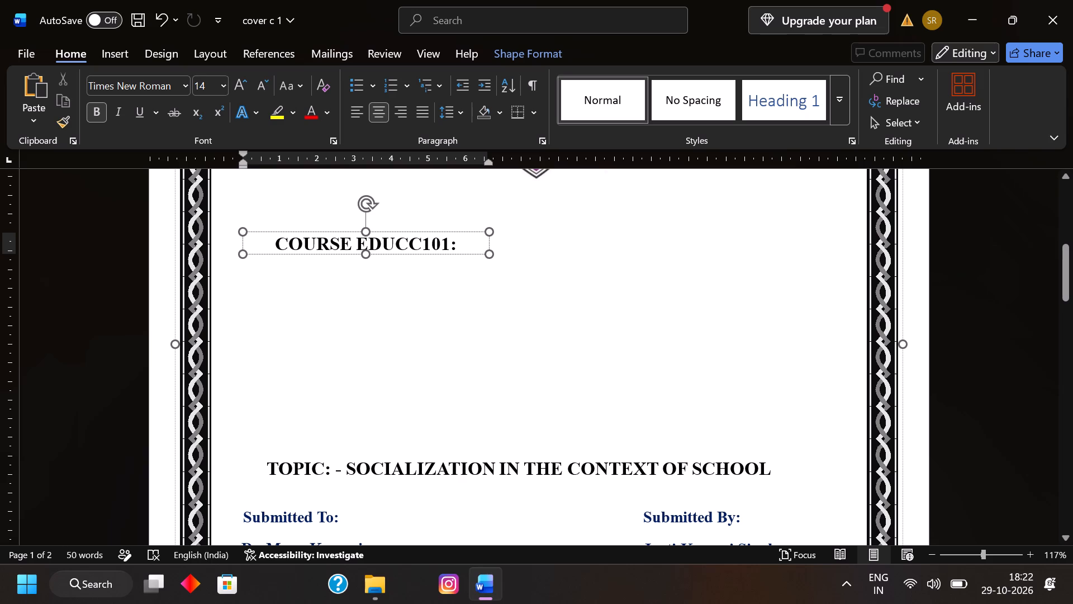
key(Delete)
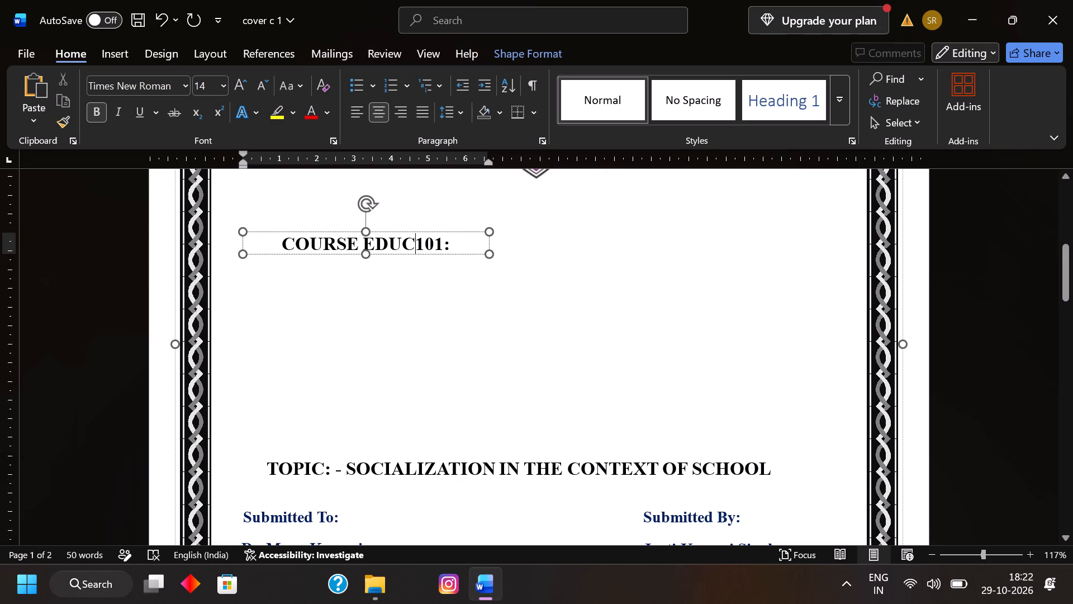
click(460, 230)
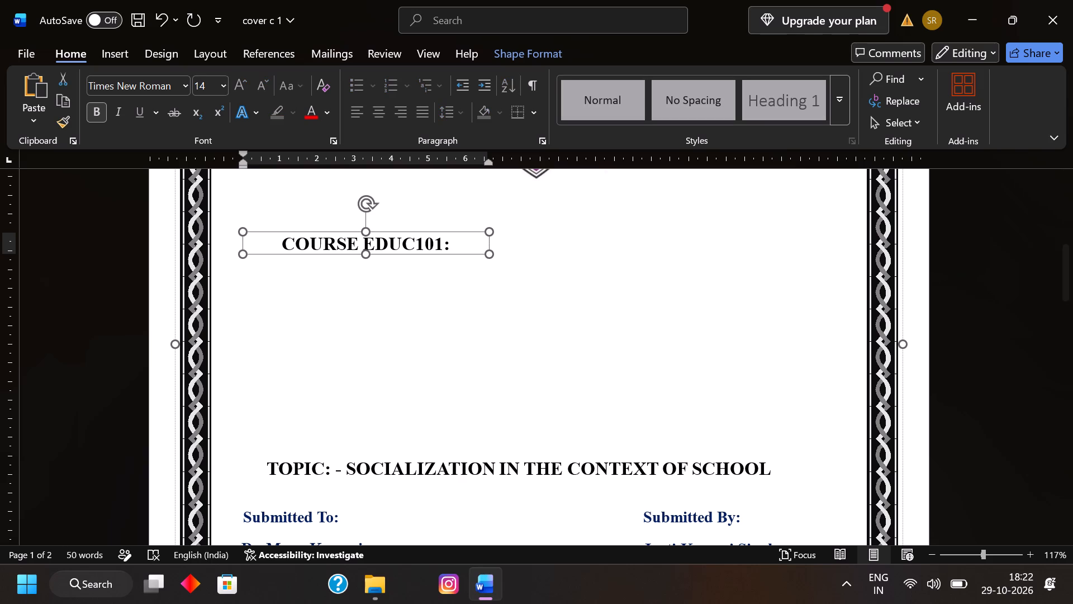
right_click(466, 229)
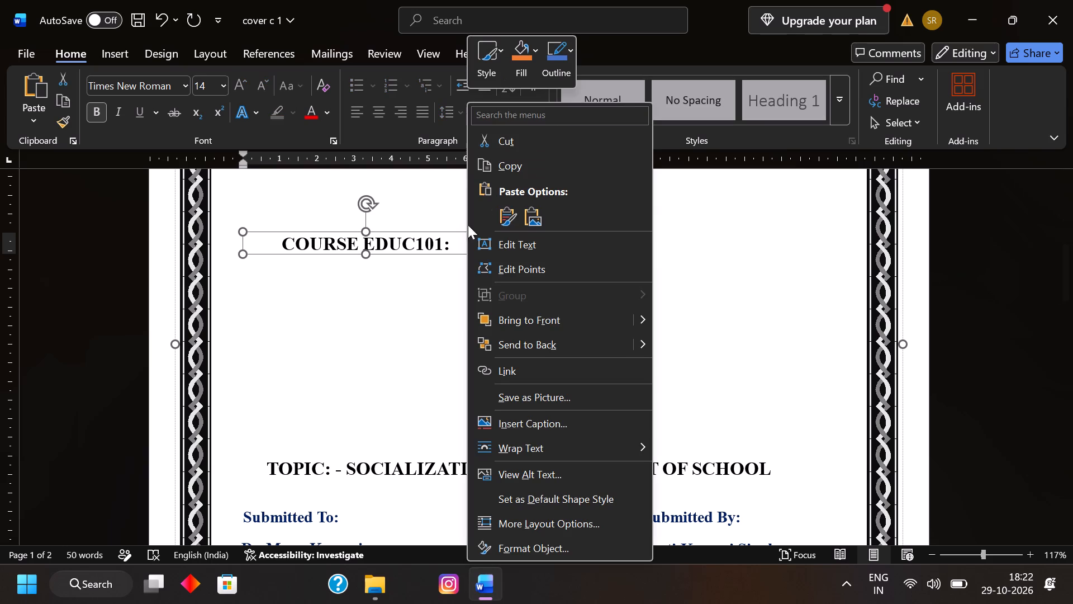
click(549, 140)
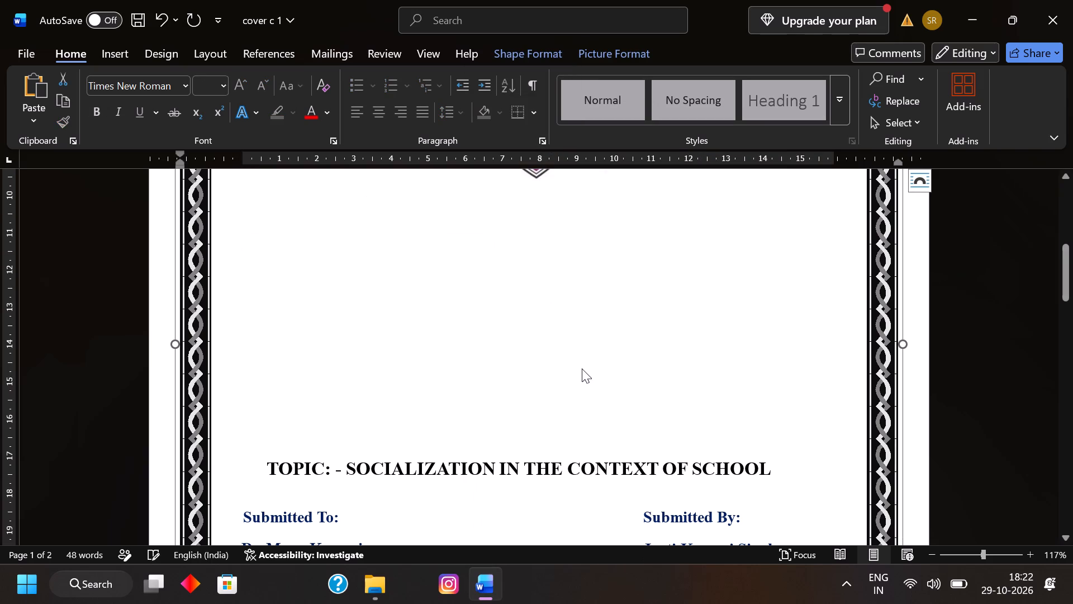
Delete the second-page photo of the woman in a pink sari sitting with the children.
click(576, 463)
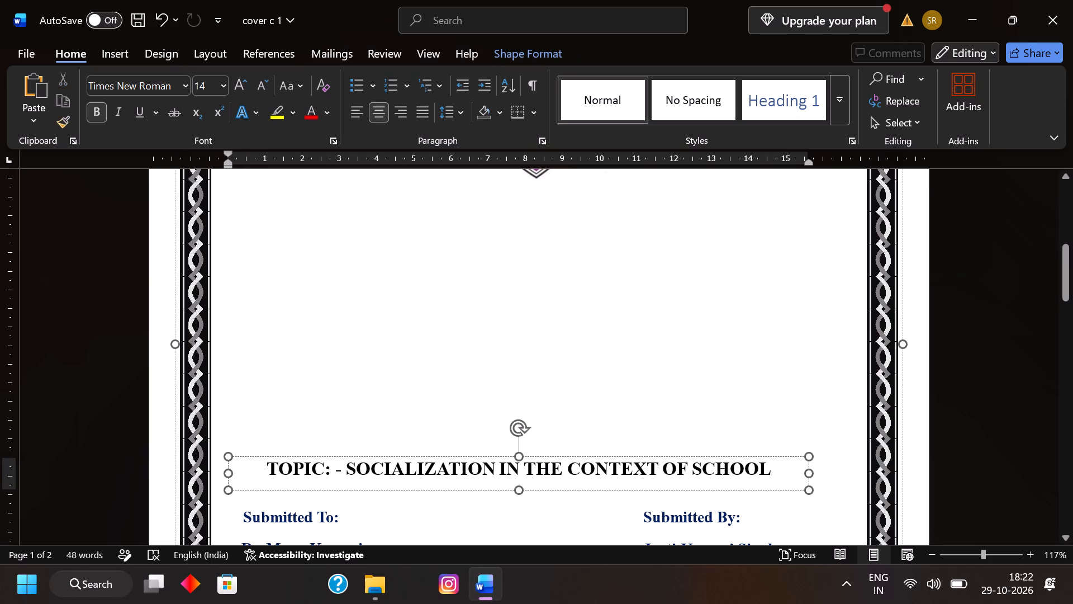
scroll(595, 450, down, 1)
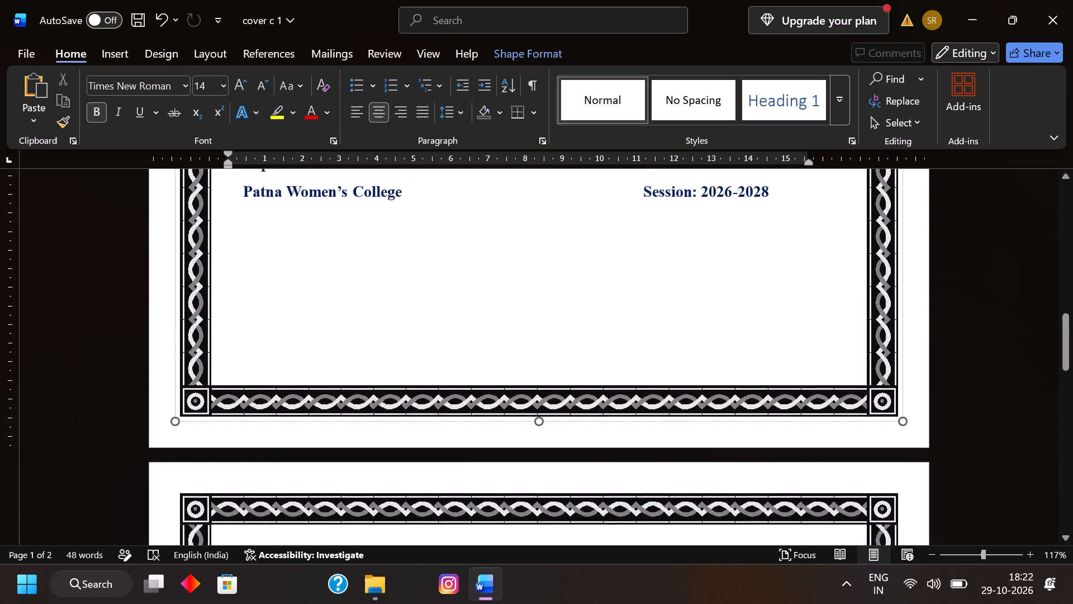
scroll(595, 450, down, 1)
scroll(595, 450, up, 1)
scroll(595, 450, down, 2)
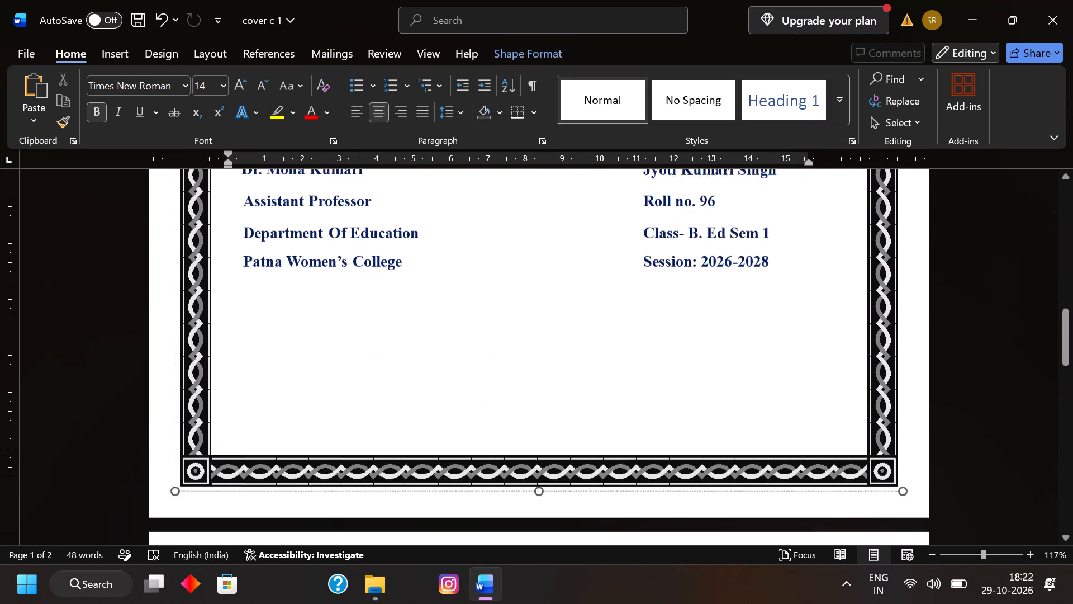
scroll(595, 450, down, 1)
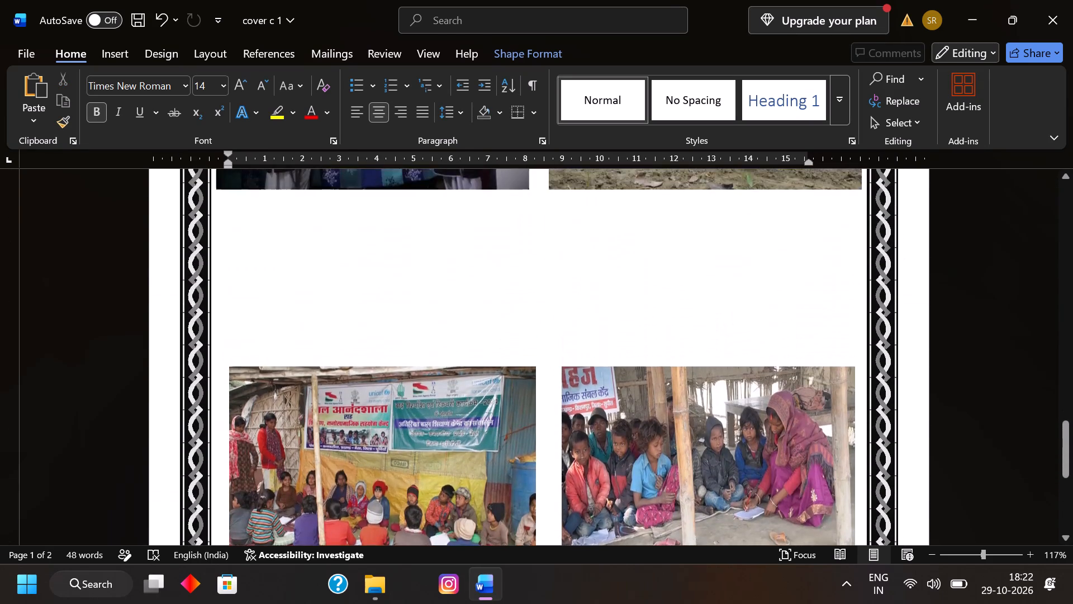
scroll(595, 450, down, 1)
click(652, 443)
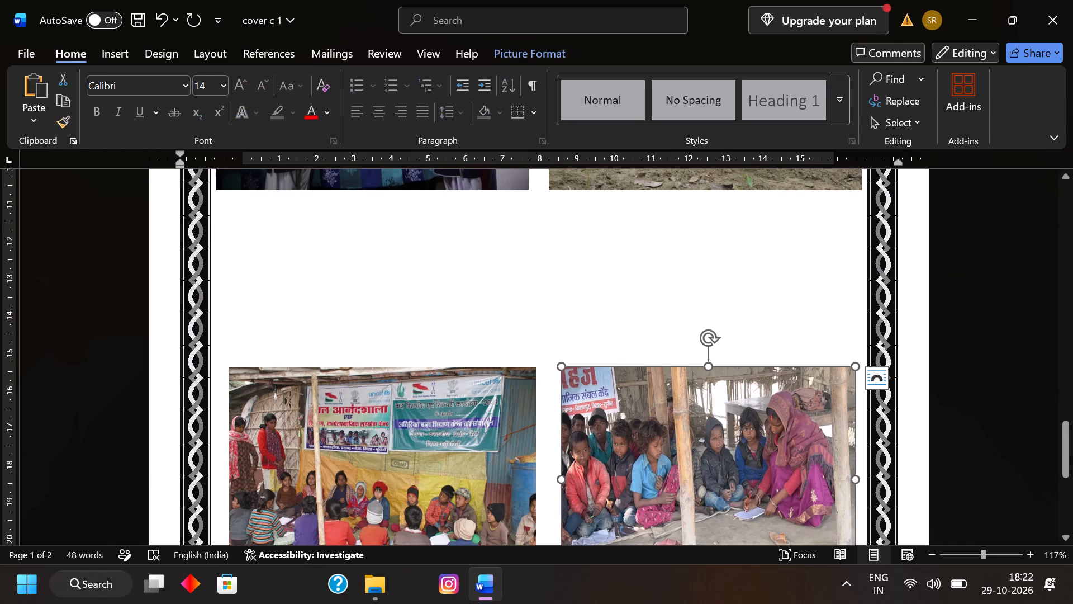
key(Delete)
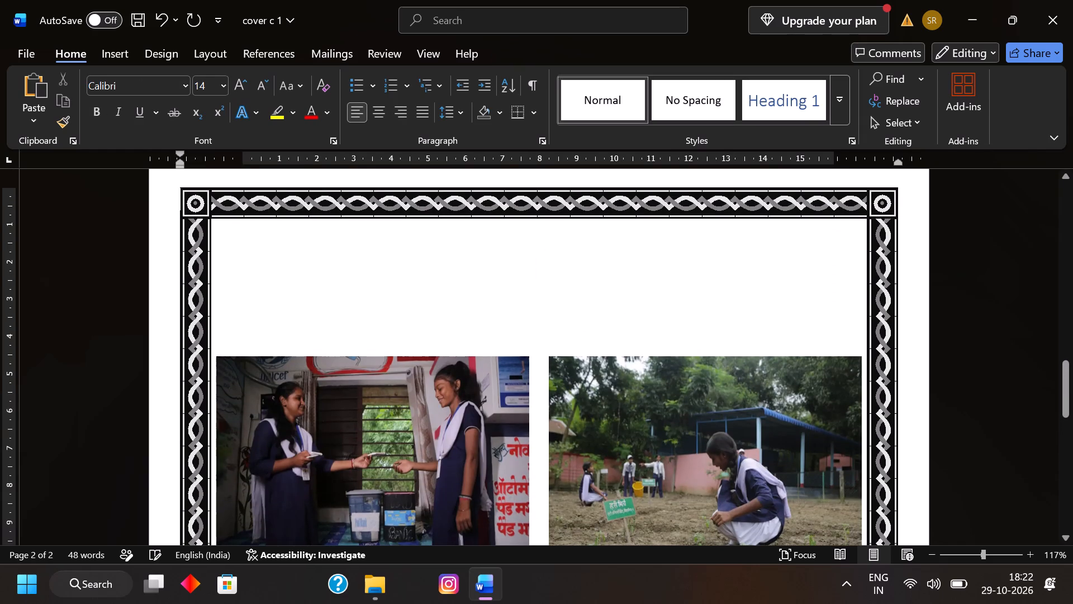
key(Delete)
key(Delete)
Delete the remaining three photos from the second page, leaving only the decorative border.
click(652, 443)
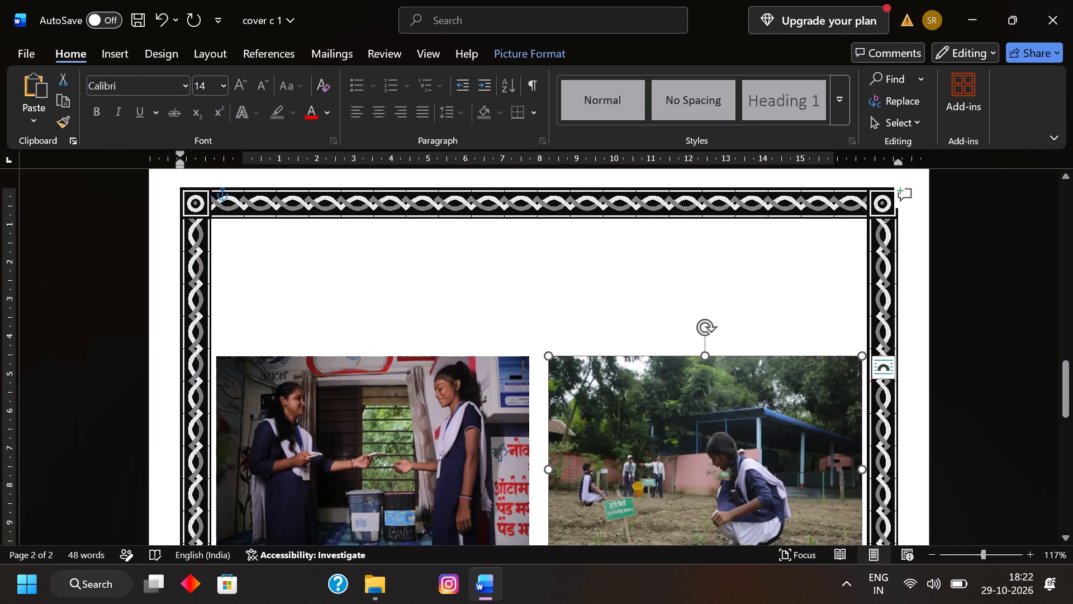
key(Delete)
click(363, 470)
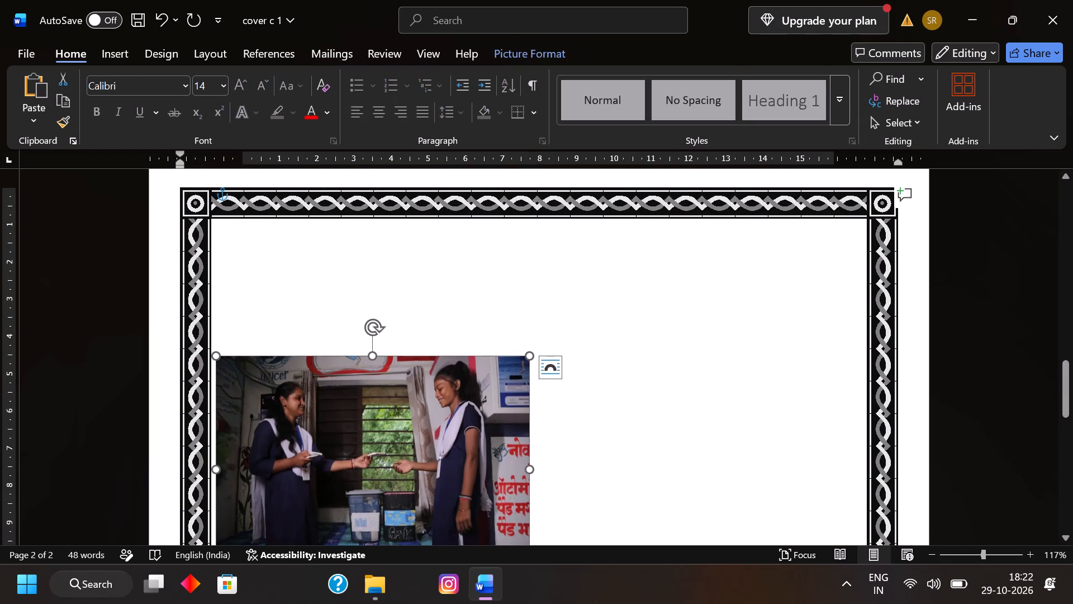
key(Delete)
scroll(369, 381, down, 3)
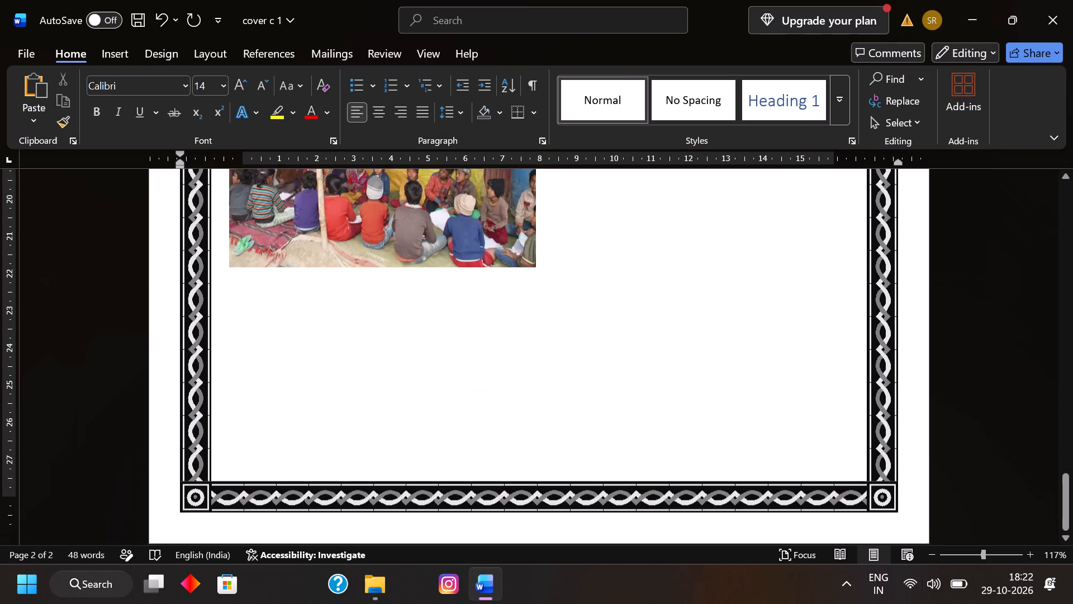
scroll(363, 469, down, 1)
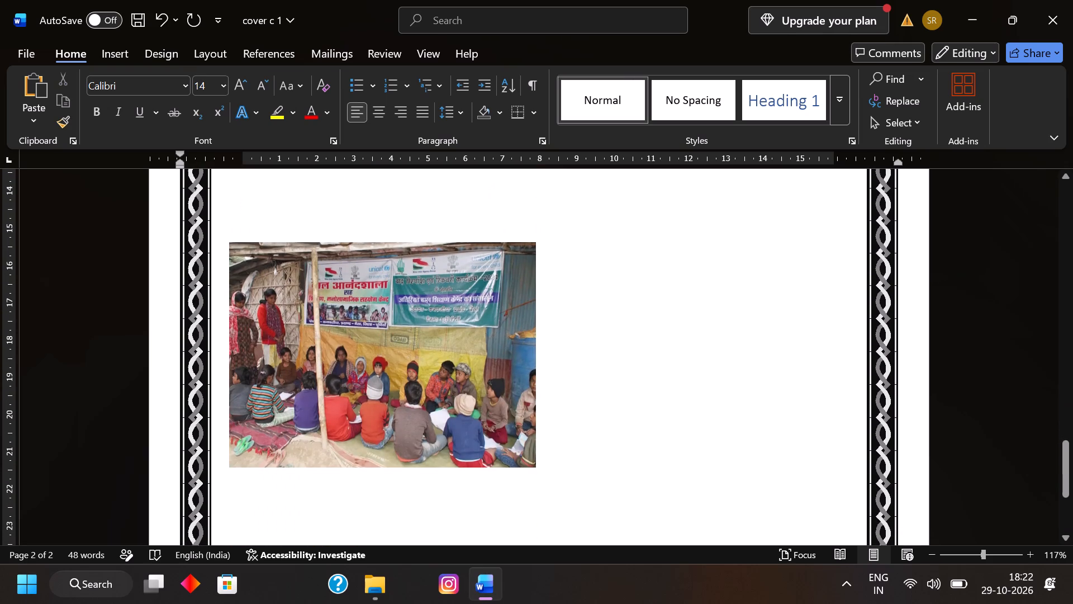
click(386, 371)
key(Delete)
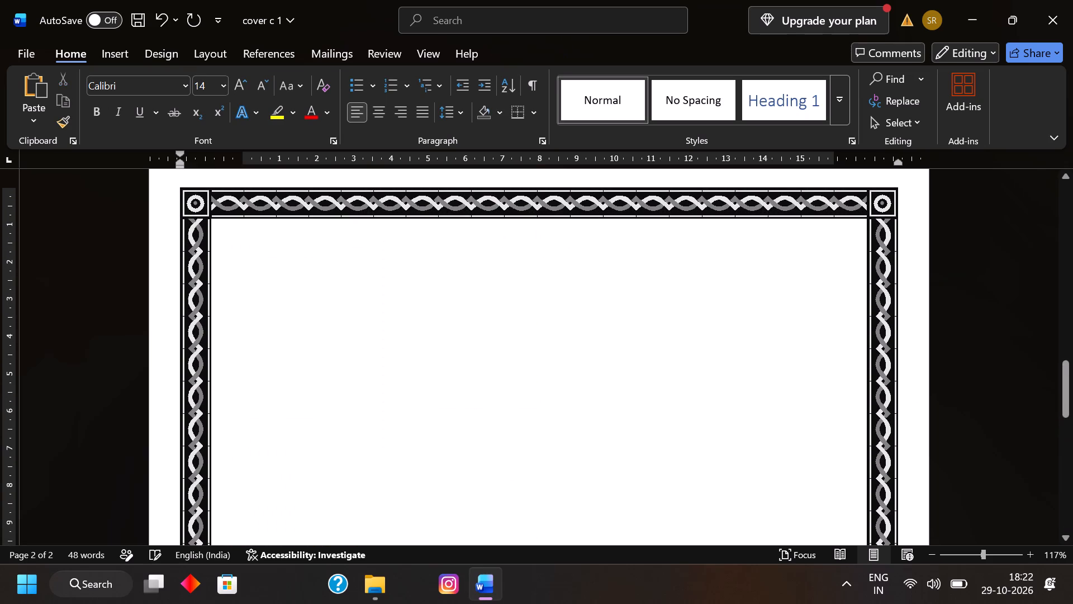
Remove the "TOPIC: - SOCIALIZATION IN THE CONTEXT OF SCHOOL" text box from the cover page.
scroll(459, 220, up, 1)
scroll(460, 277, down, 1)
scroll(460, 277, up, 3)
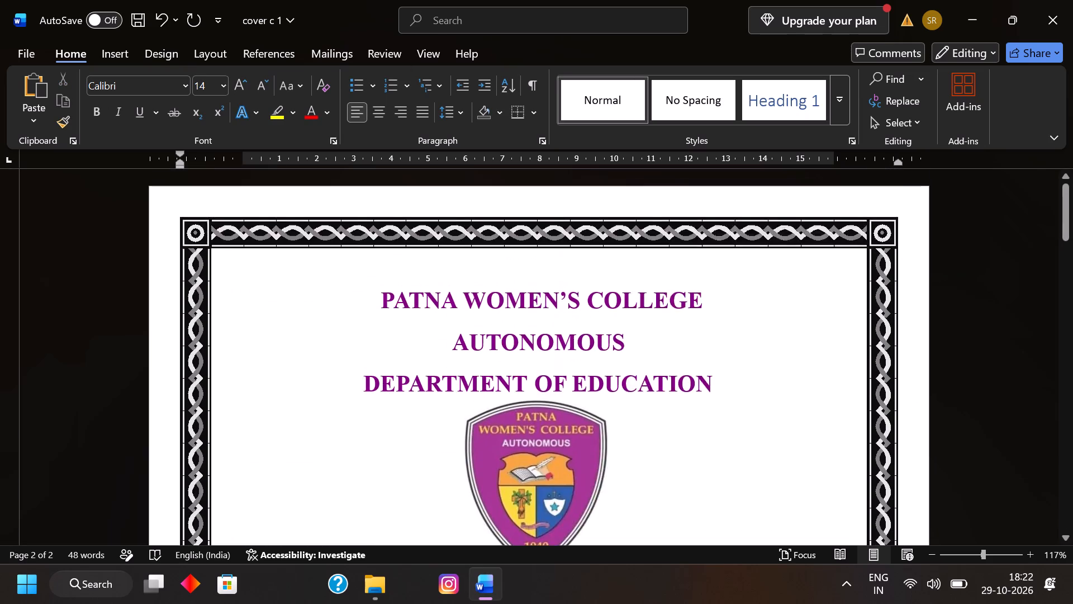
scroll(460, 277, down, 2)
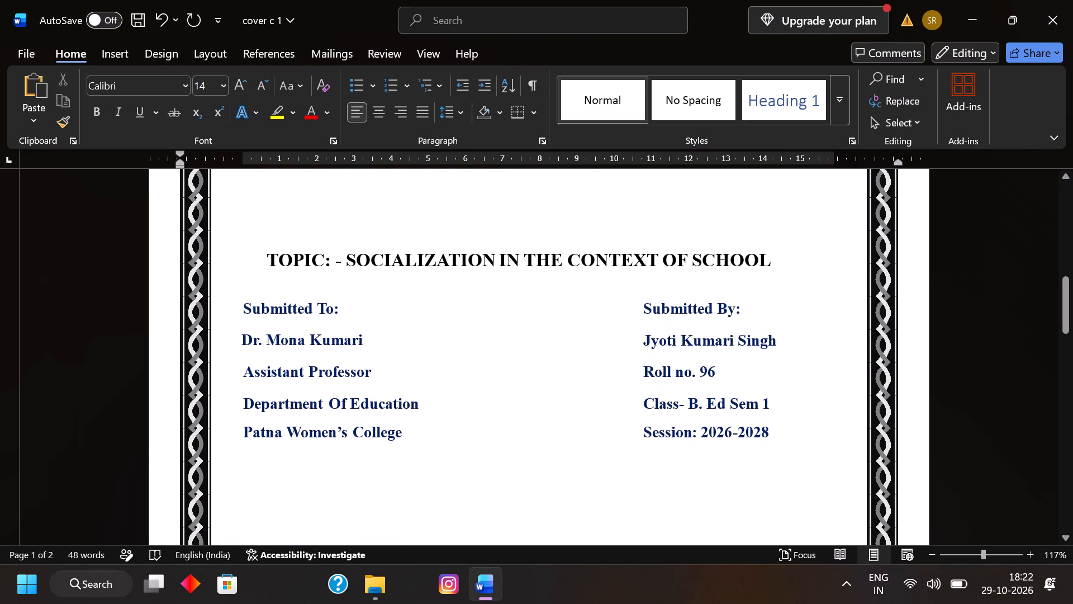
click(460, 258)
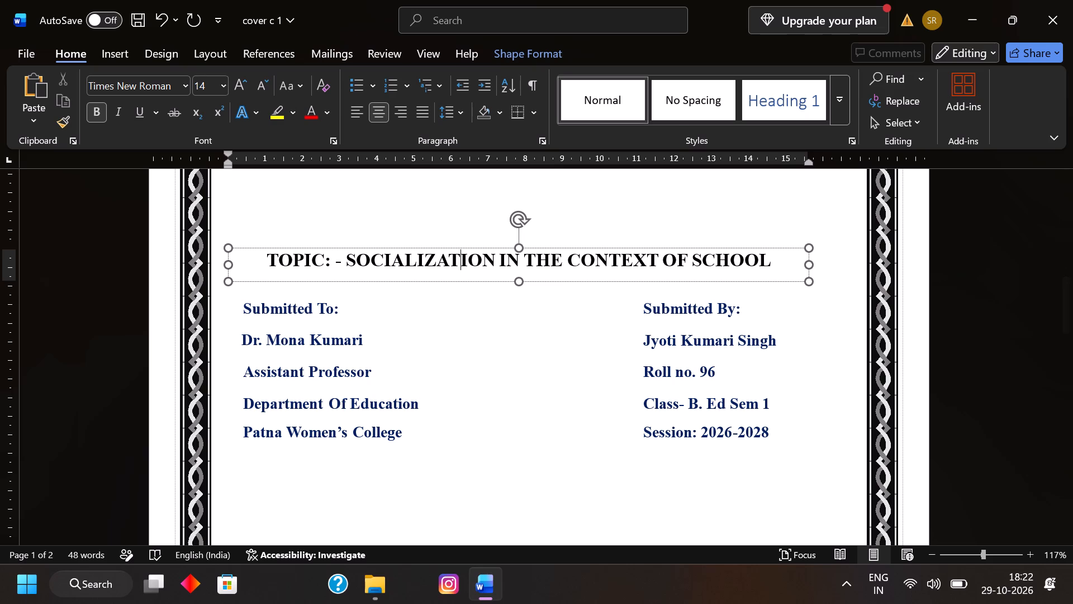
right_click(525, 246)
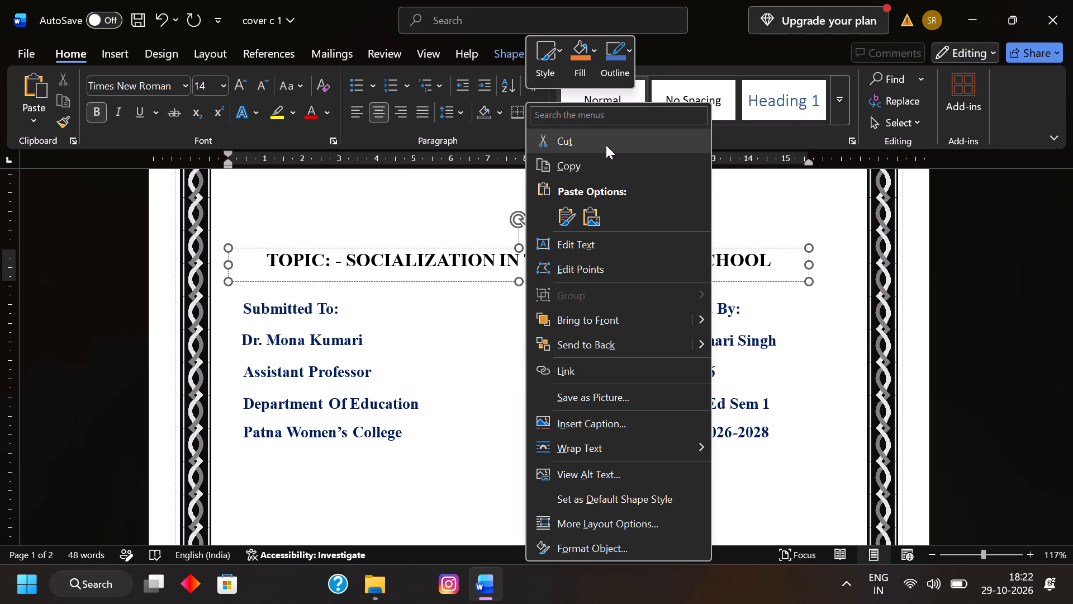
click(606, 145)
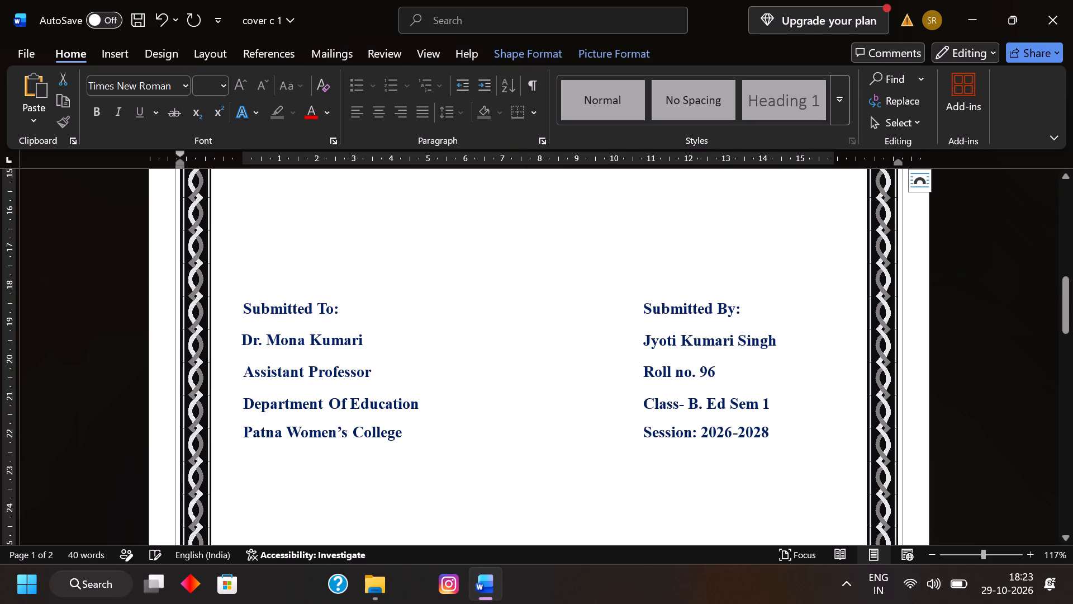
Cut the "Submitted To:" text box from the lower part of the cover page.
click(313, 306)
right_click(313, 306)
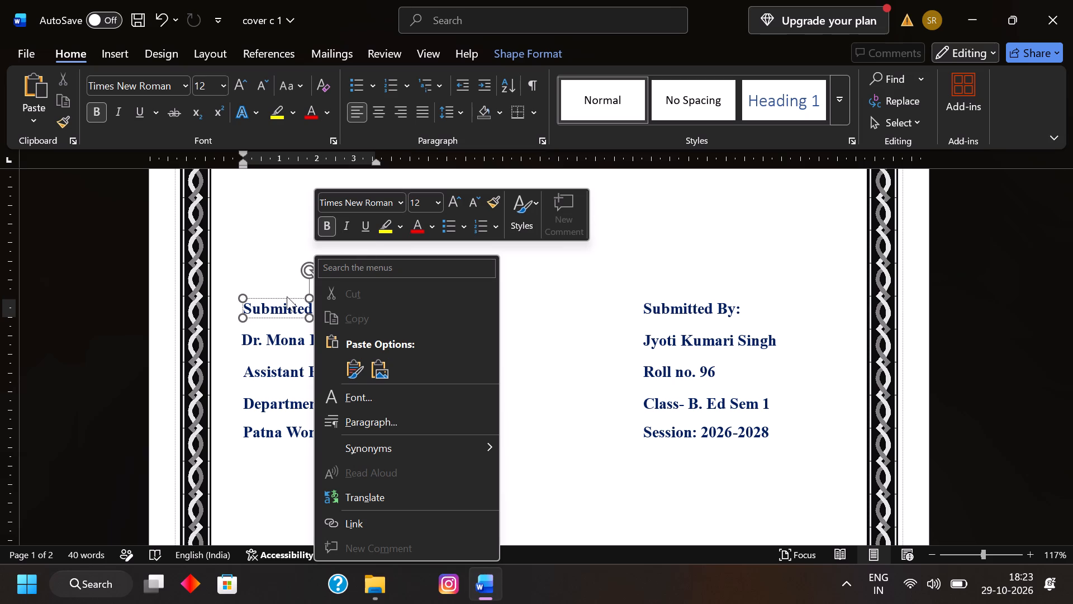
click(292, 296)
right_click(292, 296)
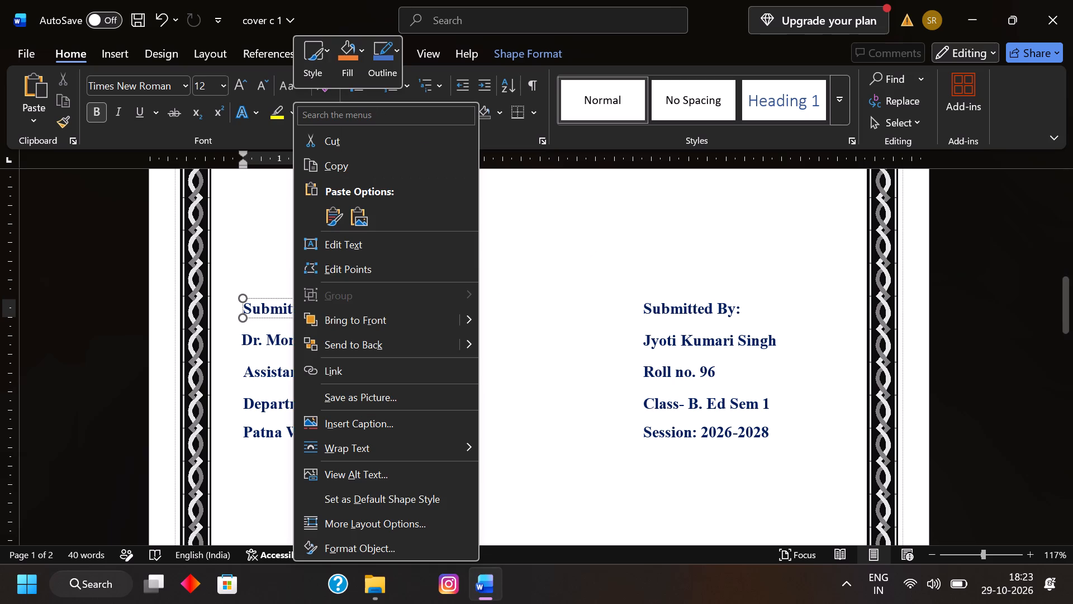
click(354, 143)
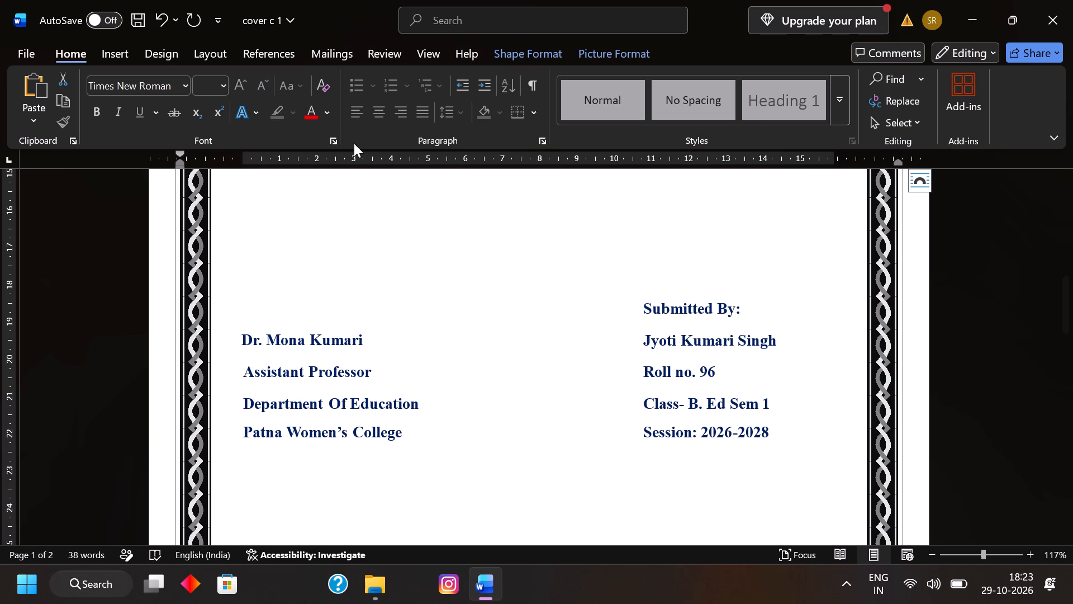
Cut the text box with the assistant professor's name, above "Assistant Professor" on the cover page.
right_click(316, 341)
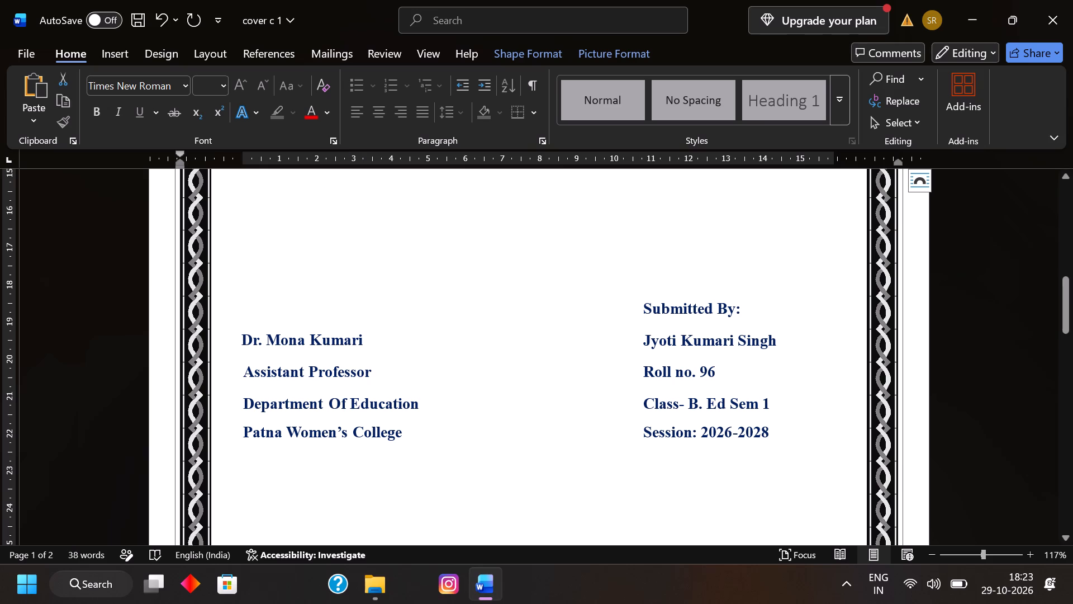
click(307, 338)
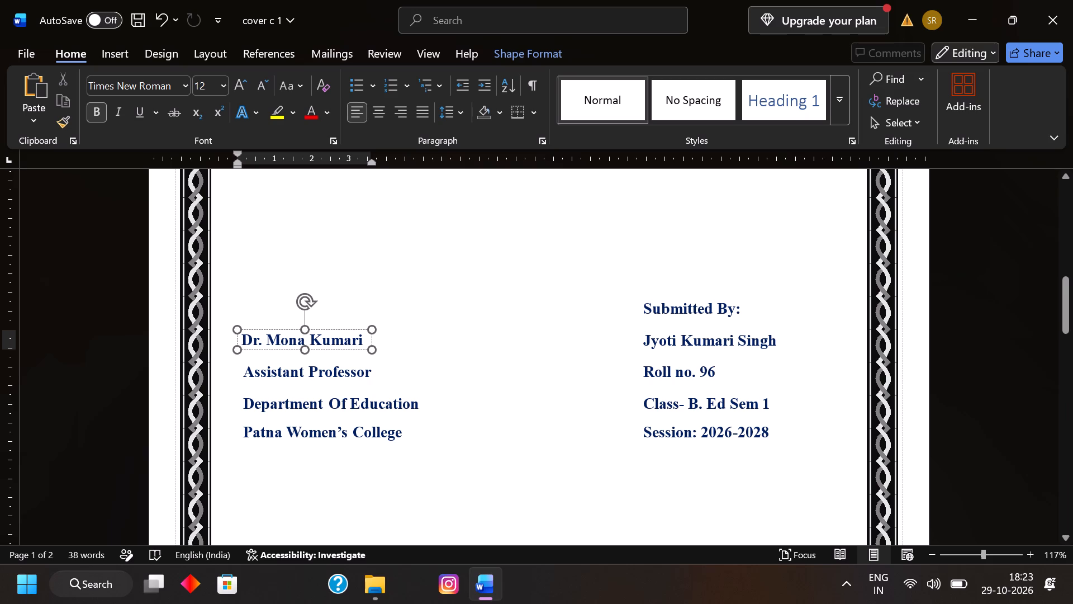
right_click(315, 327)
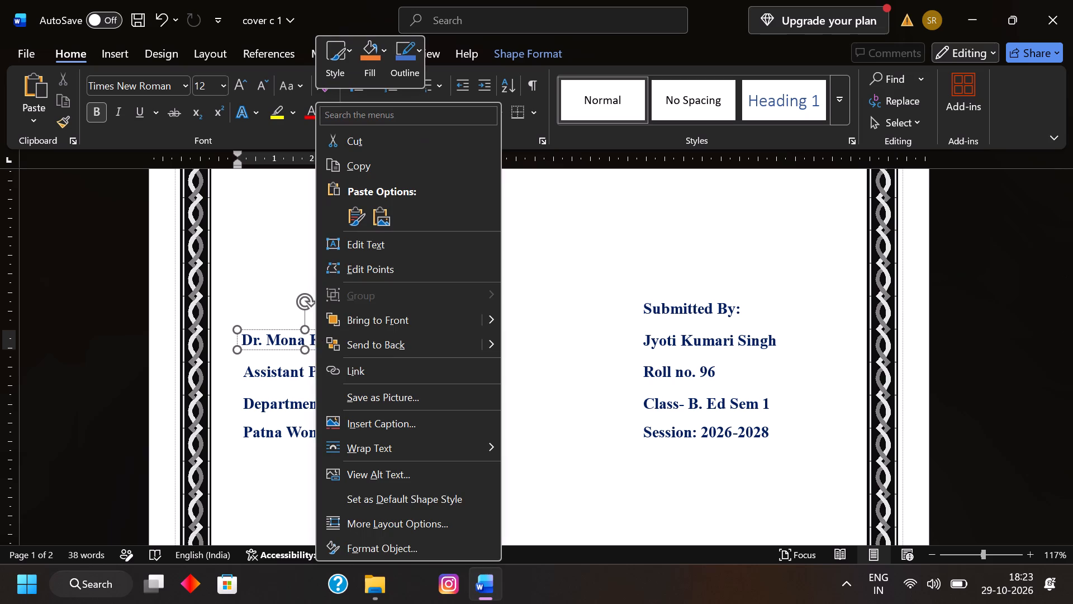
click(366, 149)
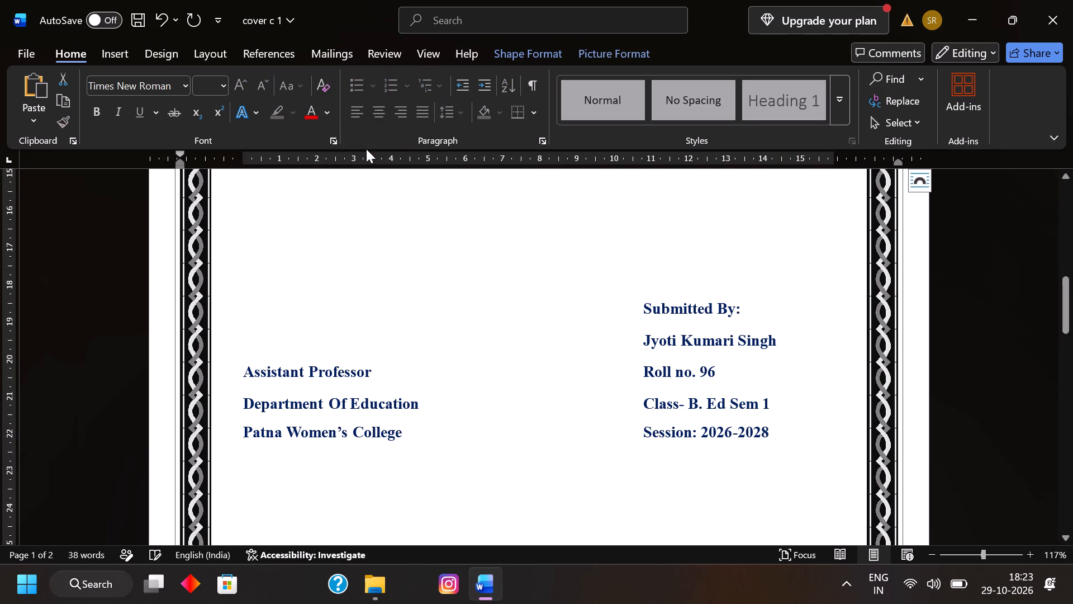
Cut the "Professor" text box beside the word "Assistant" on the cover page.
click(322, 366)
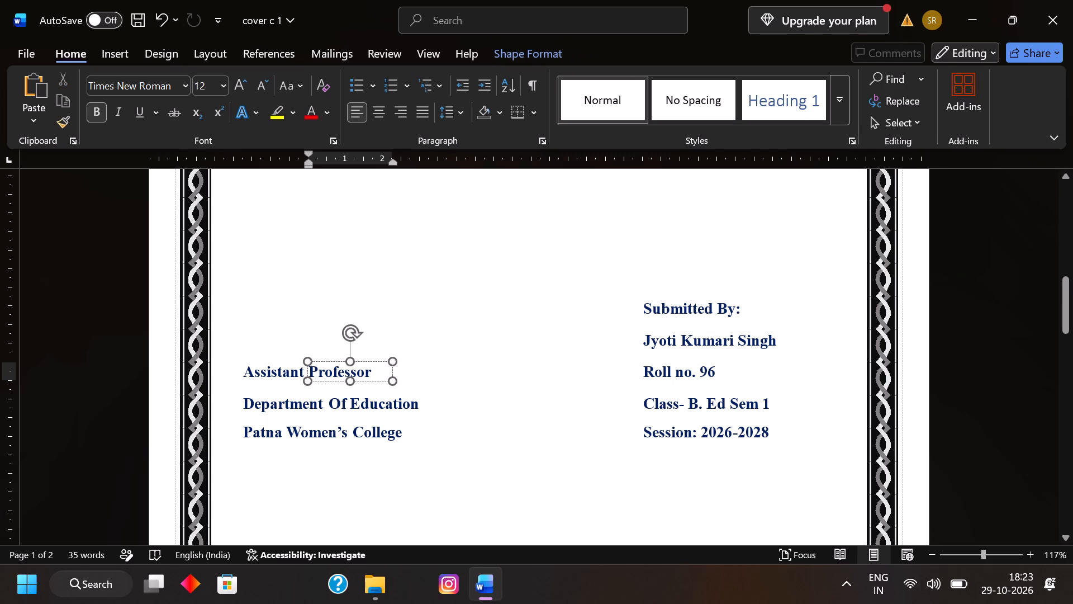
right_click(333, 359)
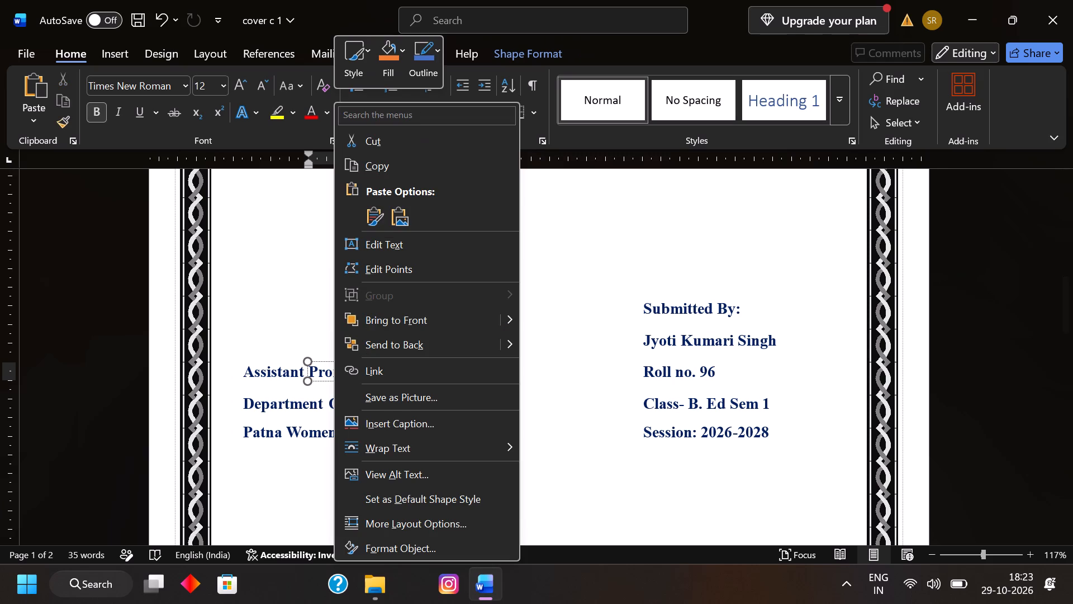
click(406, 138)
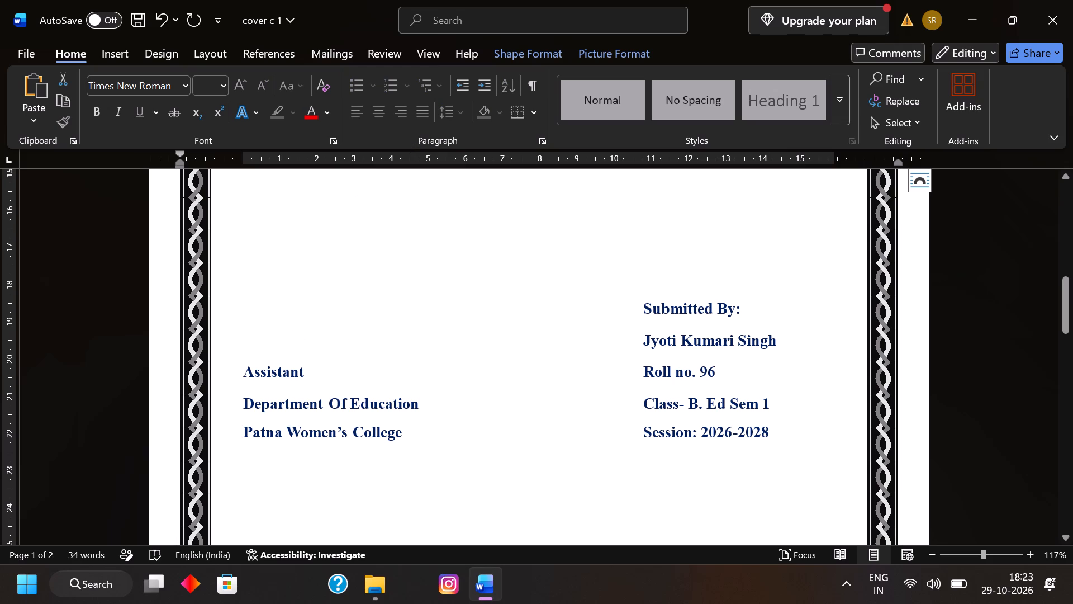
Remove the leftover "Assistant" text box above the "Department Of Education" line.
click(279, 372)
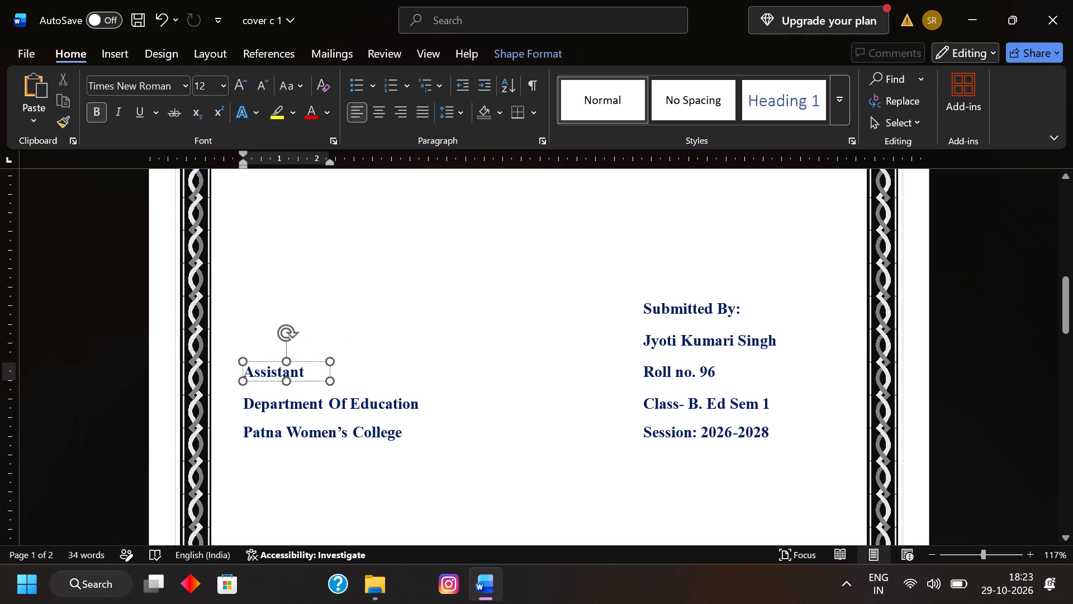
right_click(279, 372)
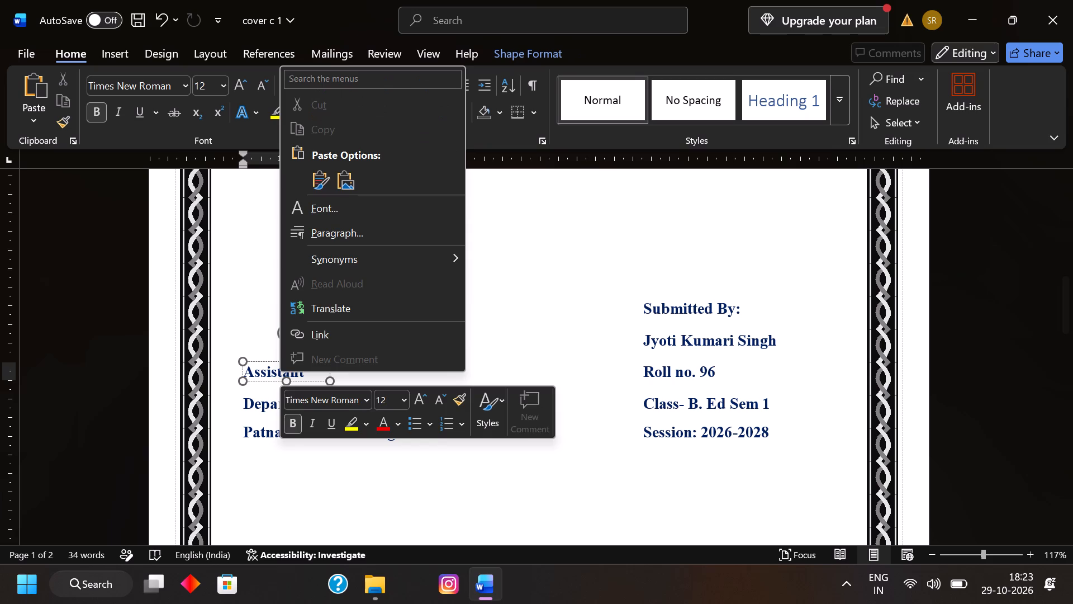
click(256, 356)
right_click(256, 356)
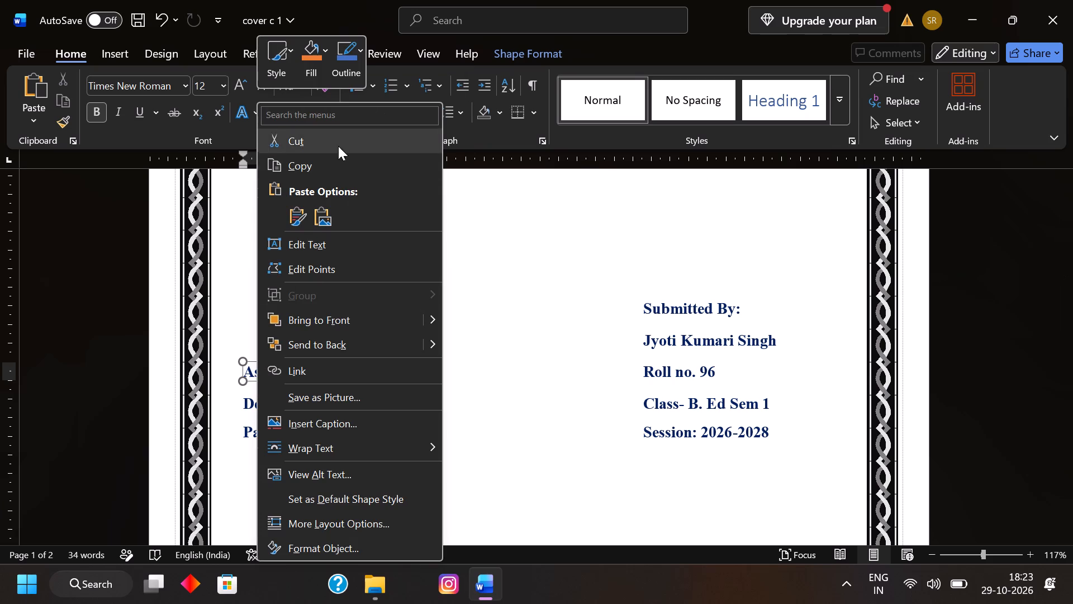
click(325, 146)
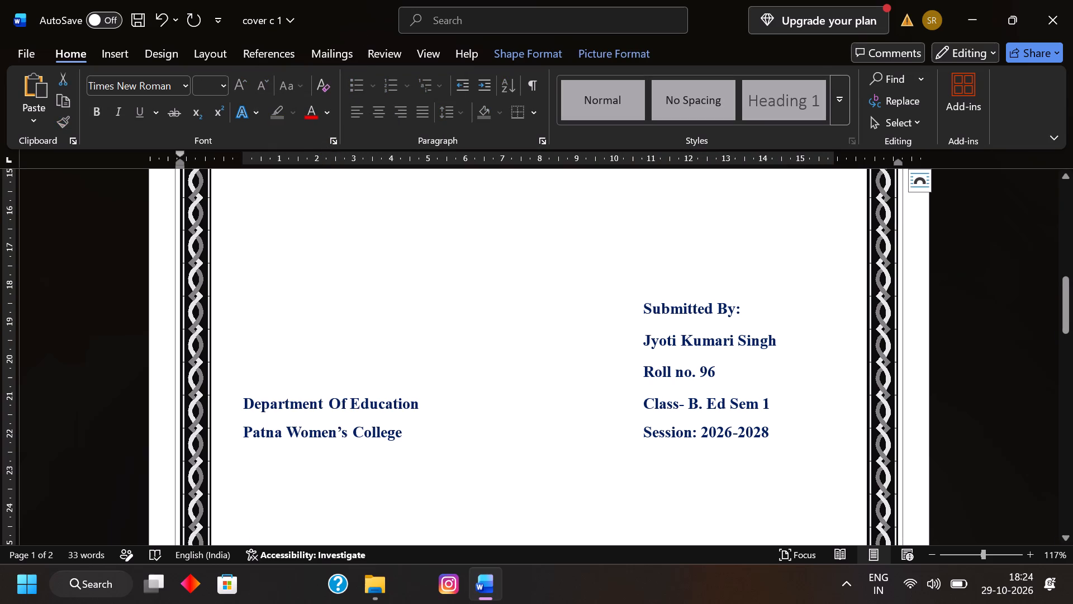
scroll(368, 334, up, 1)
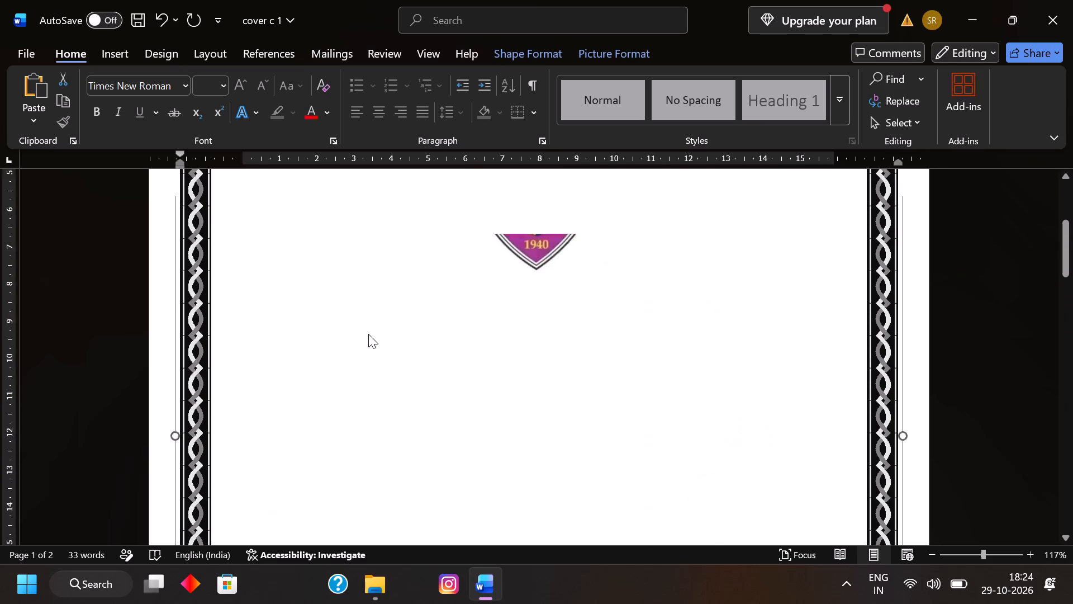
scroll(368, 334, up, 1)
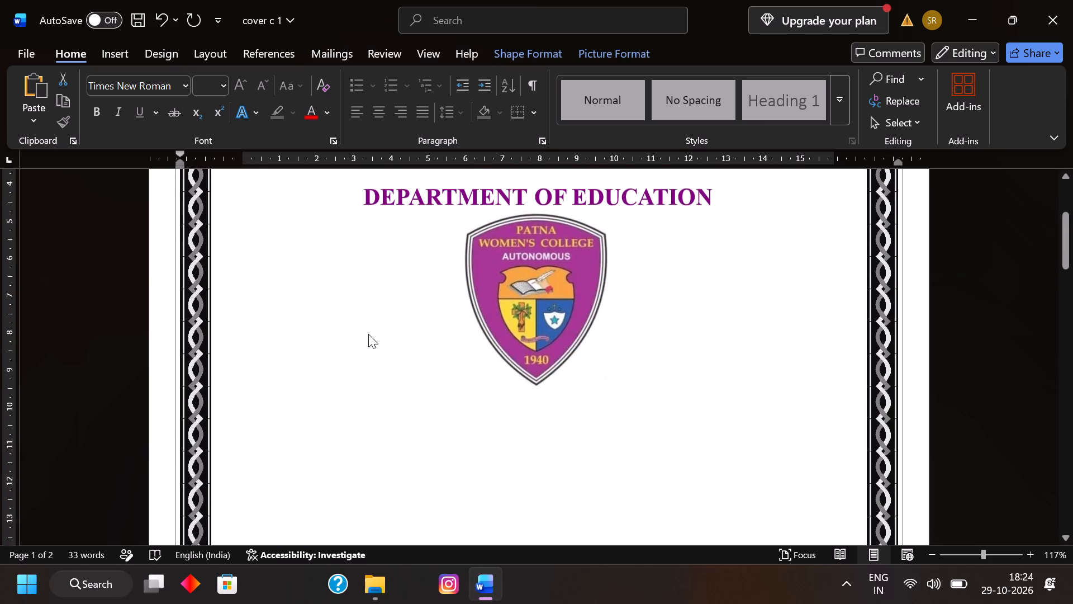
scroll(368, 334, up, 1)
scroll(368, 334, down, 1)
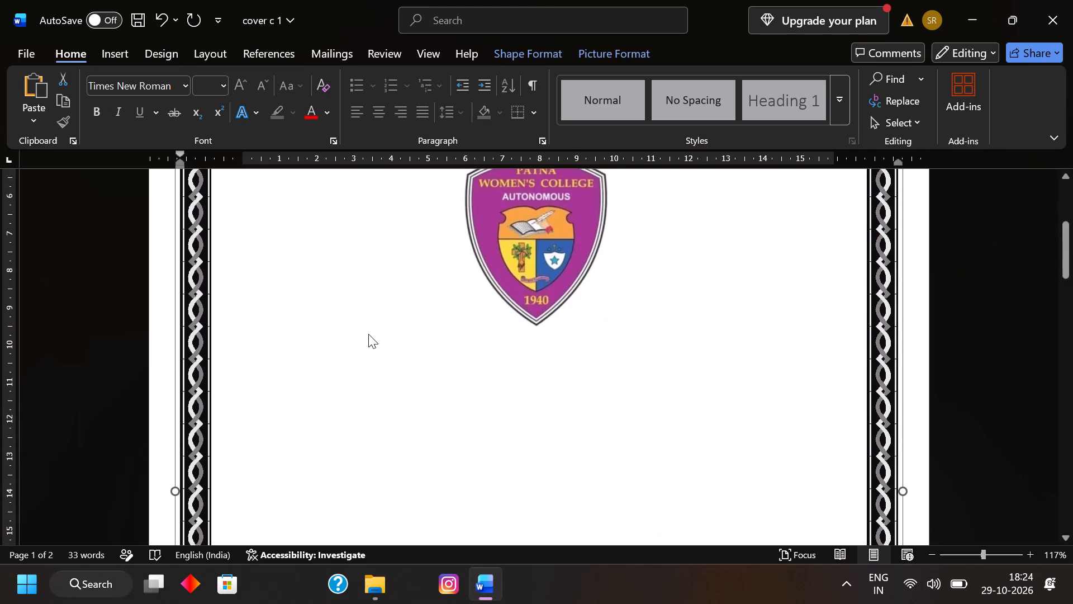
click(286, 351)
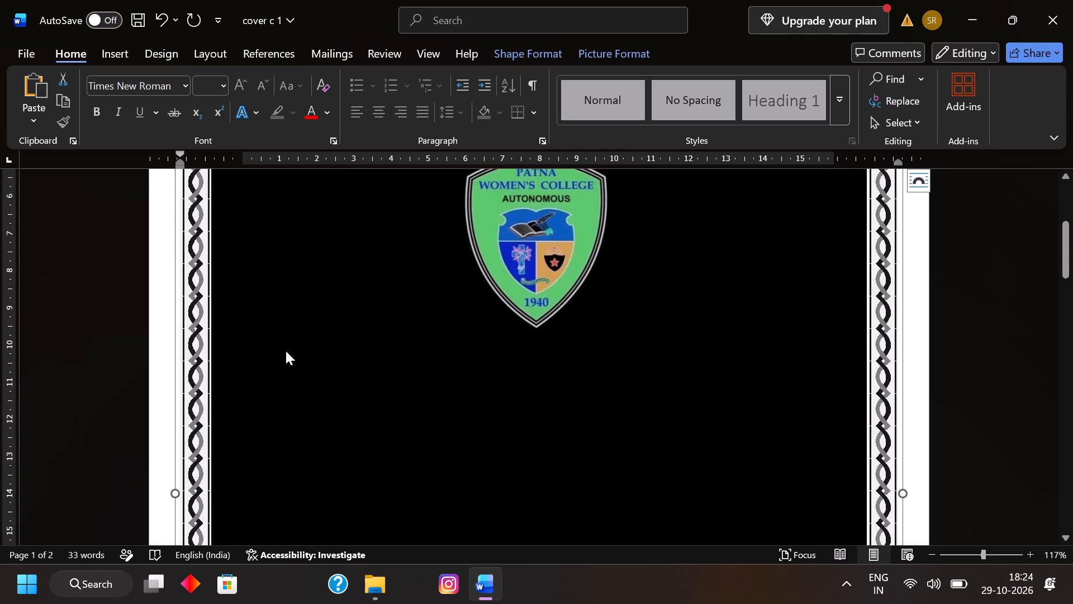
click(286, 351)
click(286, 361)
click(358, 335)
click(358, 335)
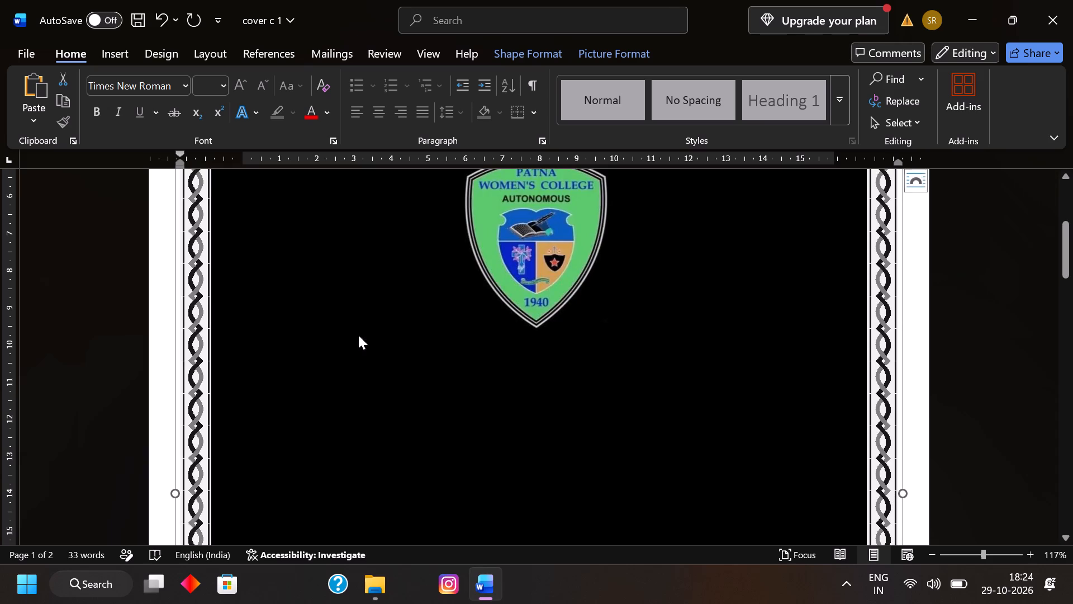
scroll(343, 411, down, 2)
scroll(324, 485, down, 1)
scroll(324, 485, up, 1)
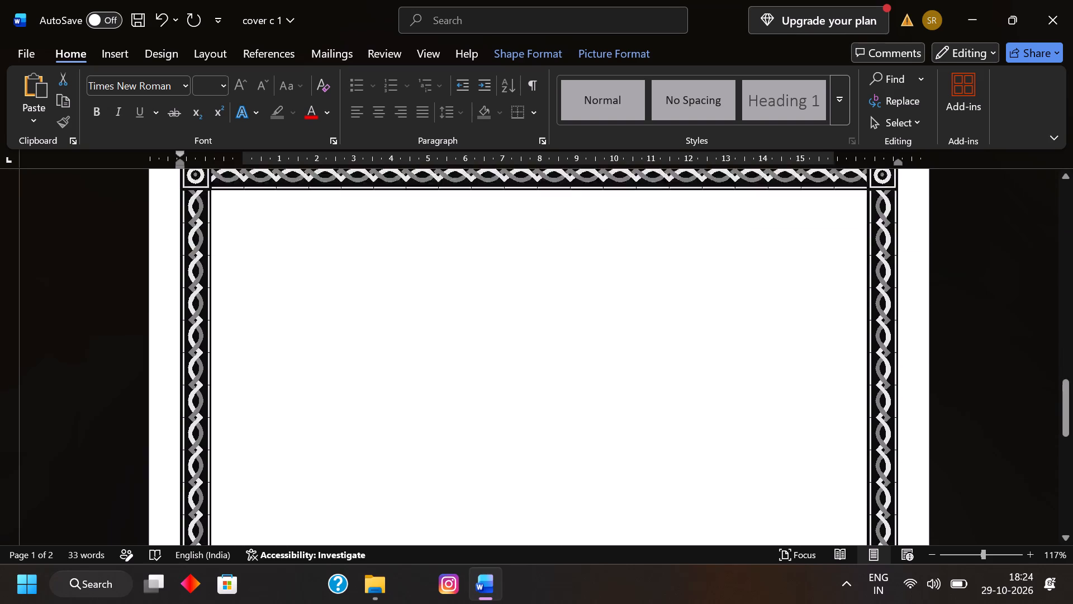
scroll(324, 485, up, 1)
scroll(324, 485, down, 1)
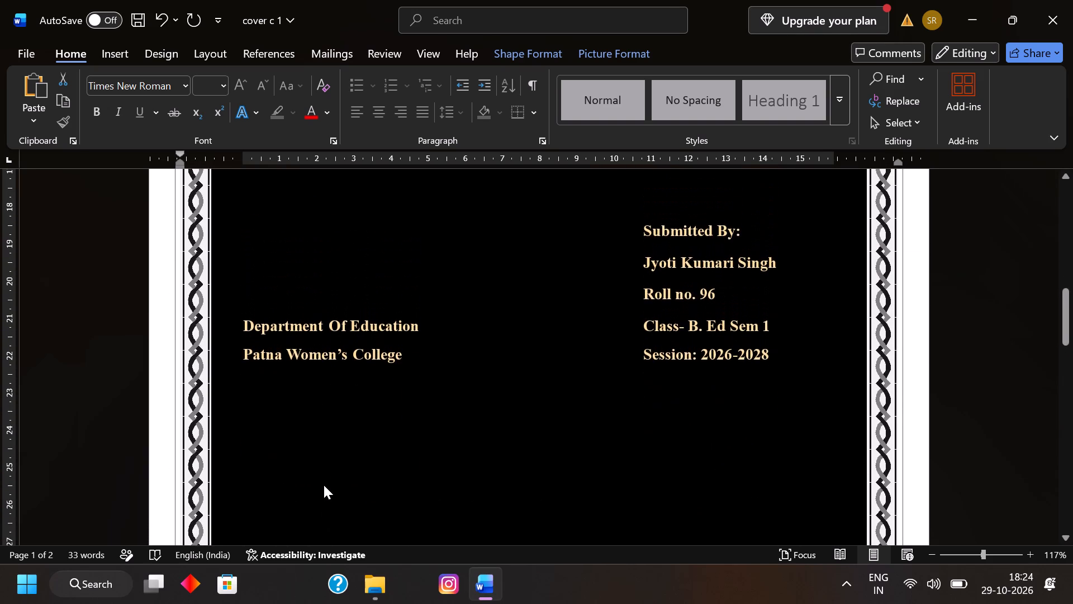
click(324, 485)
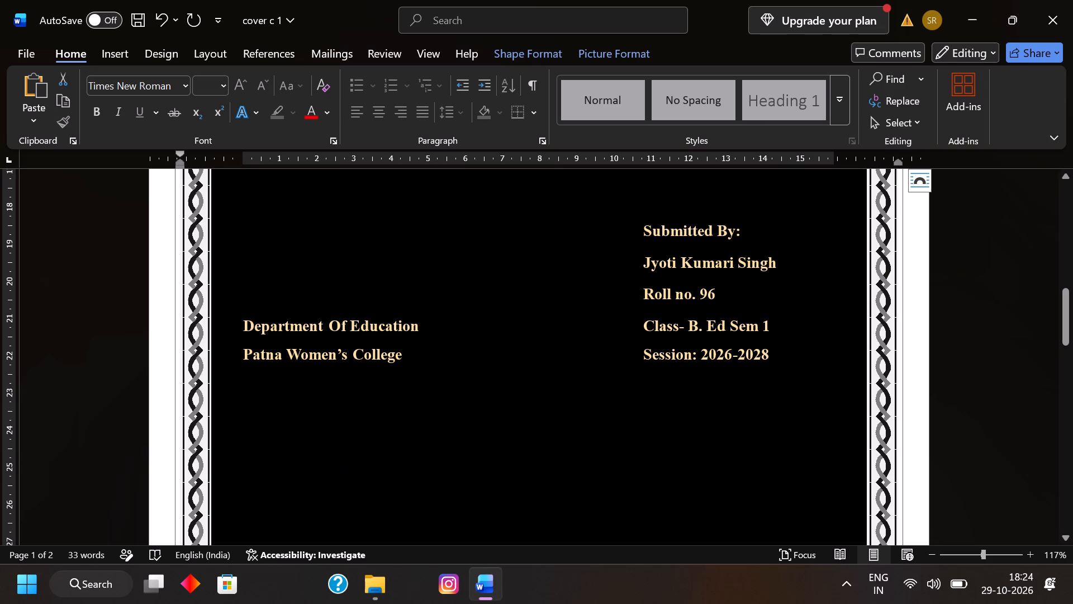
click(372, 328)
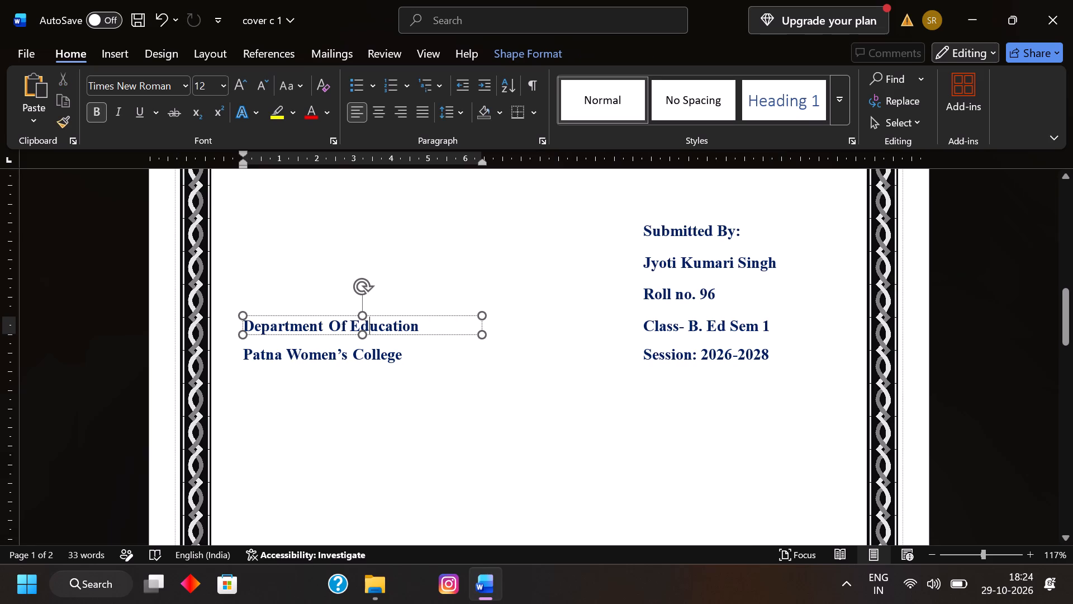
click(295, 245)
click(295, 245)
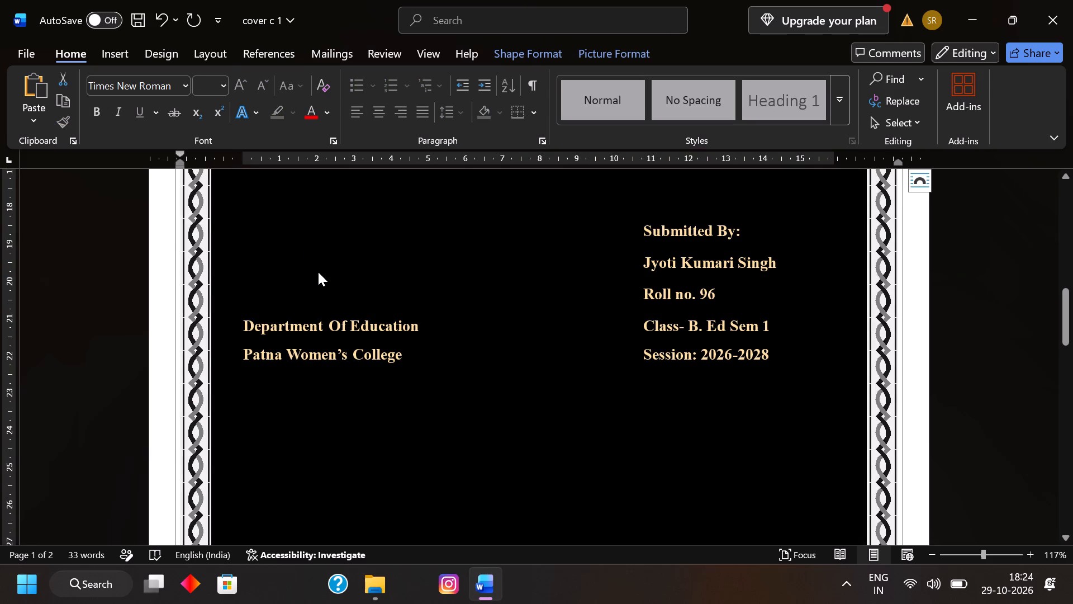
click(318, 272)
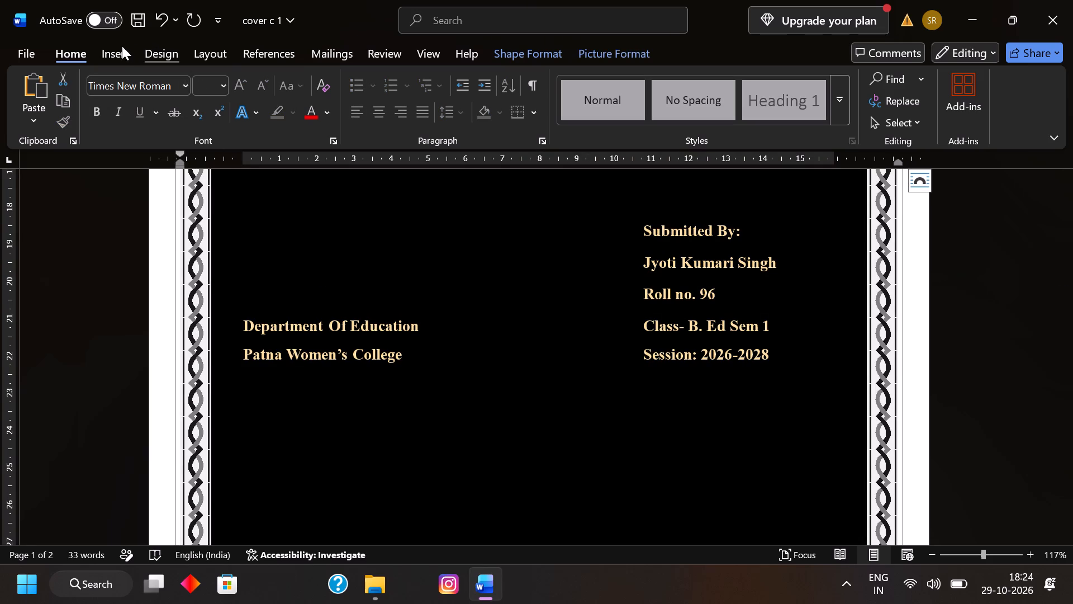
Change the whole document's page border to the 31 pt double-line art border with round medallion corners.
click(167, 53)
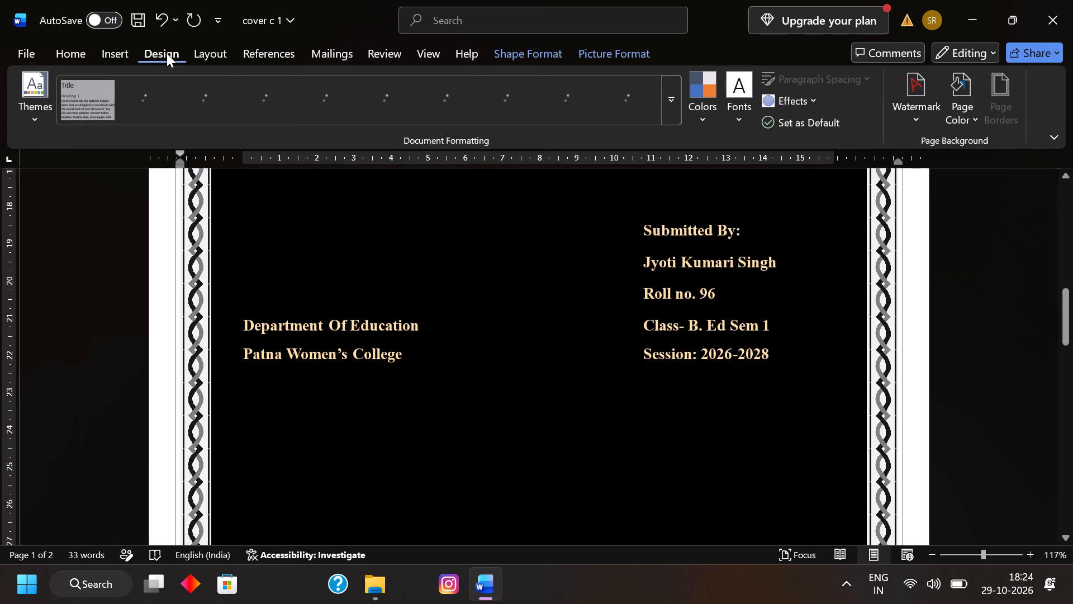
triple_click(341, 348)
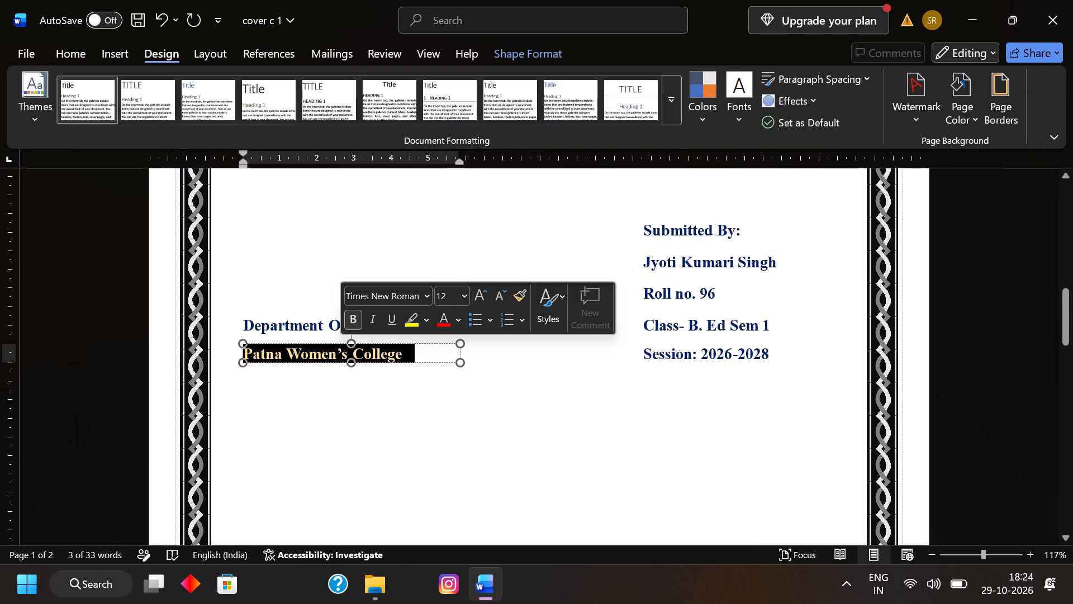
click(999, 106)
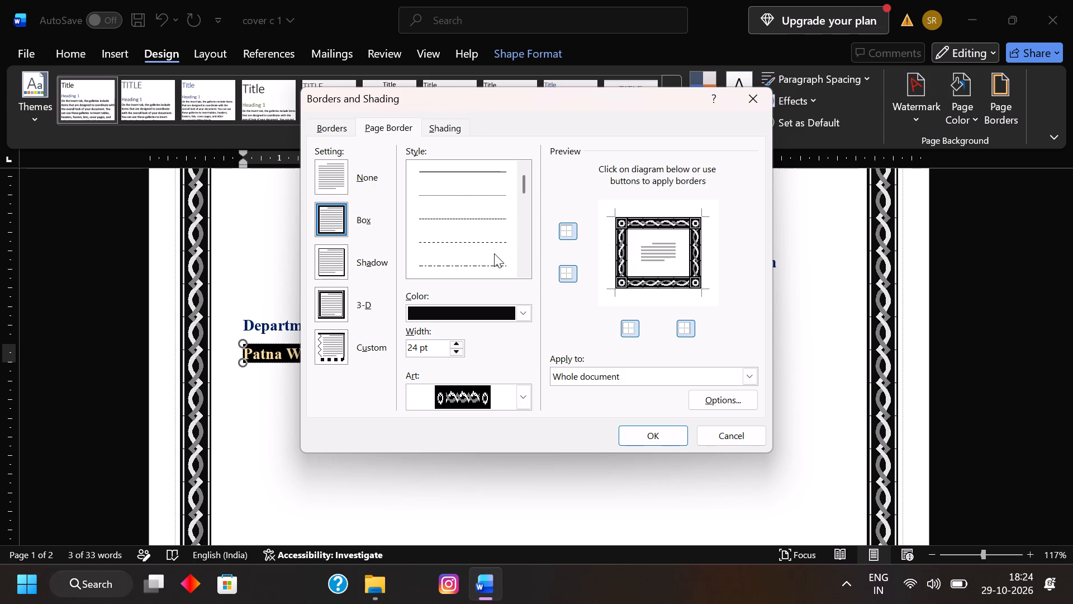
click(521, 396)
click(469, 449)
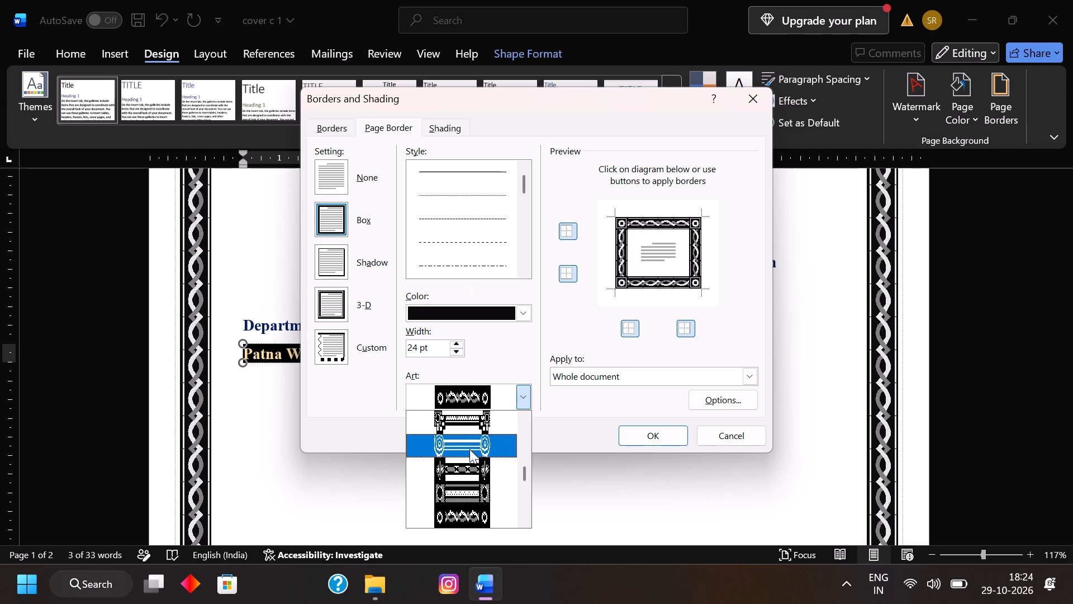
click(639, 431)
Cut the whole drawing canvas holding the college heading, crest and remaining submission details from the cover page.
scroll(511, 534, down, 3)
scroll(511, 534, up, 6)
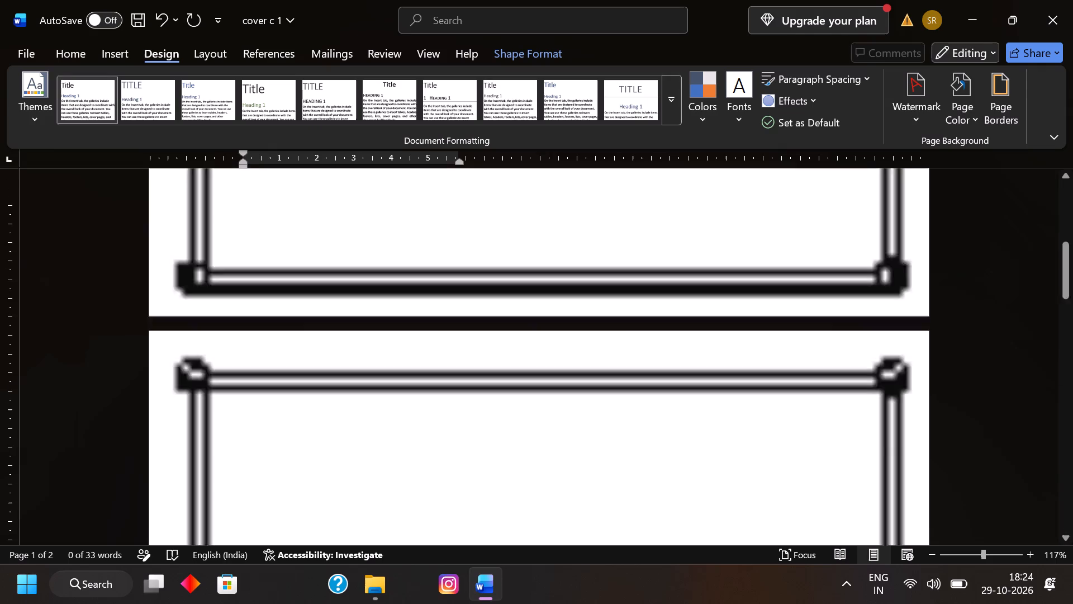
scroll(511, 534, up, 12)
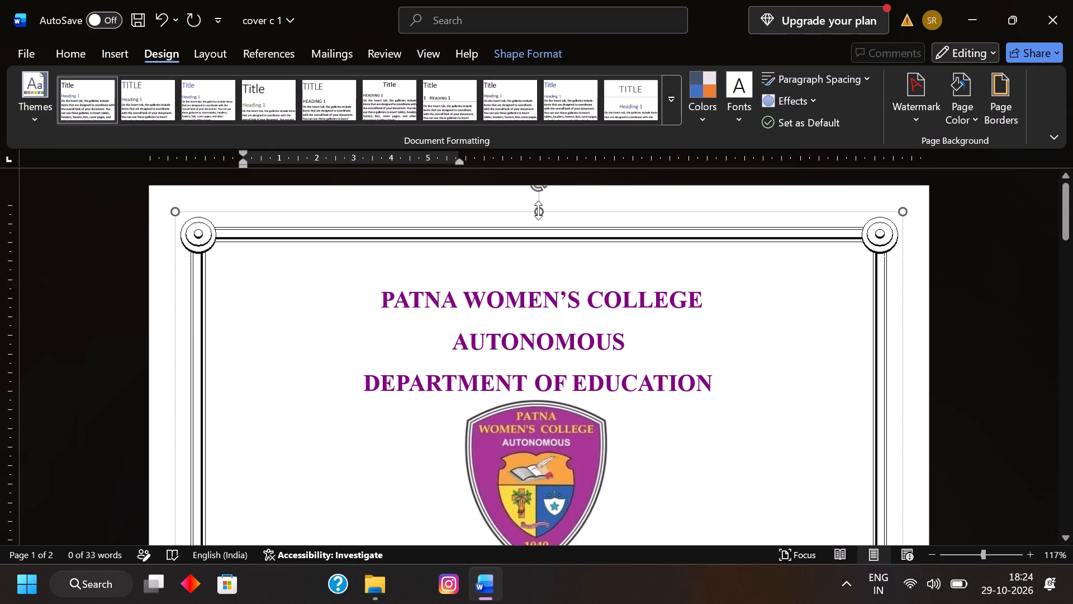
right_click(552, 211)
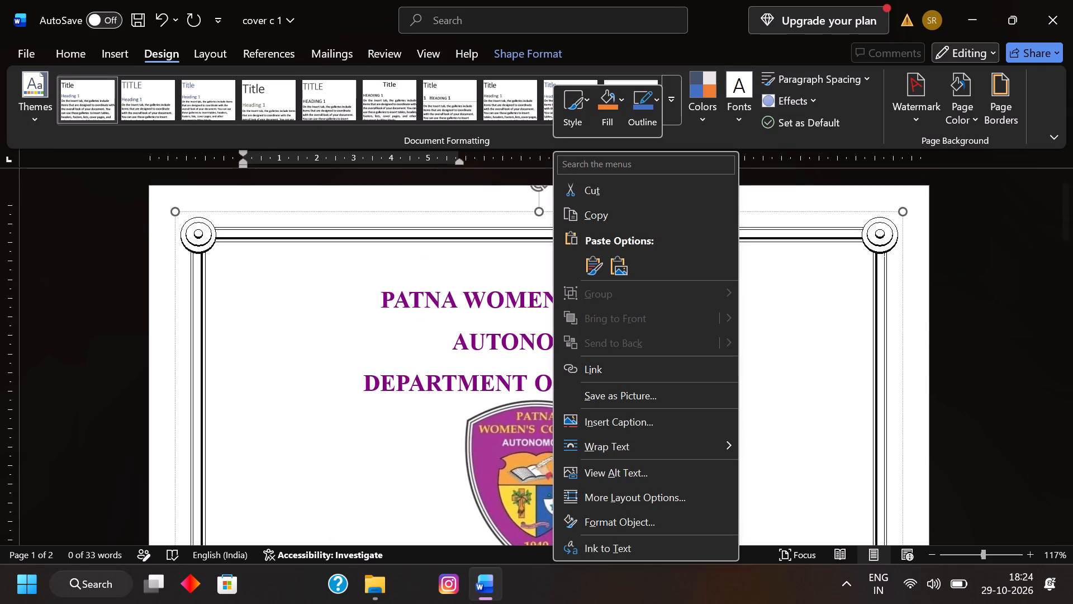
click(632, 191)
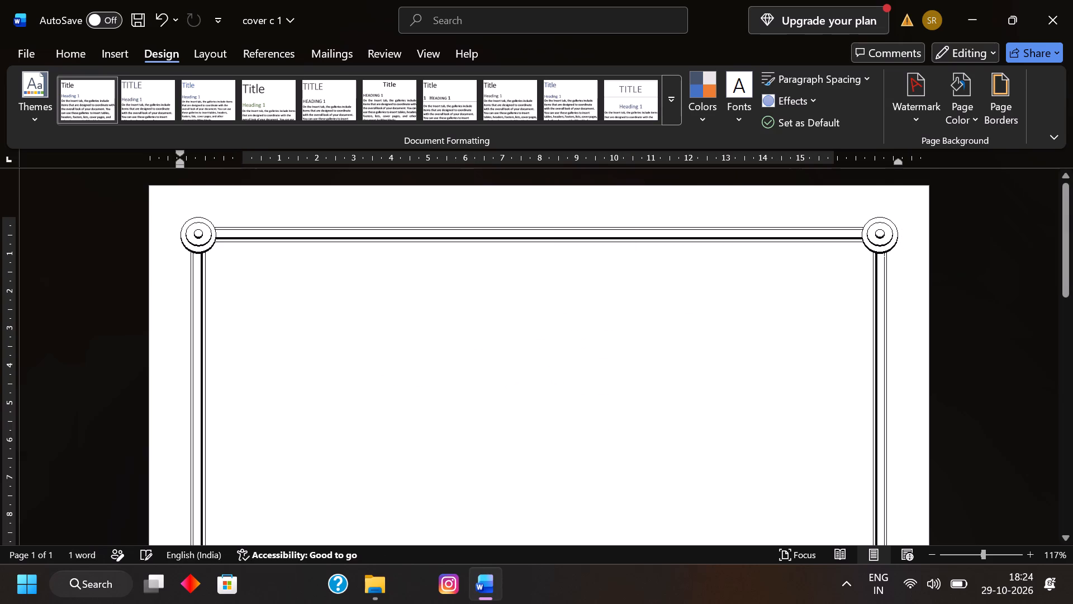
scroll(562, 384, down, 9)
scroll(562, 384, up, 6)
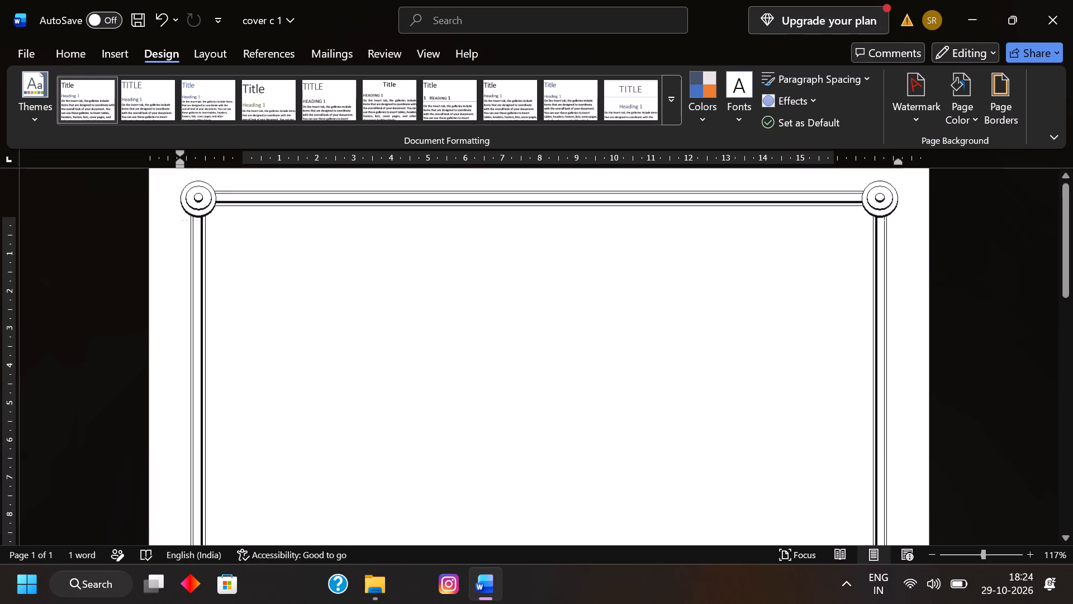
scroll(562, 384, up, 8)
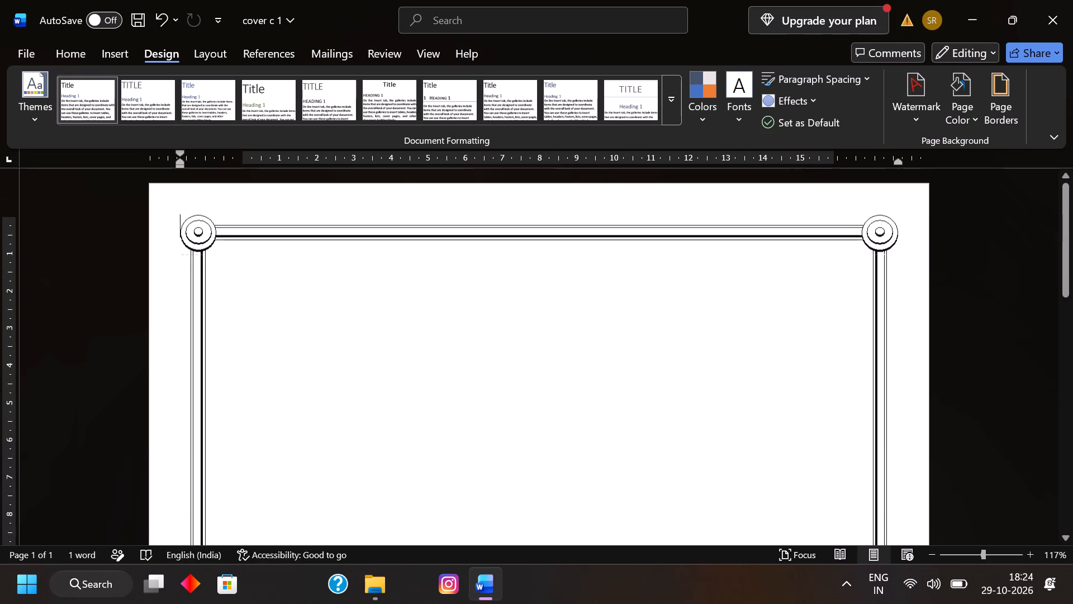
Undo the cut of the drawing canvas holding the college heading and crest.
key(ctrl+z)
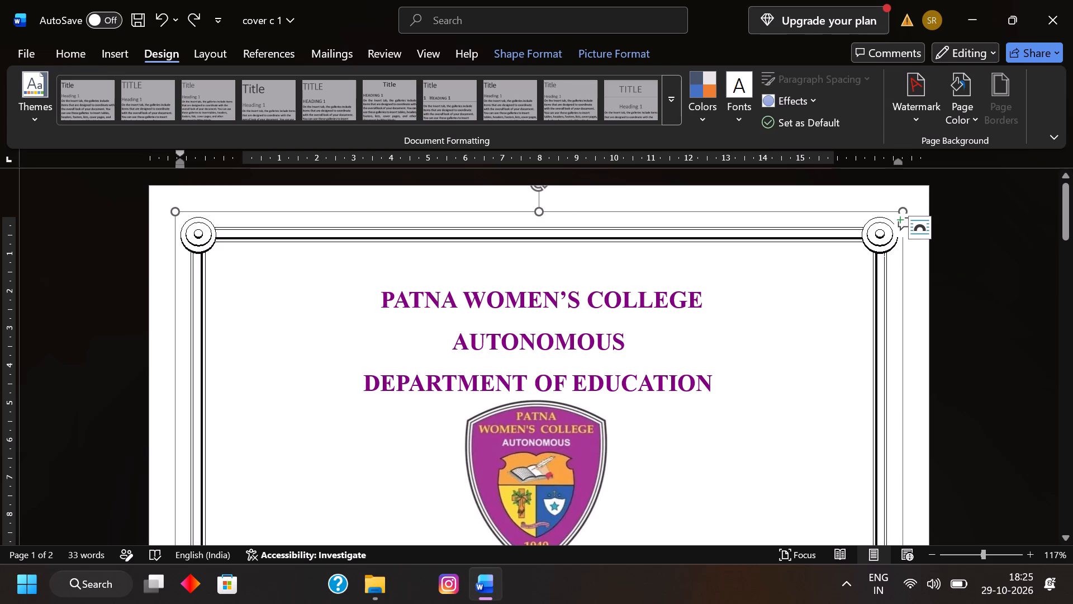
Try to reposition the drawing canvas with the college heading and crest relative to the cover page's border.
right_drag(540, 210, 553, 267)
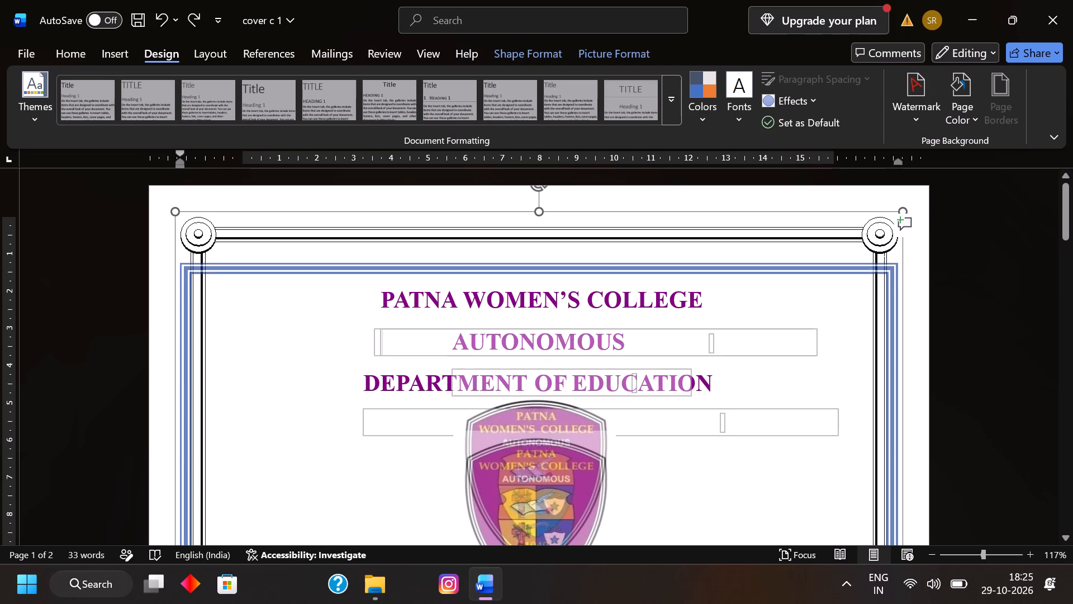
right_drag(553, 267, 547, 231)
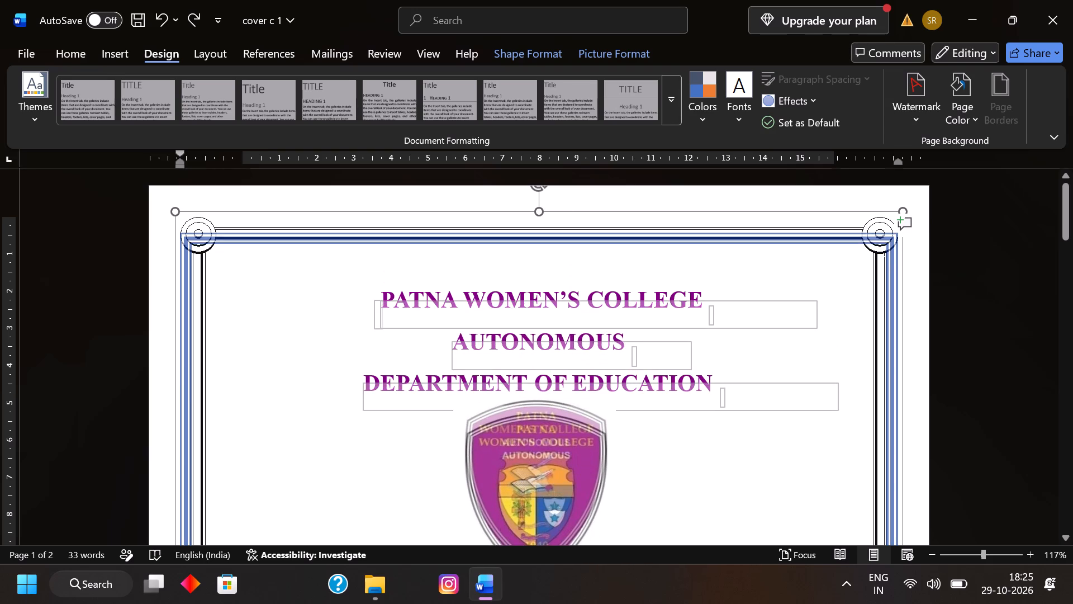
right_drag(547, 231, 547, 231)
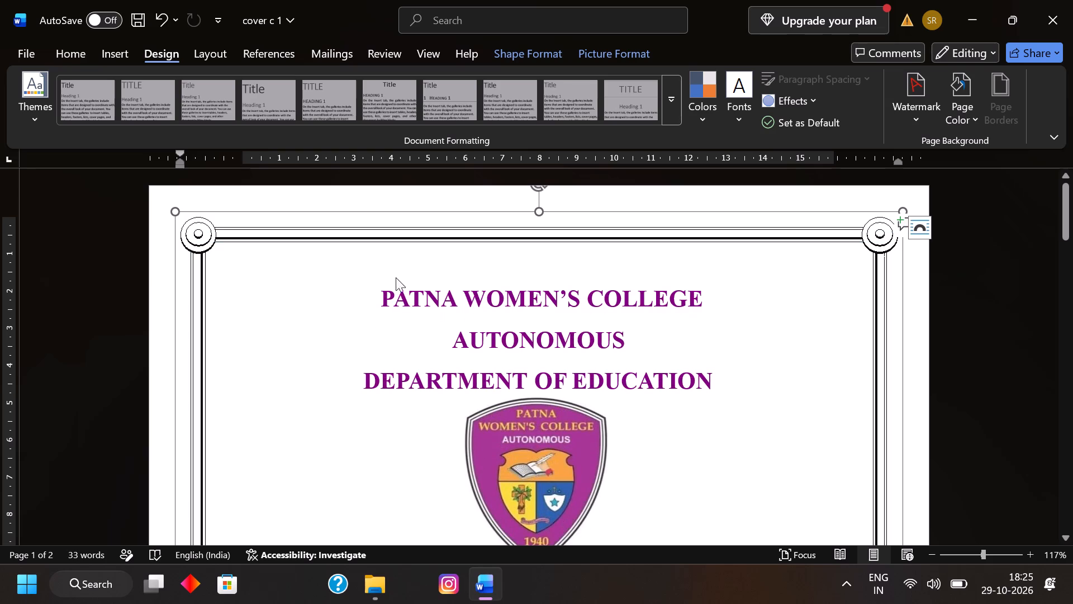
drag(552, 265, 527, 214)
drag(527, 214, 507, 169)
Examine the cover page and the page after it, checking their content and borders.
scroll(564, 263, down, 4)
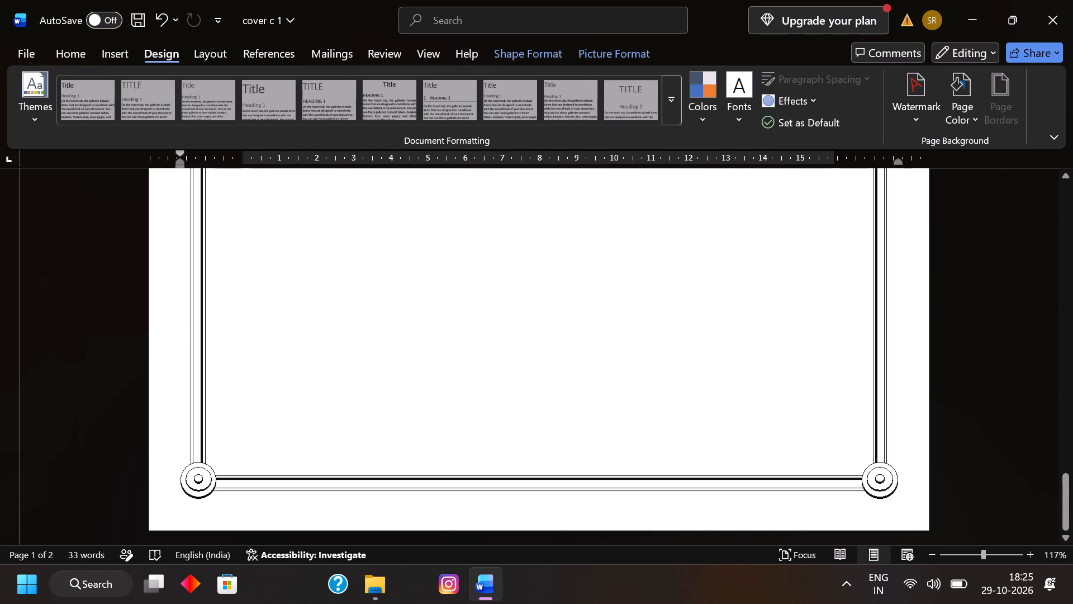
scroll(564, 263, down, 2)
scroll(564, 263, up, 3)
scroll(564, 263, down, 2)
scroll(564, 263, up, 1)
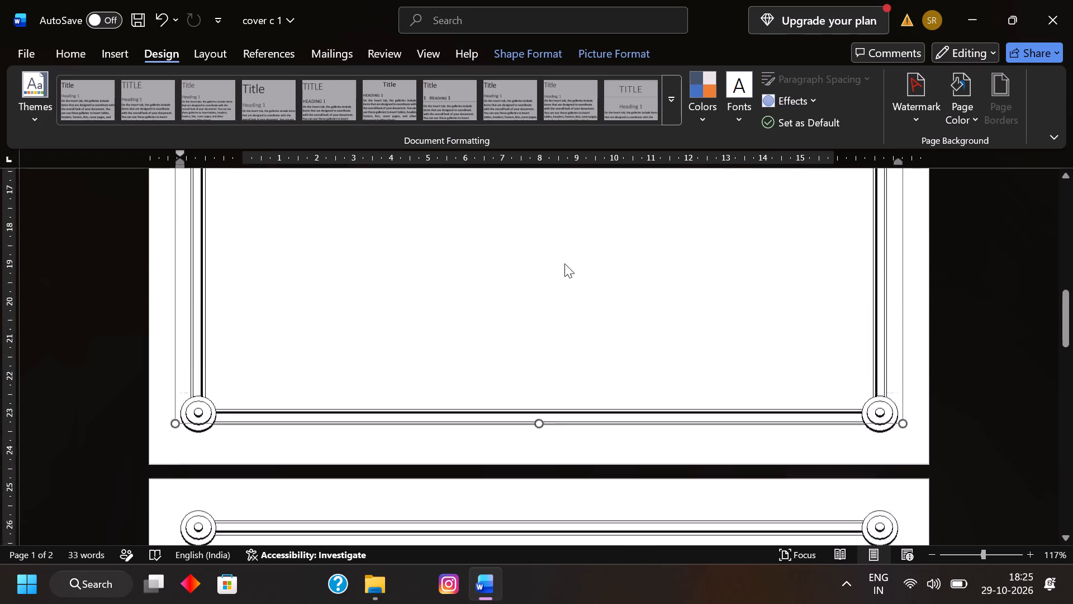
scroll(564, 263, up, 2)
scroll(564, 263, down, 1)
scroll(564, 263, up, 4)
scroll(564, 263, down, 4)
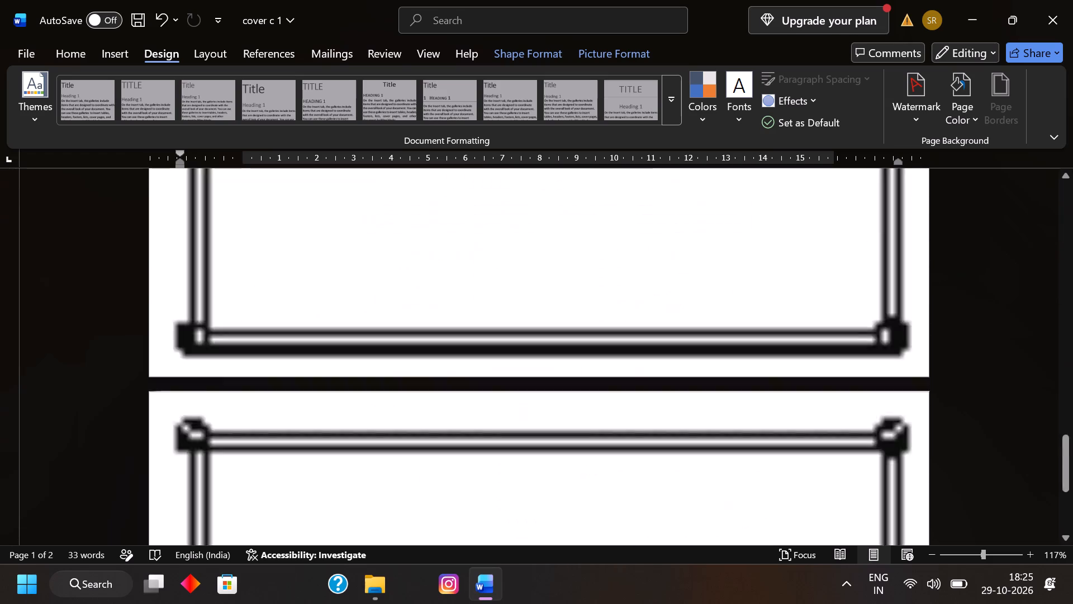
scroll(564, 263, up, 12)
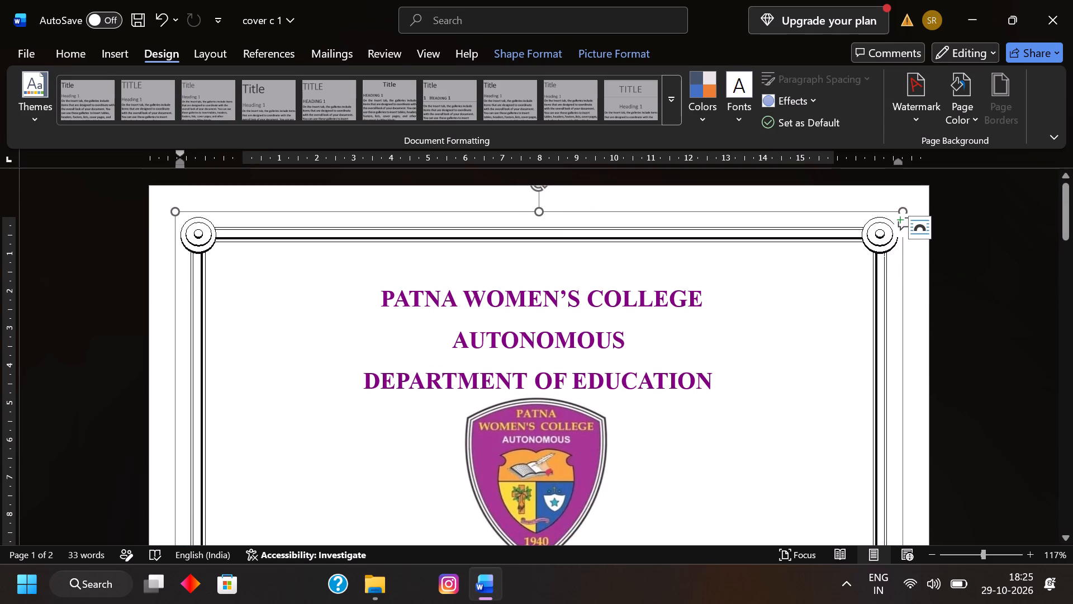
Cut the whole drawing canvas holding the college heading and crest from the cover page.
click(548, 213)
right_click(548, 213)
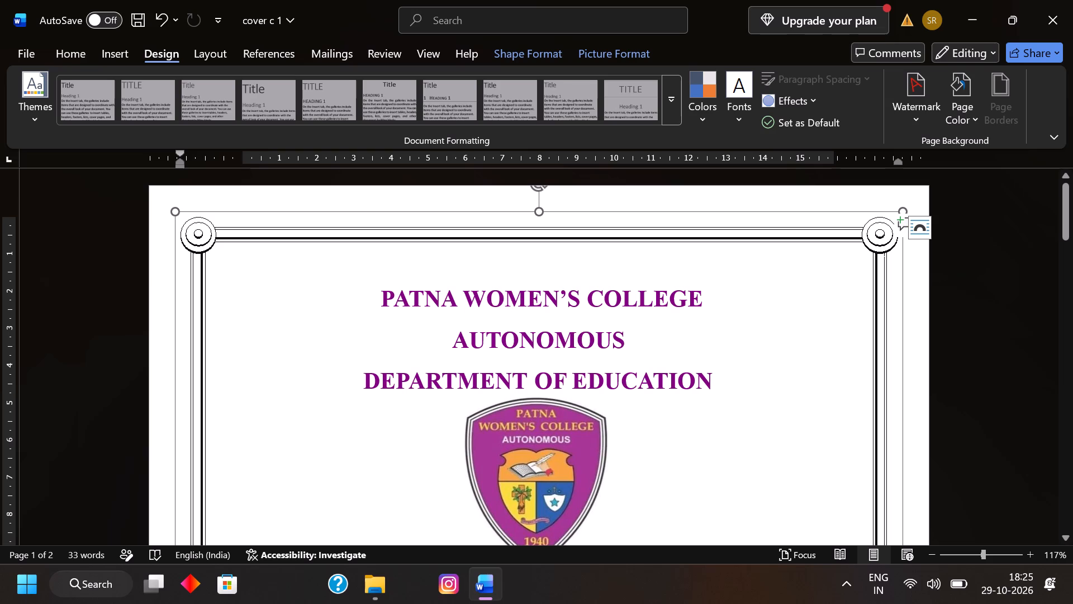
right_click(548, 213)
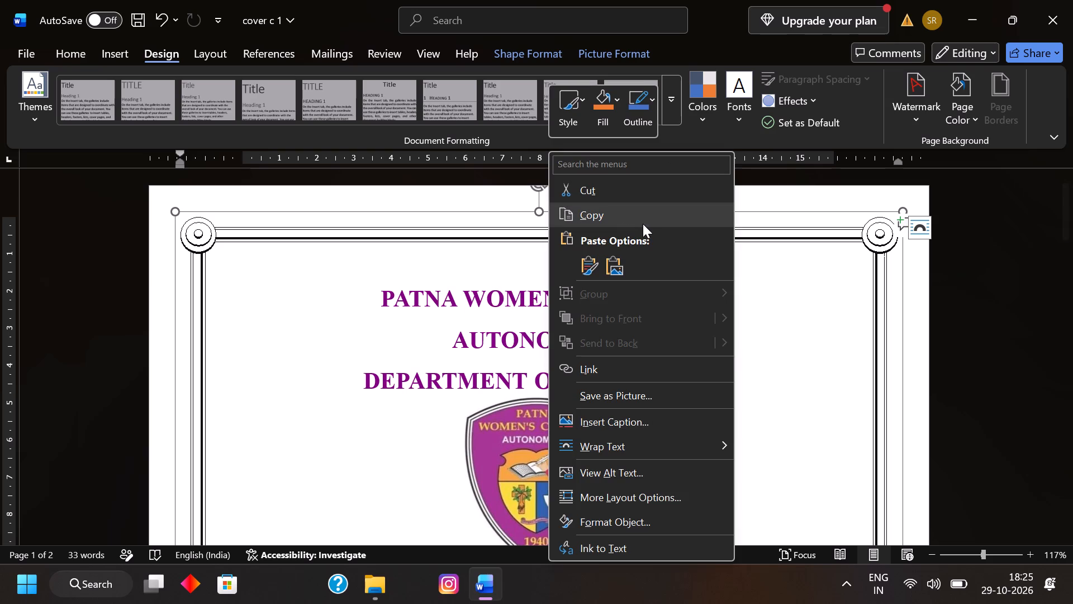
click(616, 192)
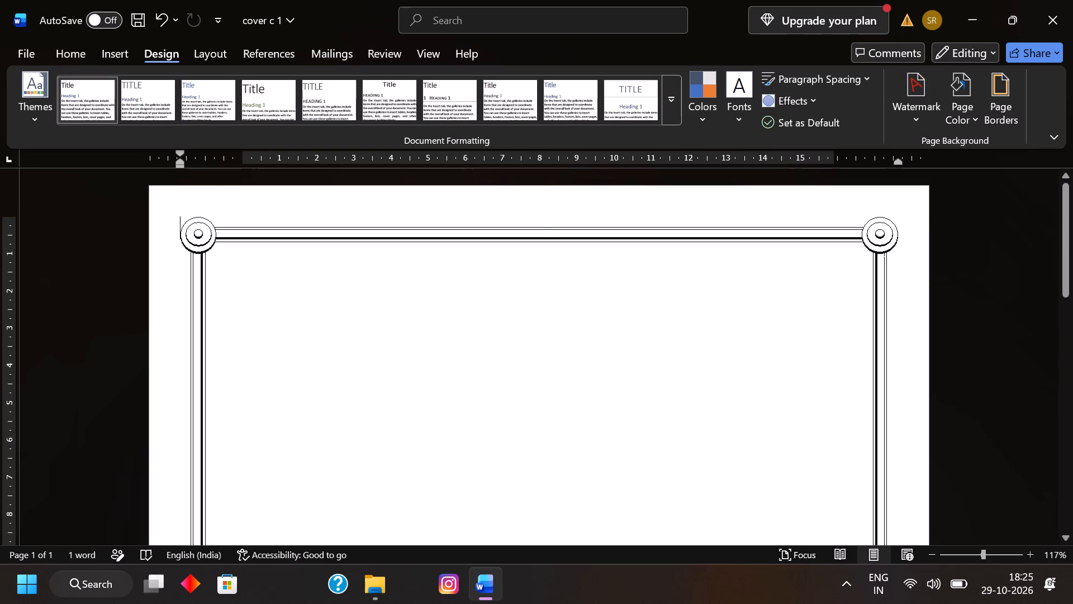
Insert a space and two line breaks at the start of the emptied cover page.
click(252, 272)
click(252, 272)
key(space)
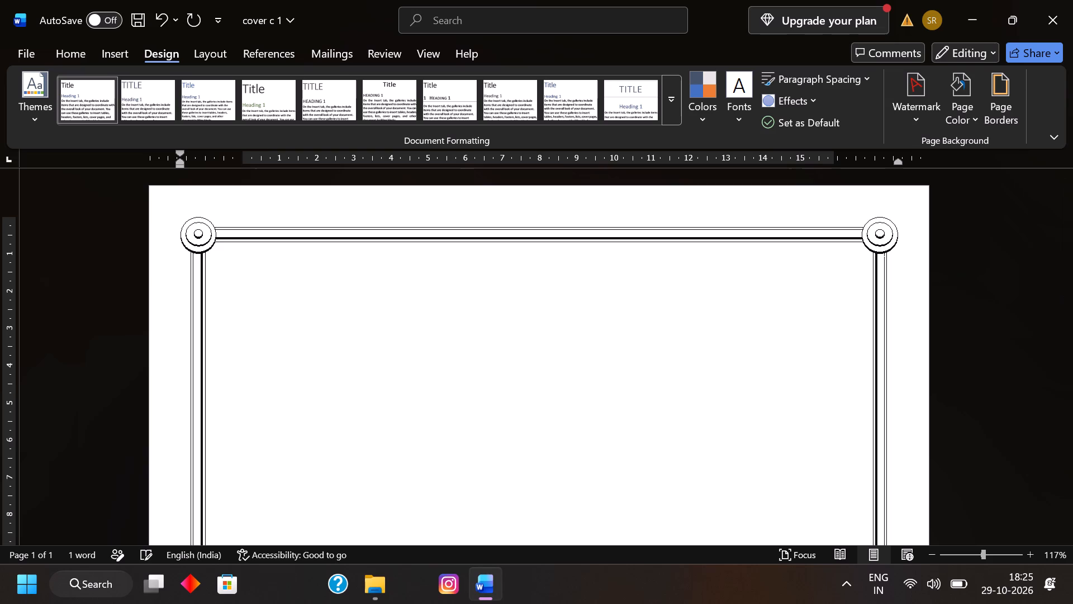
key(Return)
key(Return)
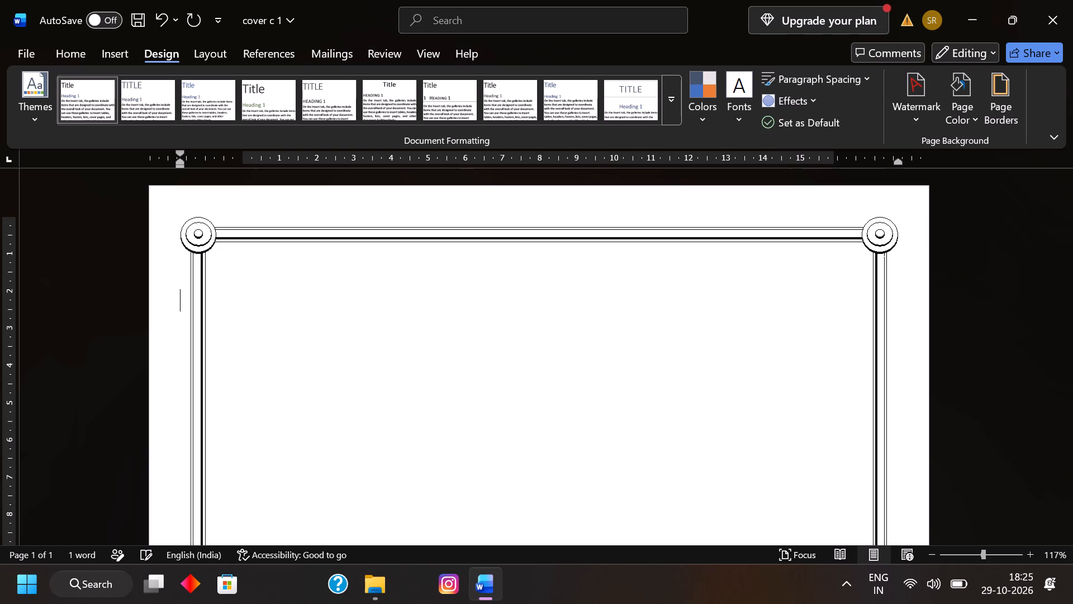
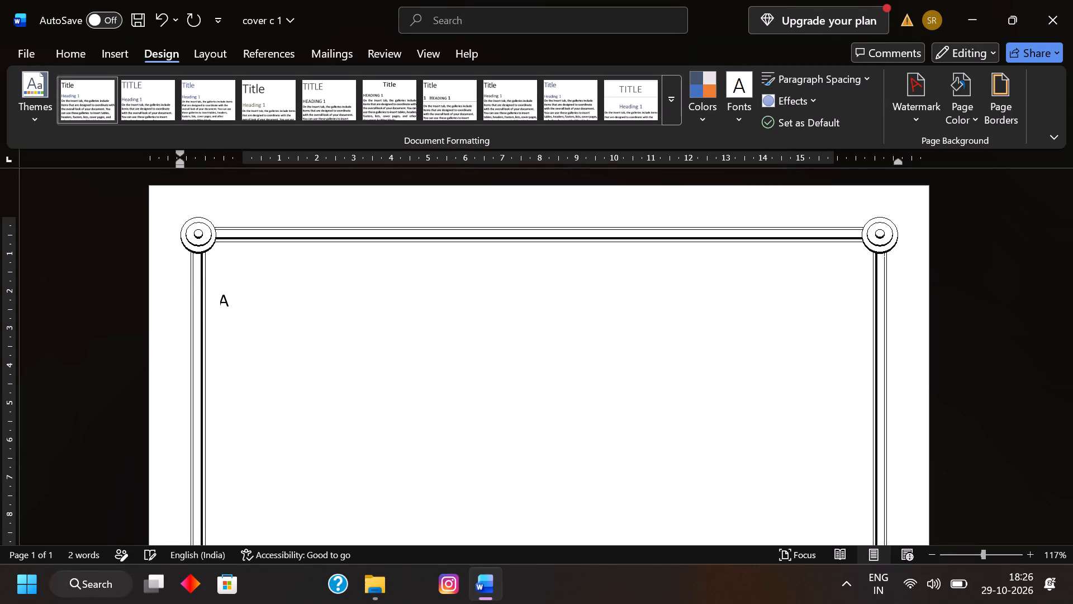
Delete all remaining text and blank lines from the cover page, back to the very start of the document.
key(BackSpace)
key(BackSpace)
key(BackSpace)
key(BackSpace)
key(BackSpace)
key(BackSpace)
key(BackSpace)
key(BackSpace)
key(BackSpace)
key(BackSpace)
key(BackSpace)
key(BackSpace)
key(BackSpace)
key(BackSpace)
key(BackSpace)
key(BackSpace)
key(BackSpace)
key(BackSpace)
key(BackSpace)
key(BackSpace)
key(BackSpace)
key(BackSpace)
key(BackSpace)
key(BackSpace)
key(BackSpace)
key(BackSpace)
key(BackSpace)
key(BackSpace)
key(BackSpace)
key(BackSpace)
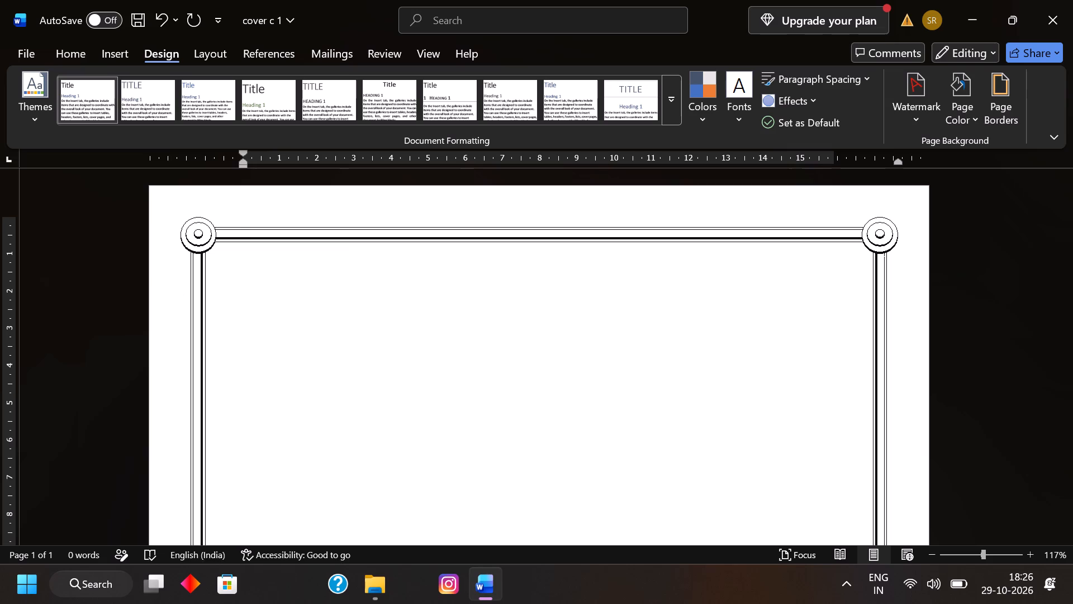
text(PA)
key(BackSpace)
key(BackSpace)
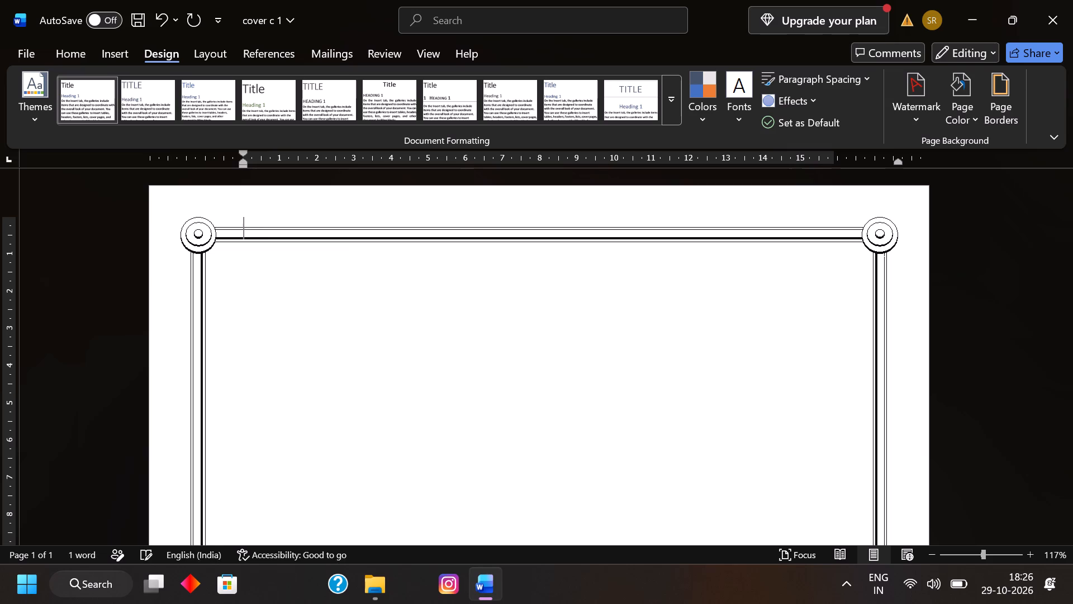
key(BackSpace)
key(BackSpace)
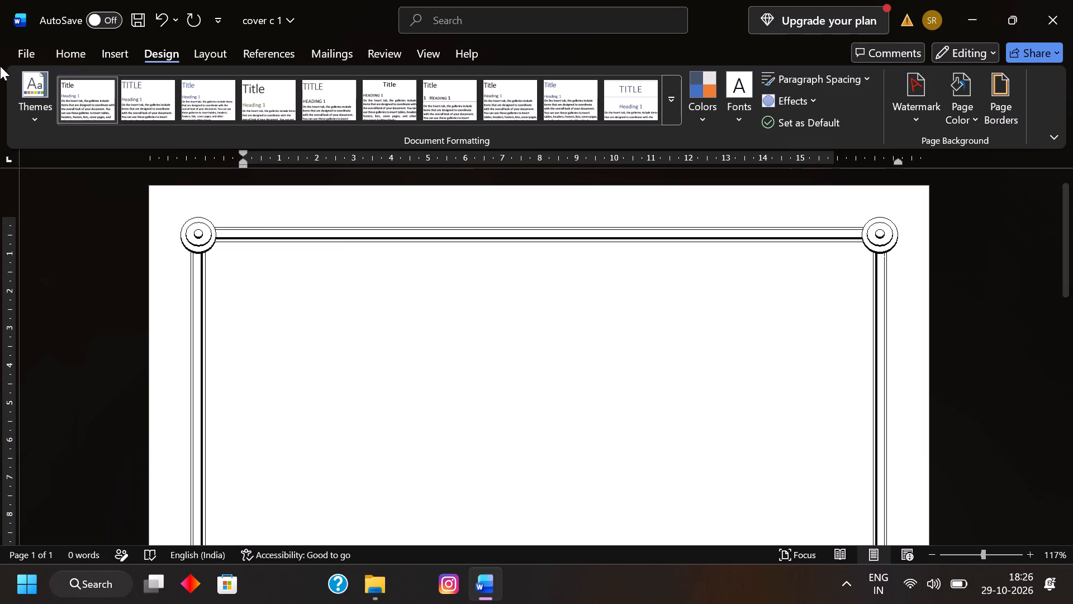
Set the font colour to red and enter the letter P at the start of the page.
click(63, 49)
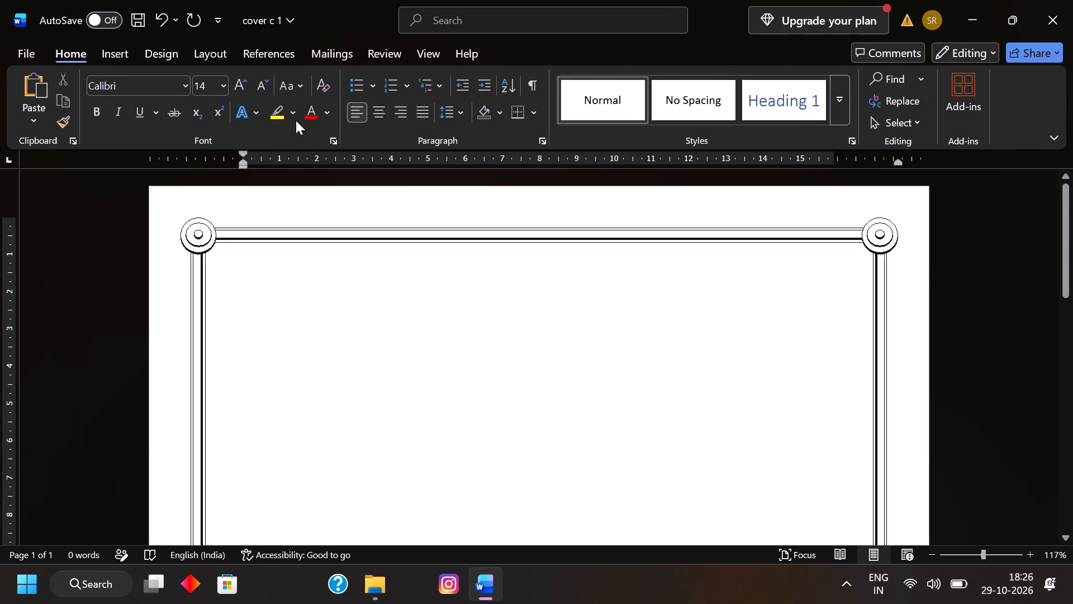
click(314, 117)
key(p)
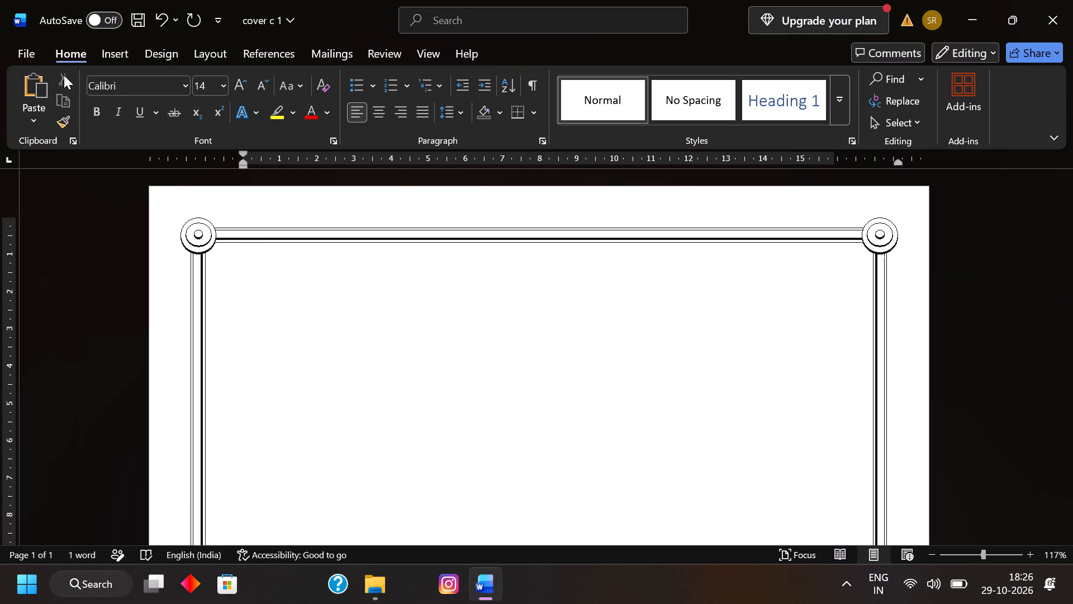
Remove the decorative art page border from the whole document by choosing the None border setting.
click(173, 50)
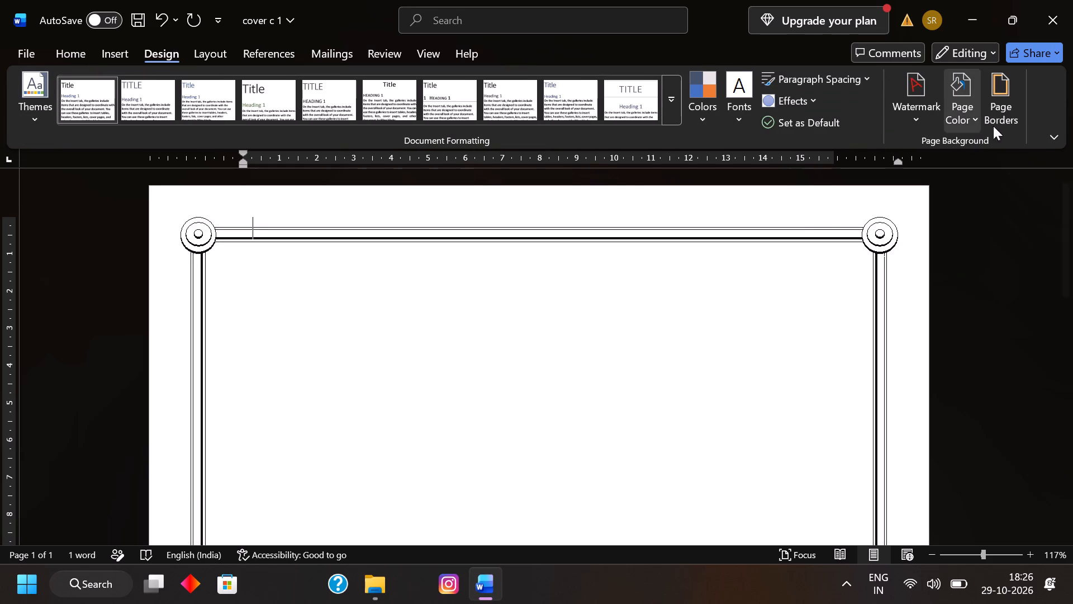
click(1020, 123)
click(998, 117)
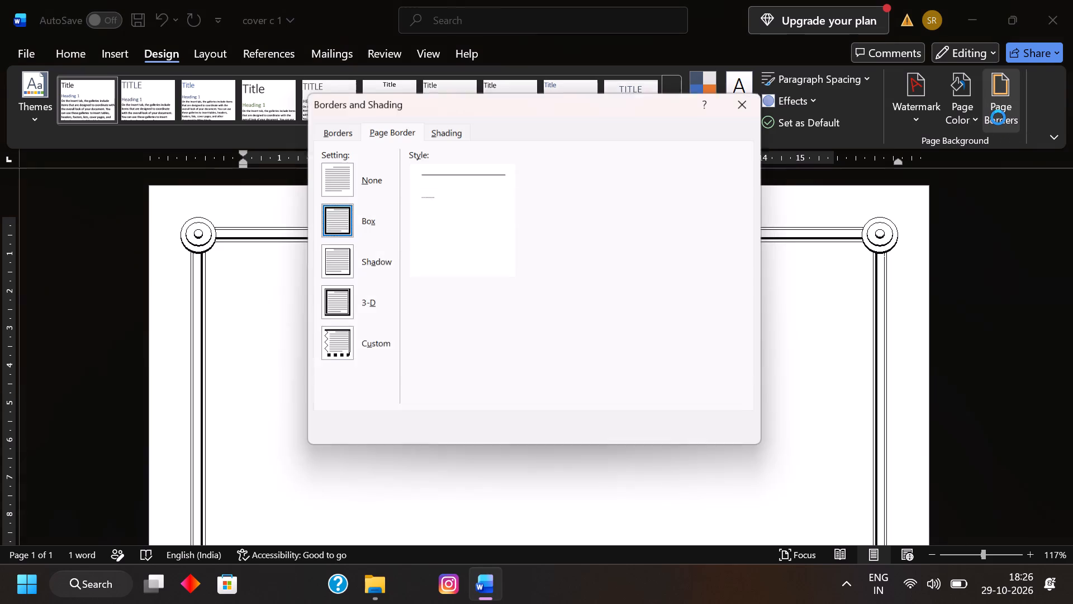
click(356, 177)
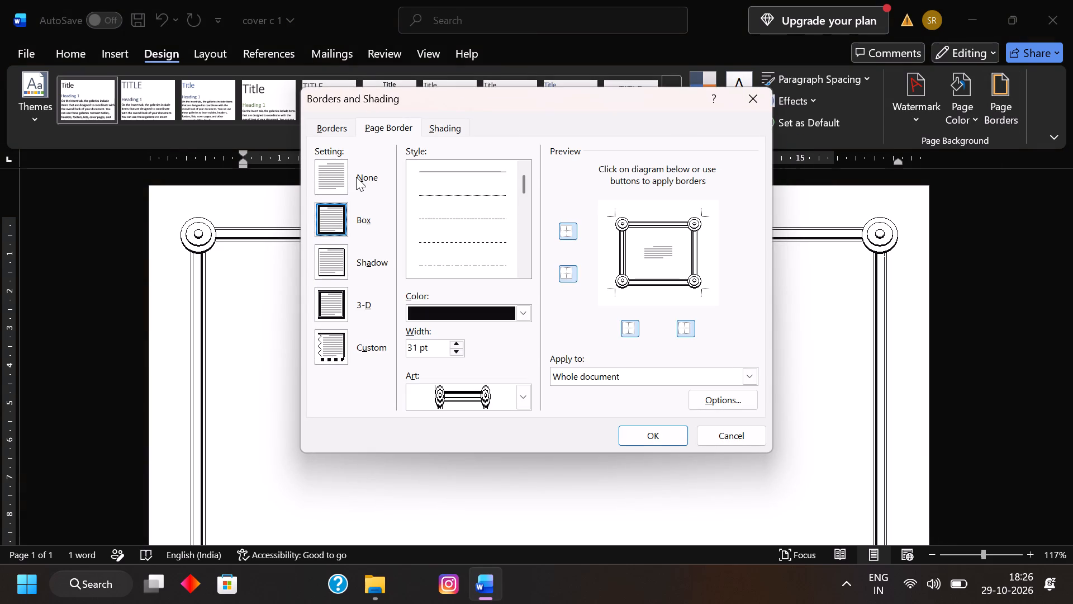
click(331, 172)
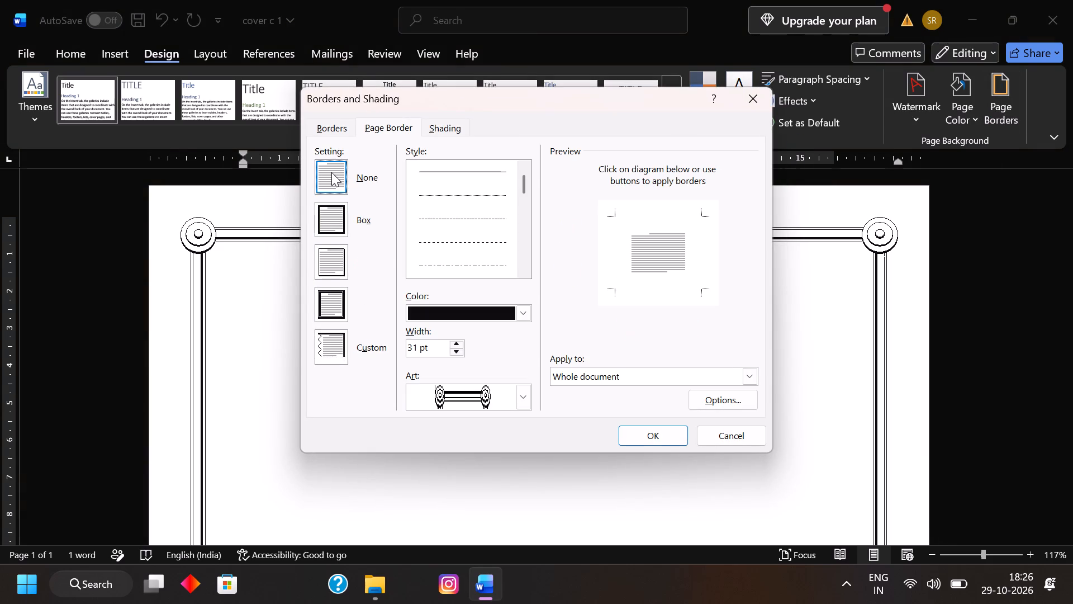
click(657, 436)
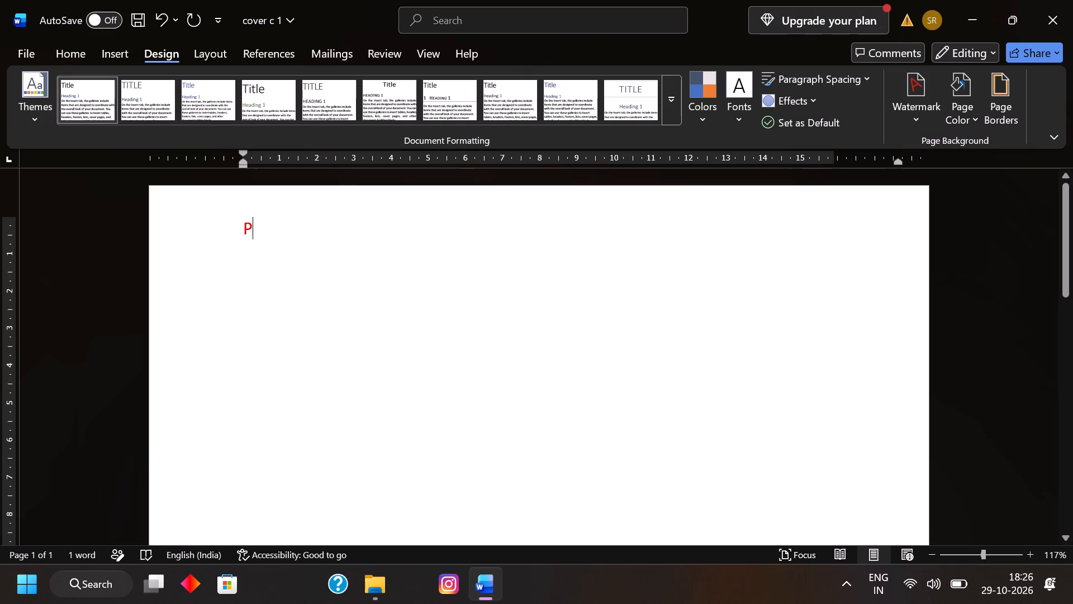
Delete the red letter P from the start of the page.
key(BackSpace)
key(BackSpace)
key(BackSpace)
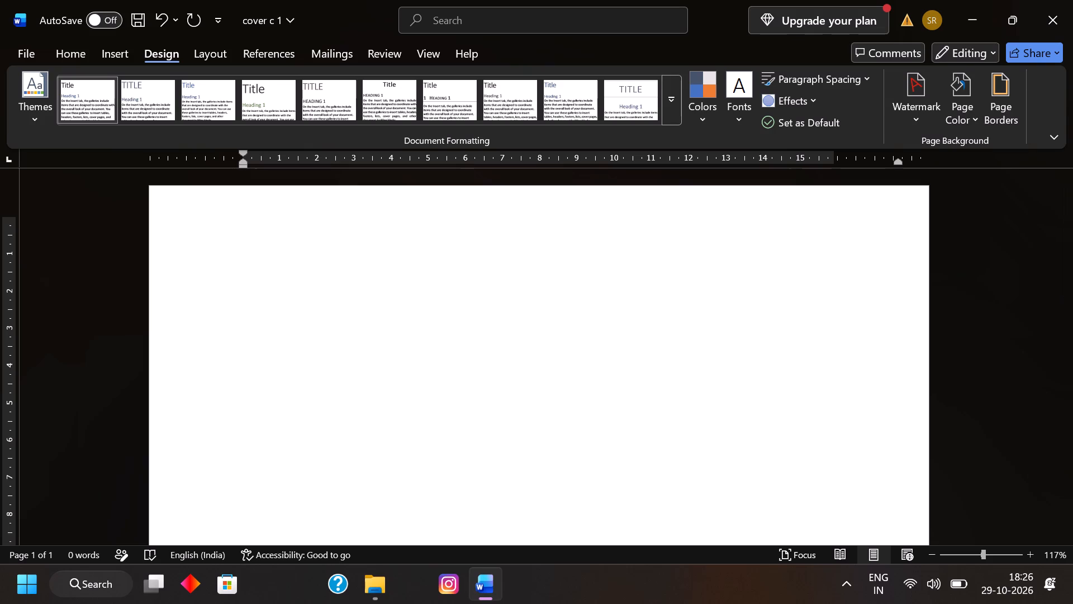
key(BackSpace)
key(BackSpace)
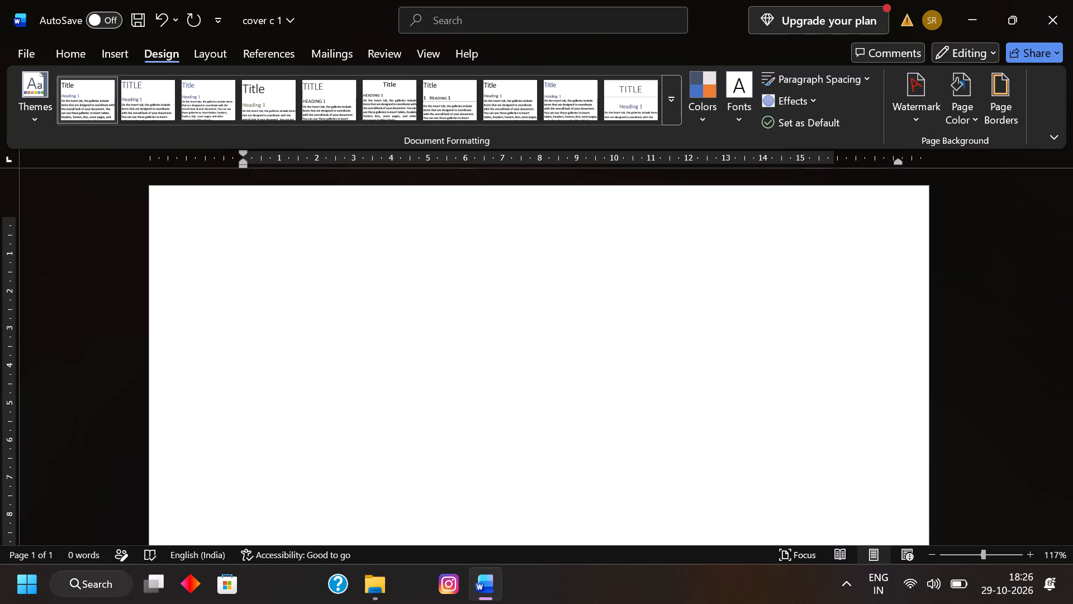
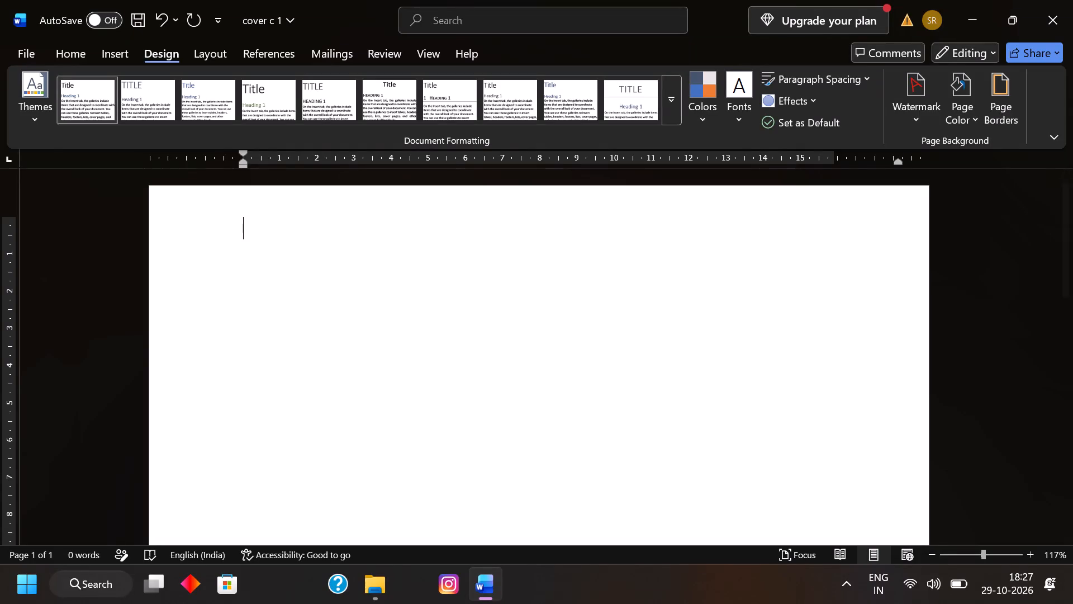
Enter the college name PATNA WOMEN’S COLLEGE as the first line of the page and start a new line.
text(PATNA)
key(space)
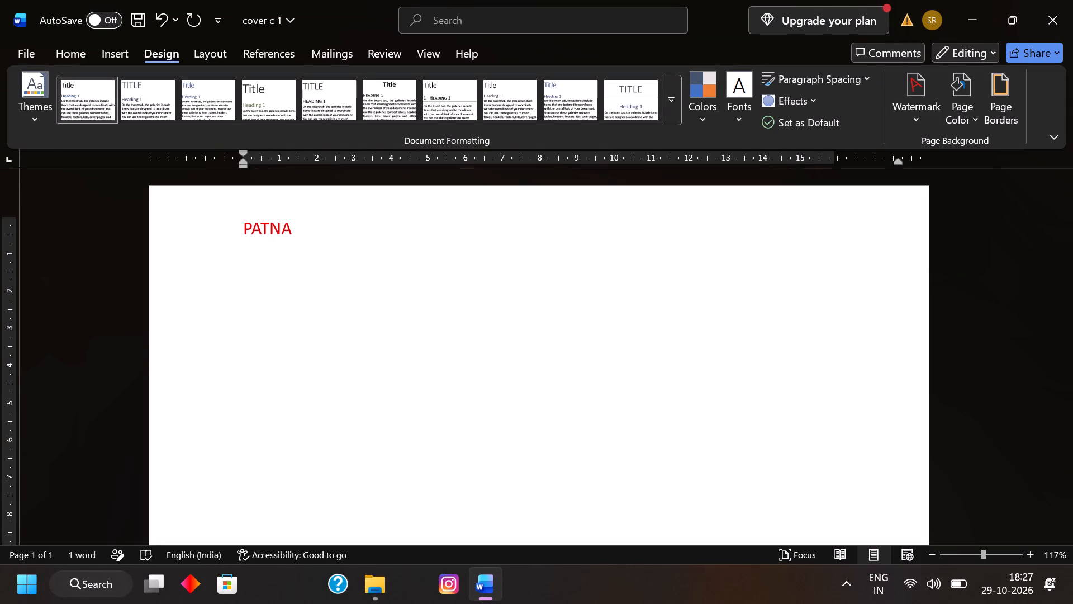
text(WOMENS)
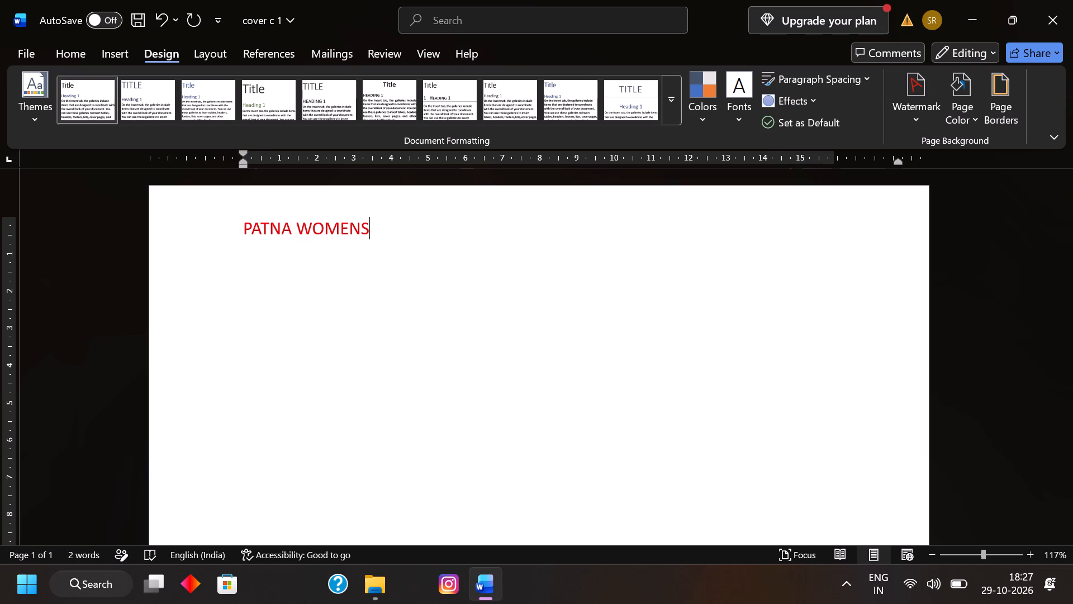
key(BackSpace)
key(shift+quotedbl)
key(BackSpace)
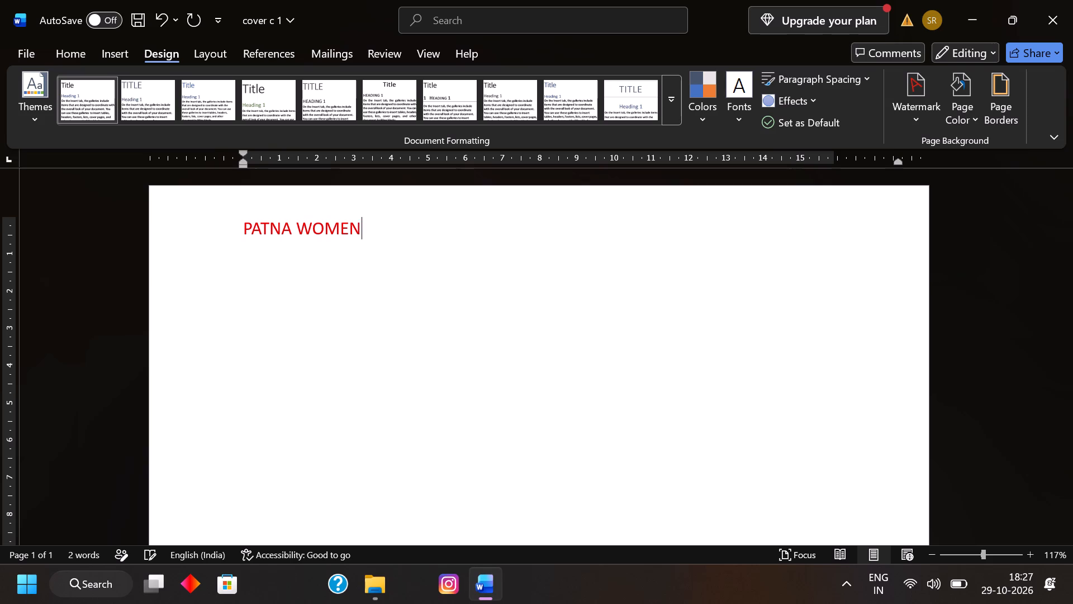
key(apostrophe)
text(S)
key(space)
text(COLLEGE)
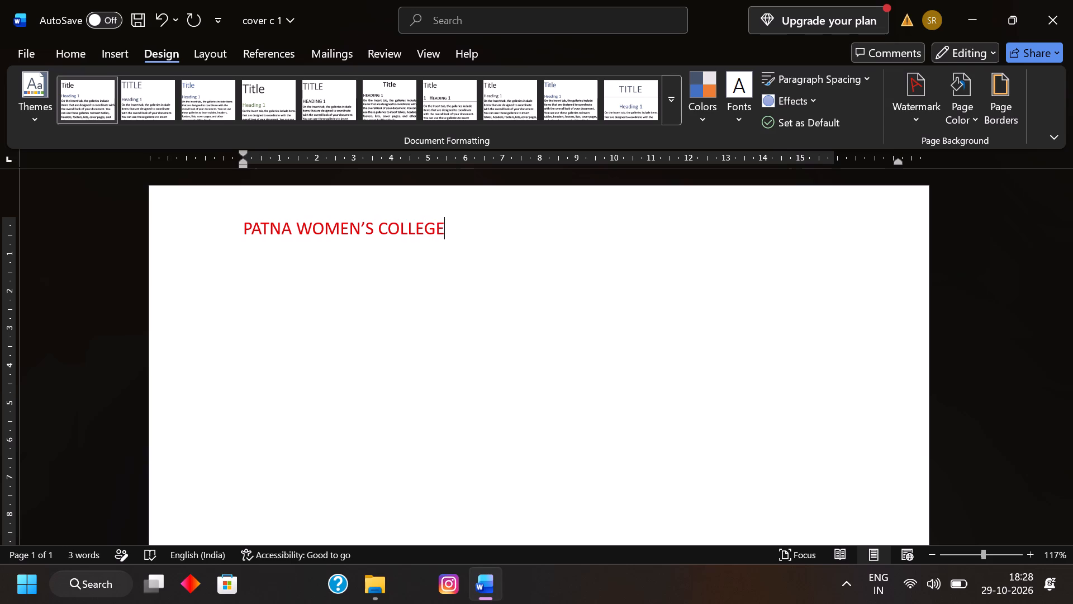
key(Return)
Enter AUTONOMOUS as the second line, below the college name, and start a new line.
text(AT)
key(BackSpace)
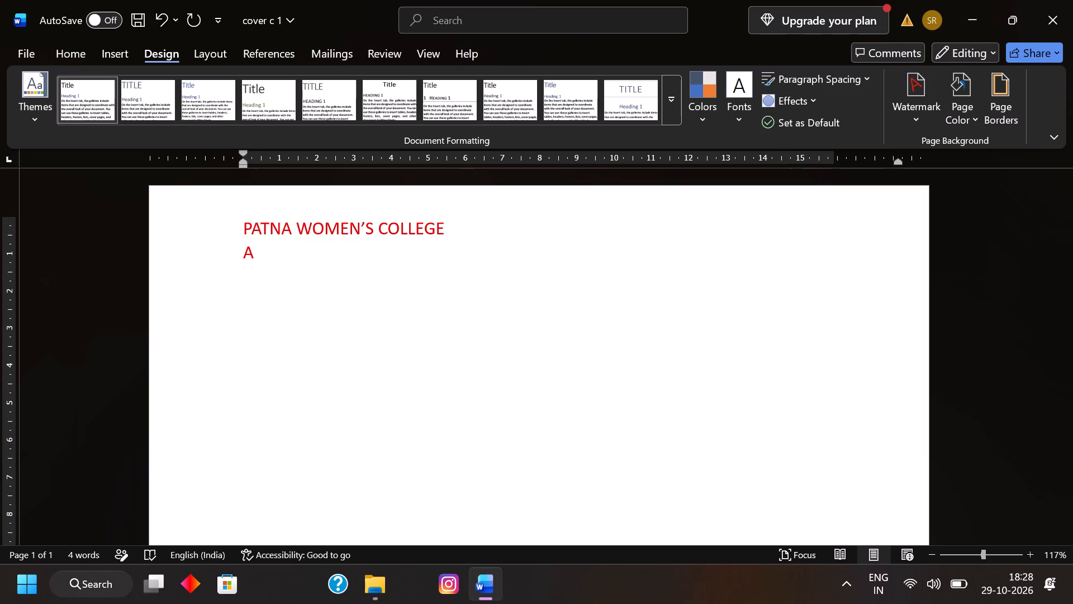
text(OT)
key(BackSpace)
key(BackSpace)
text(UTO)
text(NOMOUS)
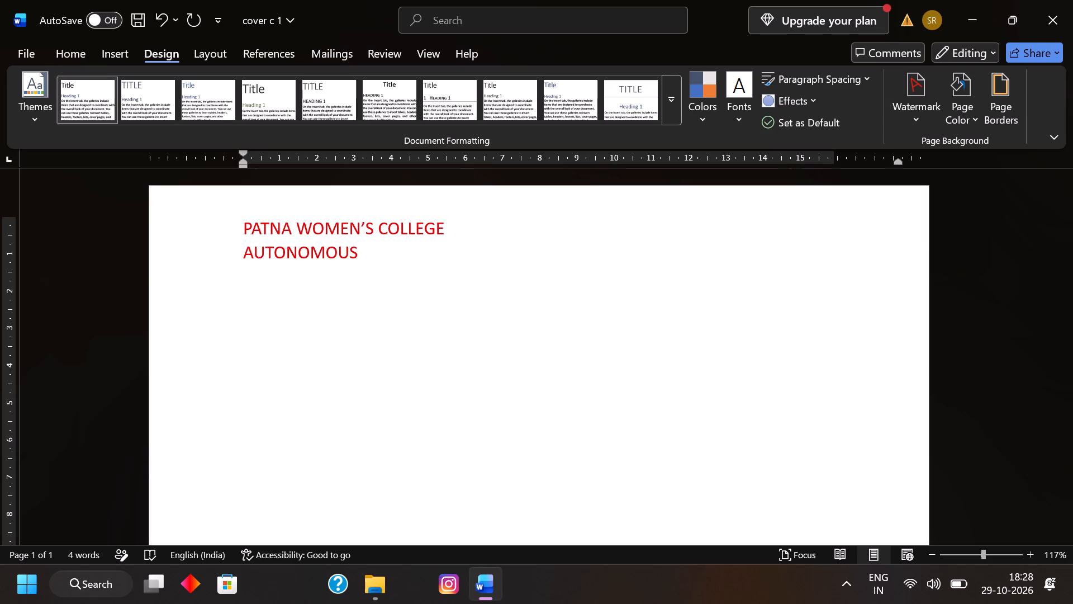
key(Return)
Enter DEPARTMENT OF EDUCATION as the third line of the cover and start a new line below it.
text(DEPARTMENT)
key(space)
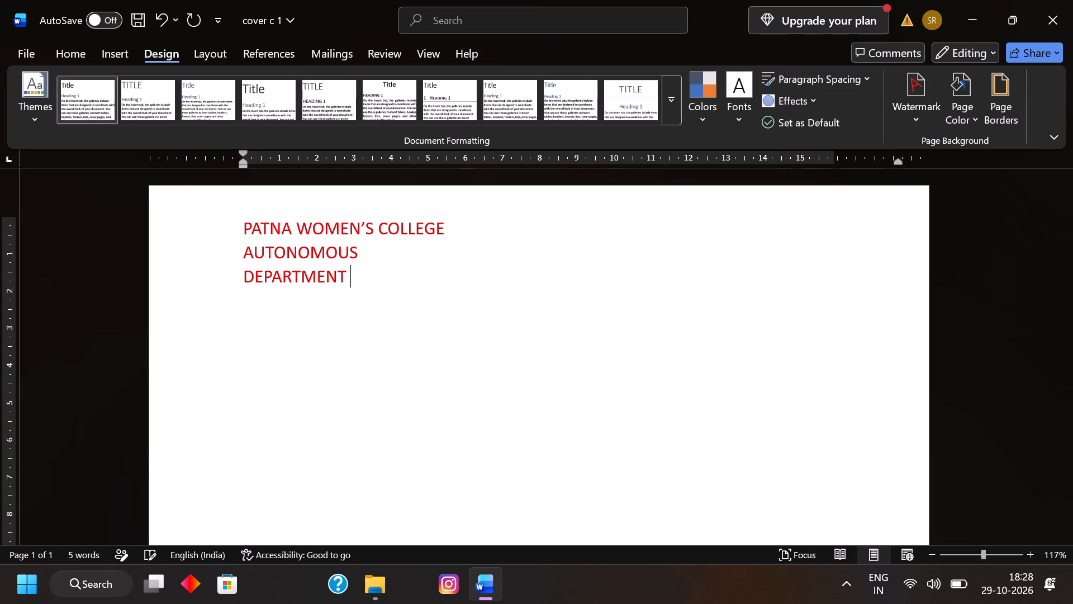
text(OF)
key(space)
text(EDUCATION)
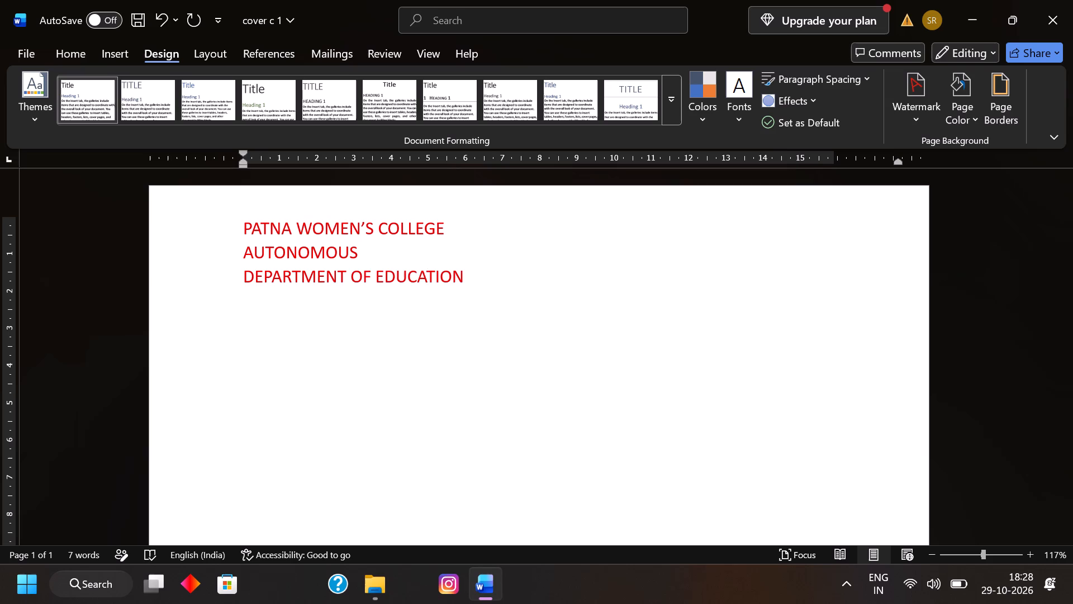
key(Return)
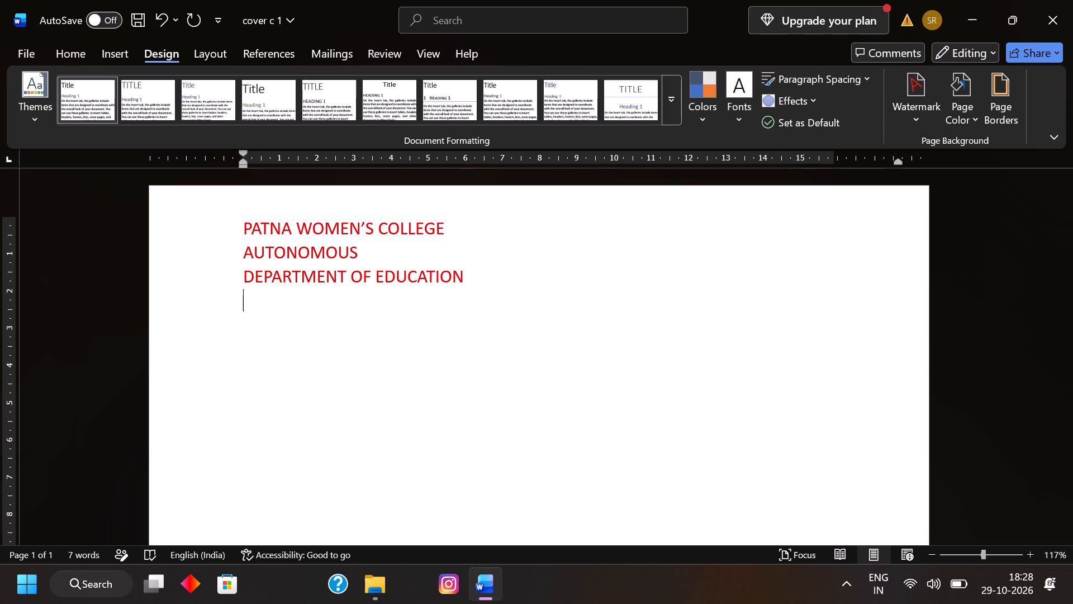
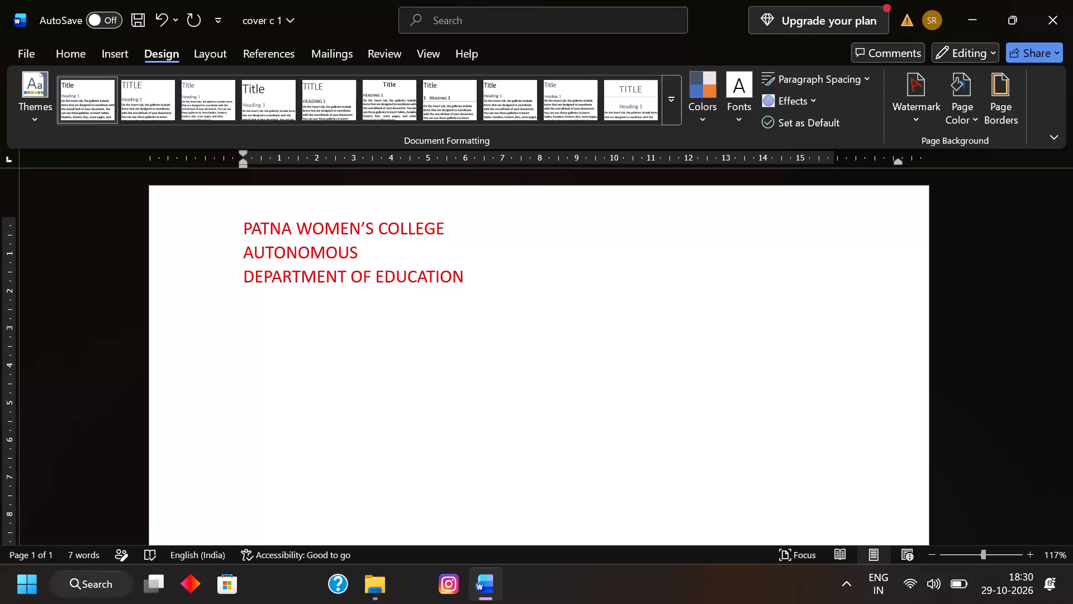
Insert the Patna Women's College crest picture, WhatsApp Image 2026-10-18 at 14.46.48, from the Downloads folder below the heading lines.
click(120, 51)
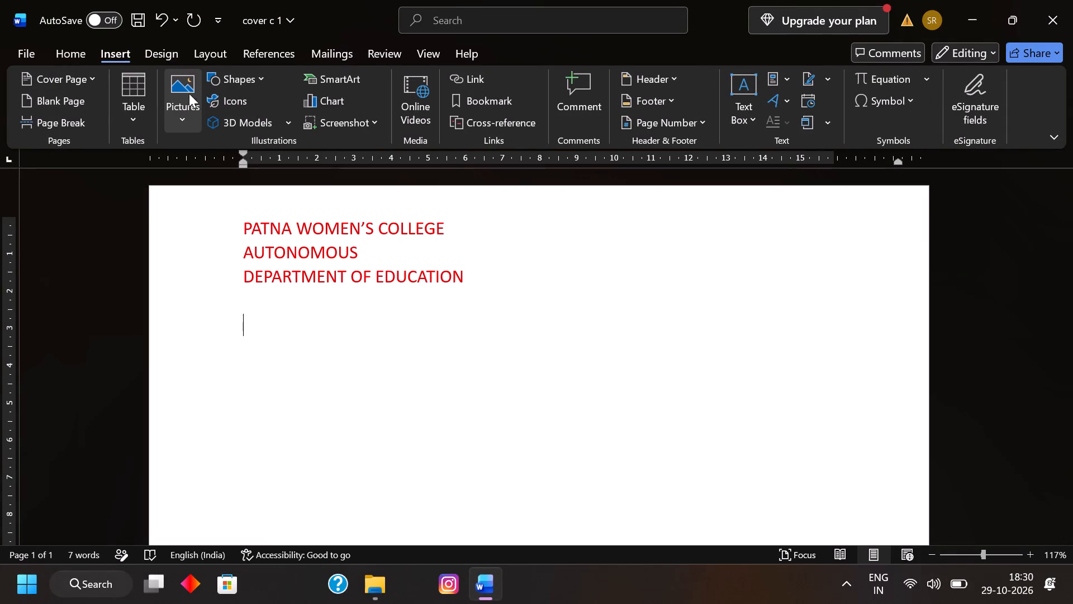
click(182, 113)
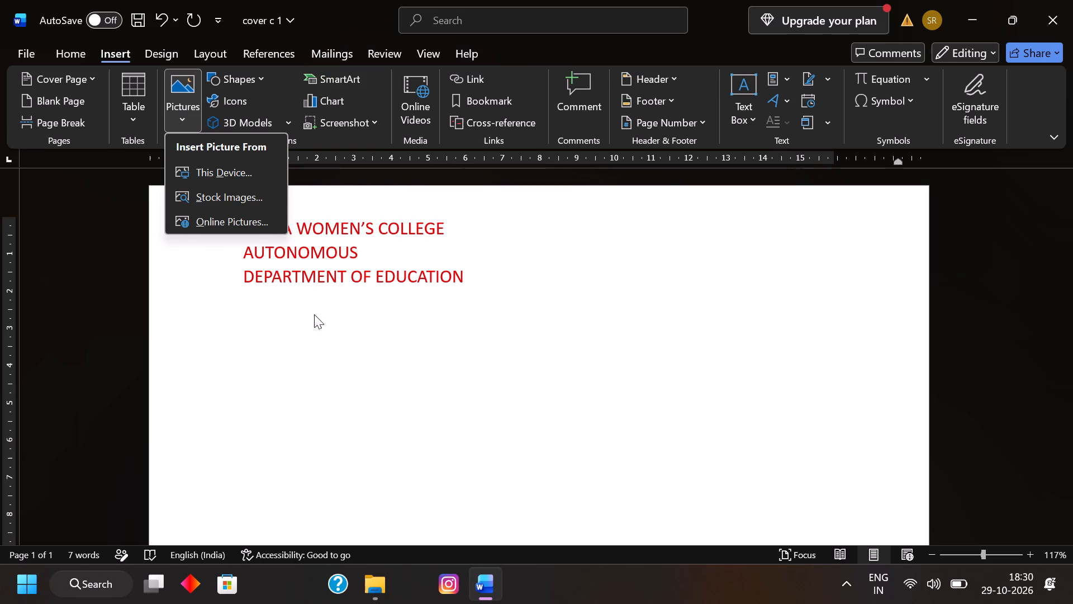
click(227, 173)
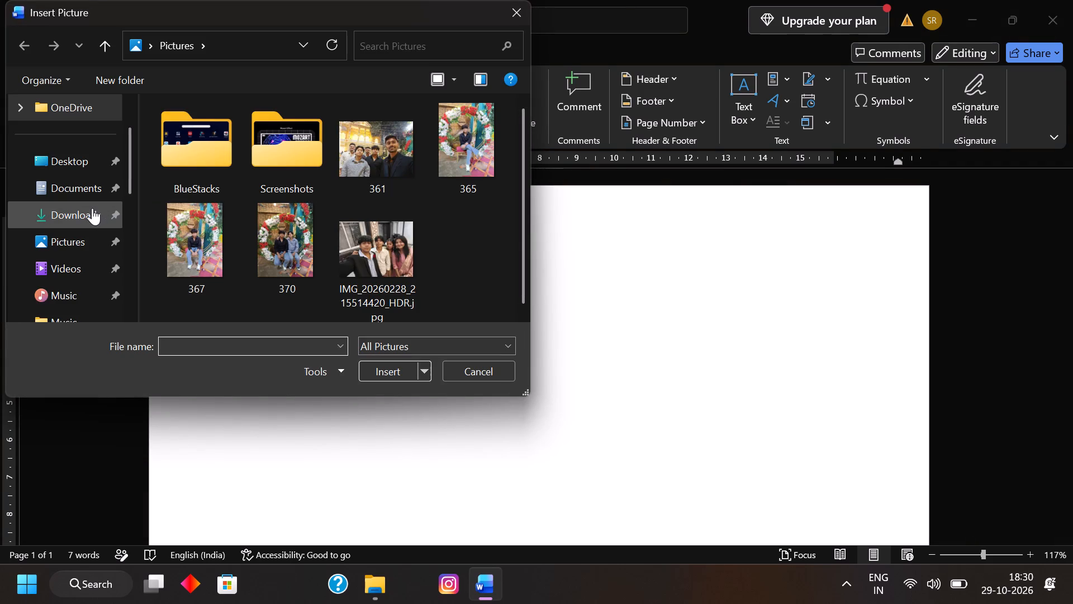
click(92, 208)
scroll(283, 250, down, 3)
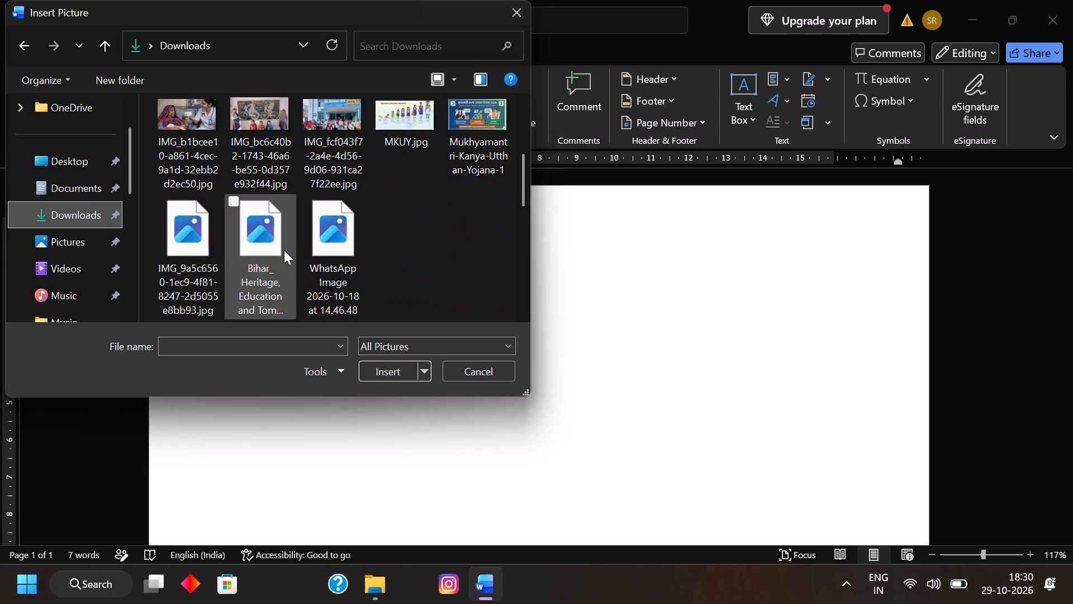
click(339, 252)
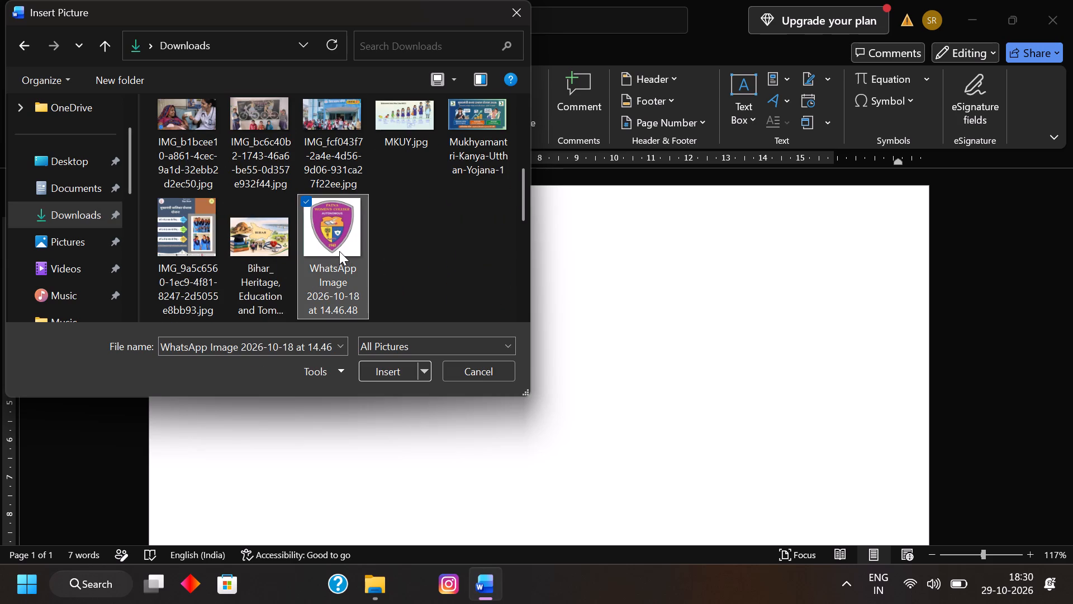
click(396, 376)
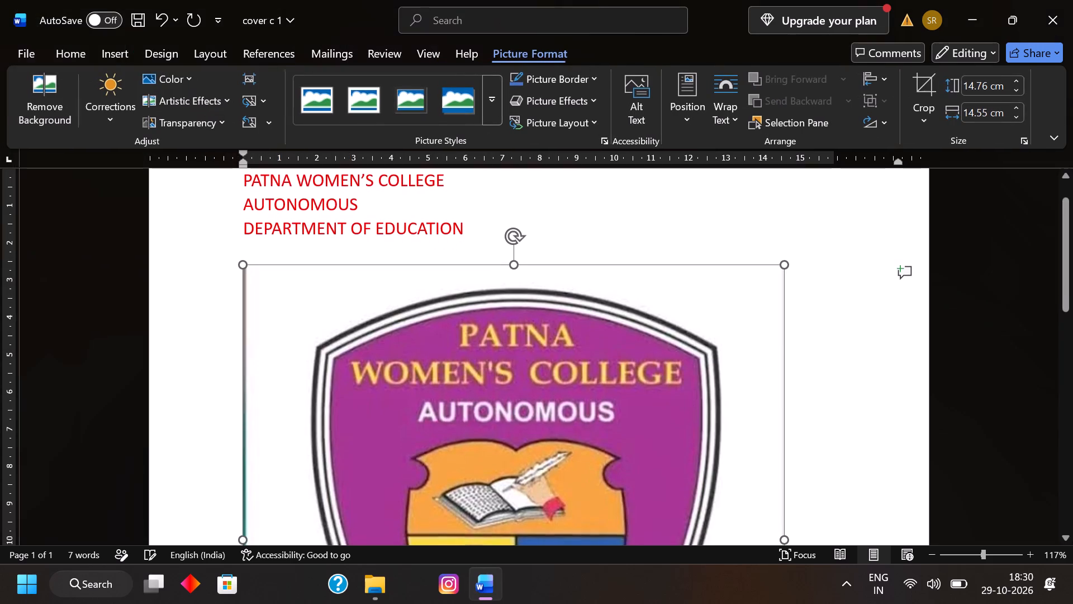
Set the crest picture's text wrapping to In Front of Text.
scroll(362, 397, down, 3)
scroll(512, 464, down, 1)
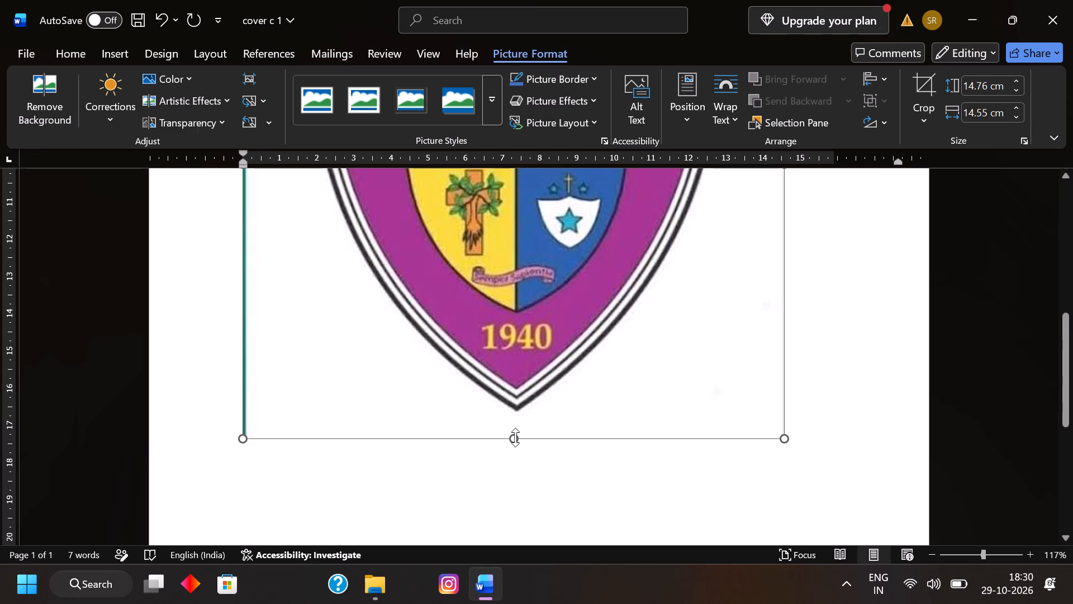
click(515, 437)
drag(515, 421, 501, 270)
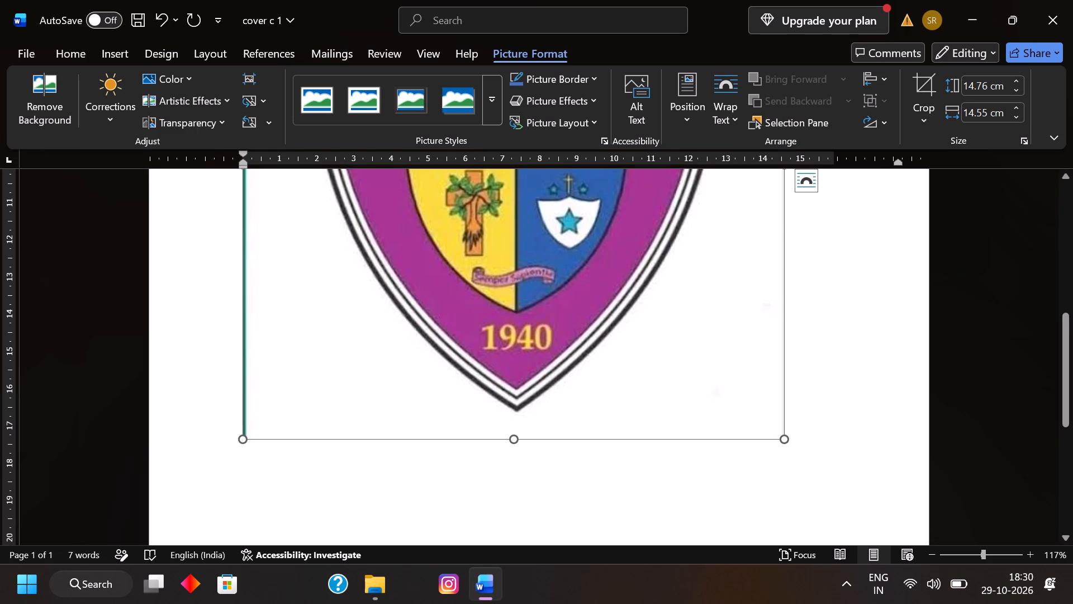
scroll(772, 214, up, 2)
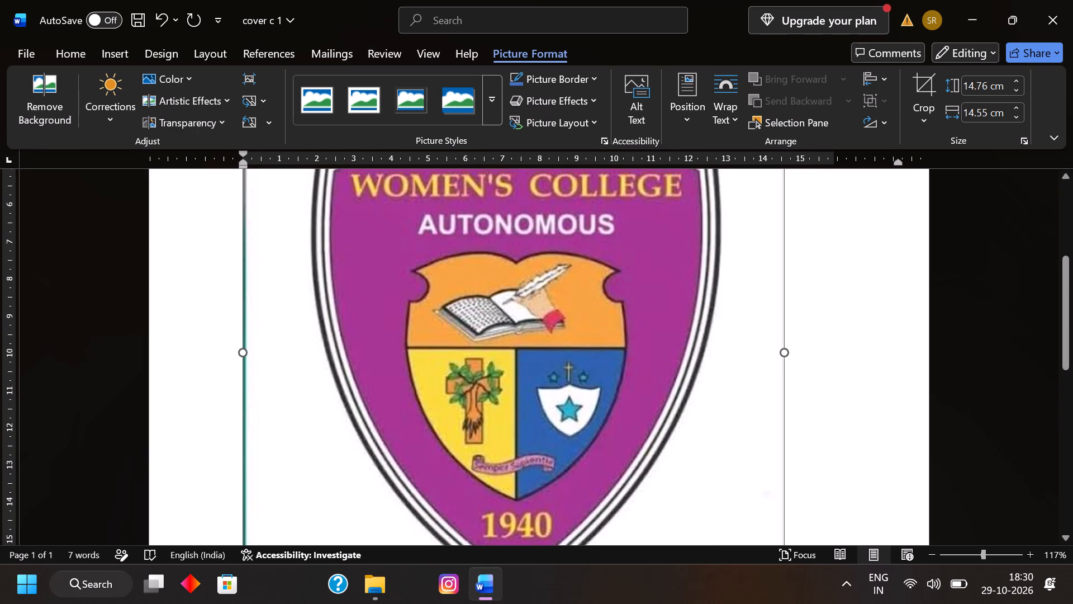
scroll(781, 280, up, 1)
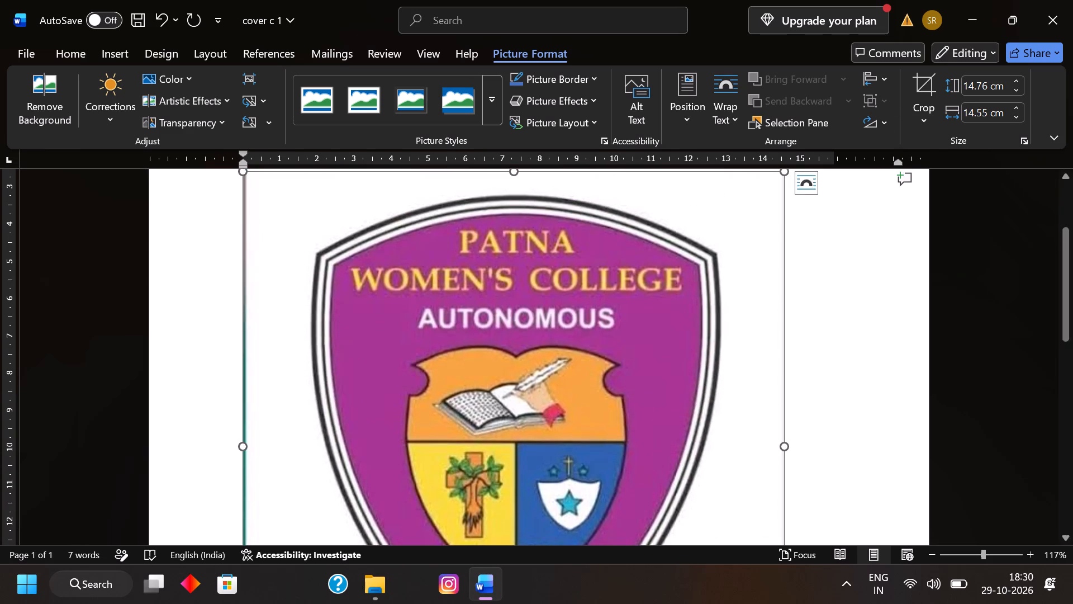
click(808, 186)
click(919, 342)
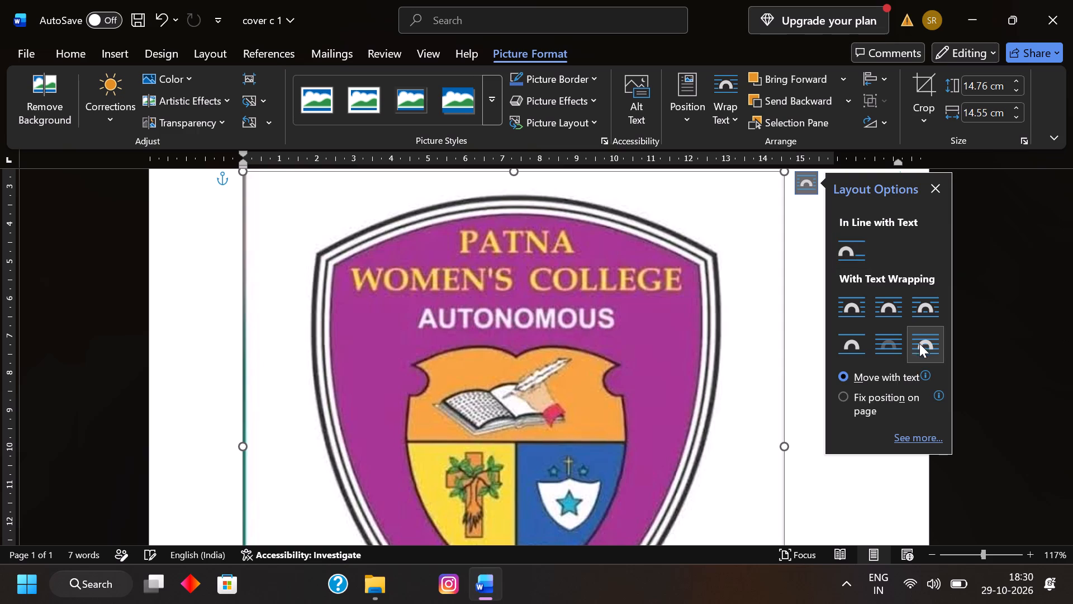
Reduce the crest picture's height to about 7 cm by raising its bottom edge.
scroll(585, 464, up, 4)
scroll(585, 464, down, 4)
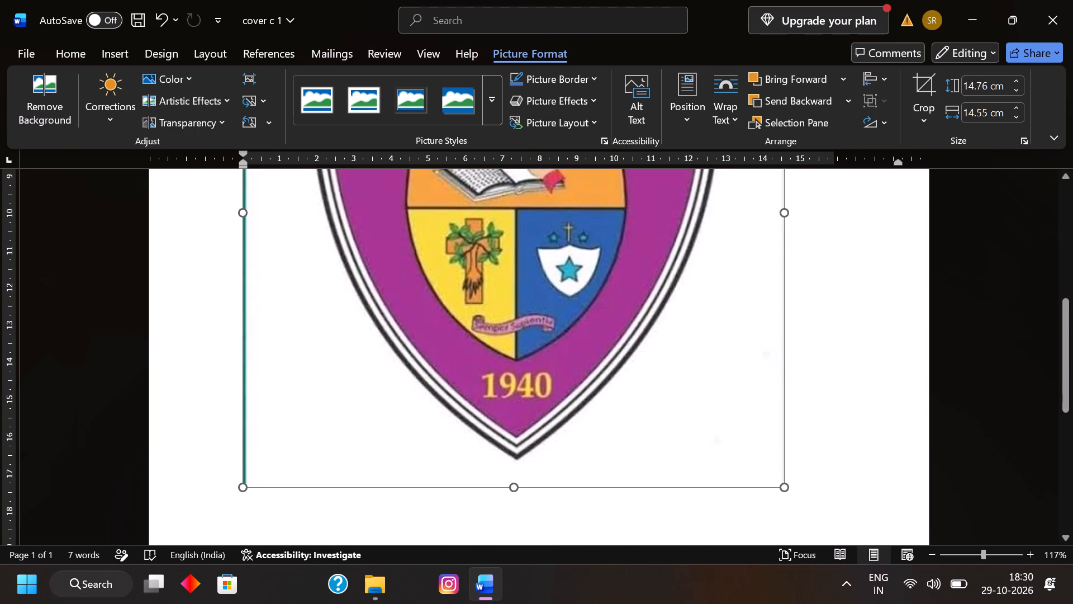
drag(514, 485, 522, 237)
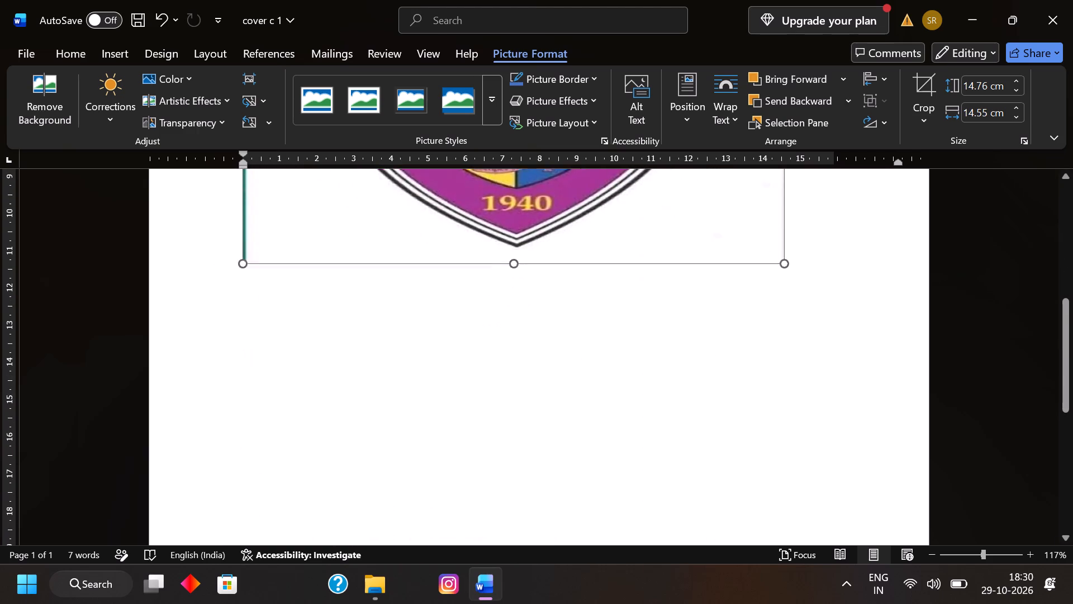
drag(522, 237, 523, 196)
scroll(521, 281, up, 1)
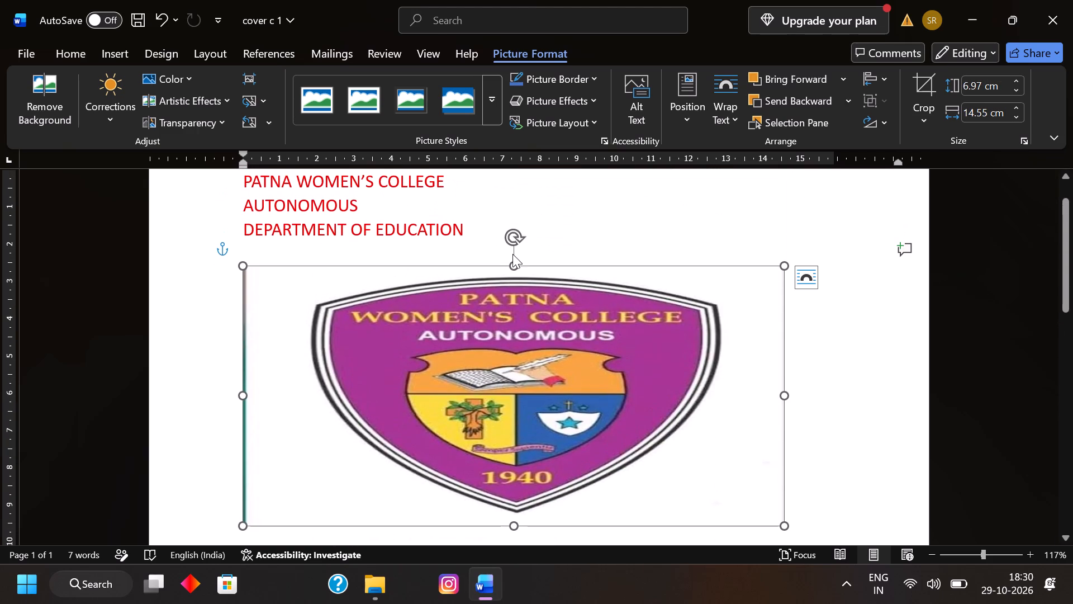
drag(512, 254, 512, 263)
drag(512, 263, 512, 286)
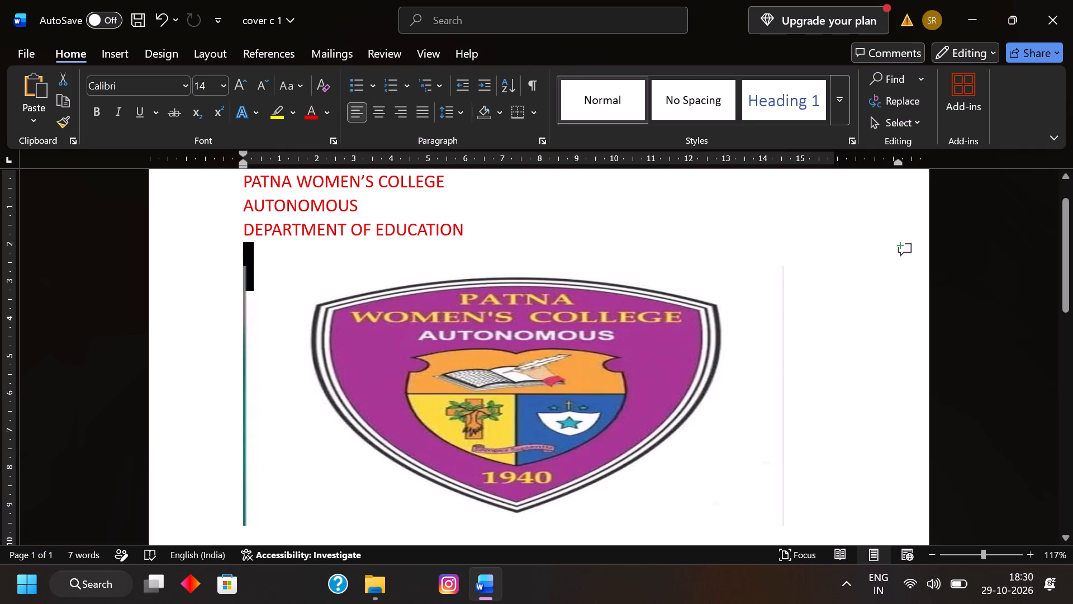
Shrink the crest picture further to about 4.4 cm wide and 3.7 cm high, restoring a balanced shield shape.
click(245, 350)
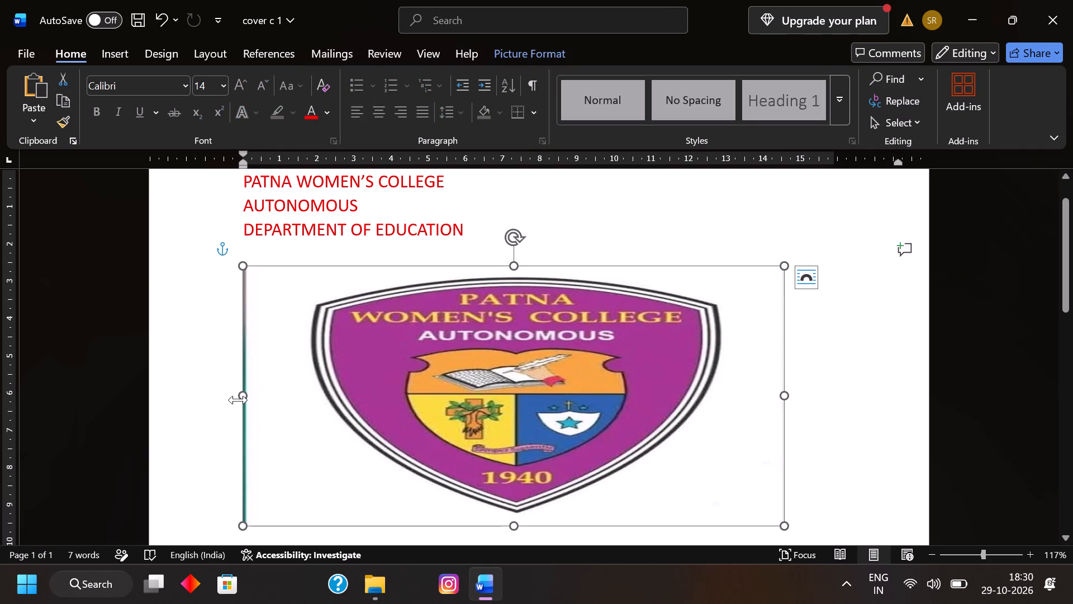
drag(245, 395, 440, 405)
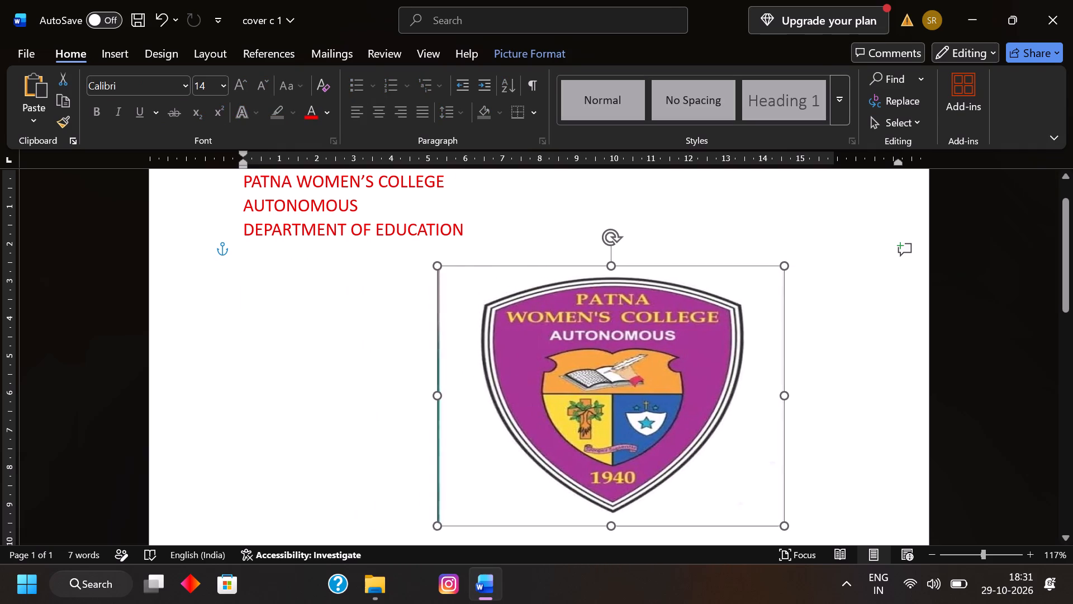
drag(440, 405, 584, 407)
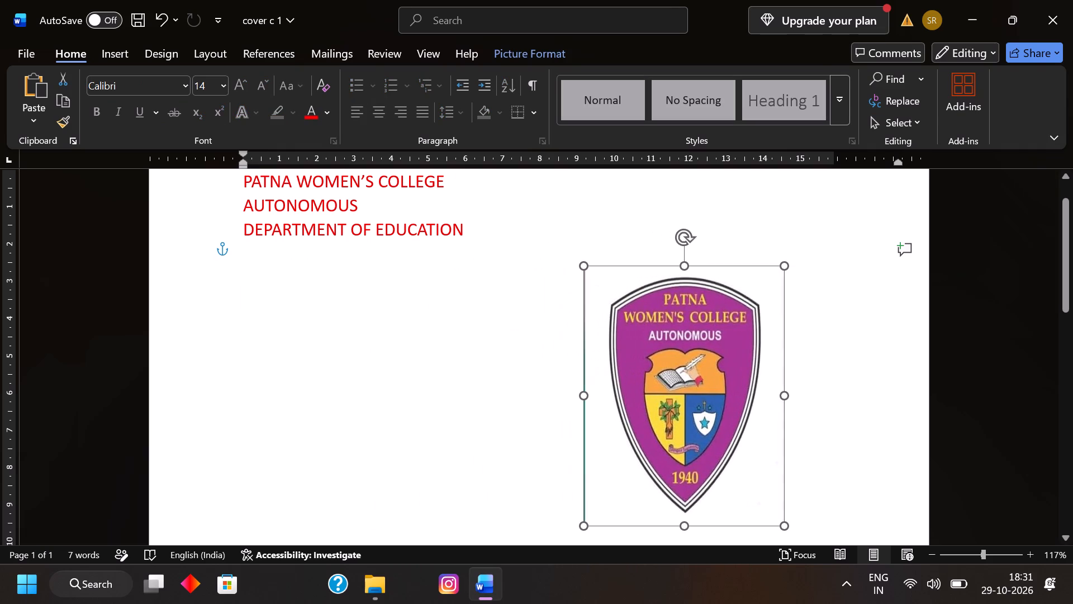
drag(584, 407, 594, 407)
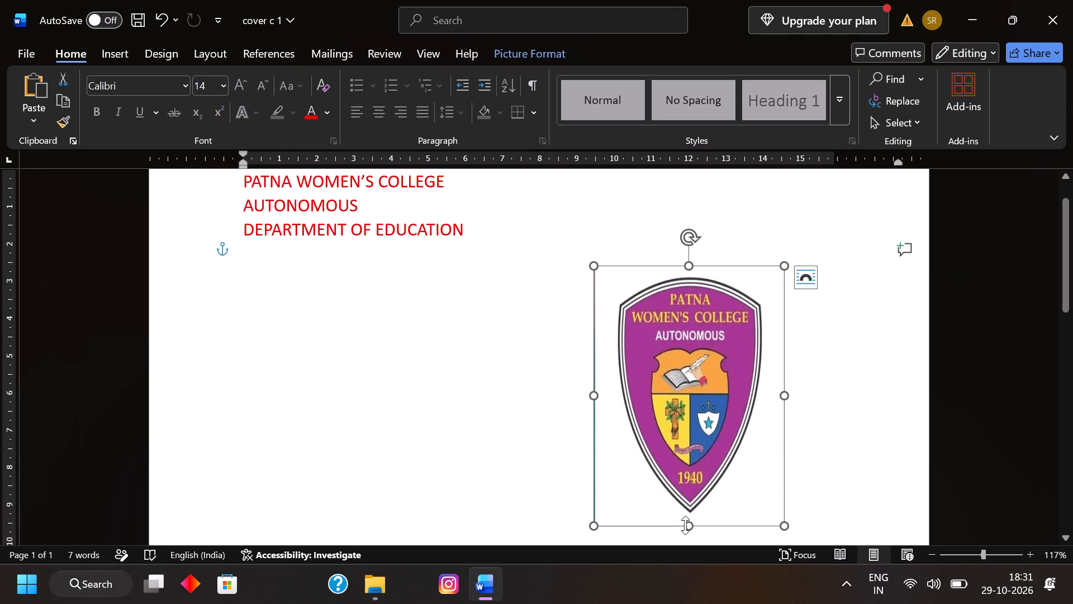
drag(689, 525, 698, 404)
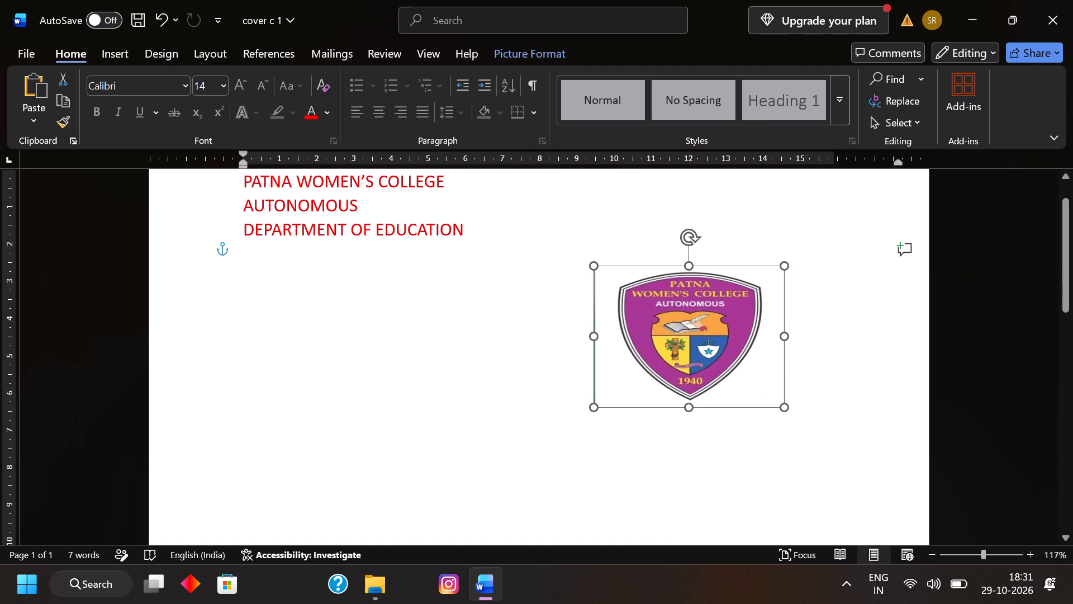
drag(698, 404, 699, 402)
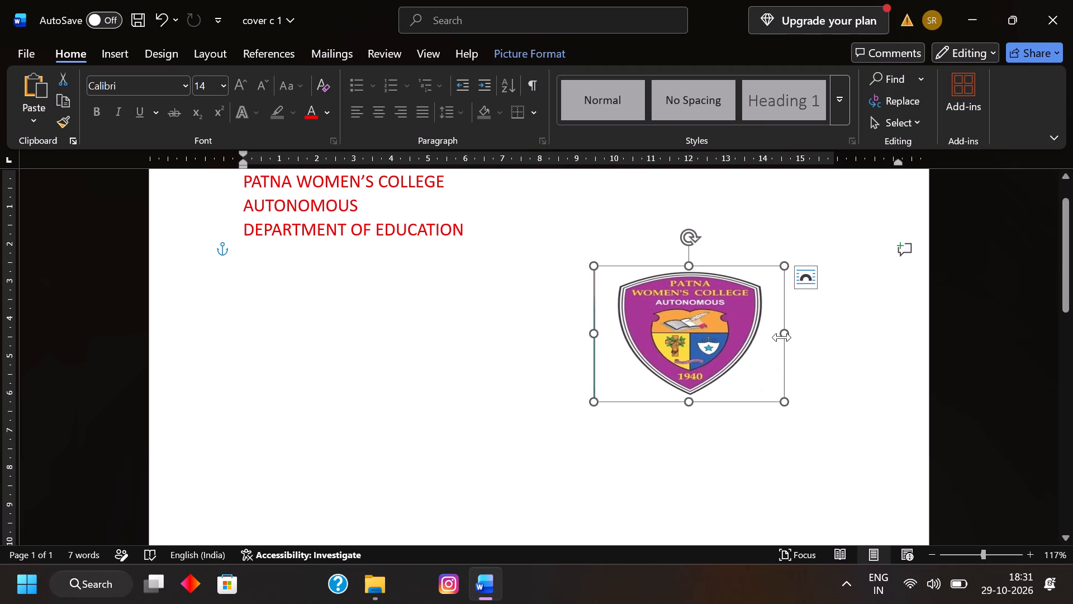
drag(783, 336, 761, 338)
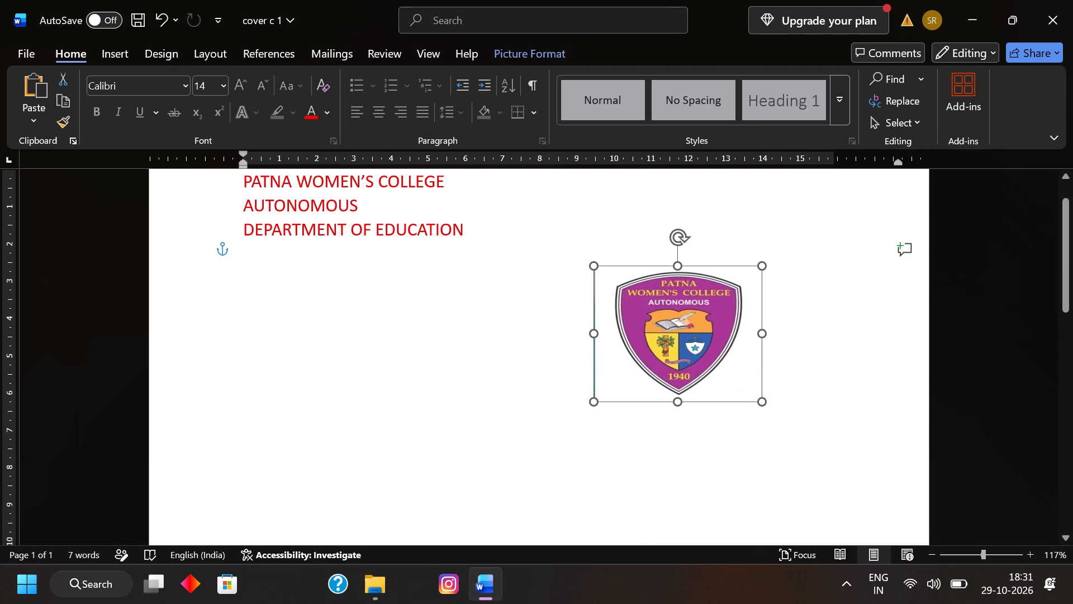
drag(761, 338, 756, 338)
Move the crest picture to the horizontal middle of the page, just below the DEPARTMENT OF EDUCATION line.
drag(670, 356, 590, 378)
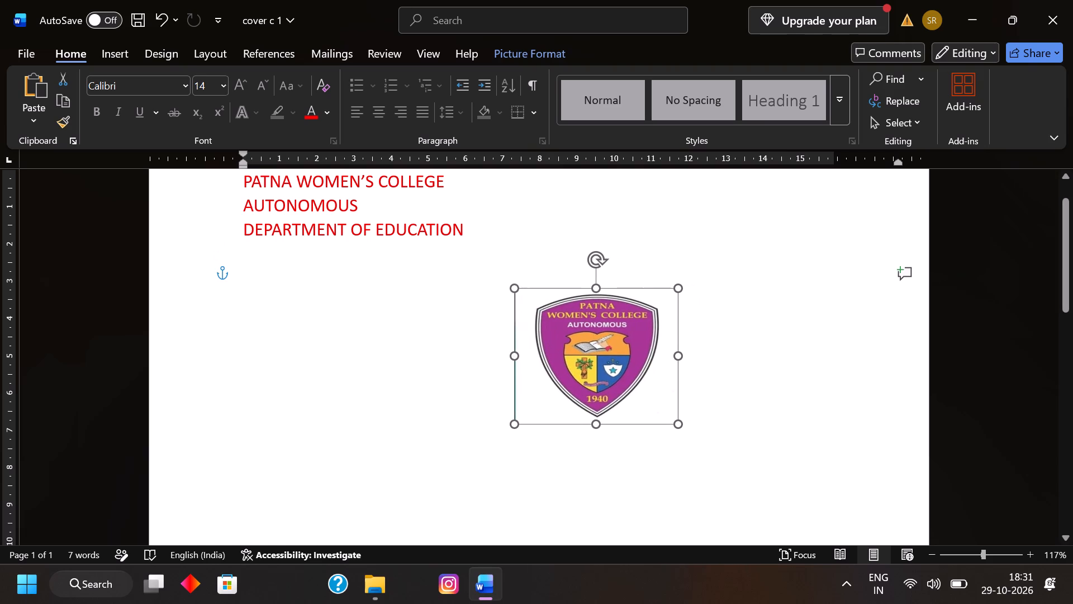
drag(590, 378, 553, 373)
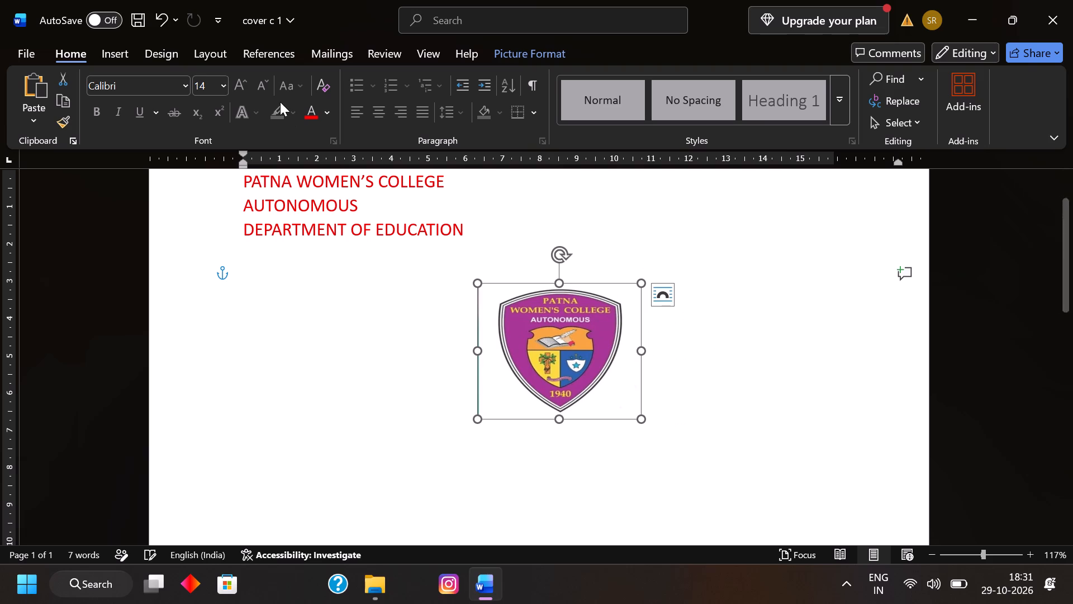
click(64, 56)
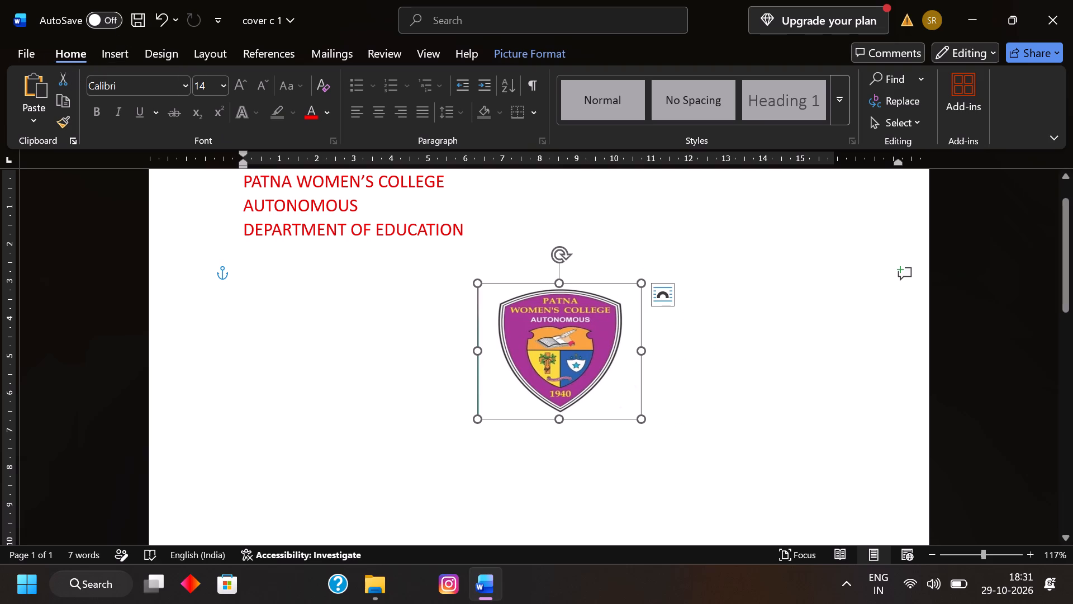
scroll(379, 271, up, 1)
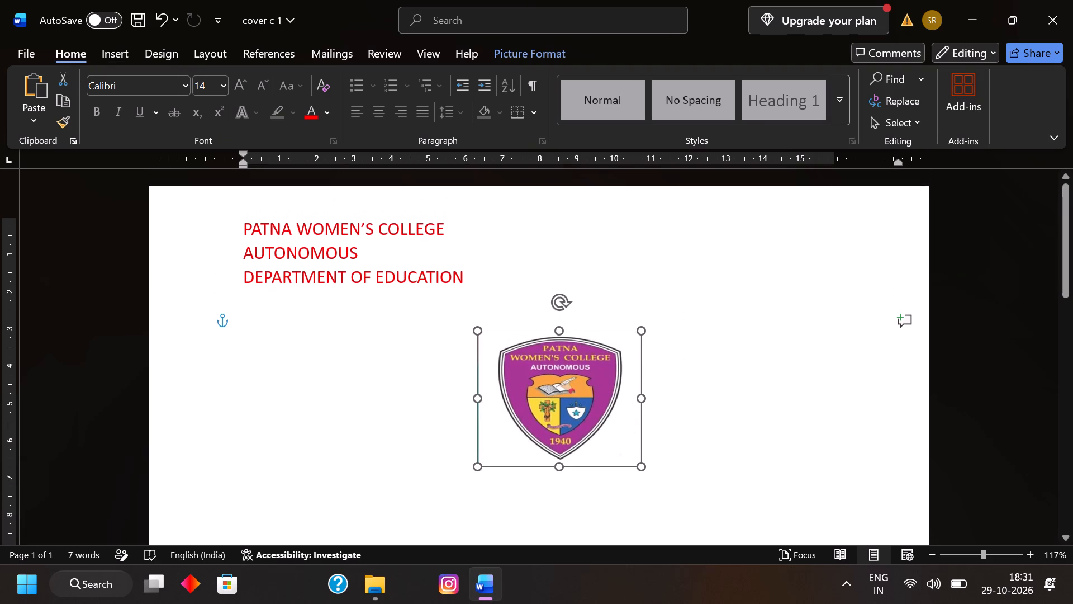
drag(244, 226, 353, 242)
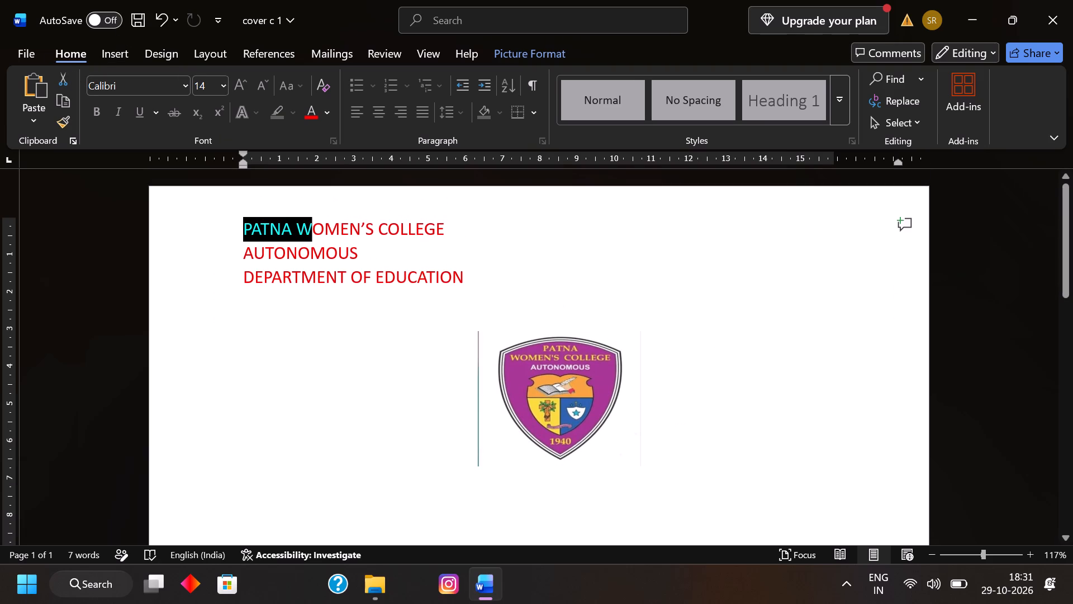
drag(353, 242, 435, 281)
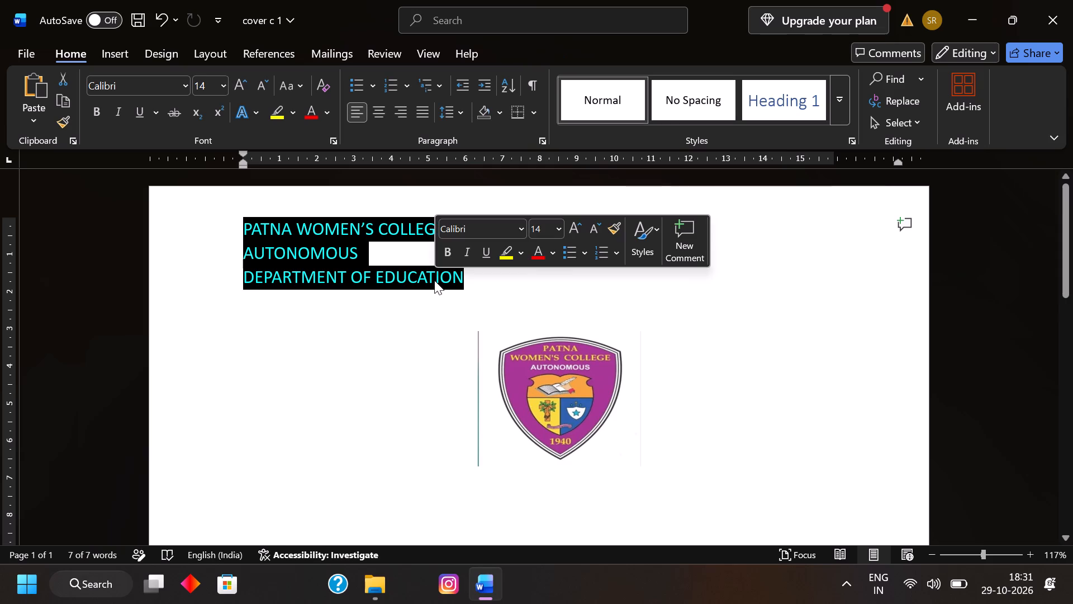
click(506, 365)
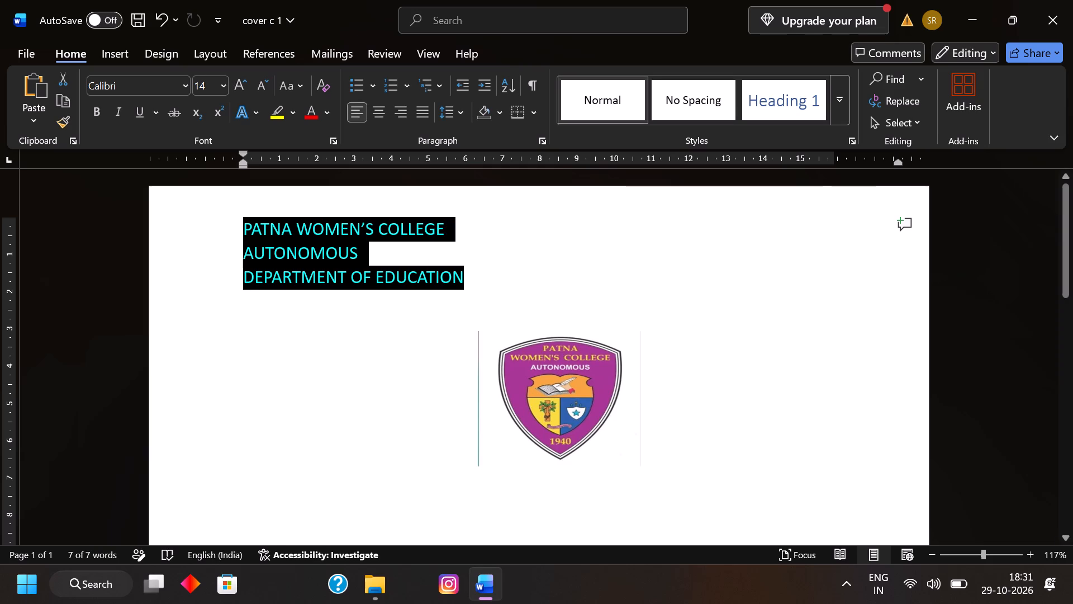
Examine the crest picture's formatting options, including effects, layout, corrections and colour, ending at its crop size and position values.
right_click(590, 356)
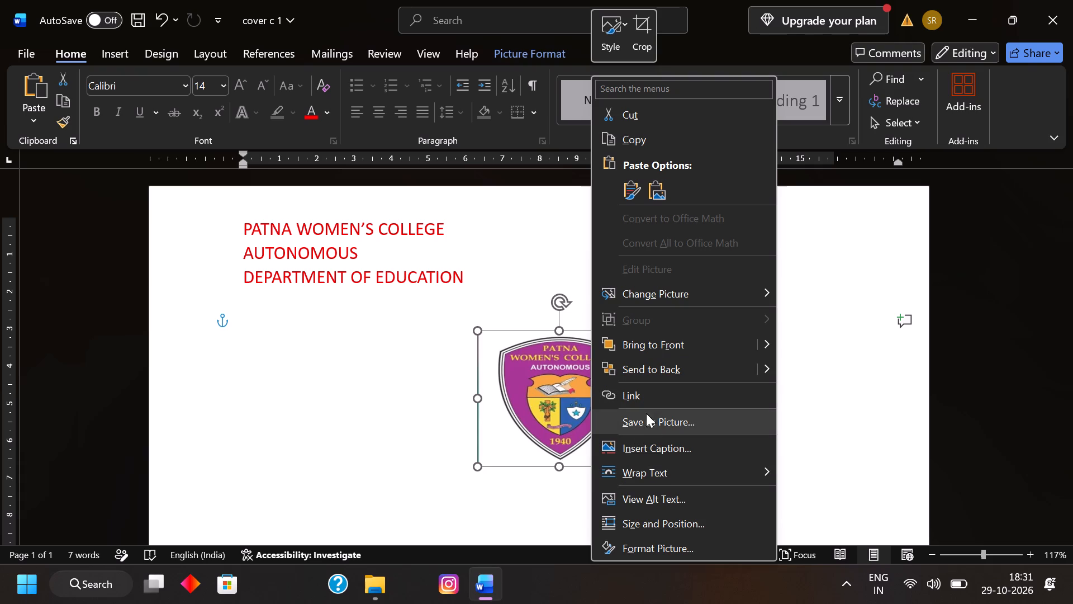
scroll(661, 339, down, 2)
scroll(643, 212, down, 2)
click(673, 548)
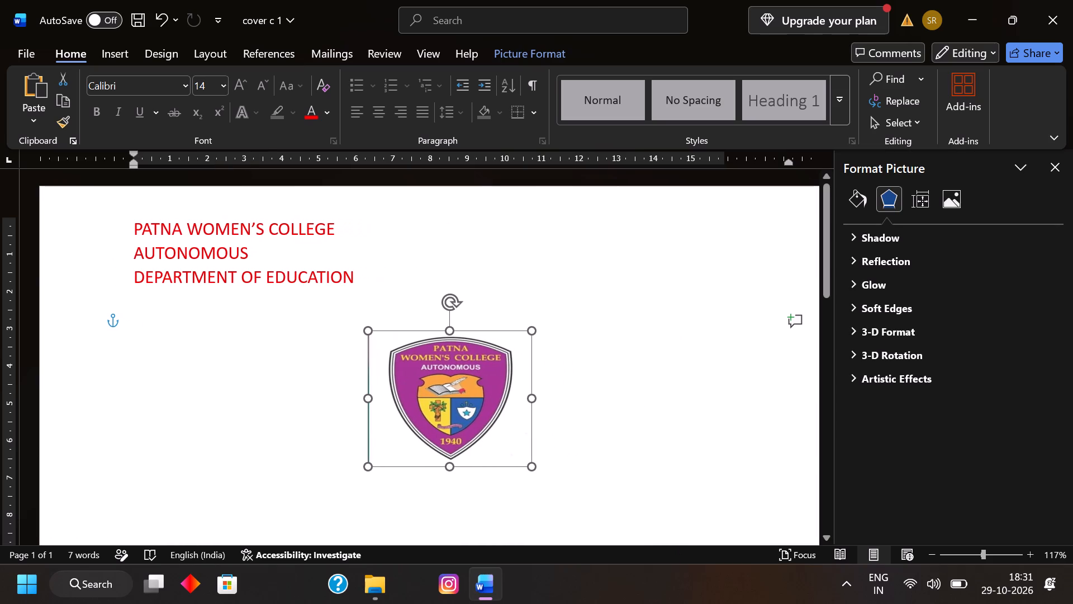
click(922, 197)
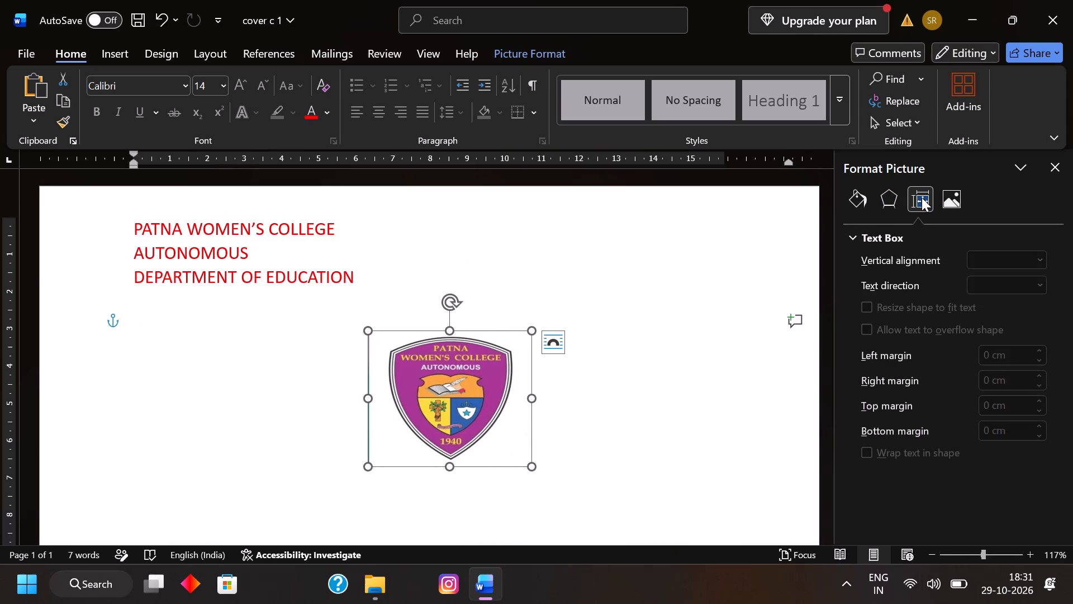
click(882, 197)
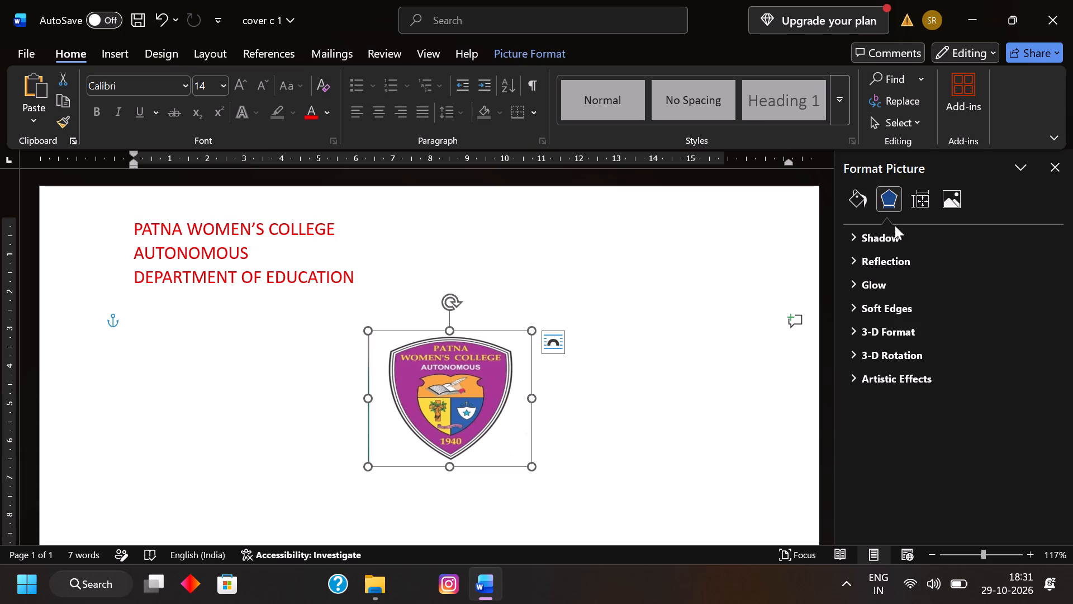
click(952, 203)
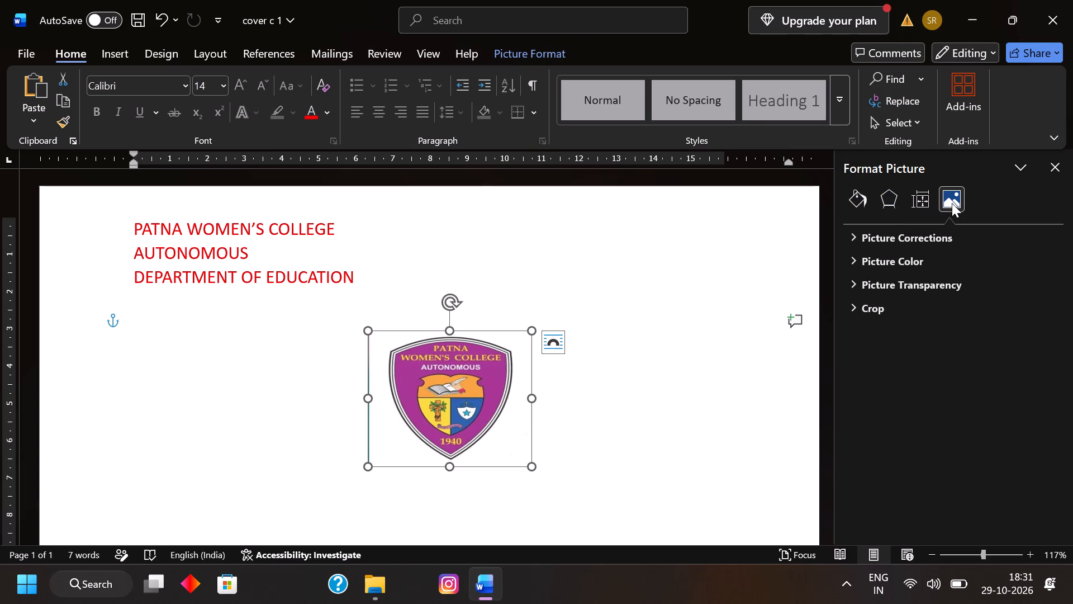
click(917, 232)
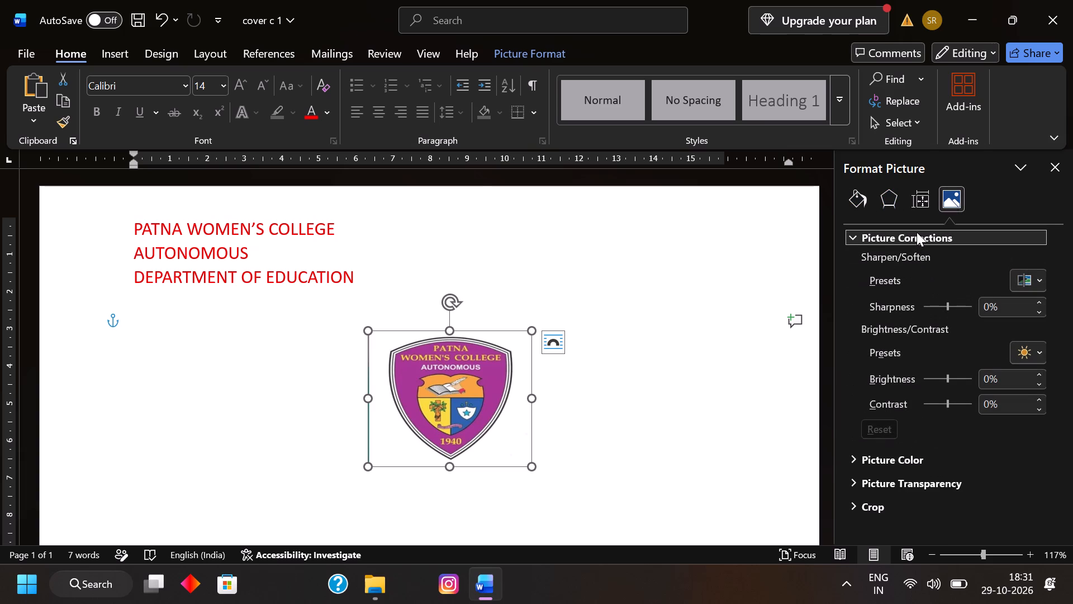
scroll(957, 294, down, 2)
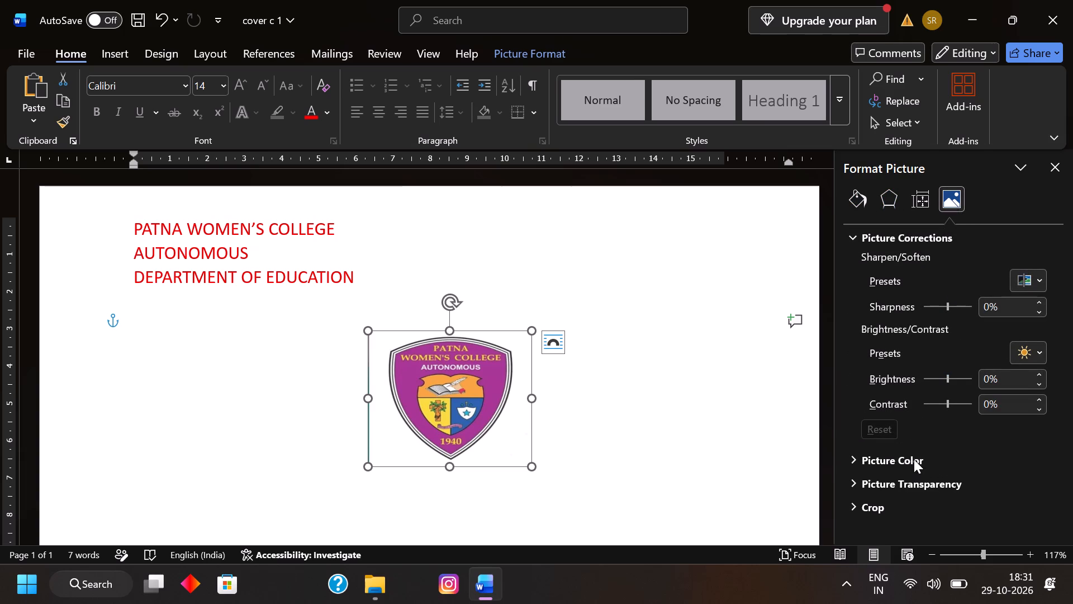
click(914, 459)
scroll(920, 460, down, 4)
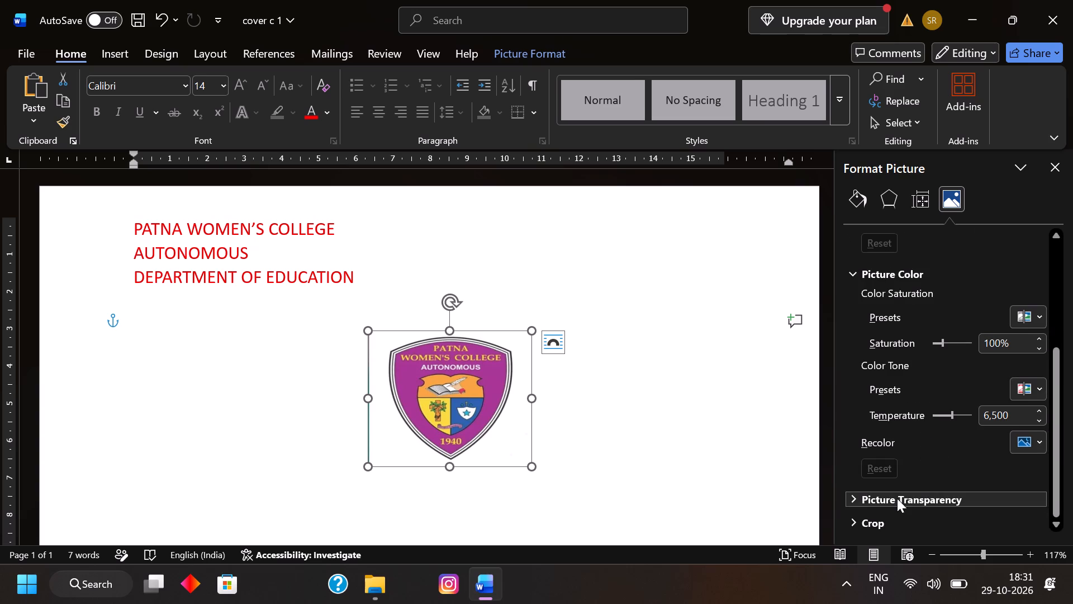
click(879, 525)
scroll(880, 475, down, 3)
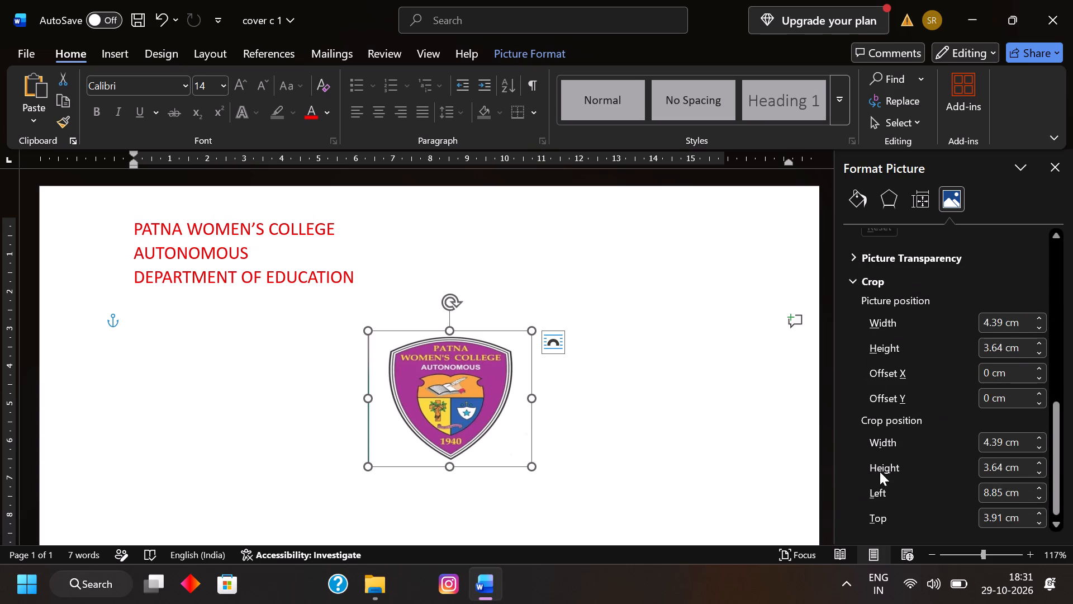
scroll(881, 468, down, 1)
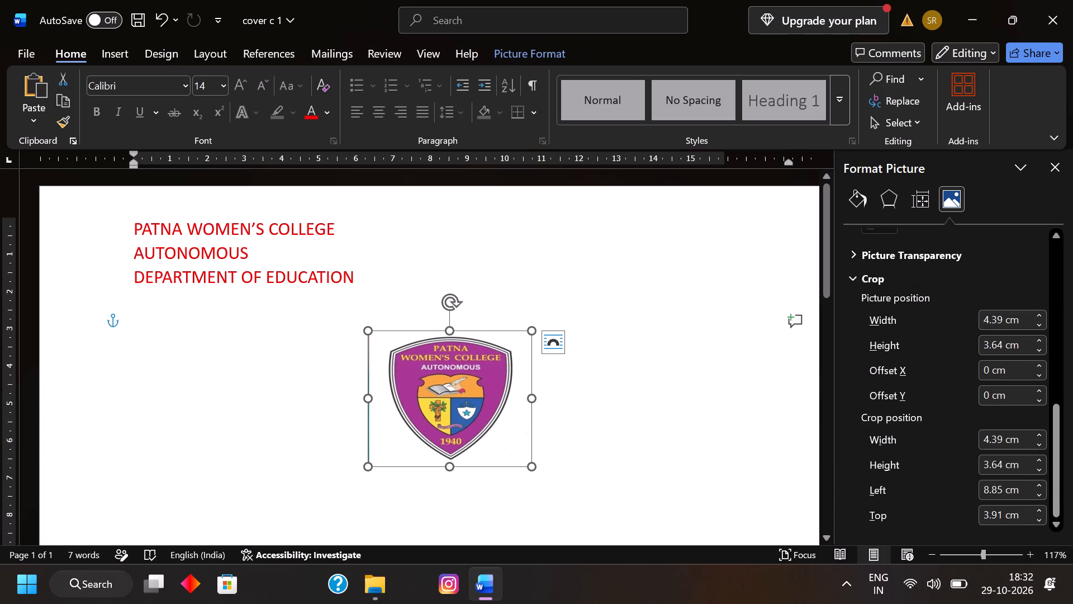
Narrow the crest picture to about 3.9 cm wide by bringing both side edges inward, keeping its height.
drag(535, 399, 524, 400)
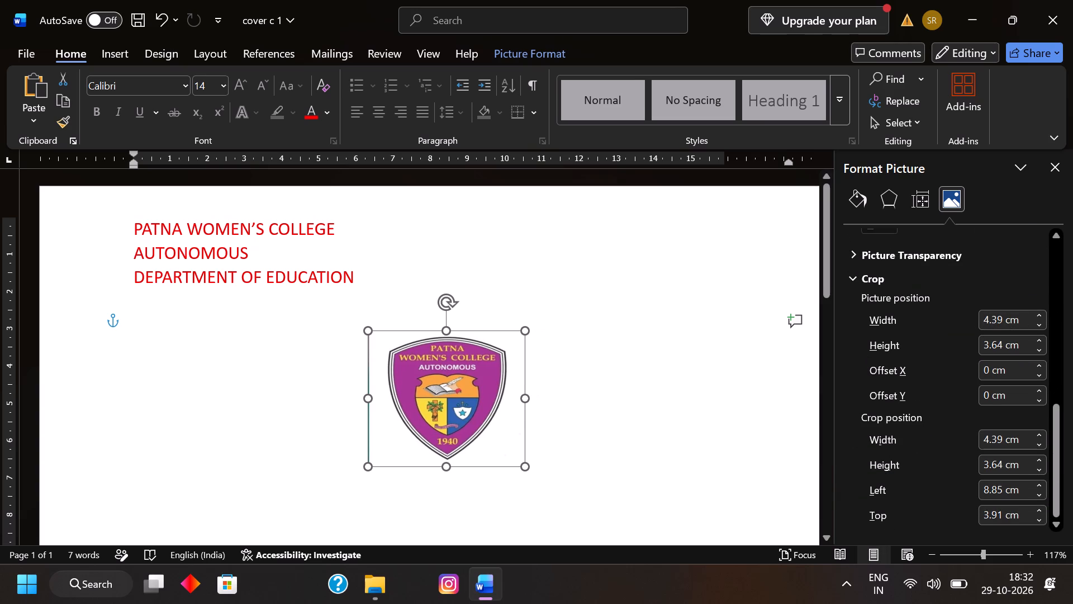
drag(524, 400, 524, 400)
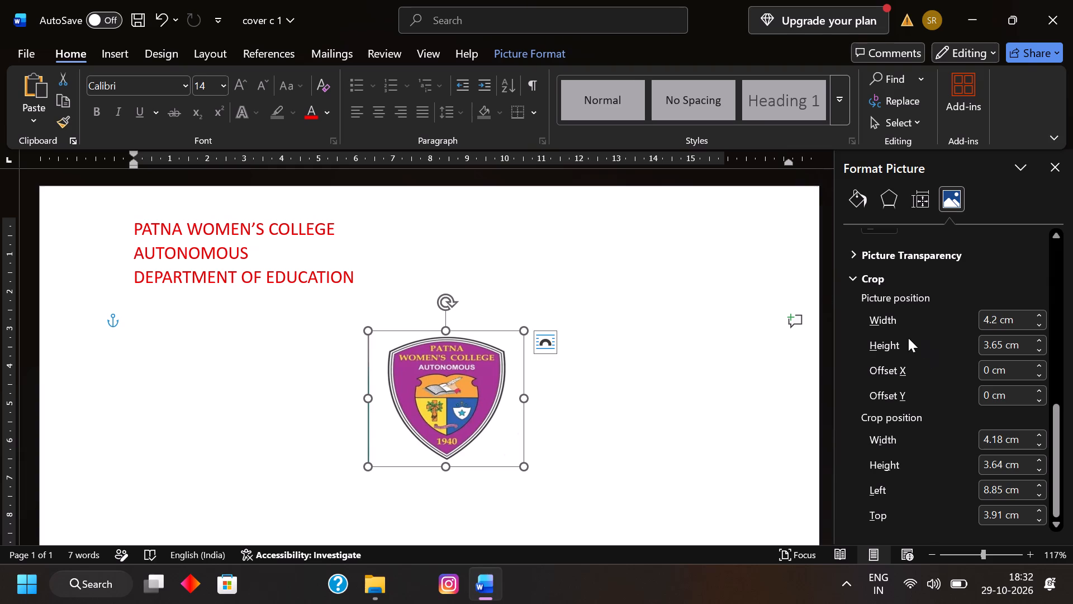
click(368, 399)
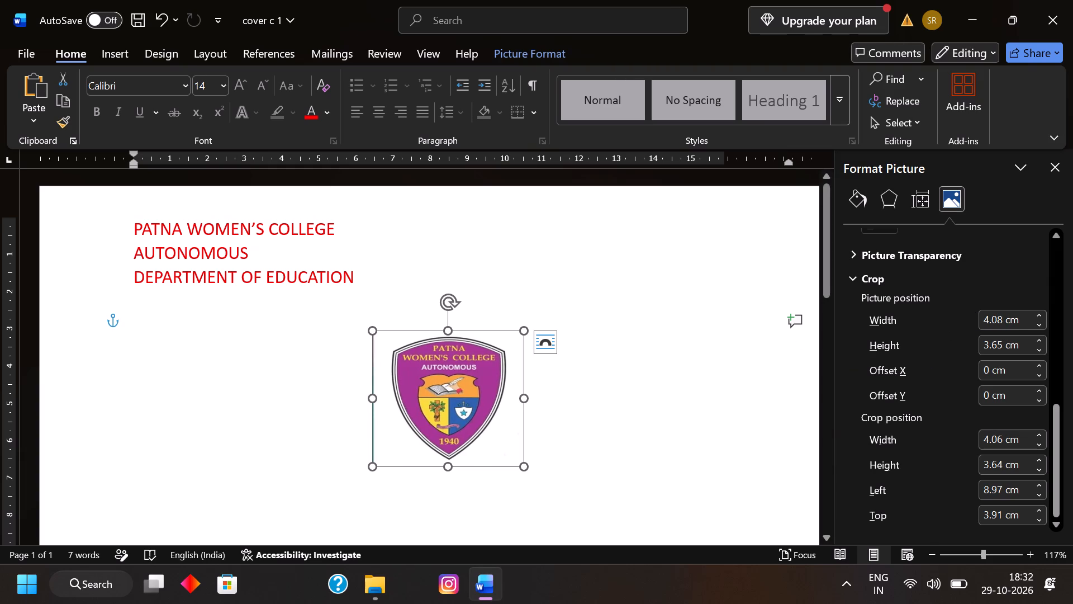
drag(371, 396, 379, 397)
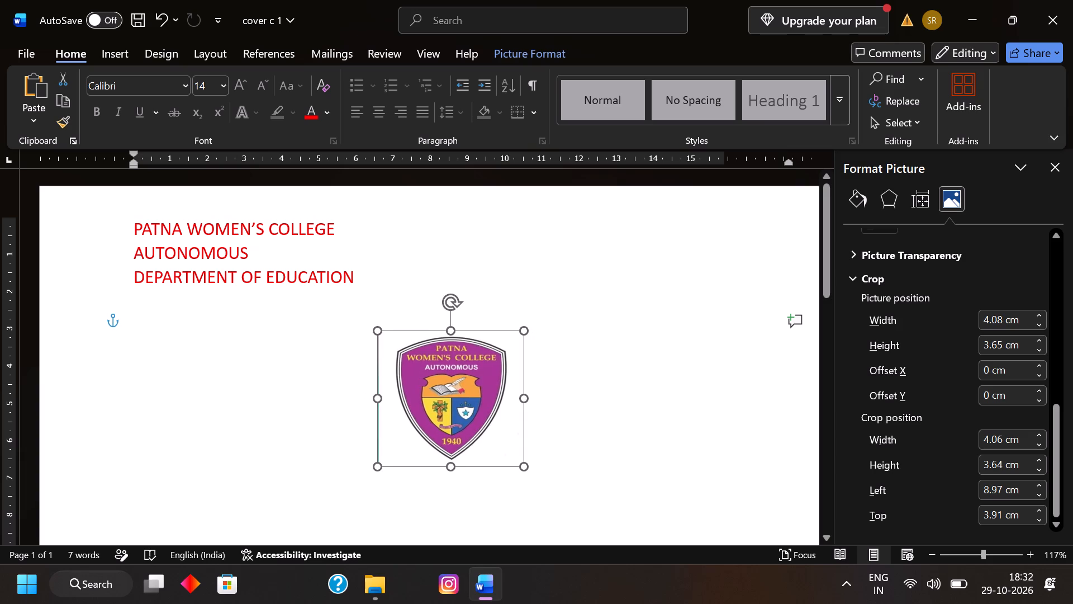
drag(379, 397, 380, 397)
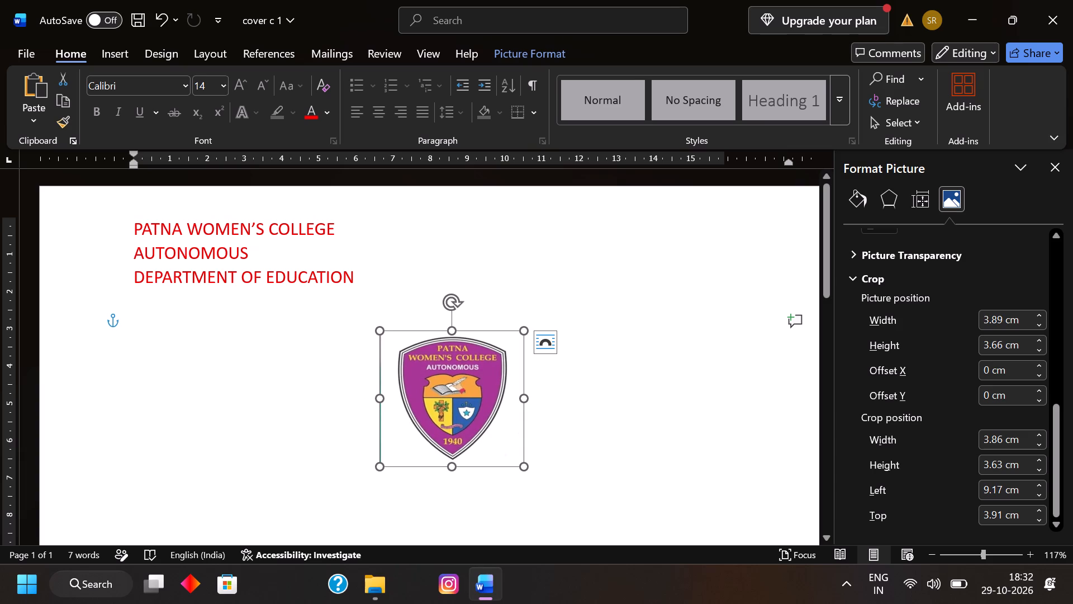
click(521, 397)
scroll(988, 333, down, 4)
click(651, 406)
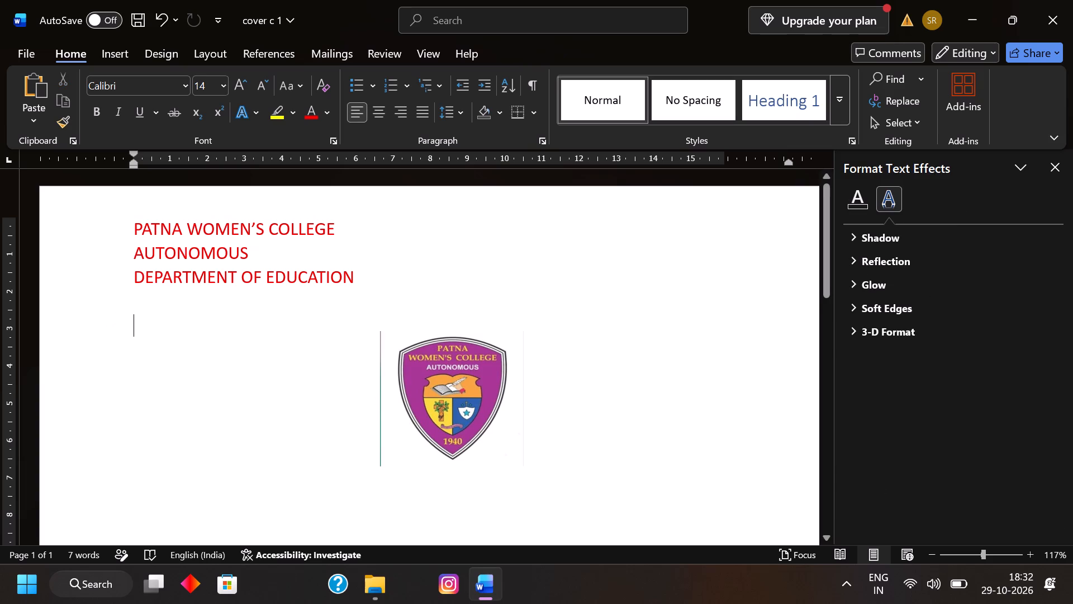
Set the crest picture's crop width to 3.7 cm.
click(465, 401)
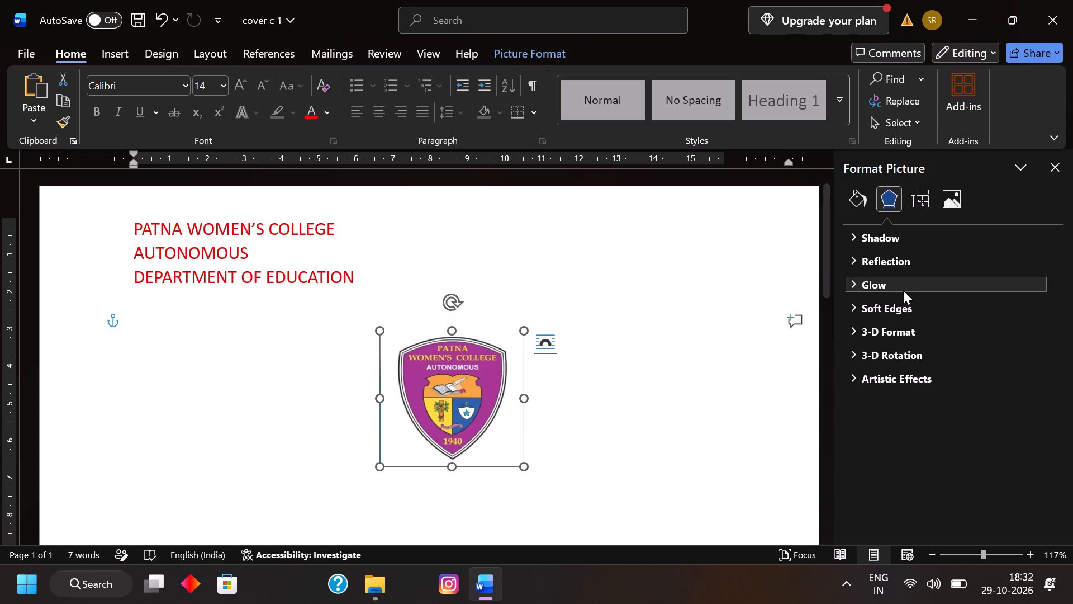
click(947, 194)
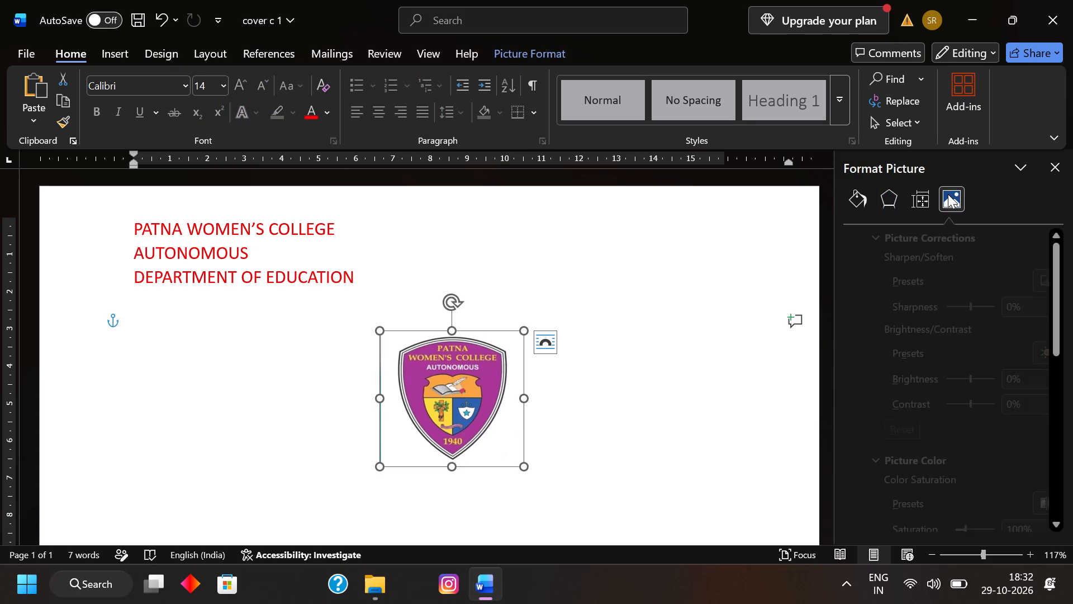
scroll(943, 440, down, 6)
scroll(889, 489, down, 2)
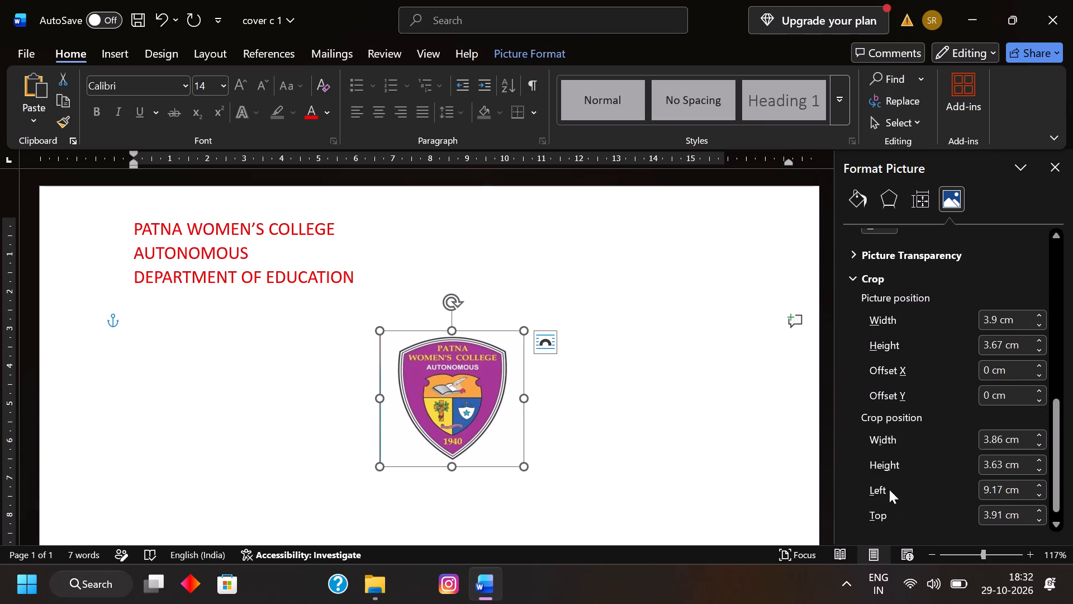
scroll(889, 489, down, 1)
scroll(882, 444, down, 2)
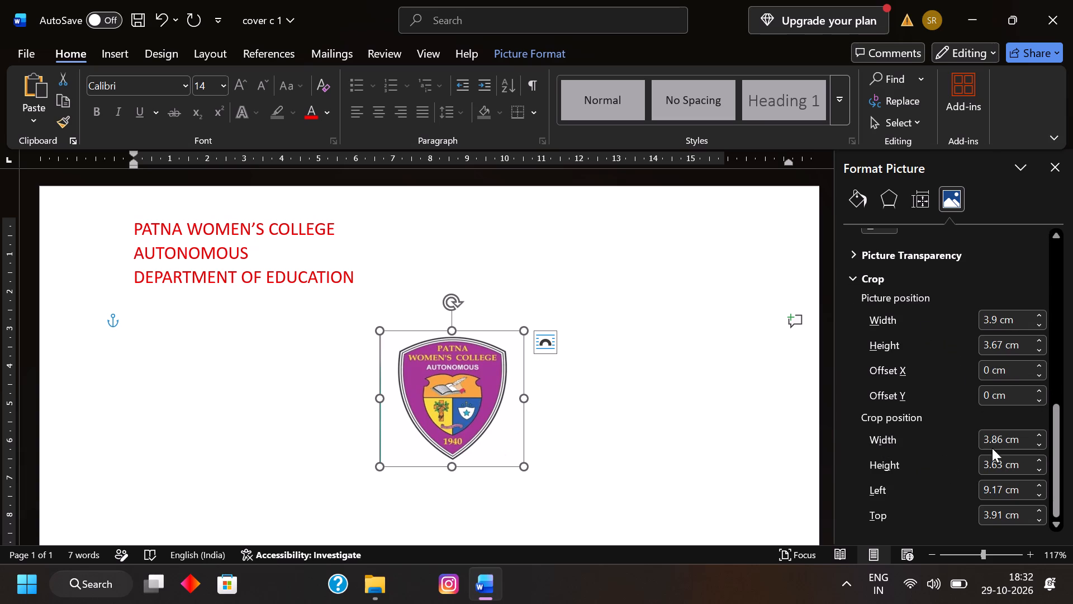
click(1039, 442)
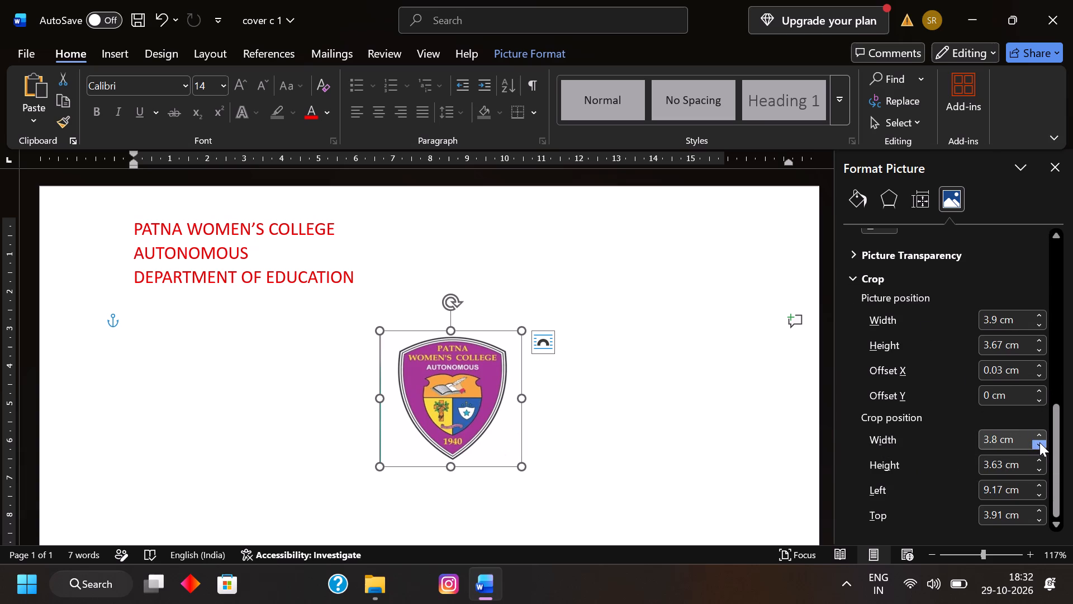
click(1039, 442)
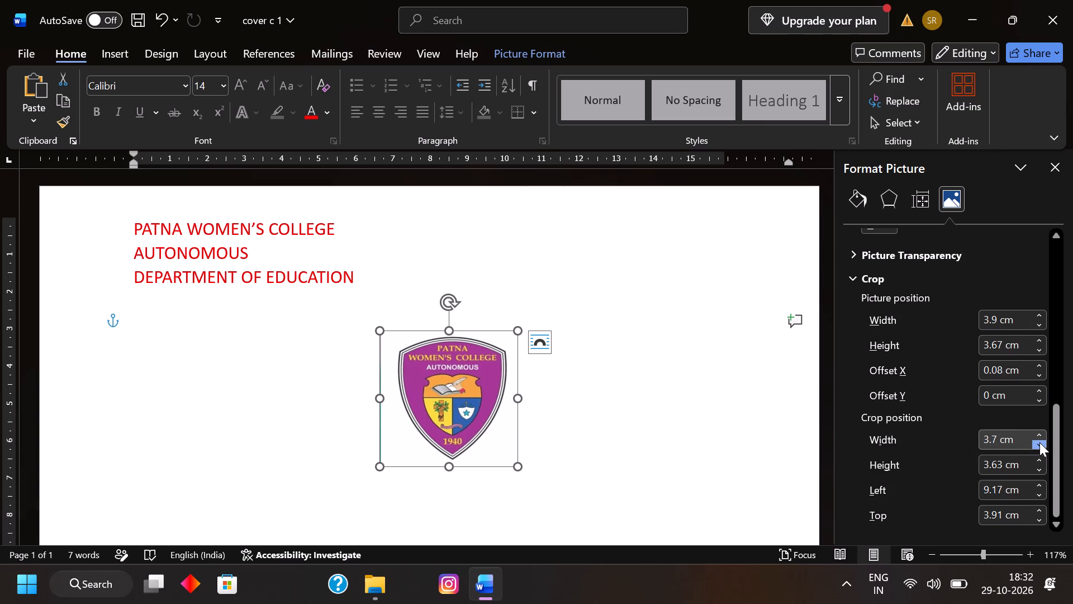
scroll(1026, 465, down, 1)
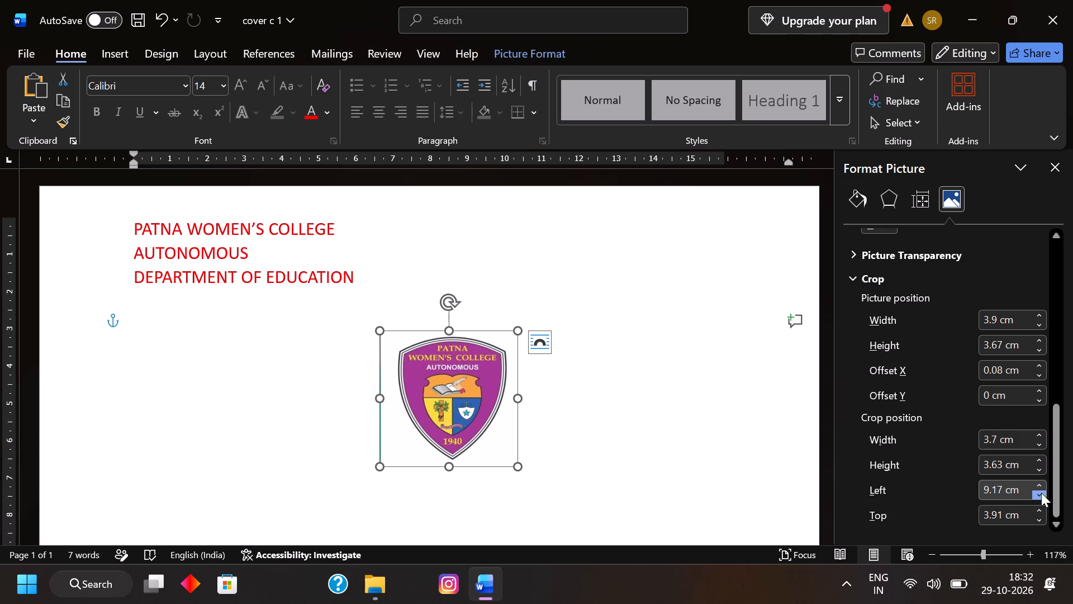
Set the crest picture's crop left position to 9.3 cm to trim the vertical line beside the shield.
click(1041, 493)
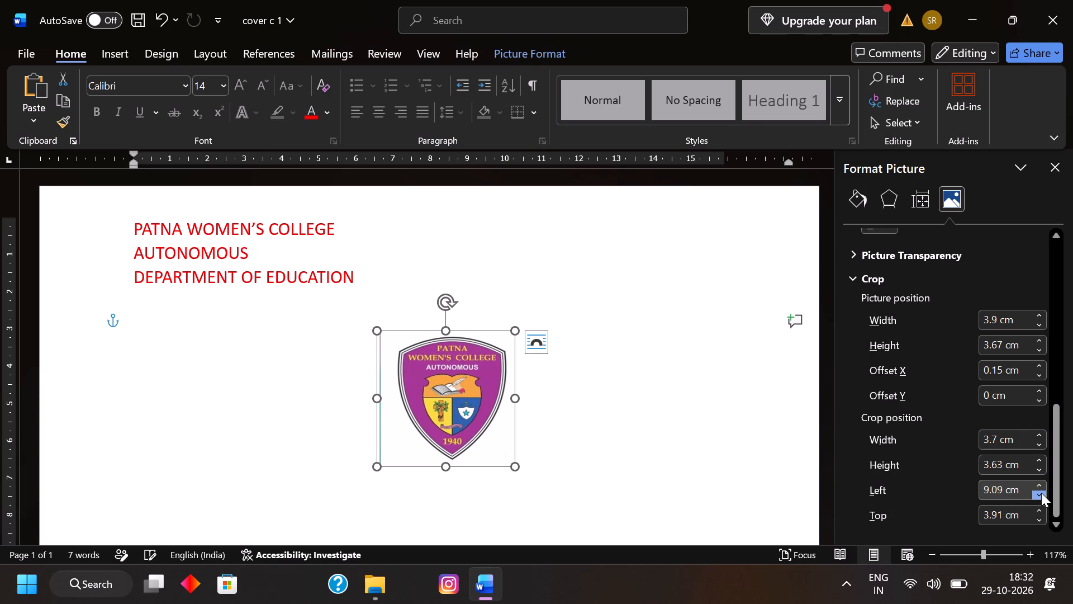
click(1040, 484)
click(1040, 484)
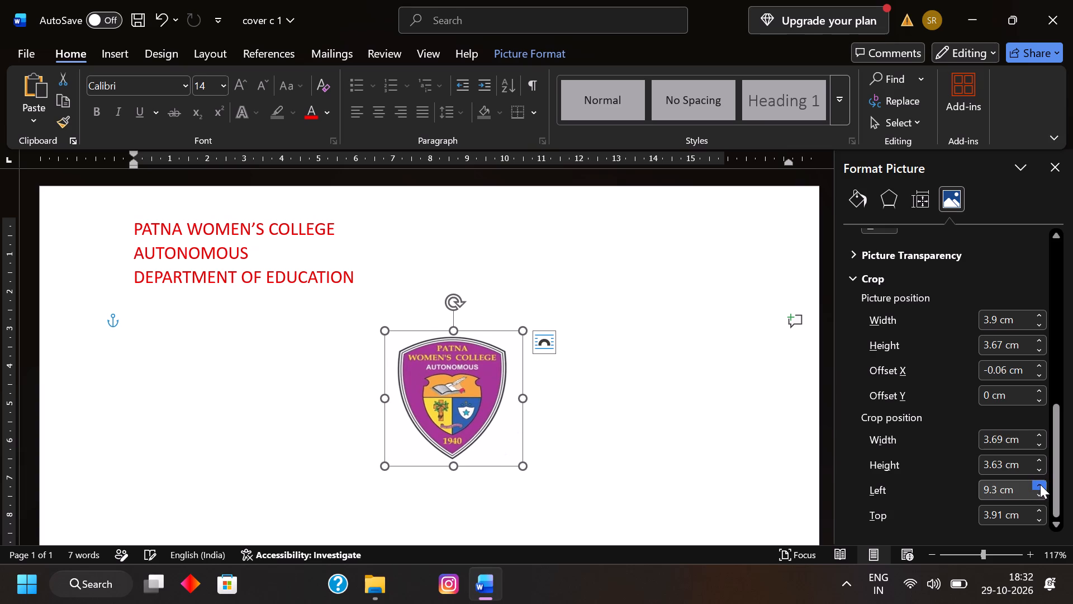
click(744, 377)
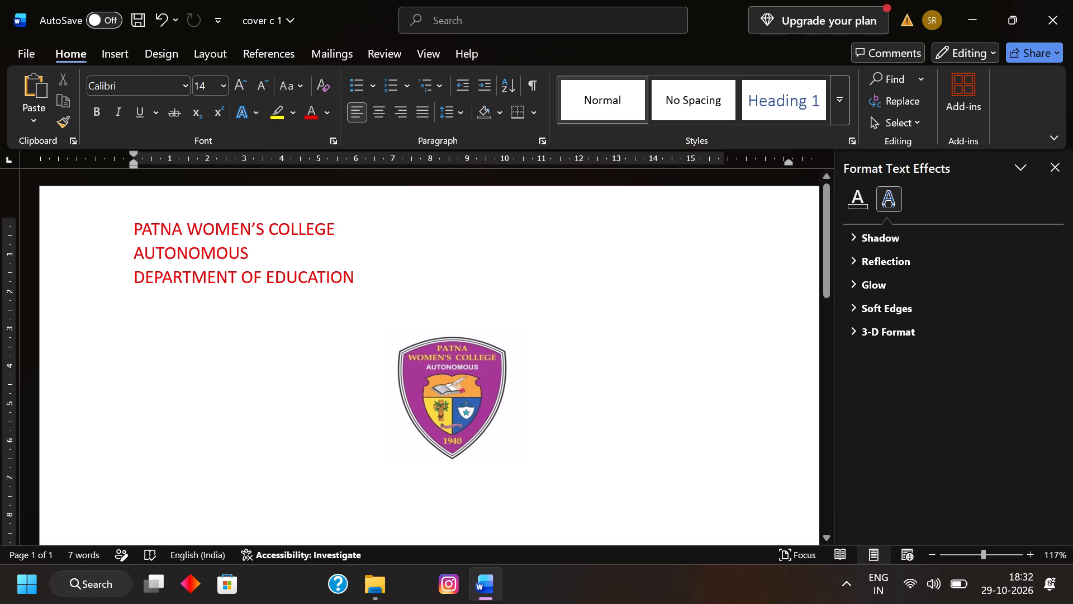
Enlarge the three red heading lines above the crest to font size 20.
drag(131, 224, 295, 273)
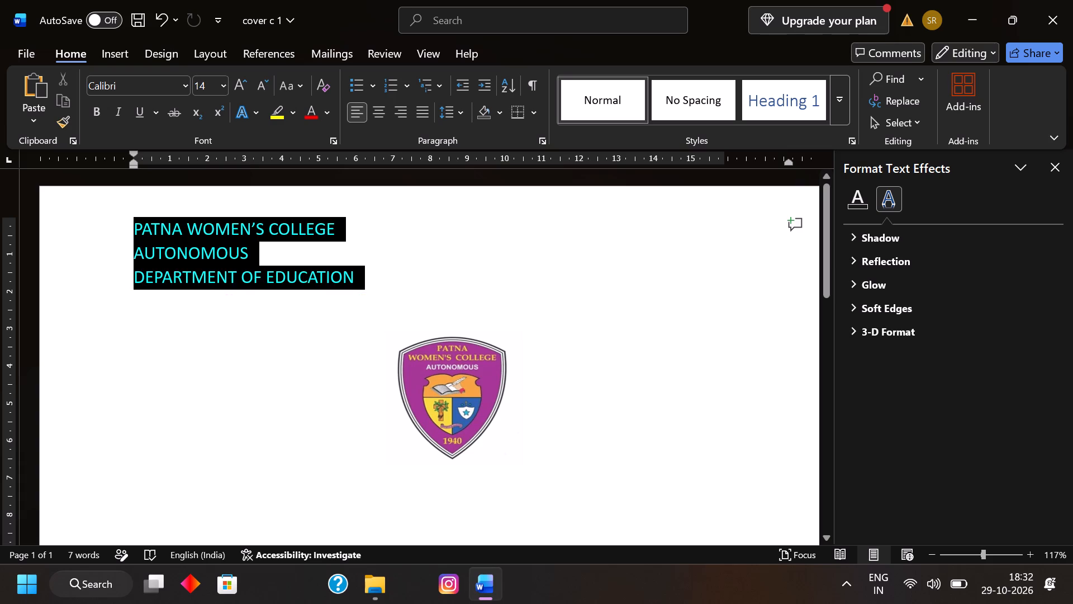
drag(295, 273, 310, 273)
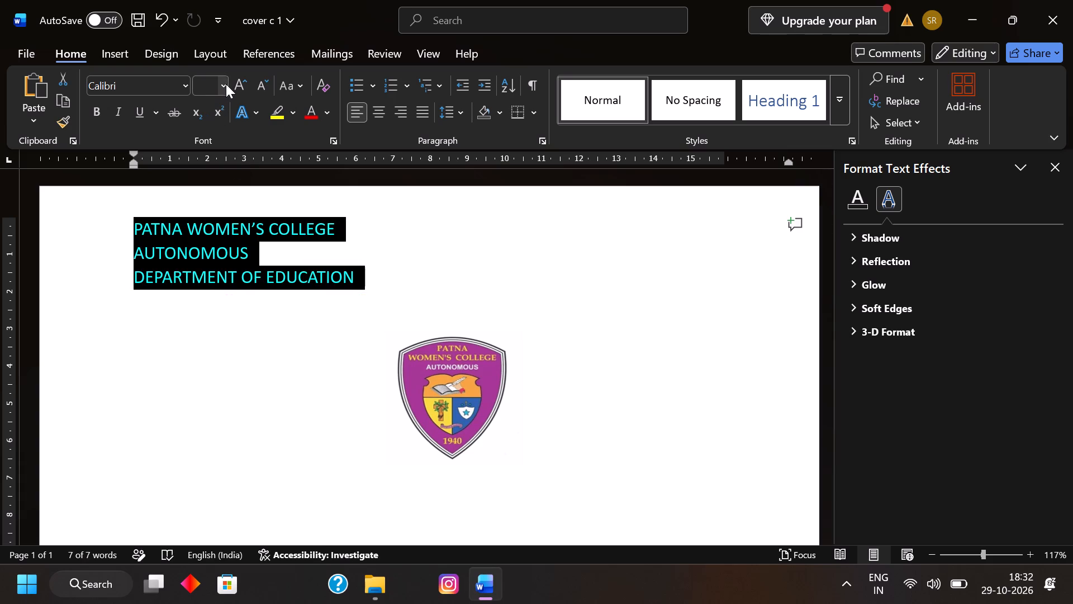
double_click(235, 89)
click(235, 89)
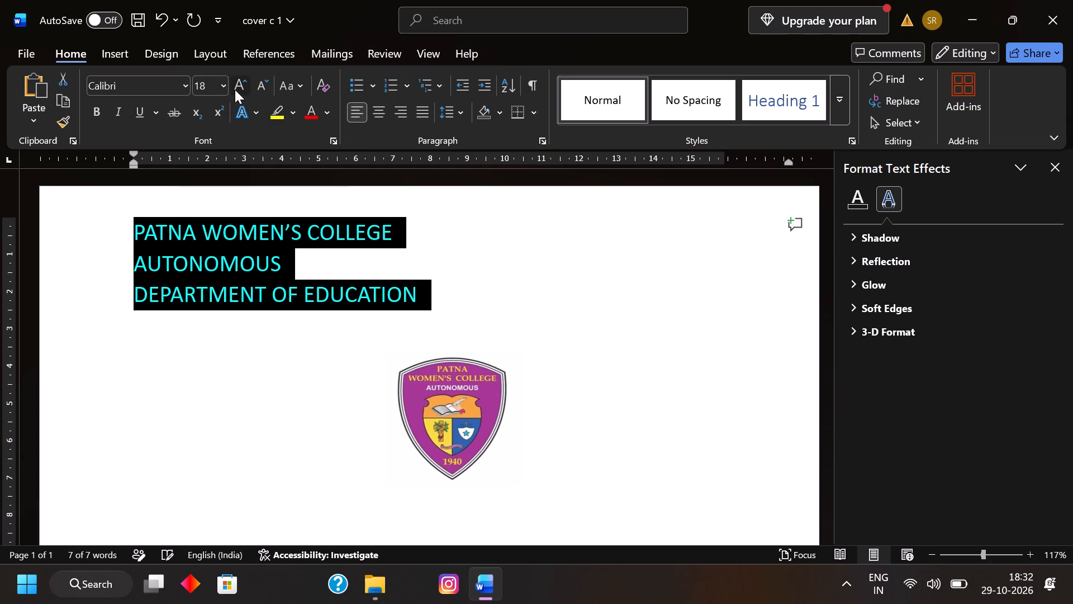
Change the font of the three heading lines to Times New Roman.
click(186, 90)
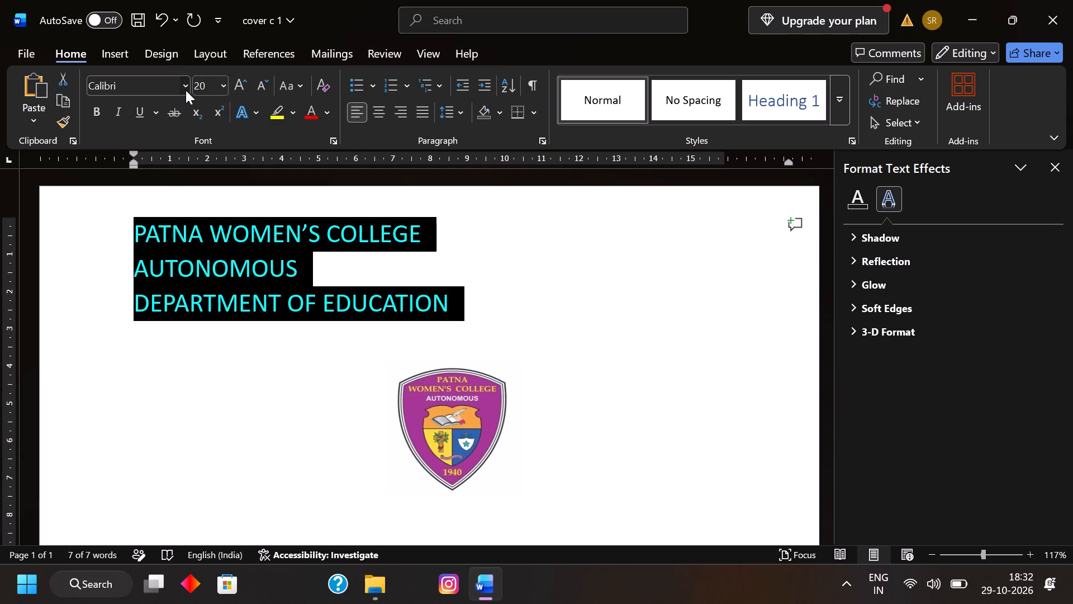
scroll(168, 244, up, 6)
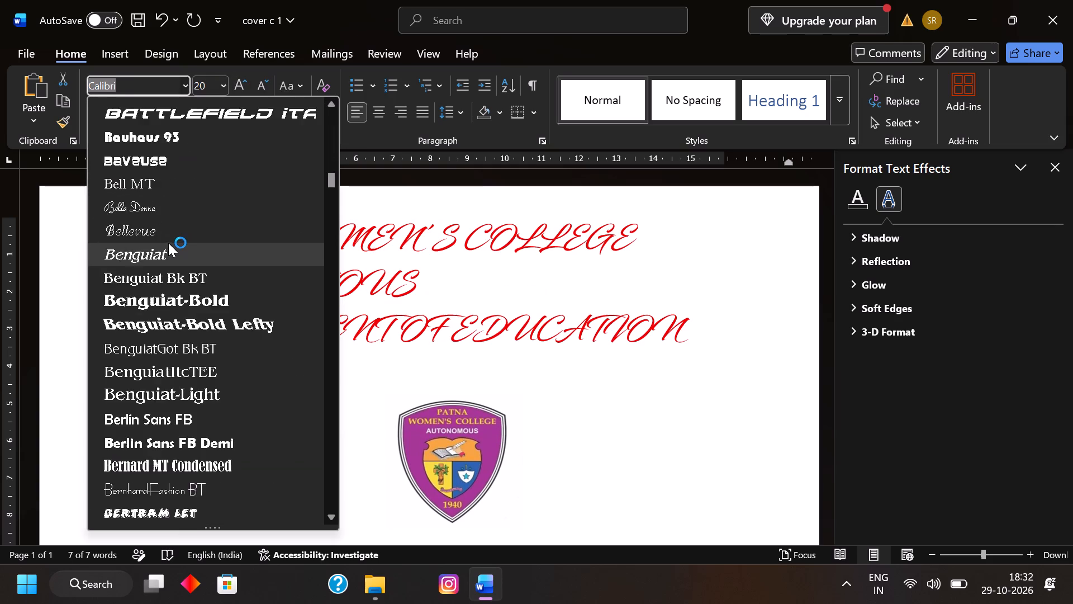
scroll(168, 243, up, 17)
scroll(168, 238, up, 4)
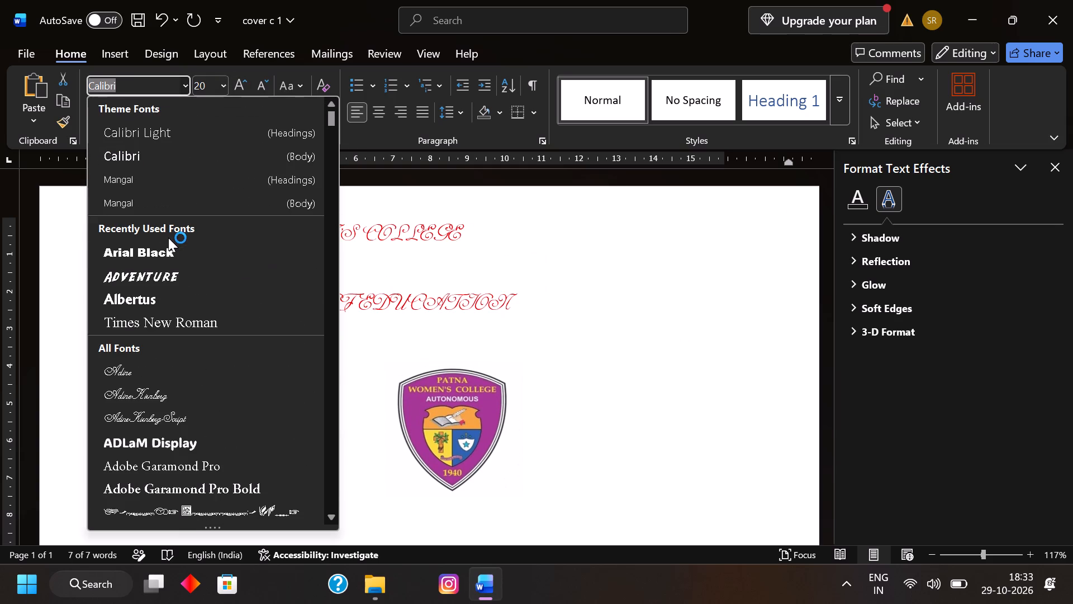
click(181, 321)
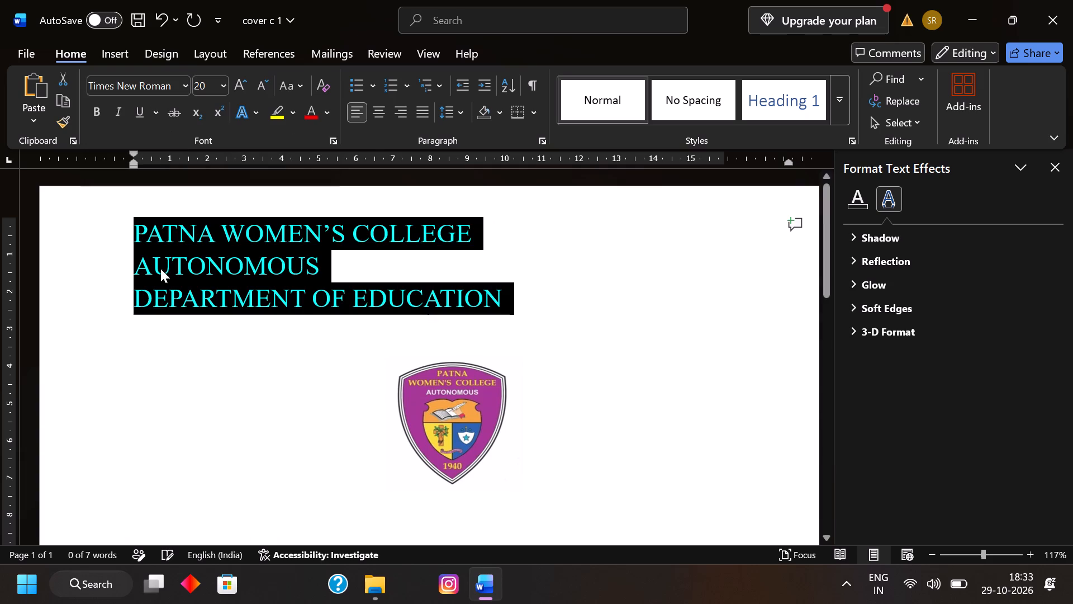
Make the three heading lines above the crest bold.
click(93, 109)
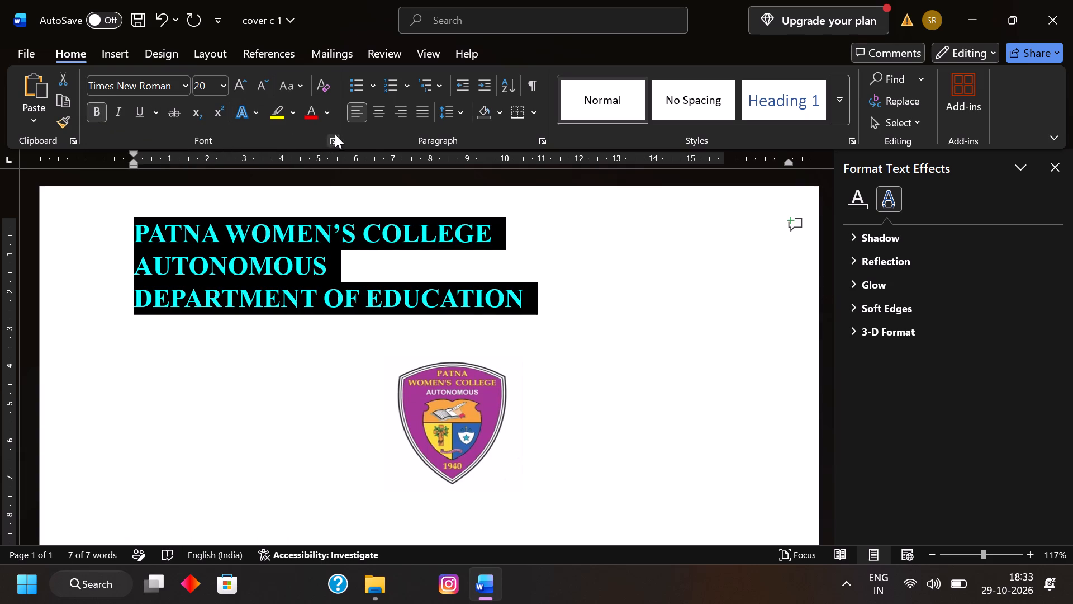
Change the font colour of the three heading lines from the standard colour palette to dark purple, matching the crest.
click(327, 114)
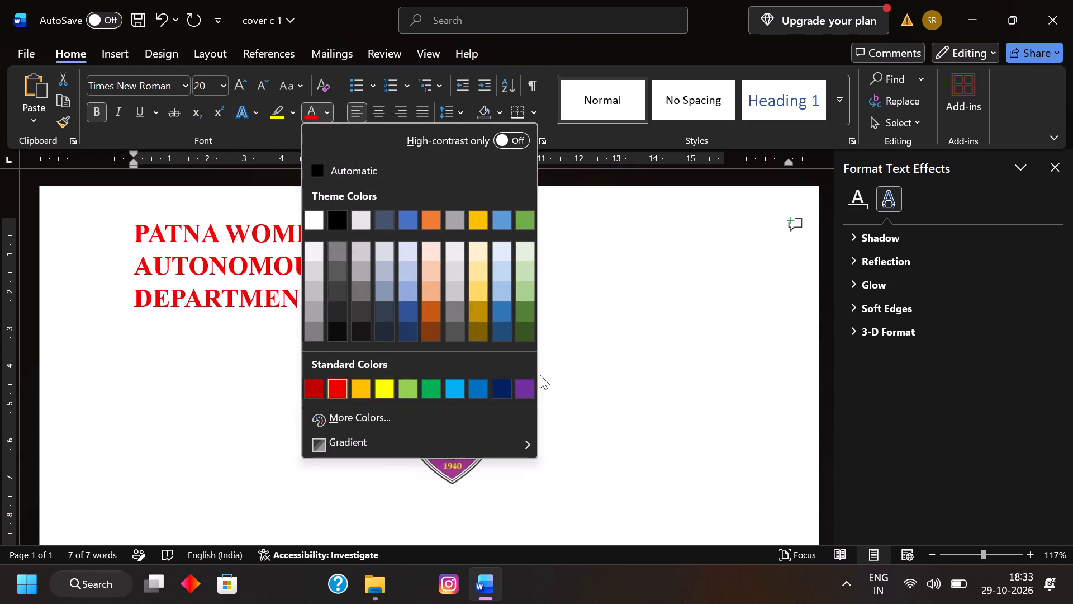
click(396, 413)
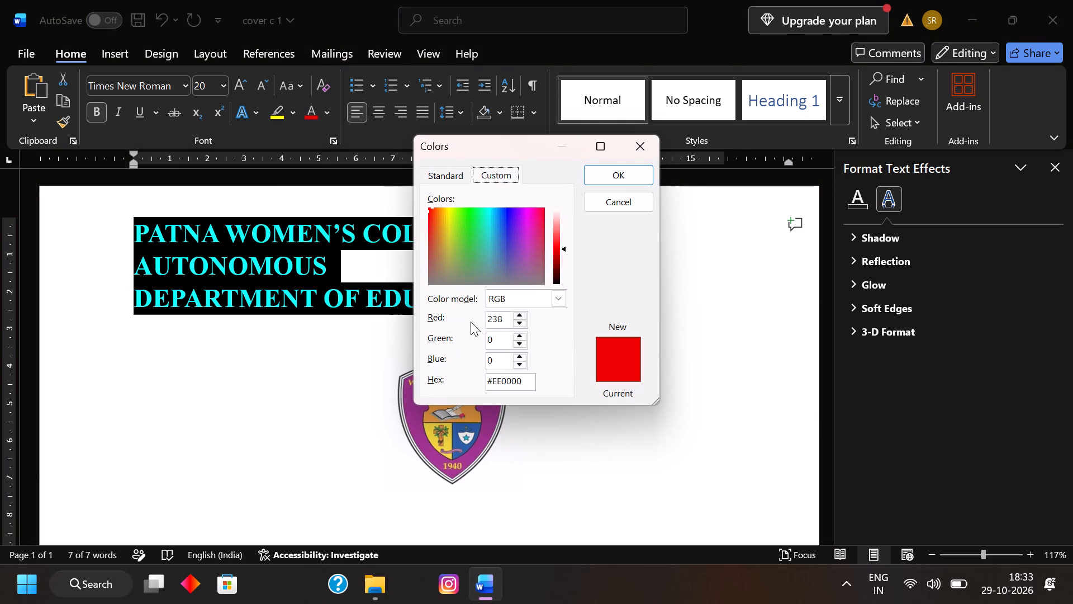
click(448, 175)
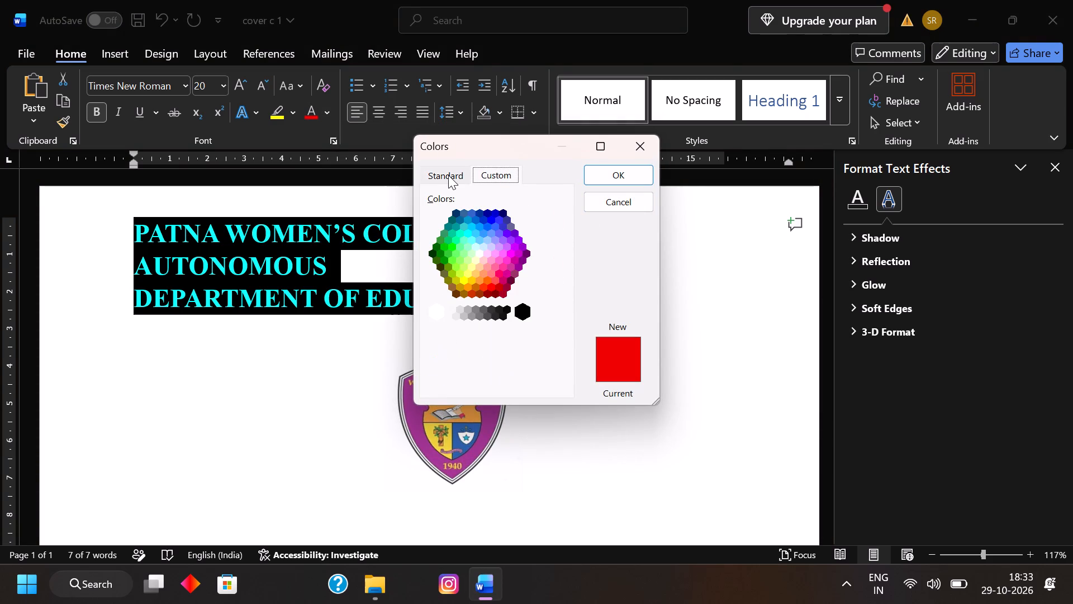
click(521, 267)
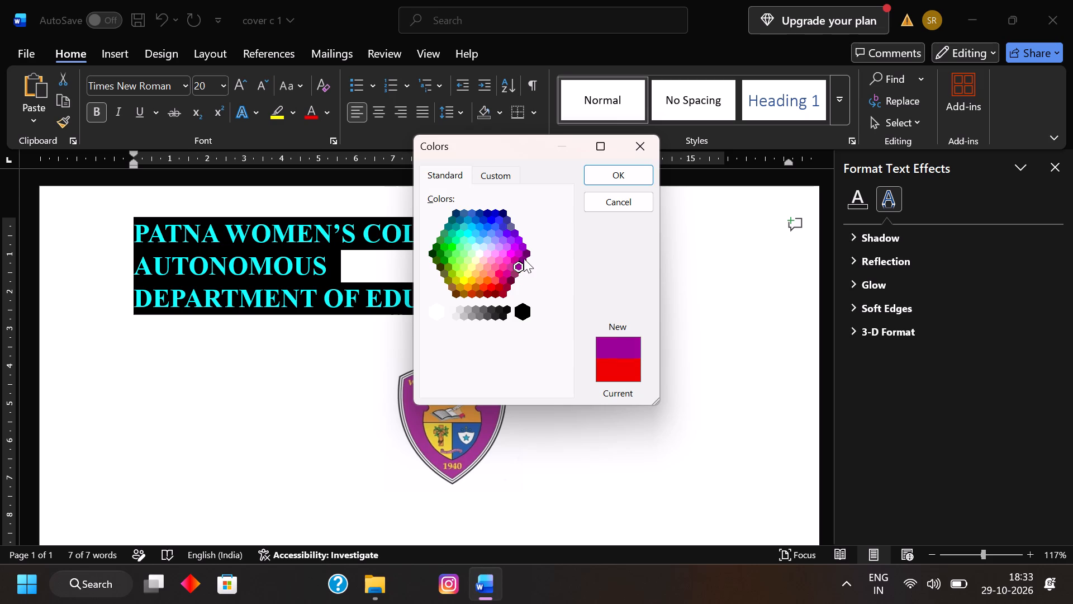
click(523, 261)
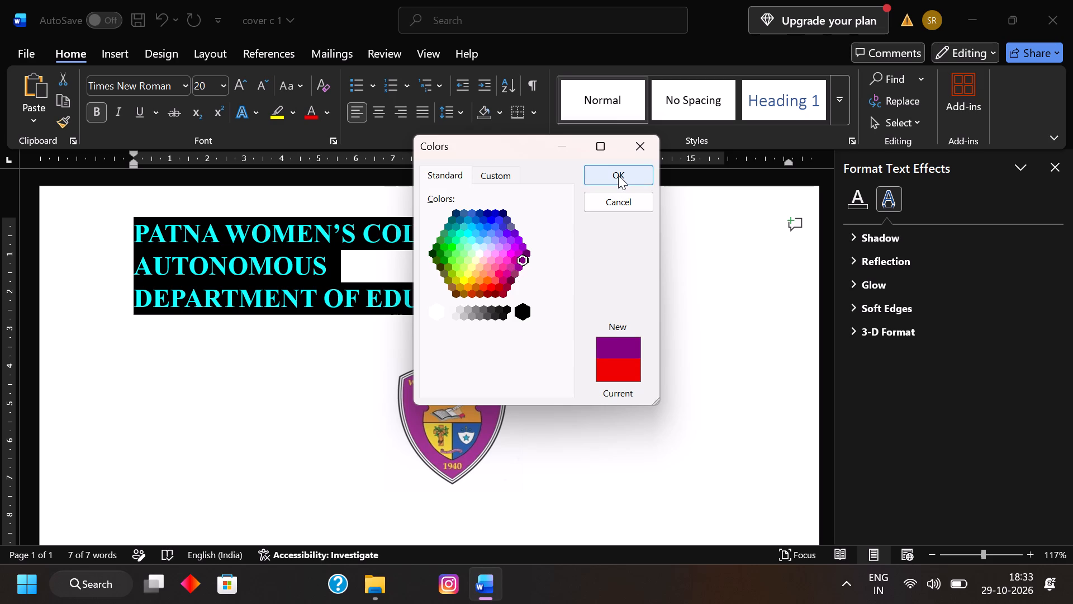
click(618, 175)
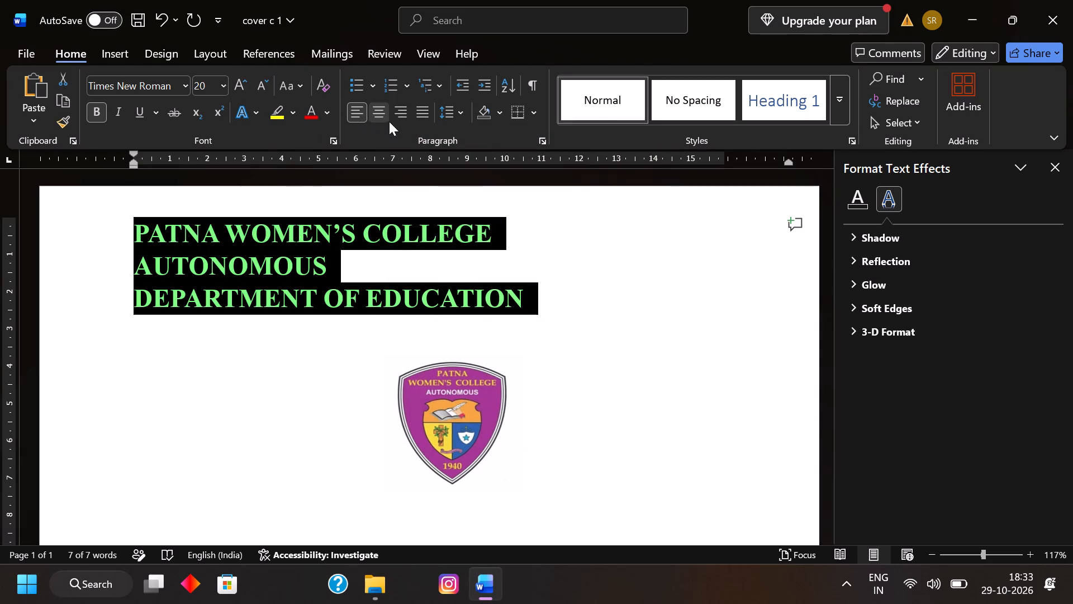
Center the three heading lines on the page.
click(377, 115)
click(289, 352)
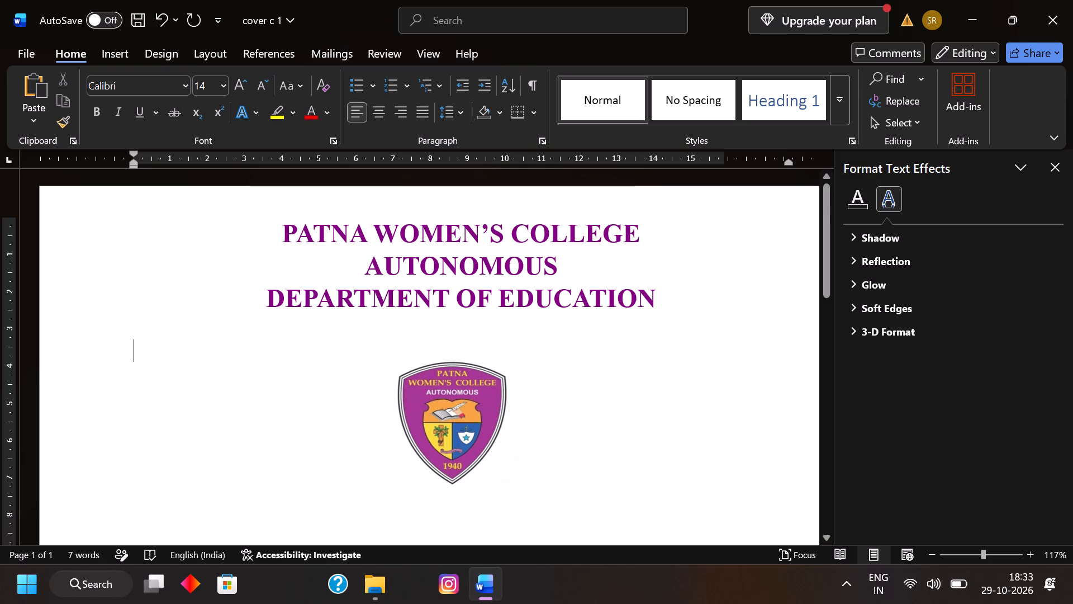
Remove one blank line between the DEPARTMENT OF EDUCATION heading and the crest, moving the crest closer to the headings.
scroll(311, 358, down, 3)
scroll(317, 356, up, 8)
scroll(321, 355, down, 1)
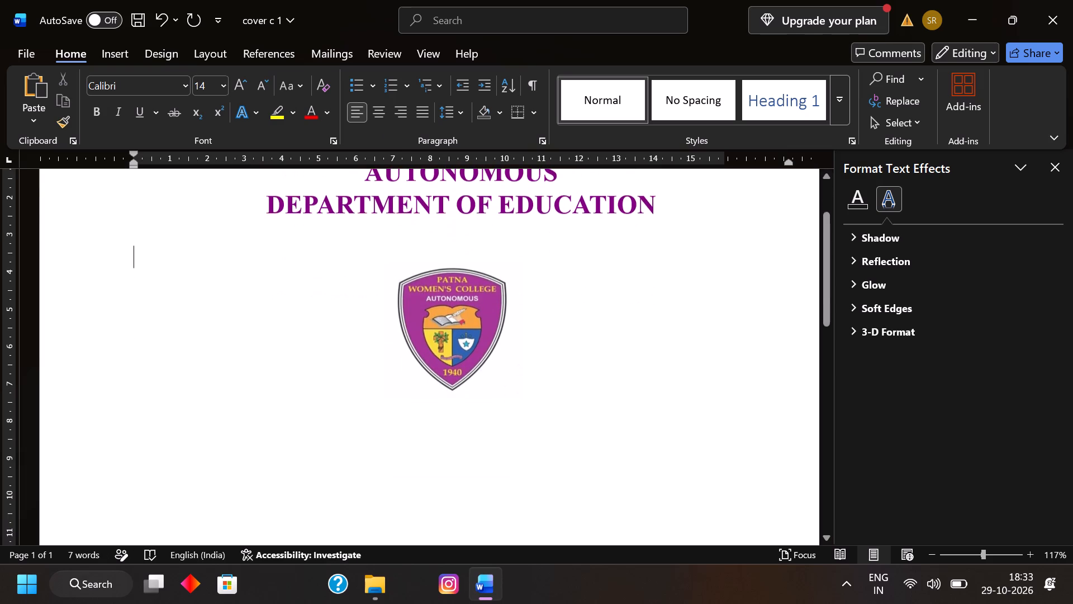
scroll(321, 355, down, 2)
scroll(321, 355, up, 2)
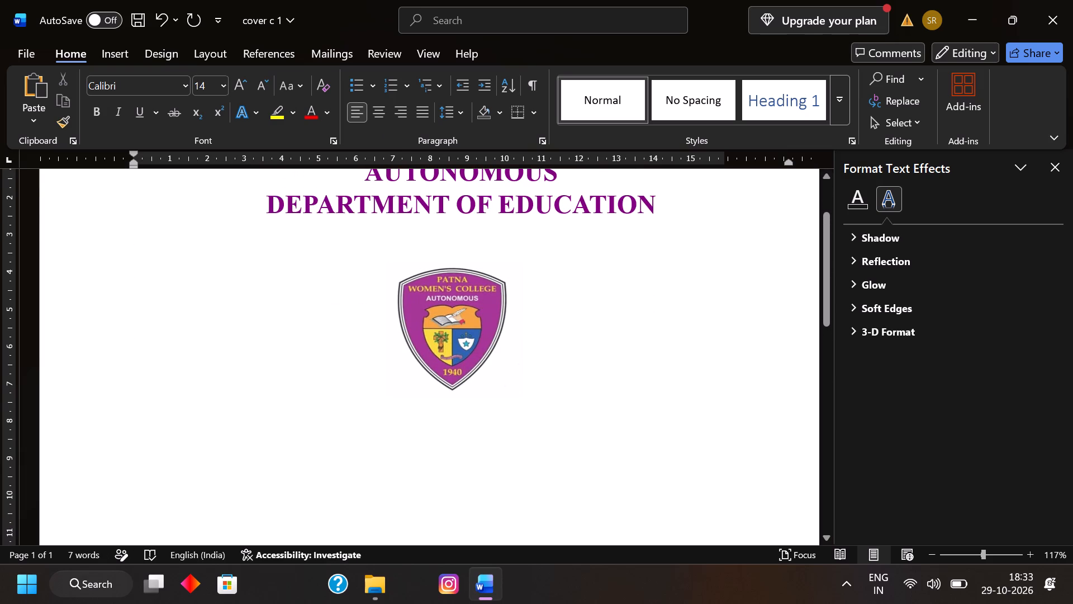
click(268, 435)
click(523, 347)
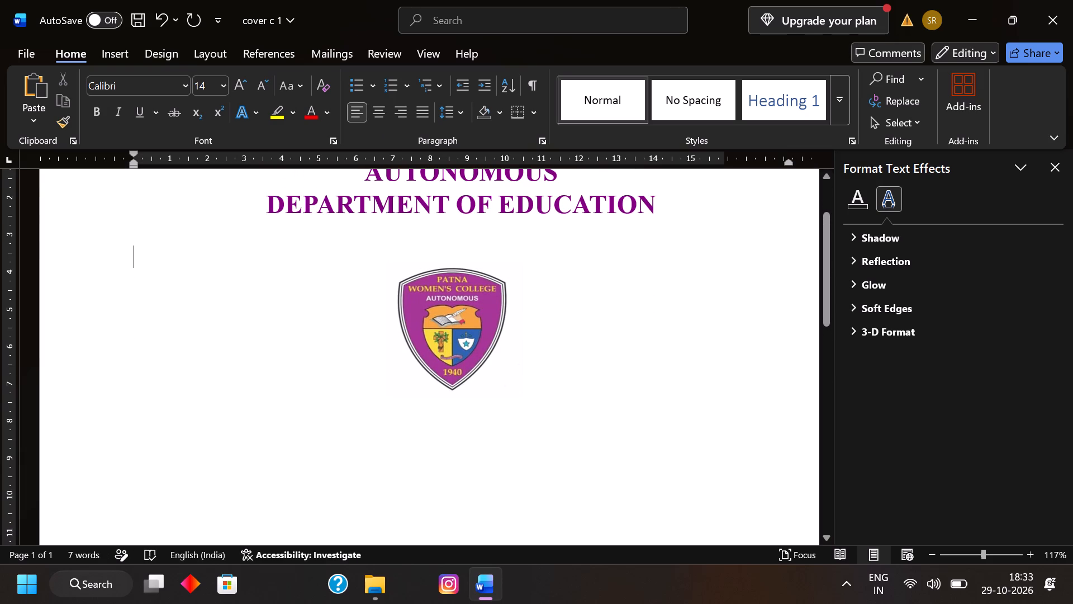
click(524, 347)
click(490, 386)
click(236, 376)
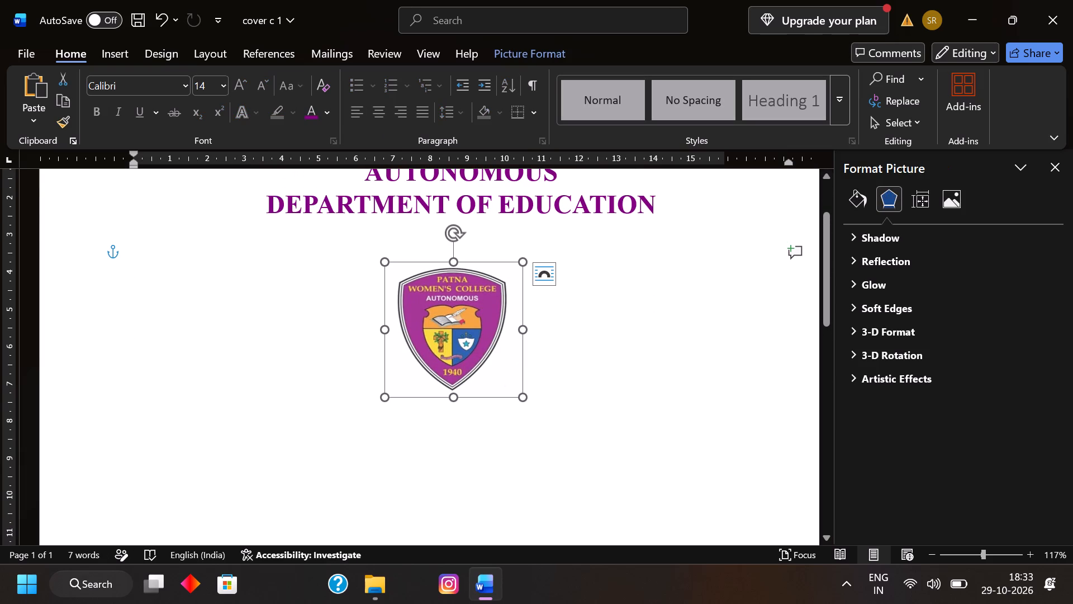
key(Return)
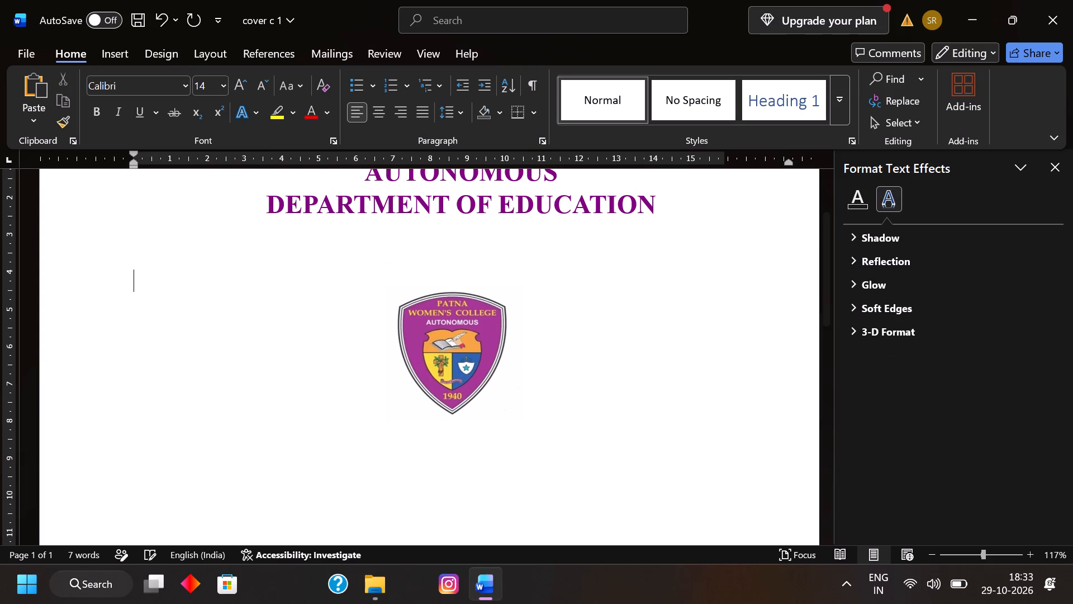
key(BackSpace)
key(BackSpace)
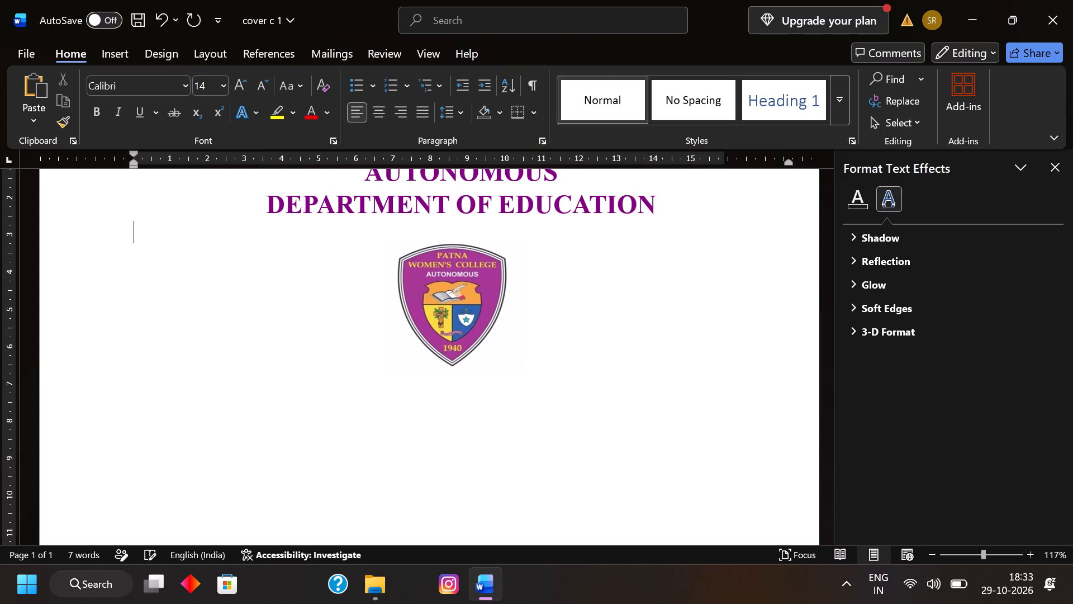
Add blank spaces to the empty line directly below the DEPARTMENT OF EDUCATION heading.
click(569, 294)
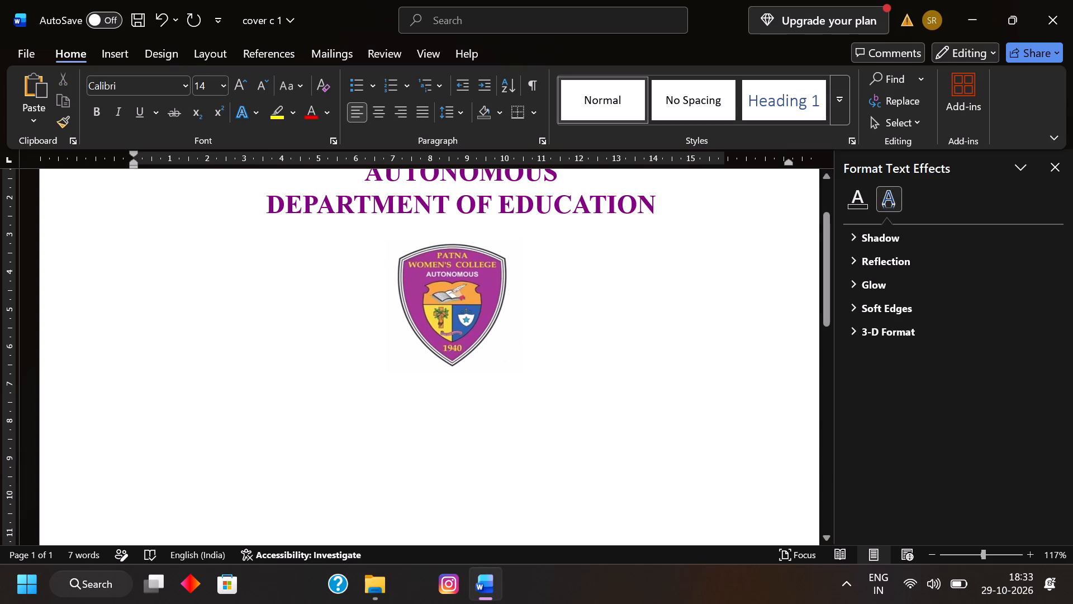
scroll(53, 295, down, 2)
scroll(128, 312, up, 1)
drag(129, 308, 134, 326)
click(153, 365)
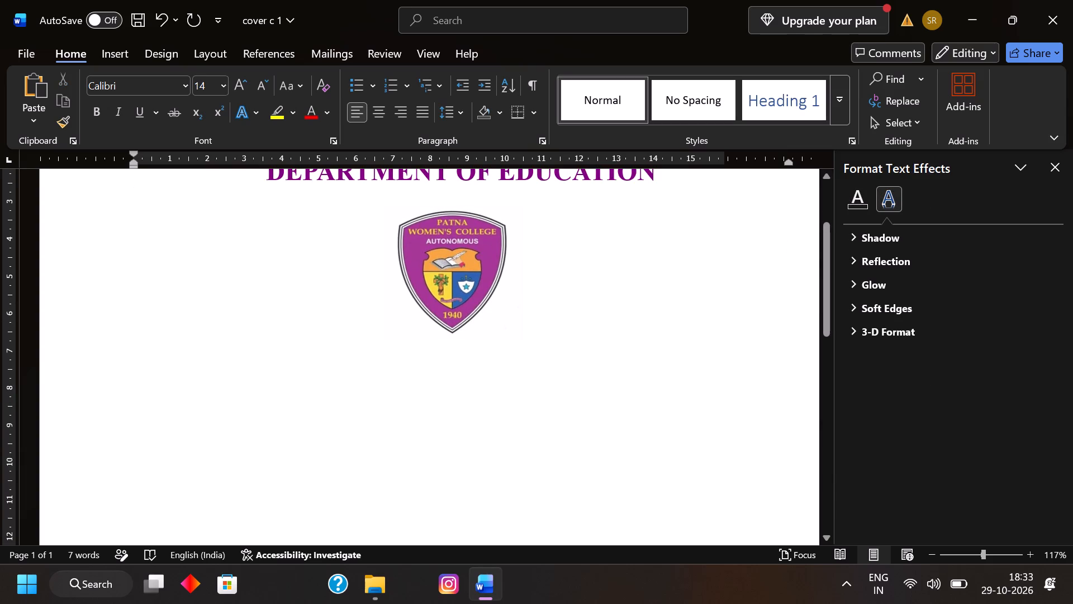
click(171, 403)
scroll(282, 409, up, 4)
scroll(290, 408, down, 4)
scroll(290, 408, up, 3)
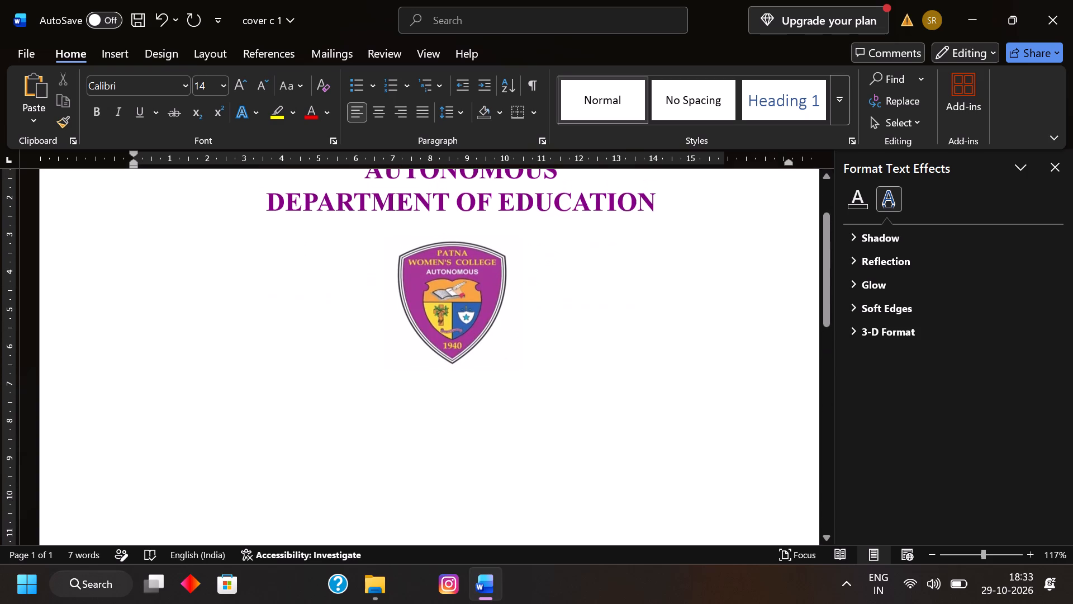
click(655, 409)
click(581, 338)
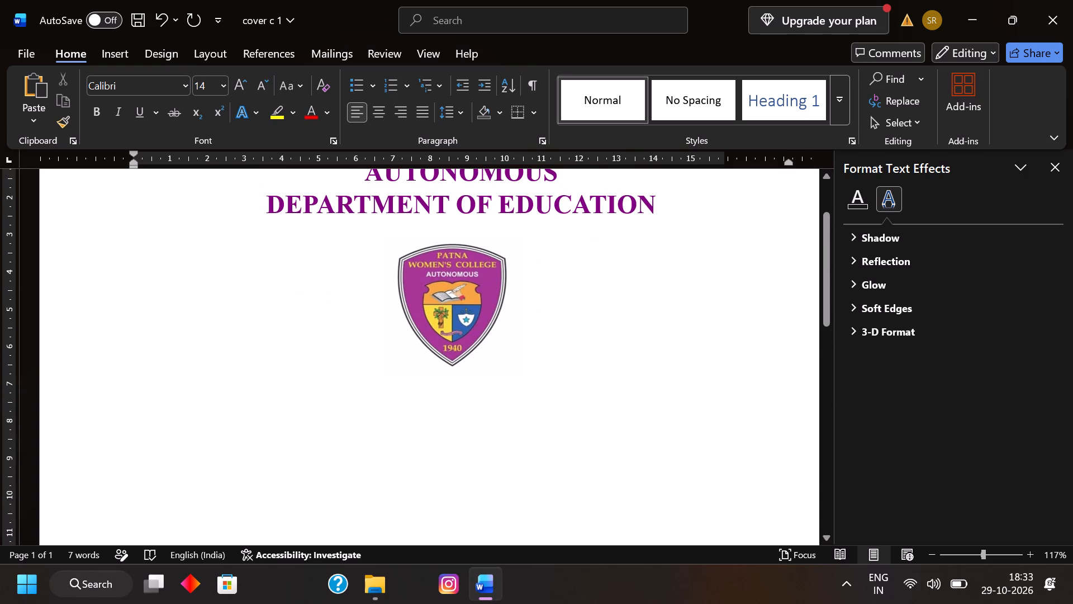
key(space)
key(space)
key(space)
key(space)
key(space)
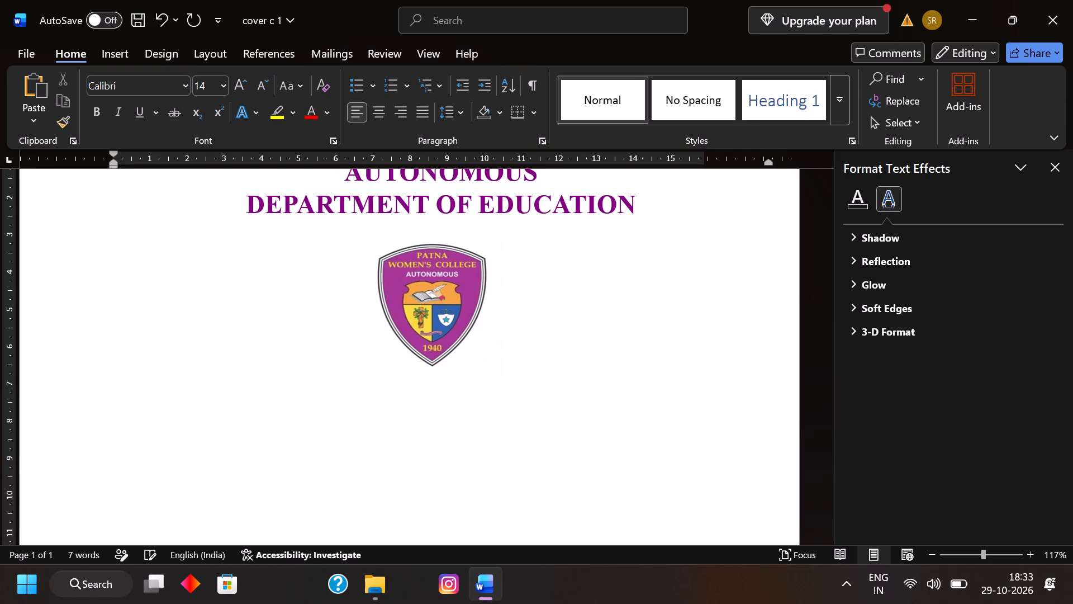
Insert nine blank lines from the empty line below the headings to move the text cursor down past the crest.
scroll(468, 297, up, 1)
scroll(406, 303, down, 2)
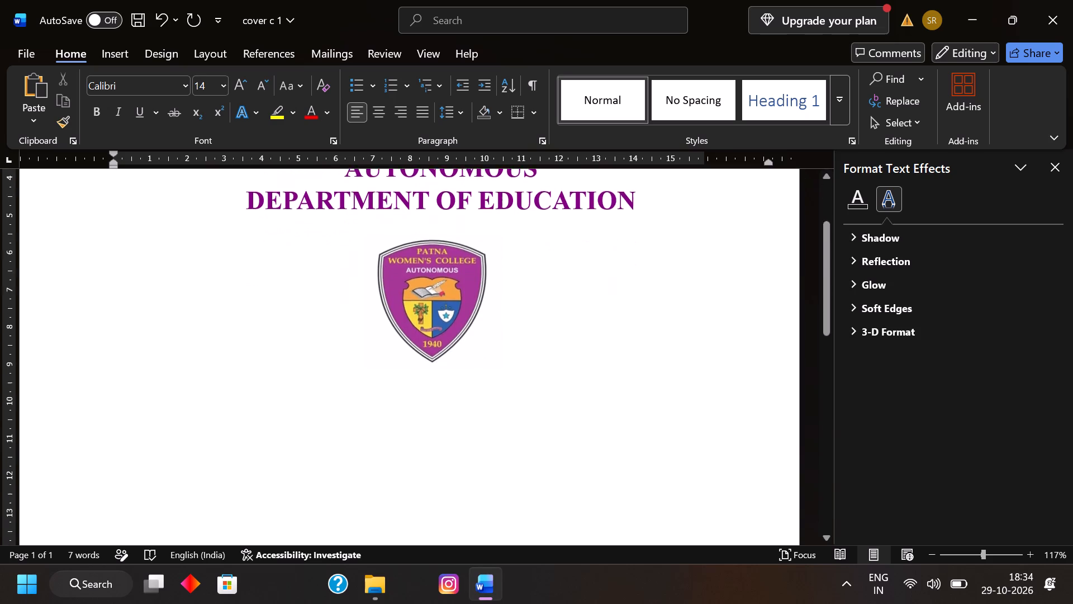
scroll(409, 309, down, 1)
scroll(325, 340, up, 2)
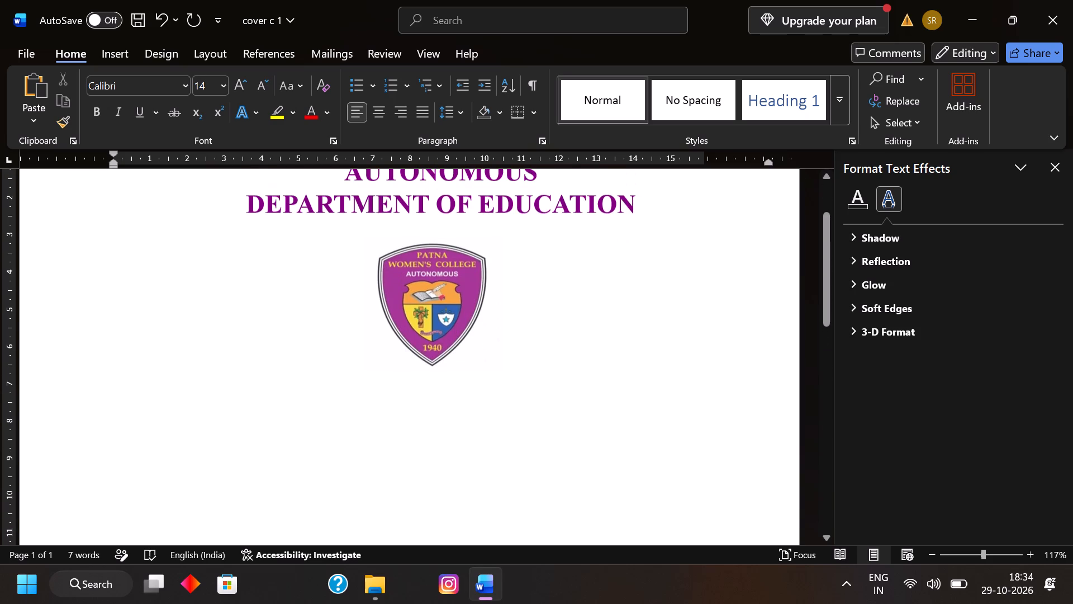
drag(135, 351, 155, 345)
click(110, 333)
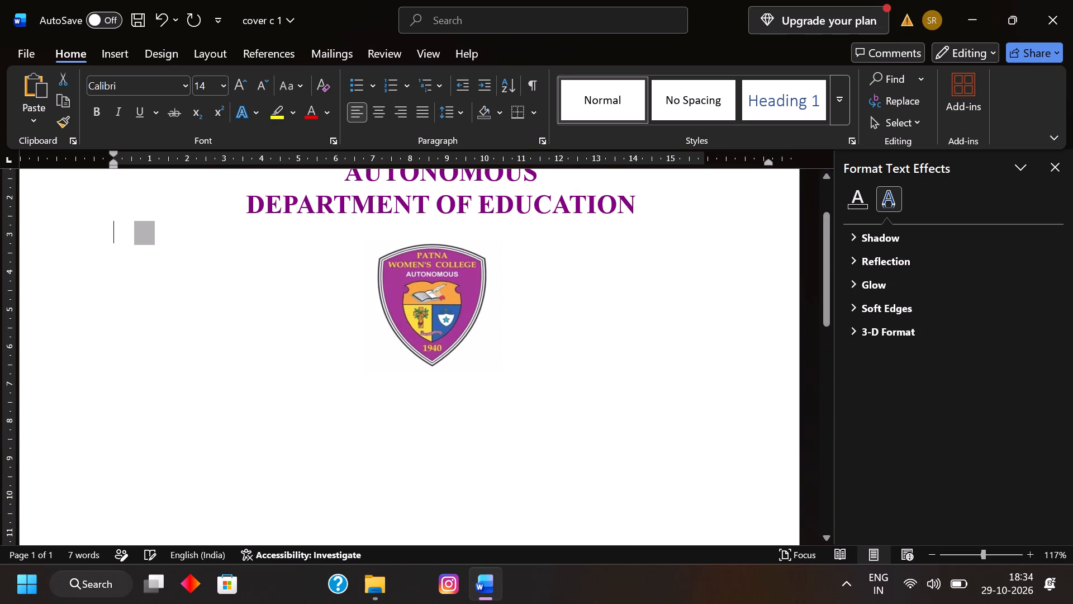
triple_click(131, 416)
click(55, 412)
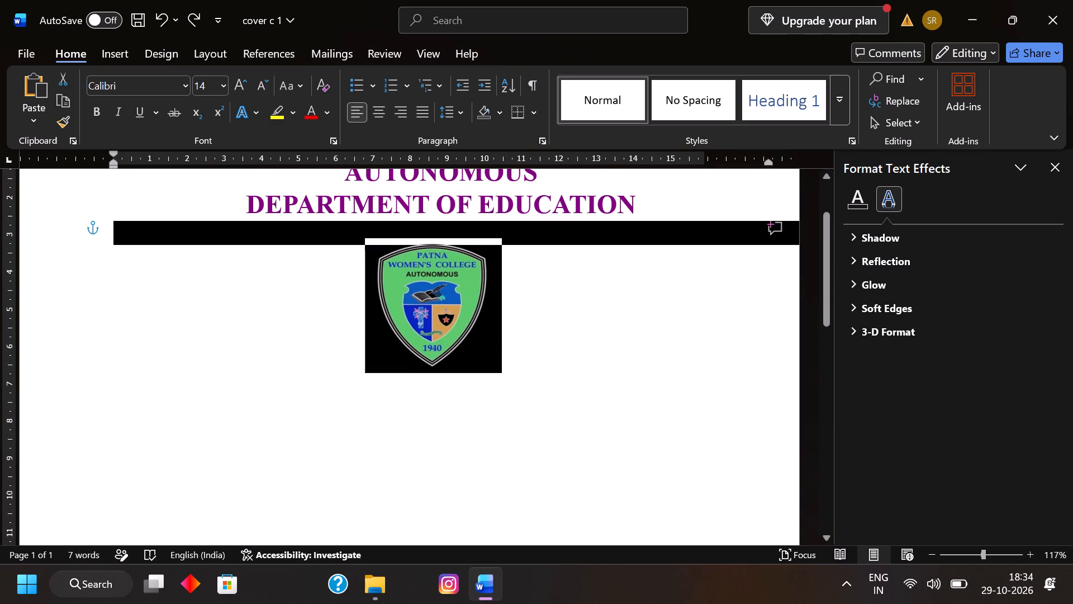
click(99, 429)
click(102, 432)
click(220, 415)
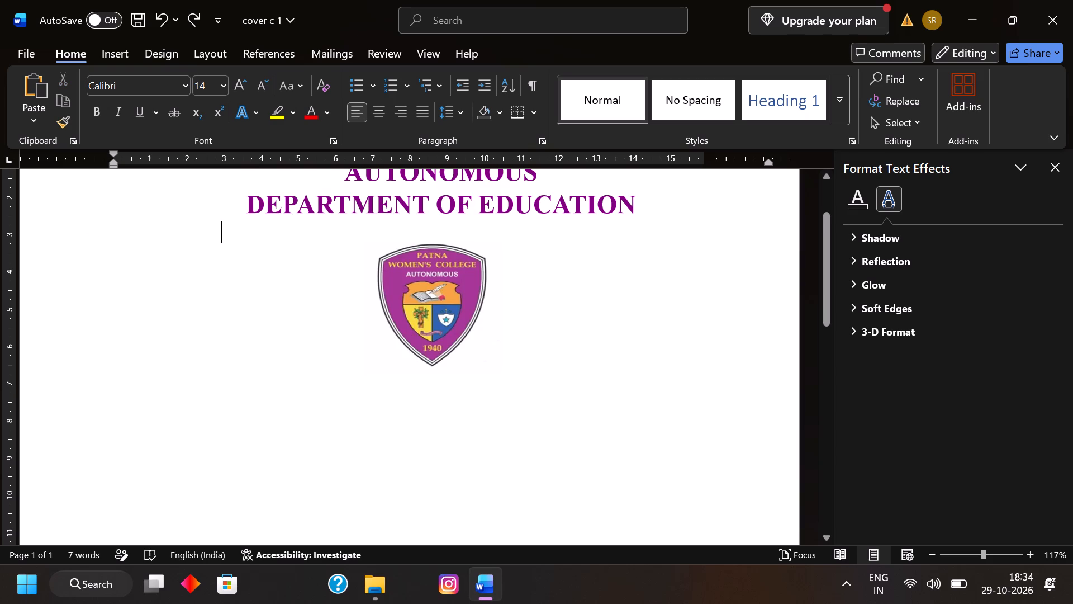
click(91, 412)
click(120, 413)
click(130, 431)
key(Return)
key(Return)
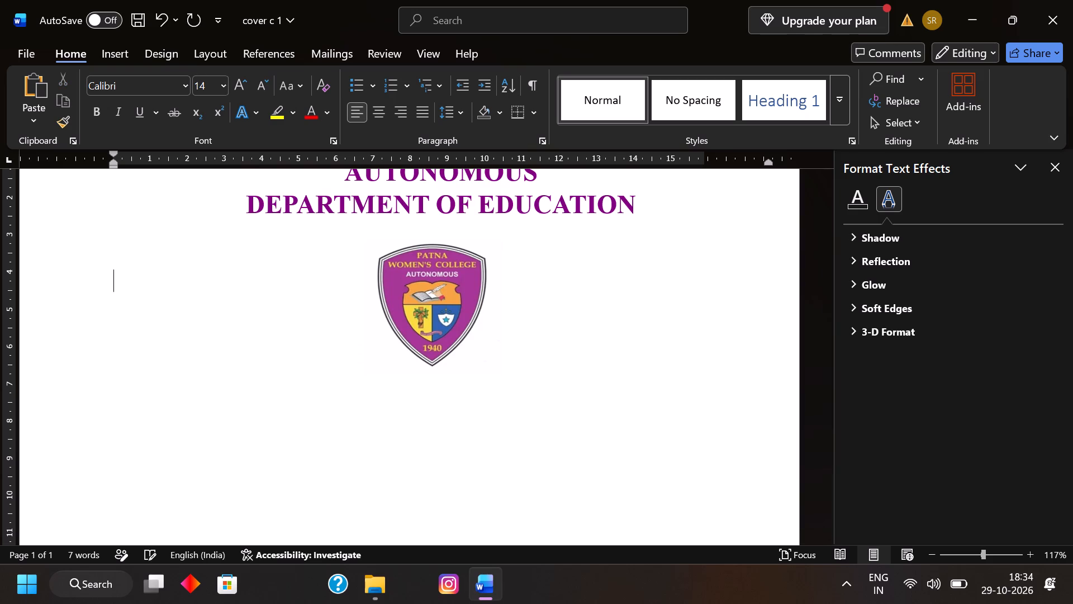
key(Return)
key(Return)
key(Return)
key(Return)
key(Return)
key(Return)
key(Return)
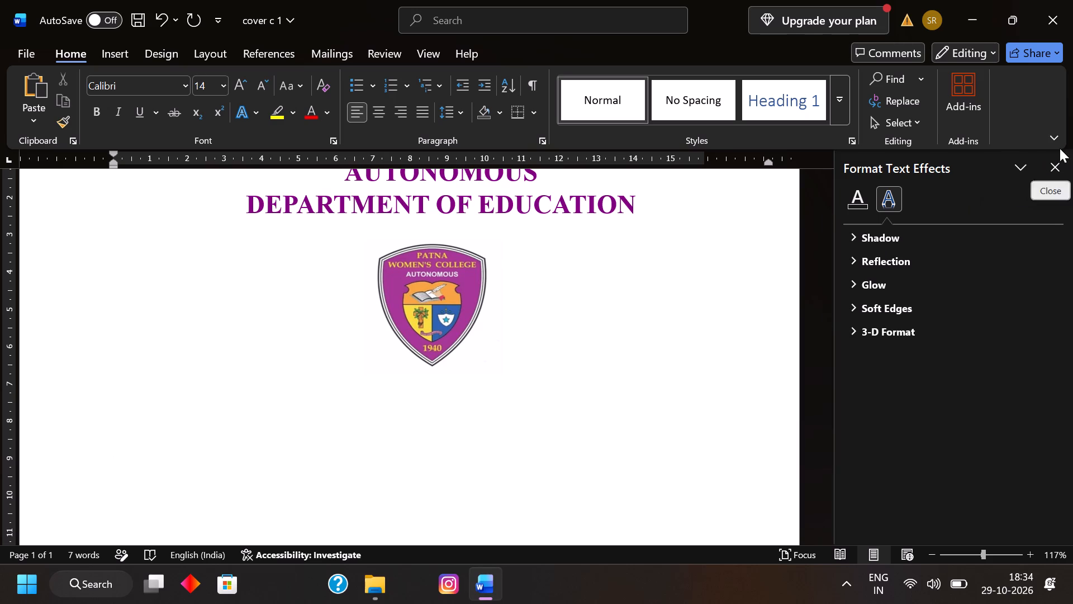
Close the Format Text Effects pane.
double_click(1057, 166)
Center the first empty lines below the DEPARTMENT OF EDUCATION heading together with the three heading lines.
scroll(483, 457, up, 4)
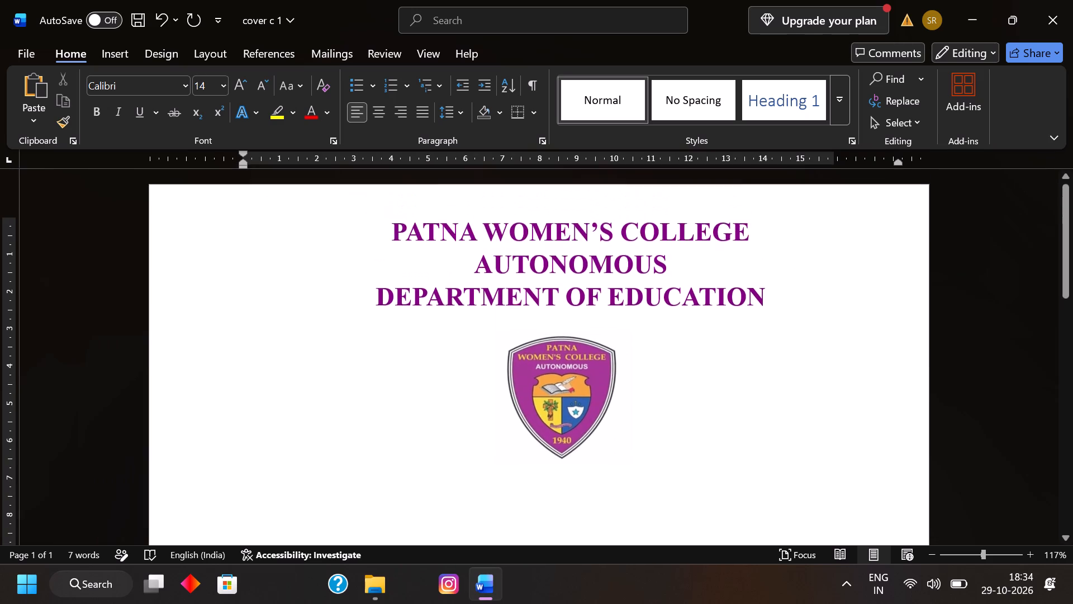
scroll(483, 457, down, 3)
scroll(421, 433, up, 3)
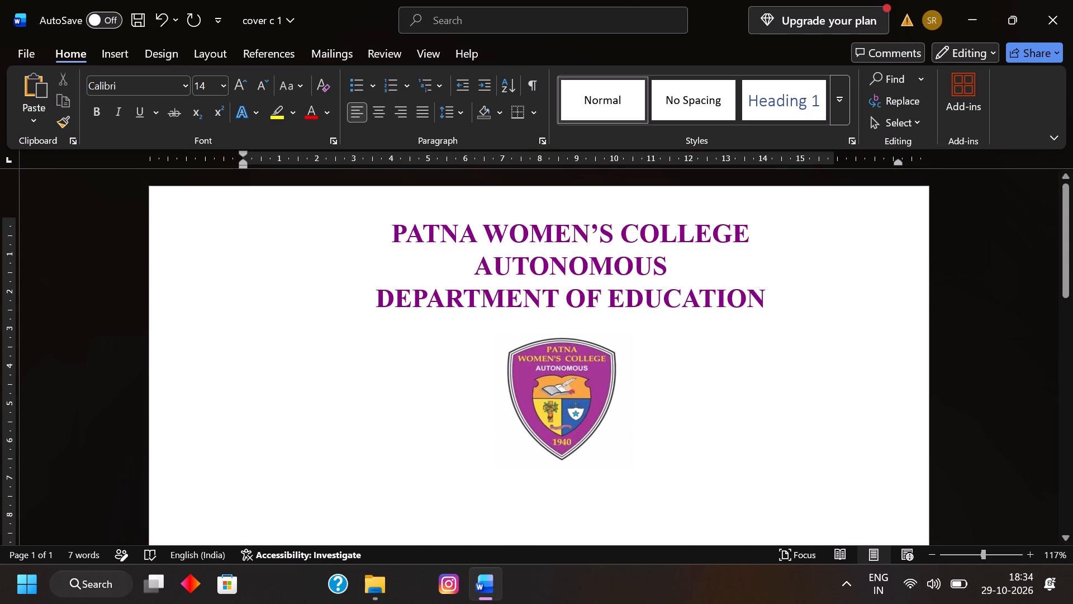
click(416, 230)
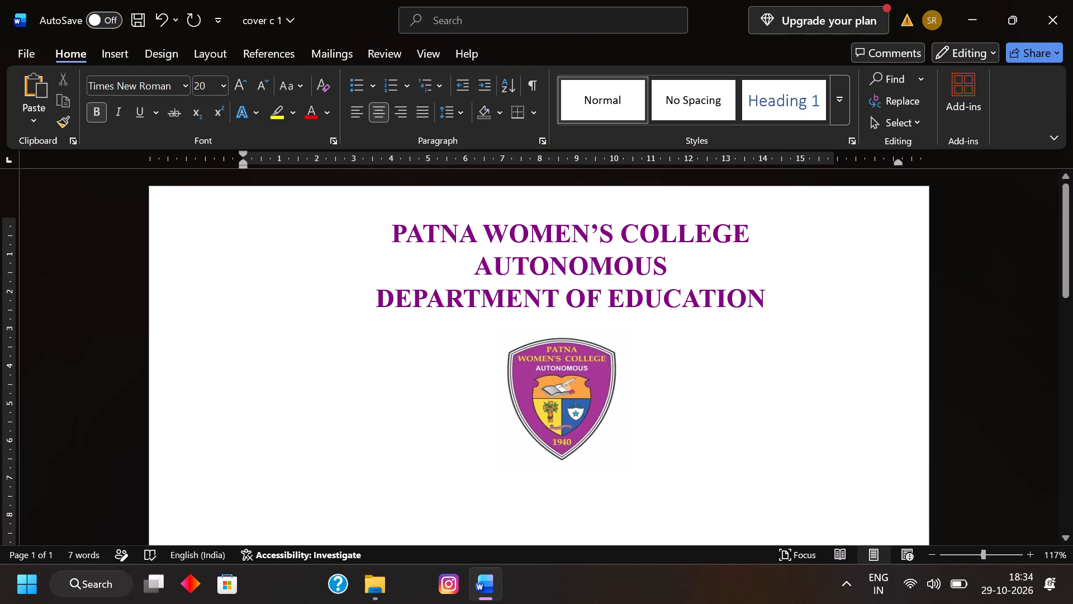
drag(380, 232, 751, 308)
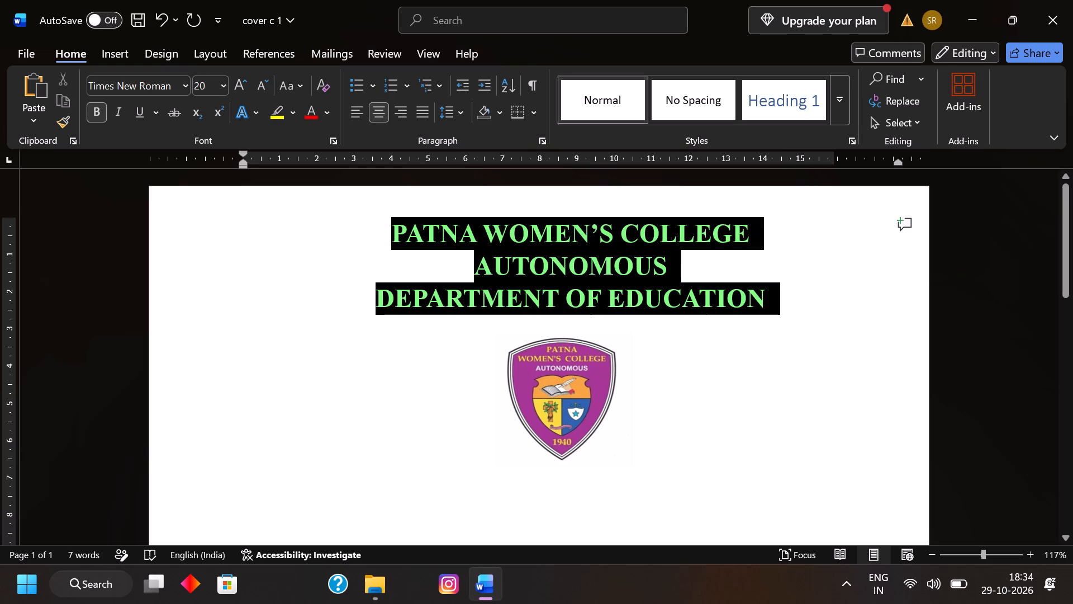
drag(751, 308, 743, 349)
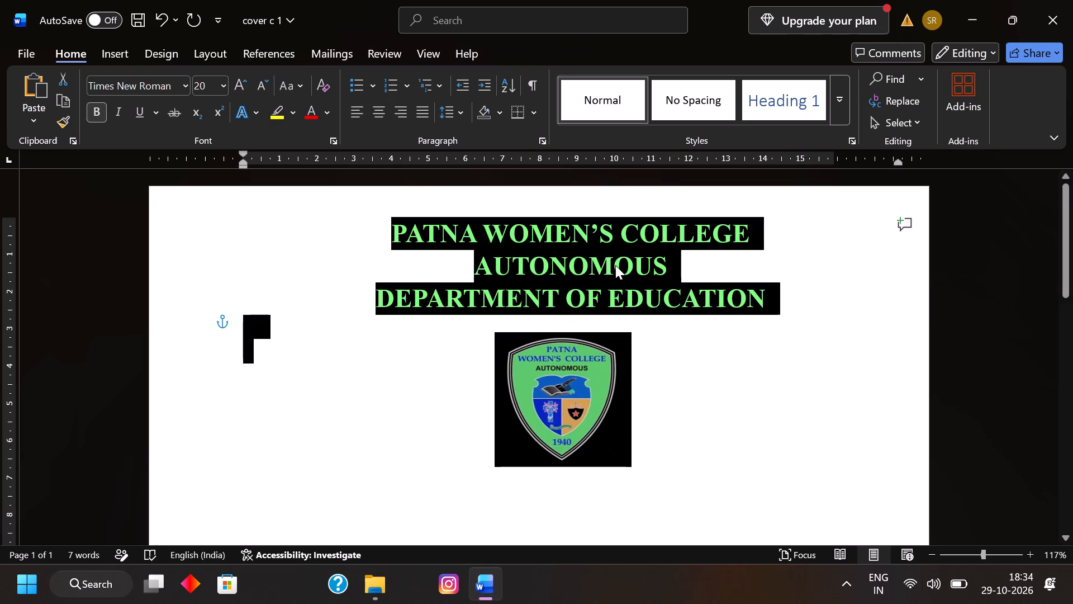
click(376, 116)
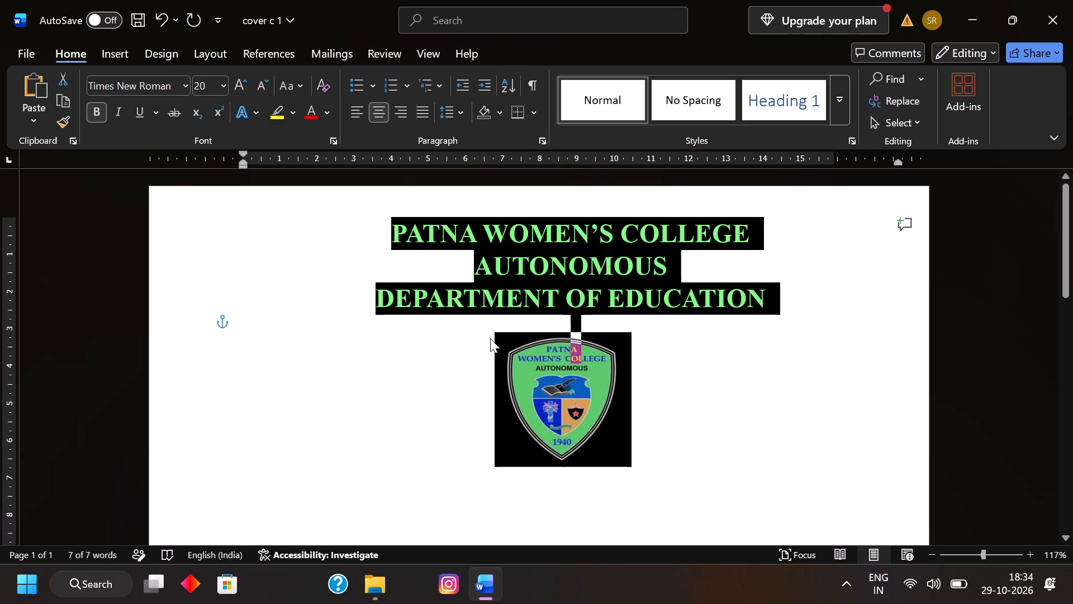
click(281, 353)
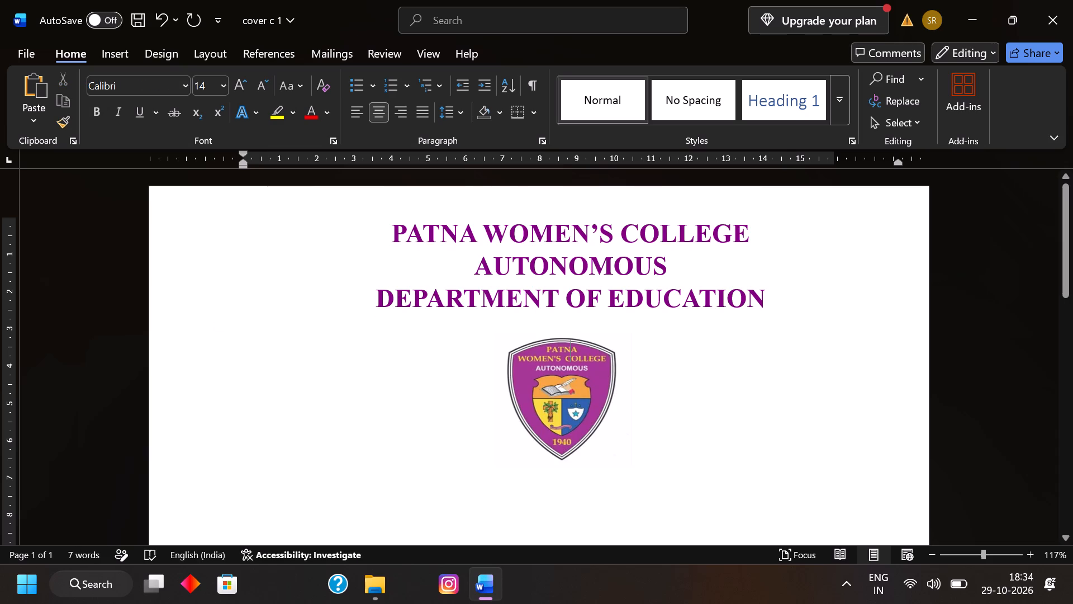
Place the text cursor on the left-aligned blank line below the crest.
click(298, 514)
scroll(453, 403, down, 1)
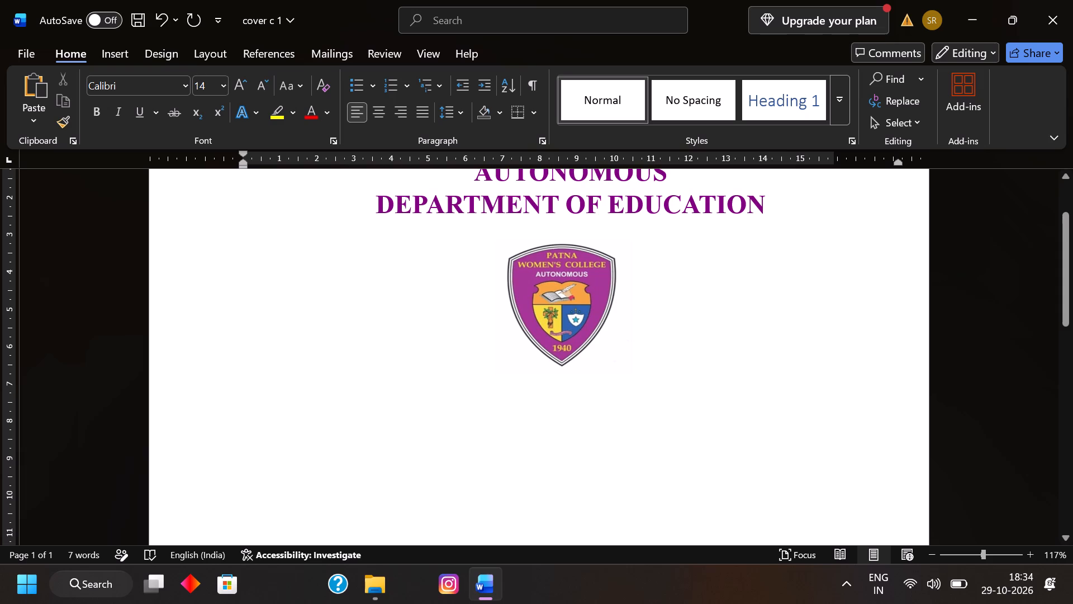
scroll(398, 342, down, 1)
scroll(398, 342, up, 1)
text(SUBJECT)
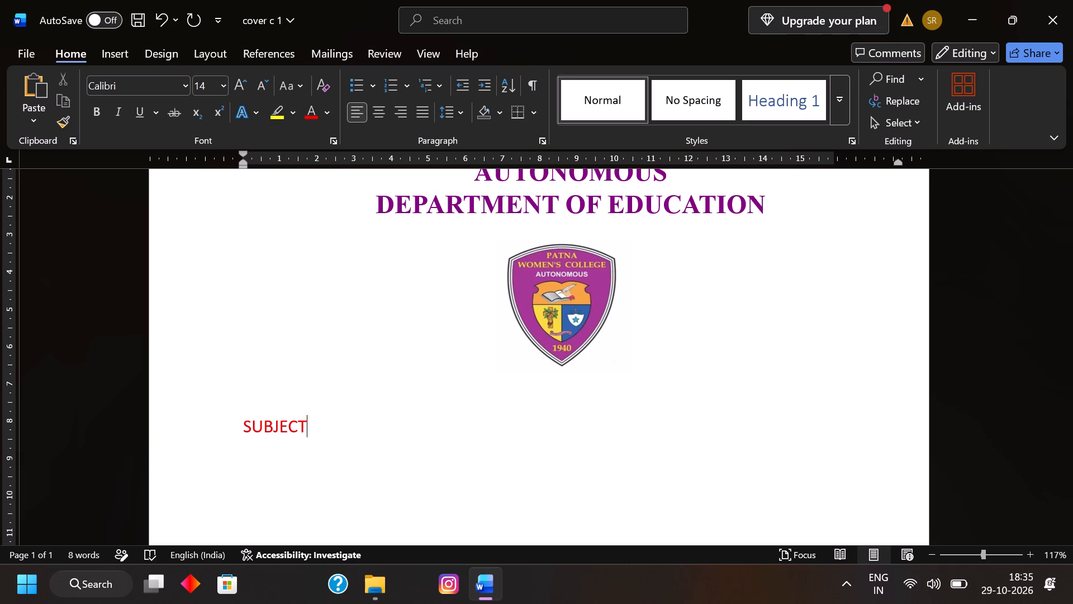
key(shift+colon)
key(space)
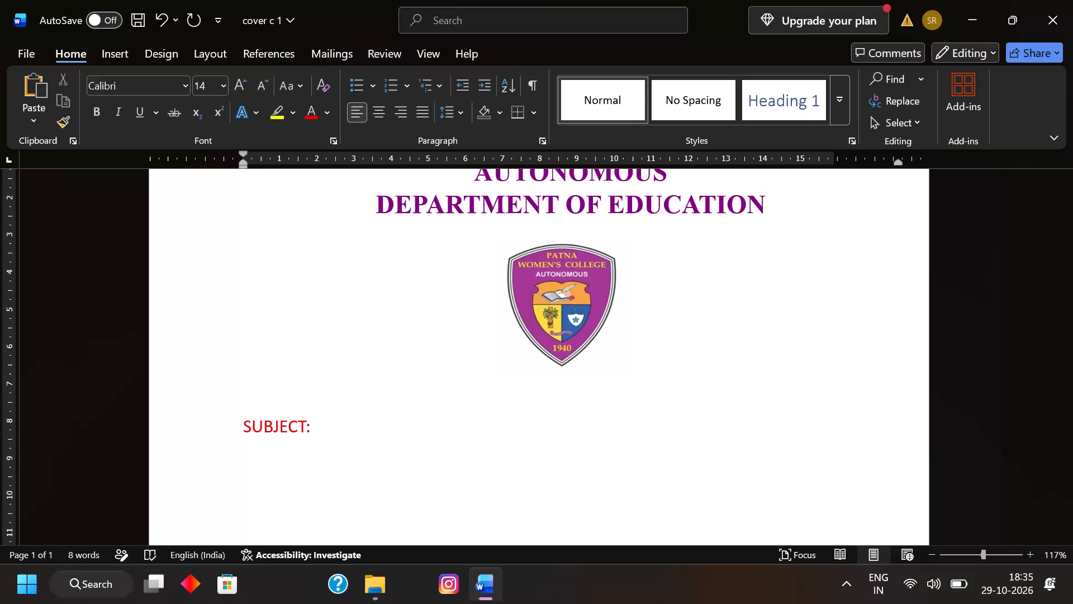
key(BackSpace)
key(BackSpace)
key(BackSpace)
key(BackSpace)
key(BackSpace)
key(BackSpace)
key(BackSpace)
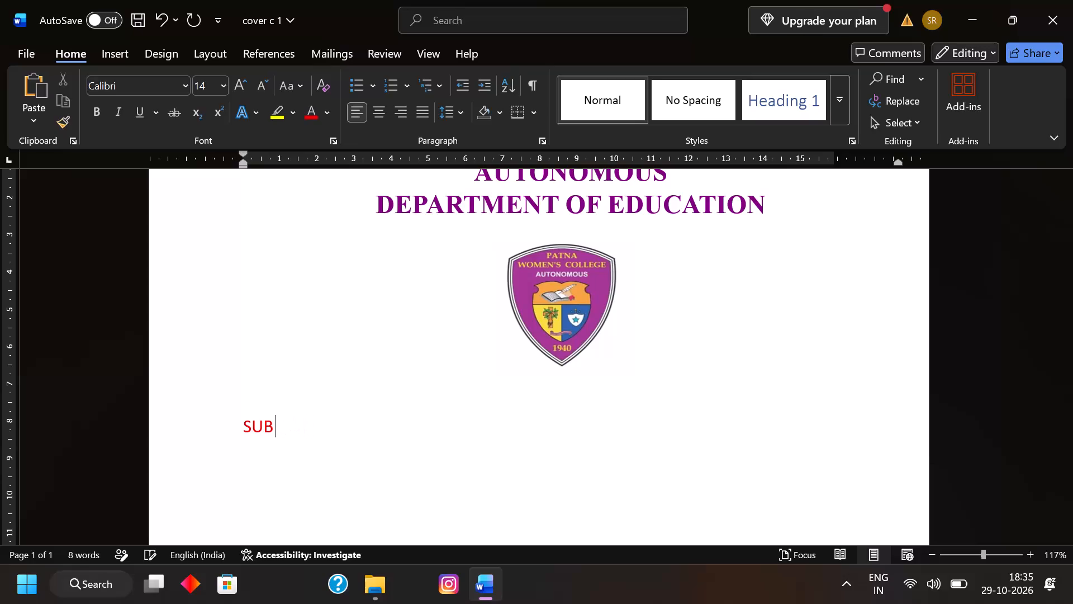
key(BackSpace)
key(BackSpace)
Enter the course code label "COURSE EDUCC105:" on the blank line below the crest.
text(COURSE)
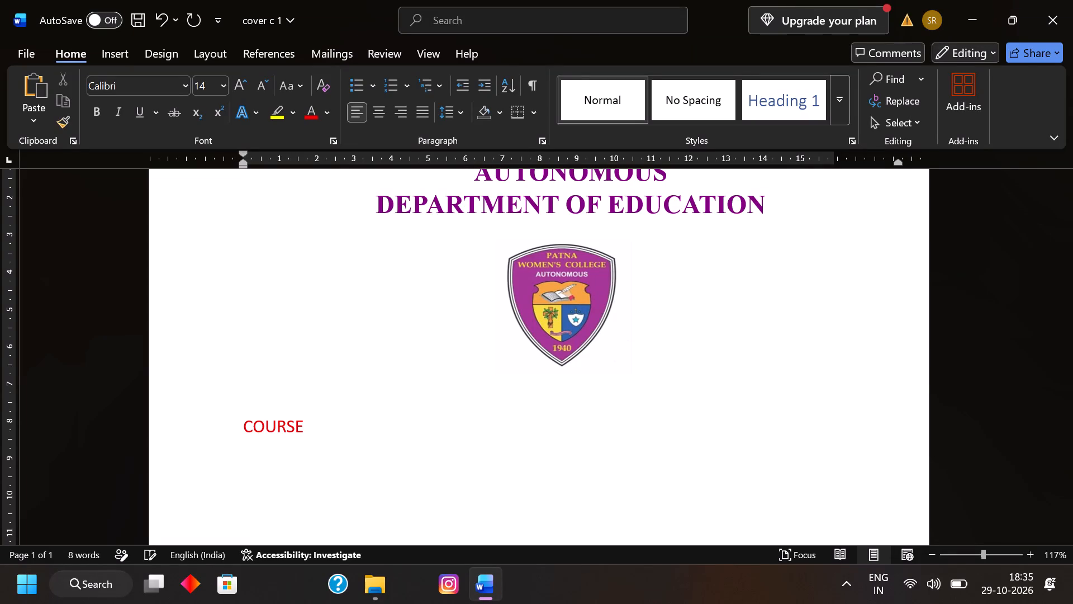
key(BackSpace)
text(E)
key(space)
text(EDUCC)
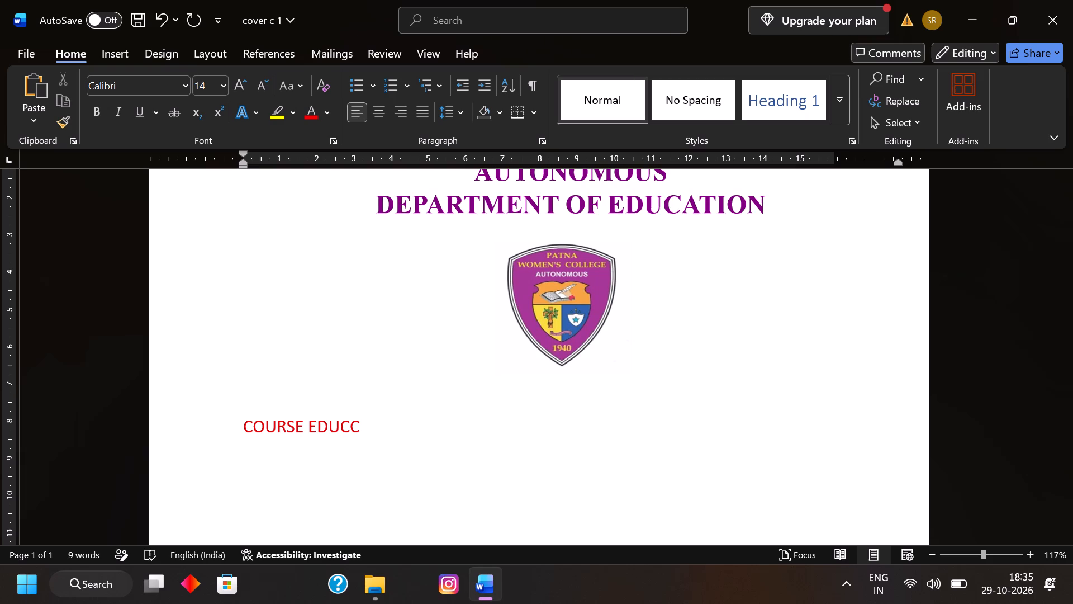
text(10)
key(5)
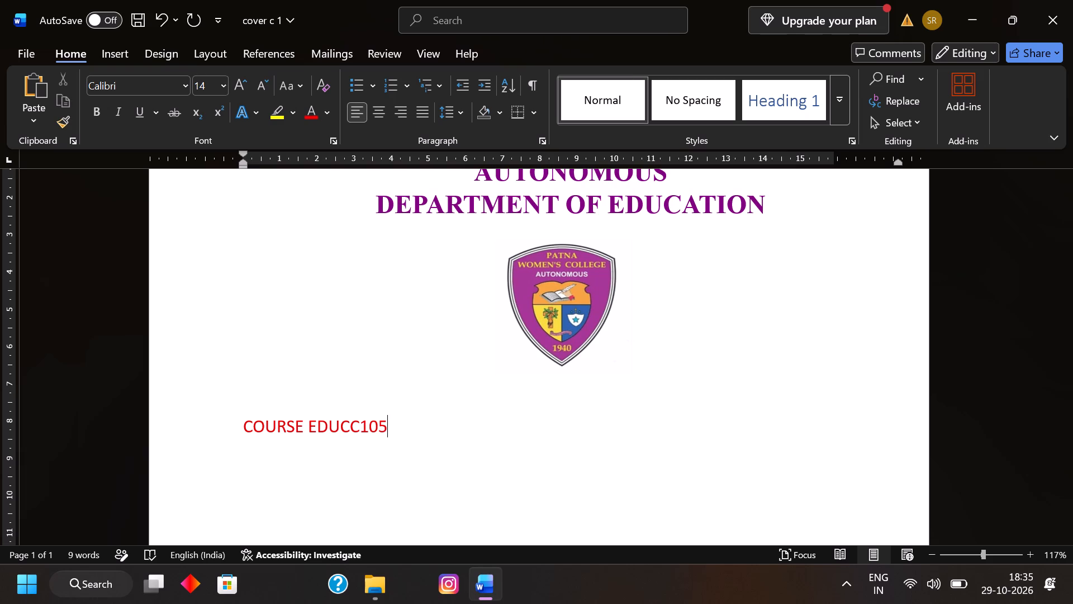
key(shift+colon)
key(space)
Complete the course line with the title "UNDERSTANDING DISCIPLINES AND SUBJECT".
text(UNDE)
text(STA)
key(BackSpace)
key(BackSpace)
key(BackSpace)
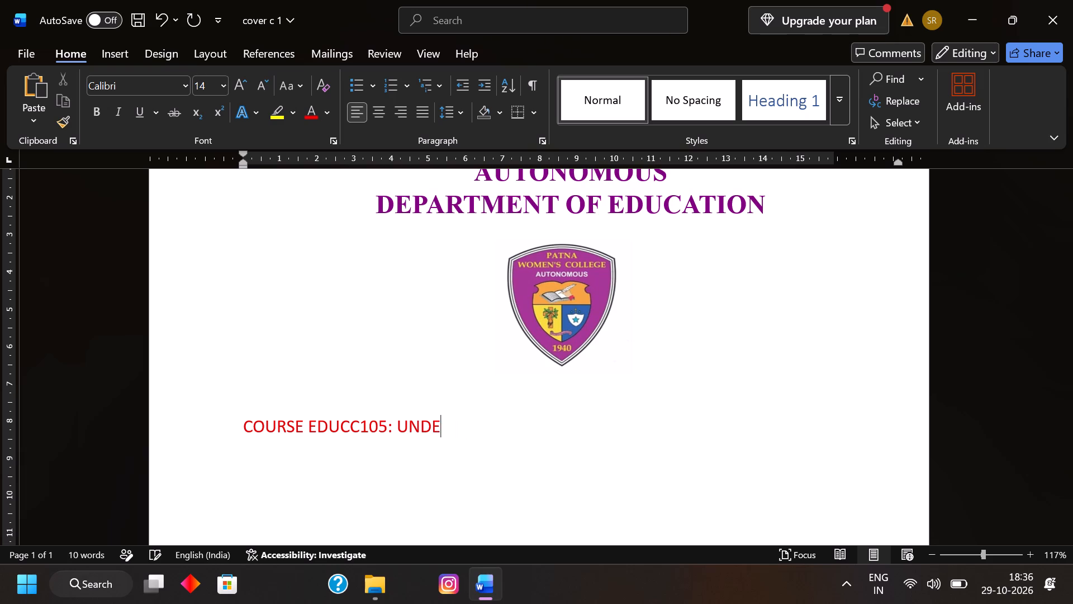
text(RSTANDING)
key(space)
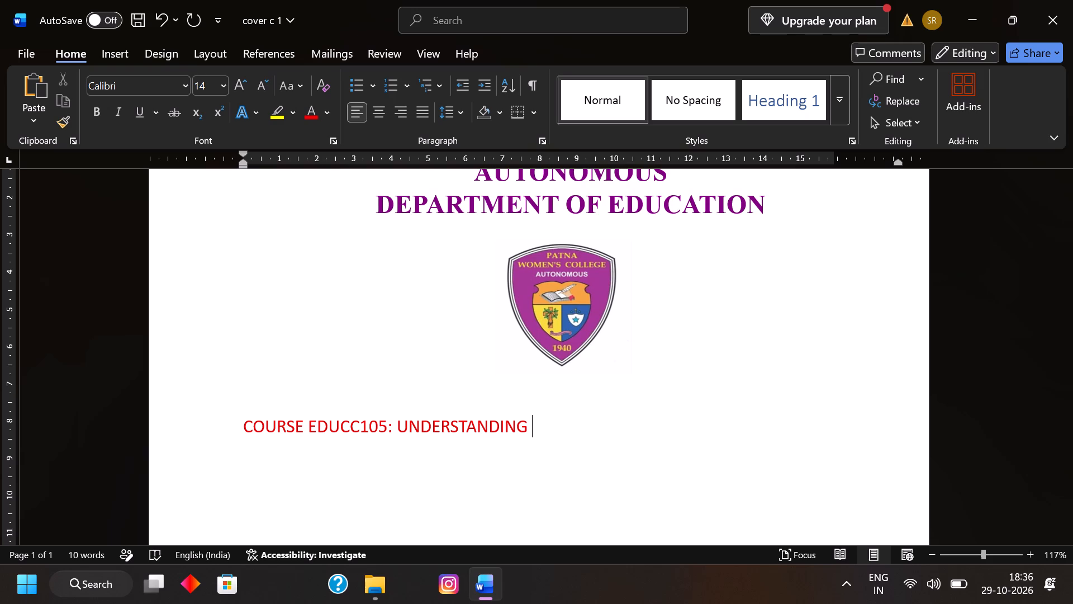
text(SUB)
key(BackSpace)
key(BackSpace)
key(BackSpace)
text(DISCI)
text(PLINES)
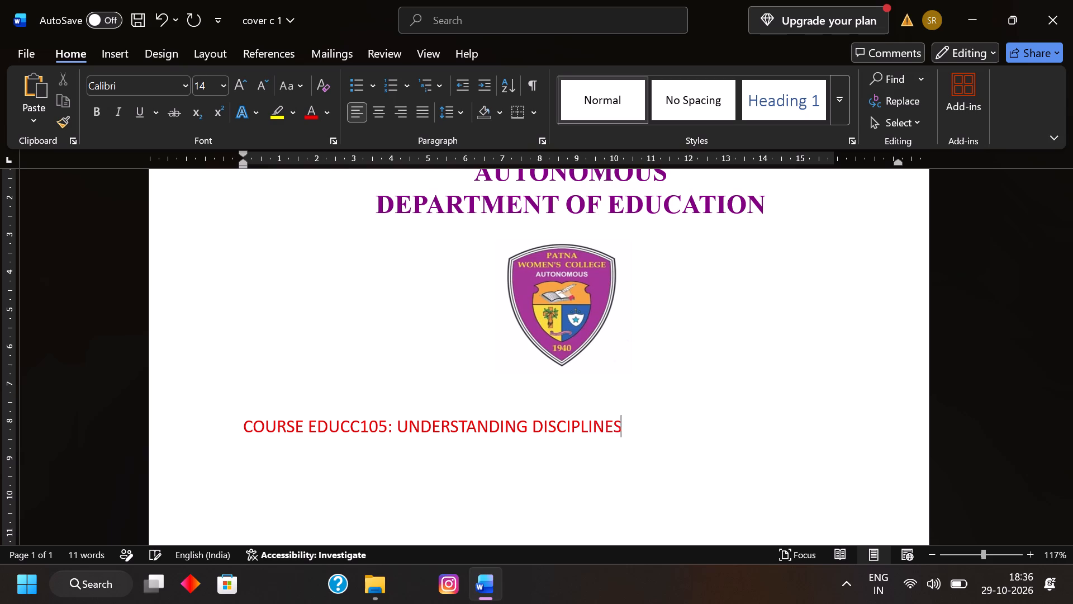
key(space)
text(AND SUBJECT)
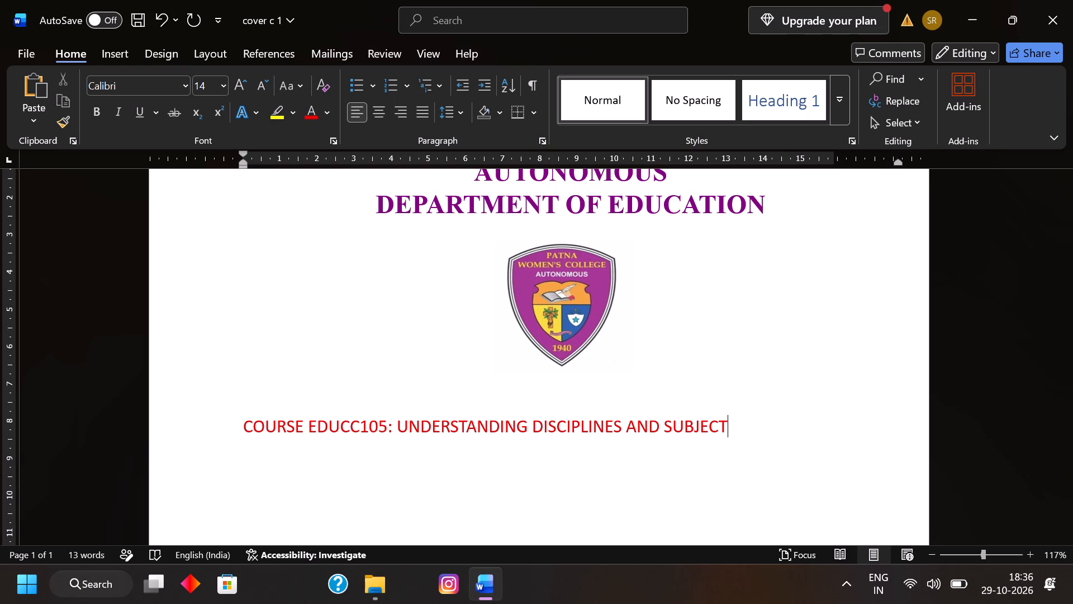
Add the line "TOPIC: DESIGNING AN INTERDISCIPLINARY SUBJECT" directly below the course line.
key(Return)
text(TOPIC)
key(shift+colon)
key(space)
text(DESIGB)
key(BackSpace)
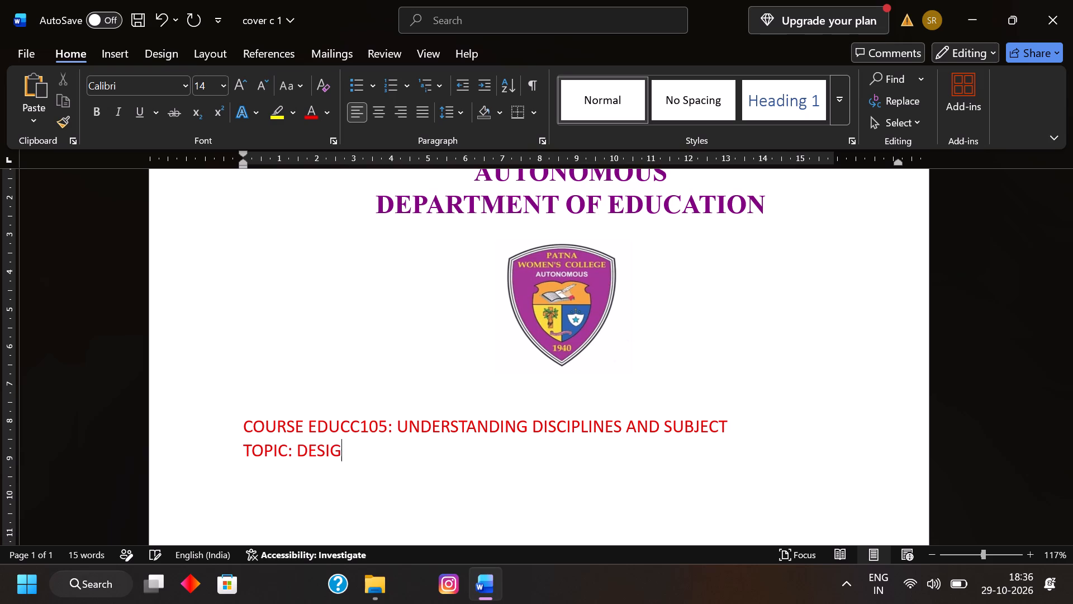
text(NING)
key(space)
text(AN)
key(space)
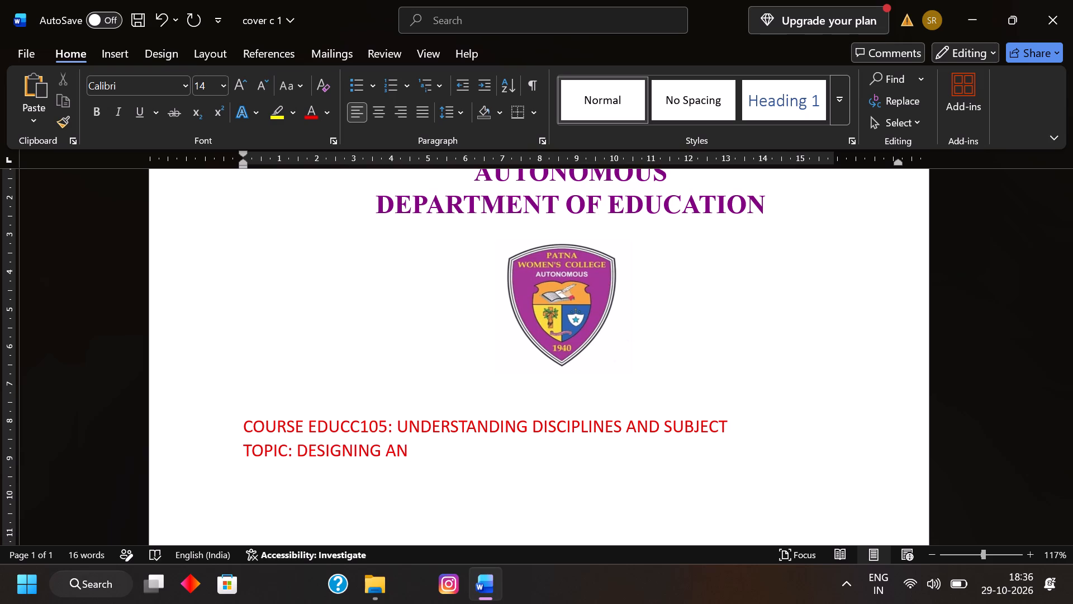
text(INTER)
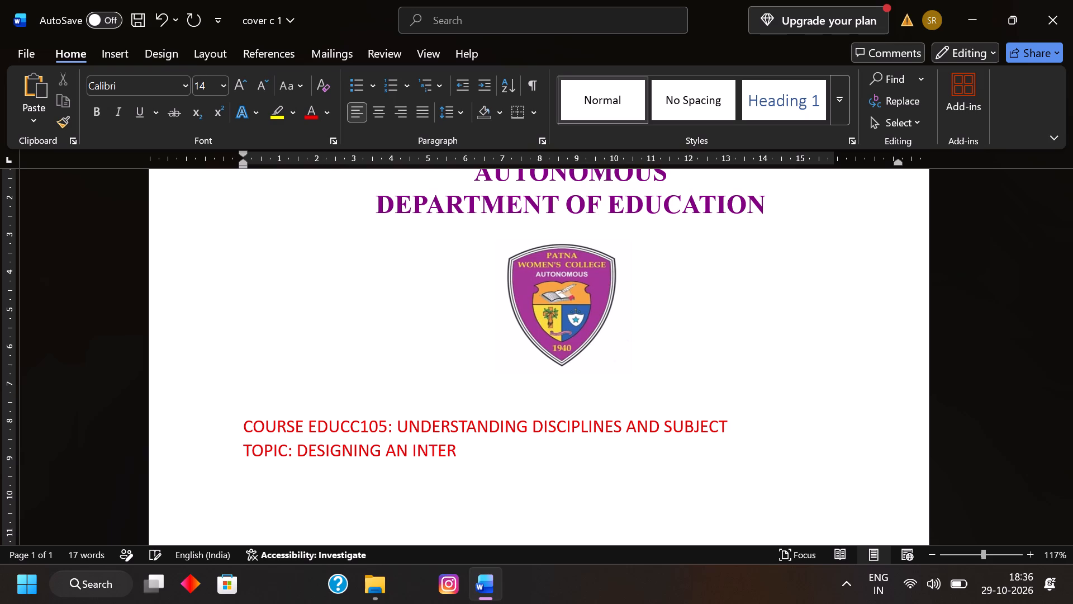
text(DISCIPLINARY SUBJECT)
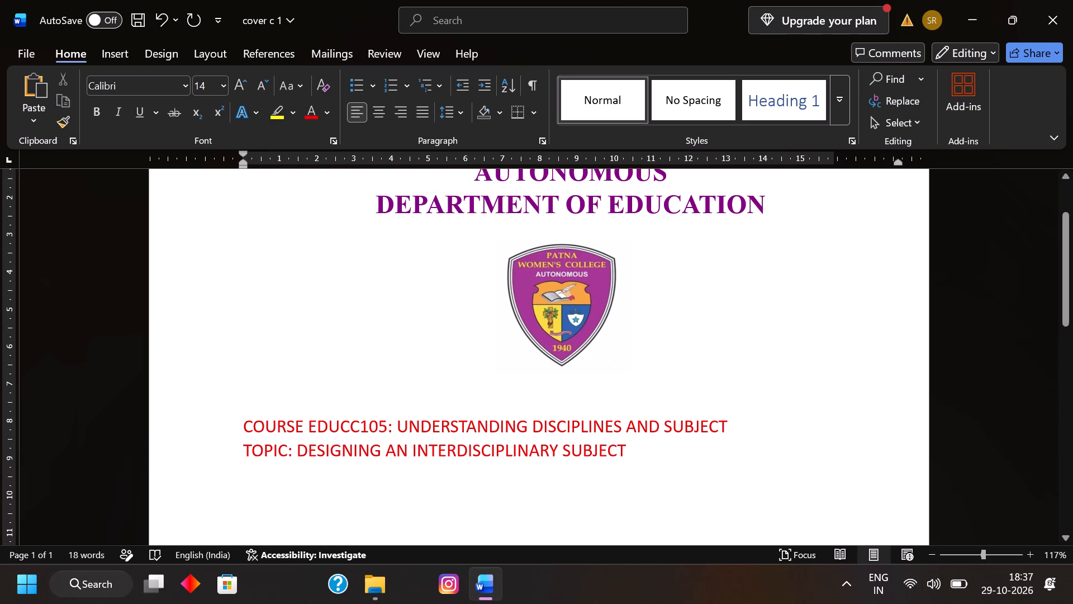
Leave two blank lines below the topic line and add the label "SUBMITTED TO:".
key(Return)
scroll(447, 432, down, 1)
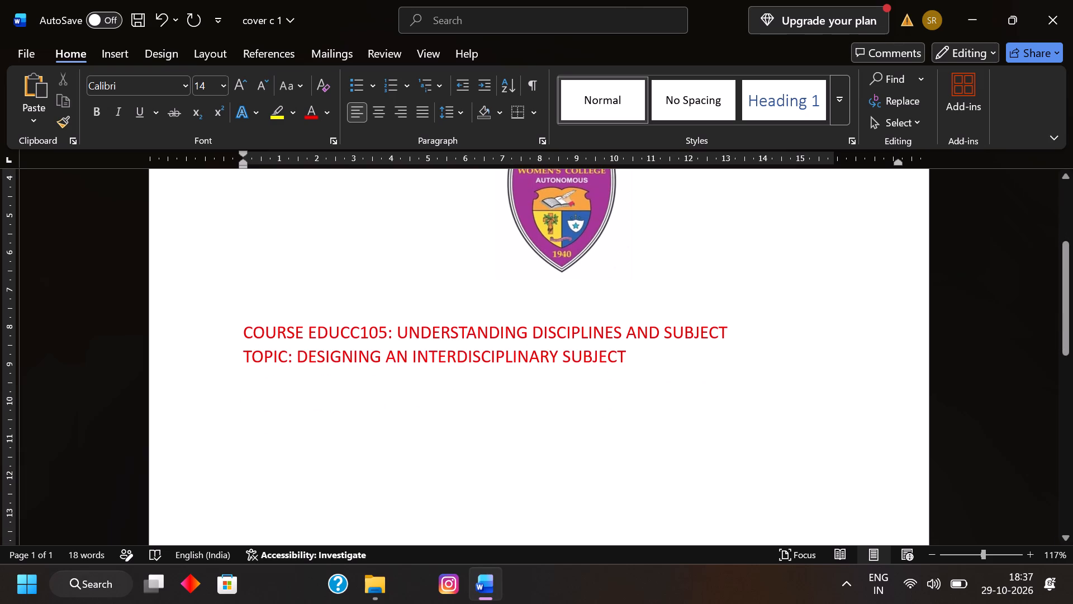
key(Return)
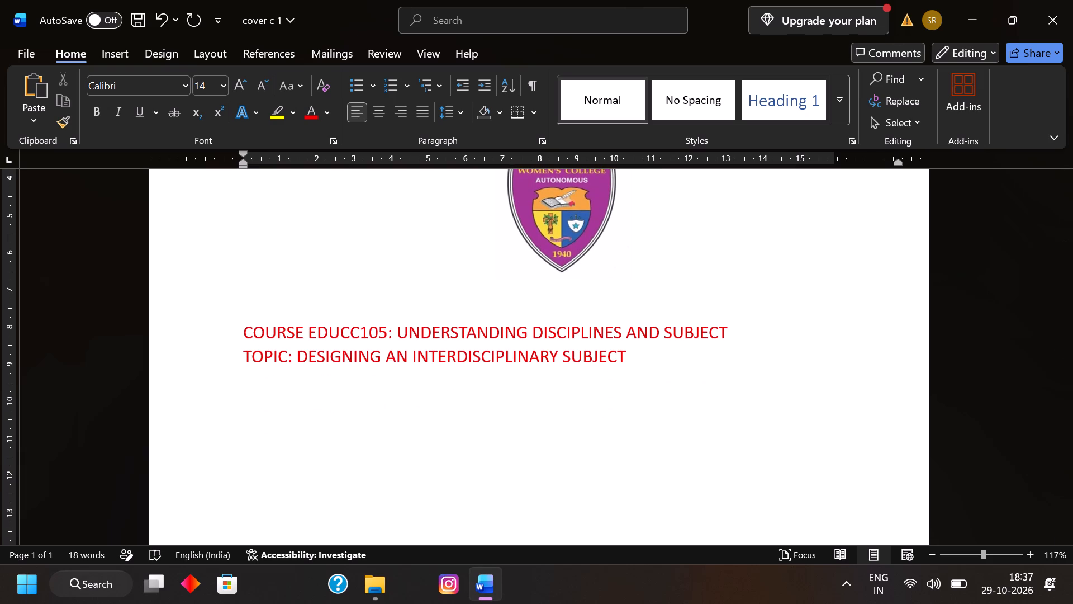
key(Return)
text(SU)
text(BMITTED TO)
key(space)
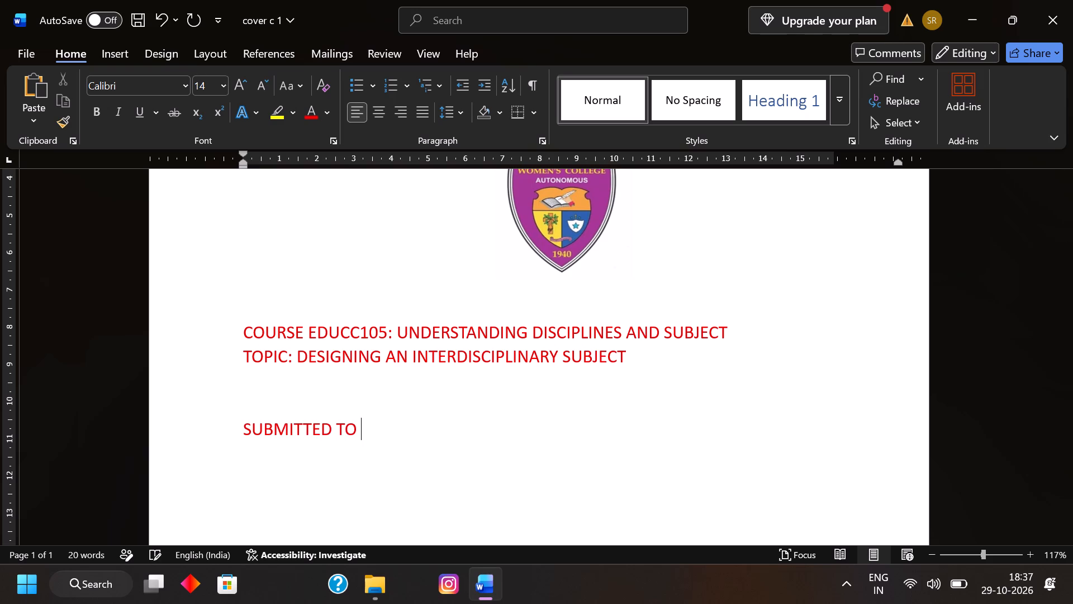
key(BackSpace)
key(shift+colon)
Add the receiving teacher's name and the designation "ASSISTANT PROFESSOR" on separate lines below "SUBMITTED TO:", and start a new line.
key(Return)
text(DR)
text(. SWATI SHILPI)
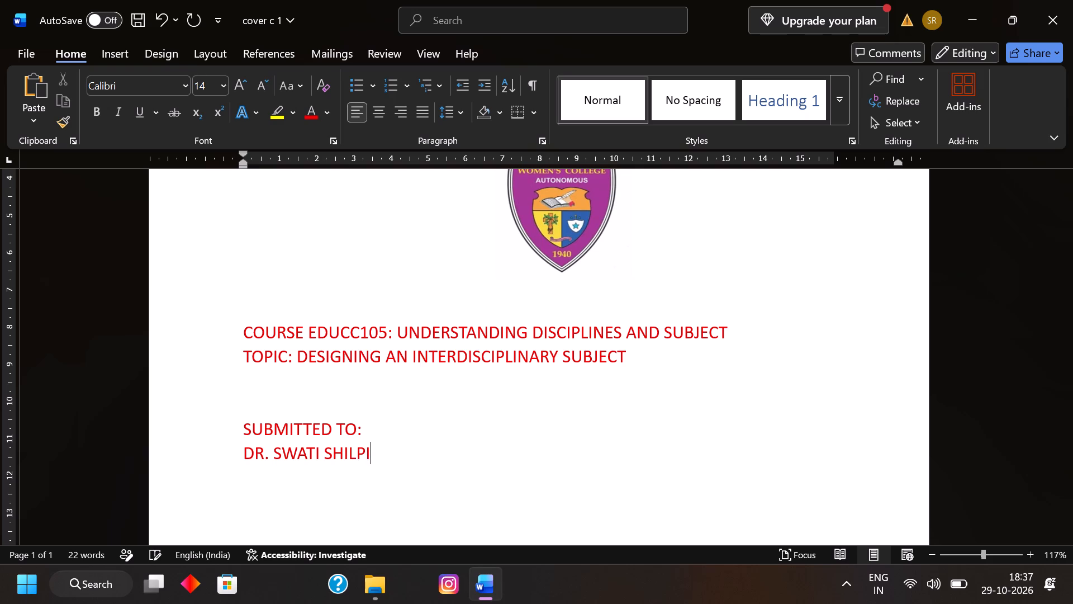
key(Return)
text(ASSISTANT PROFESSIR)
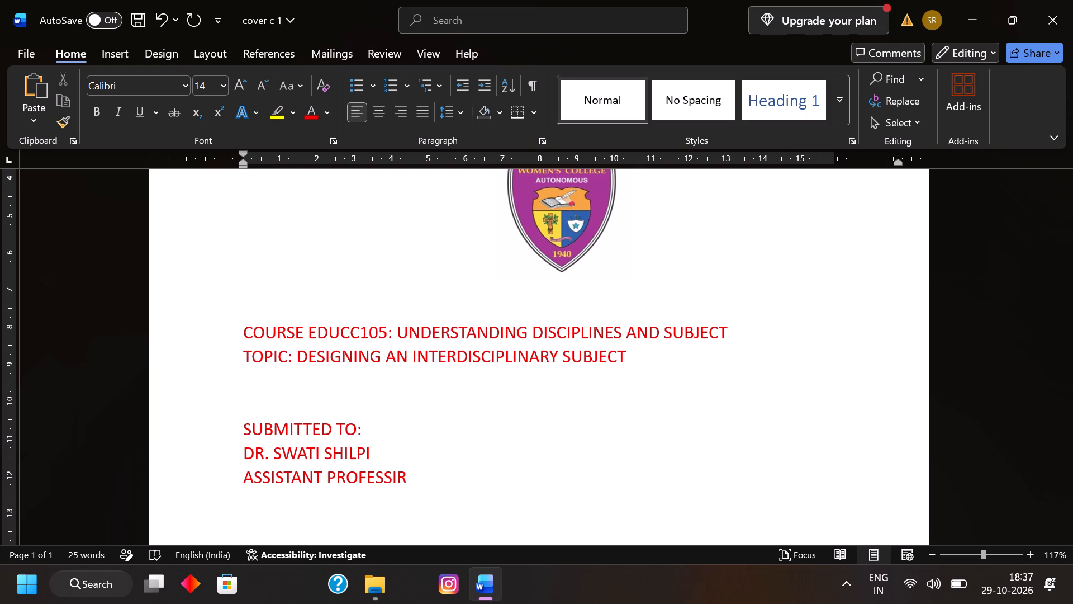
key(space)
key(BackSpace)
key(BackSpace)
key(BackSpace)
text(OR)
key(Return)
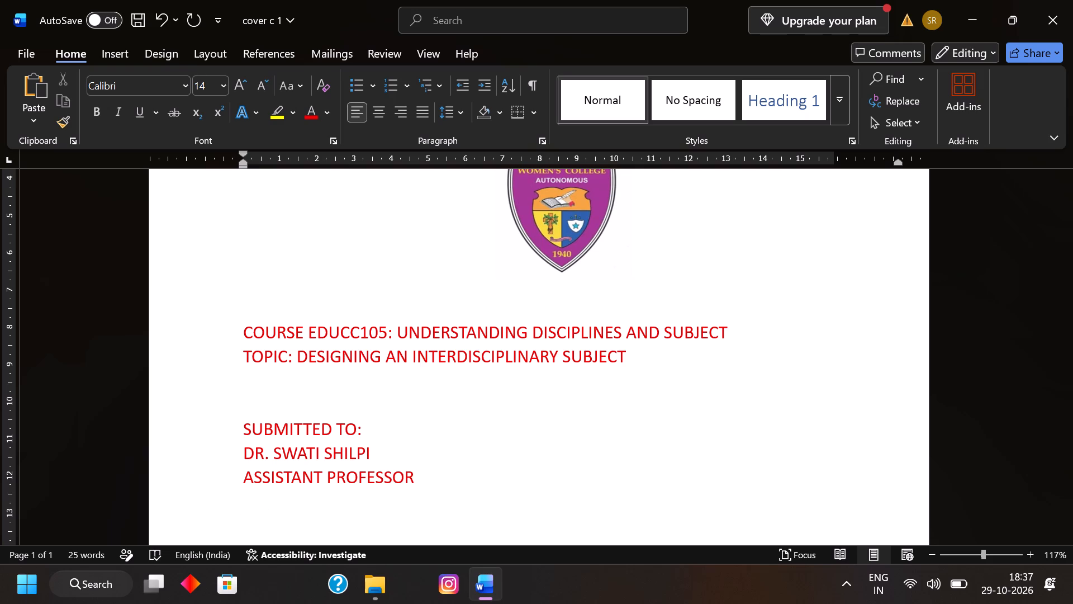
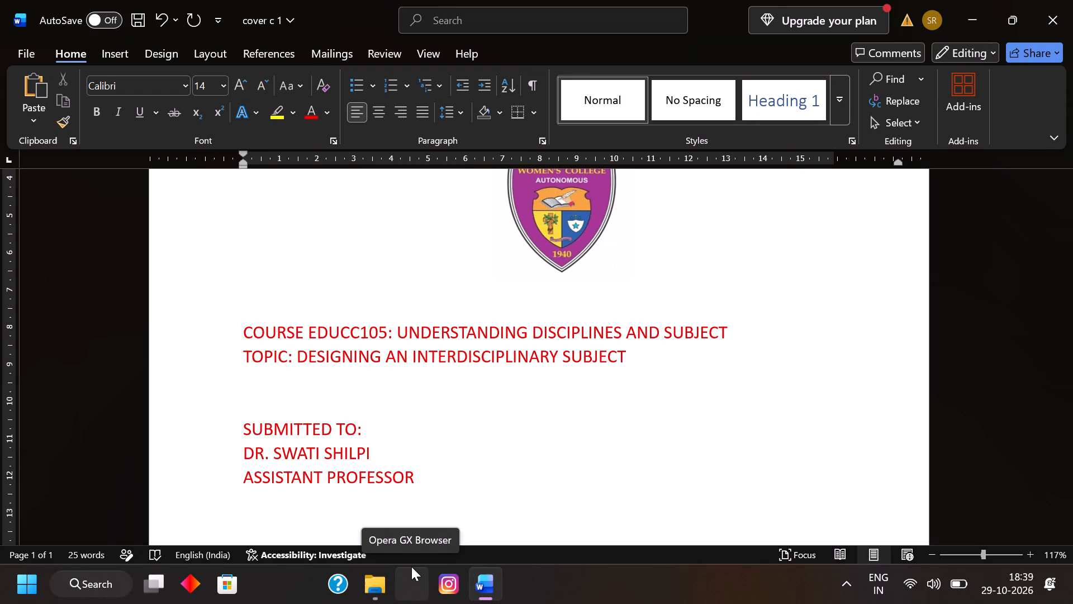
Add the line "DEPARTMENT OF EDUCATION" below "ASSISTANT PROFESSOR" and start a new line.
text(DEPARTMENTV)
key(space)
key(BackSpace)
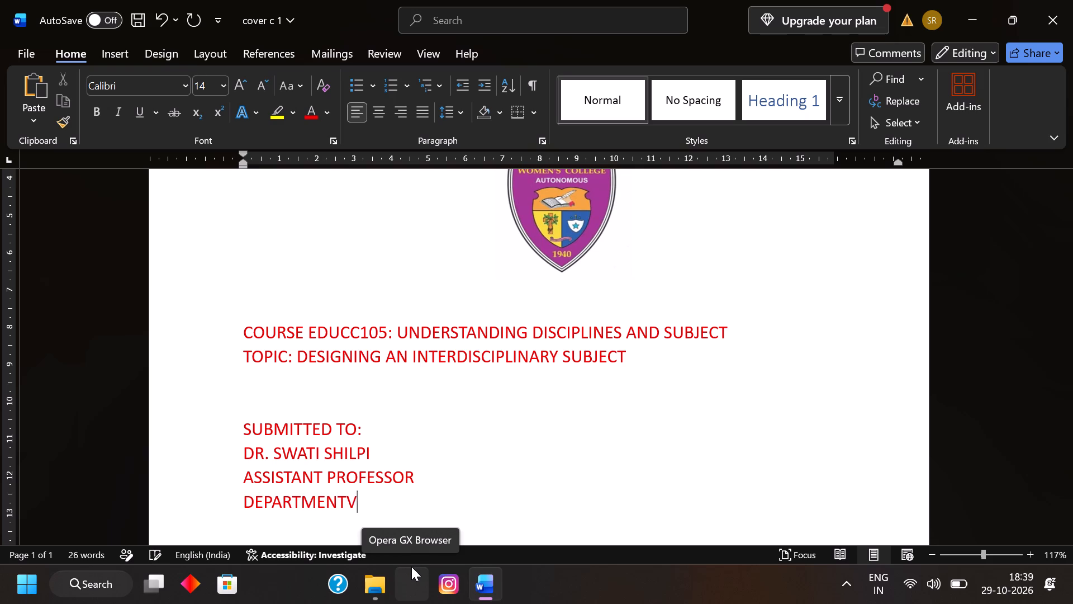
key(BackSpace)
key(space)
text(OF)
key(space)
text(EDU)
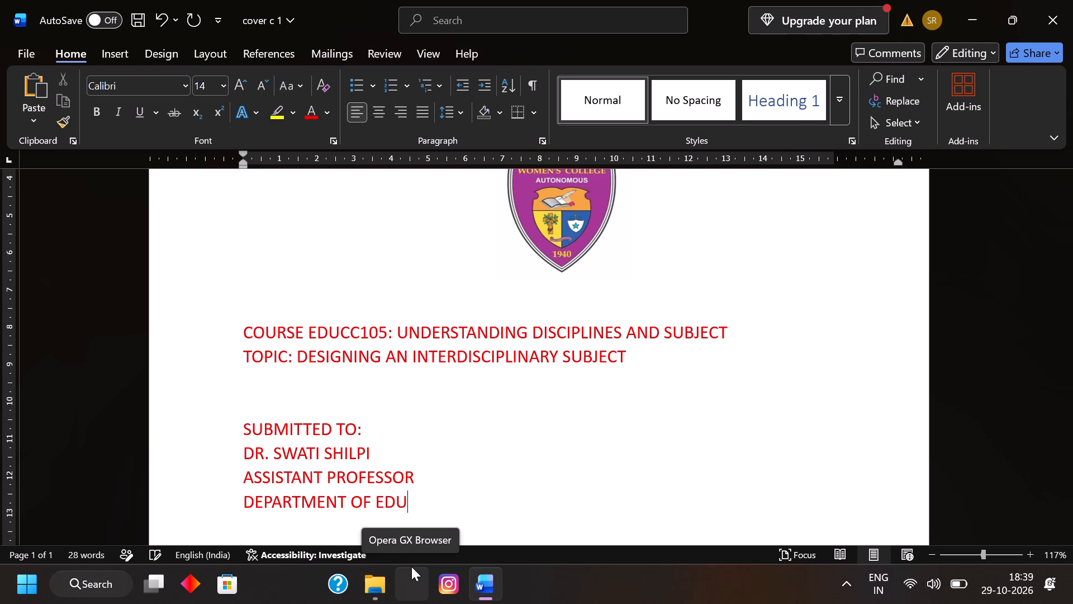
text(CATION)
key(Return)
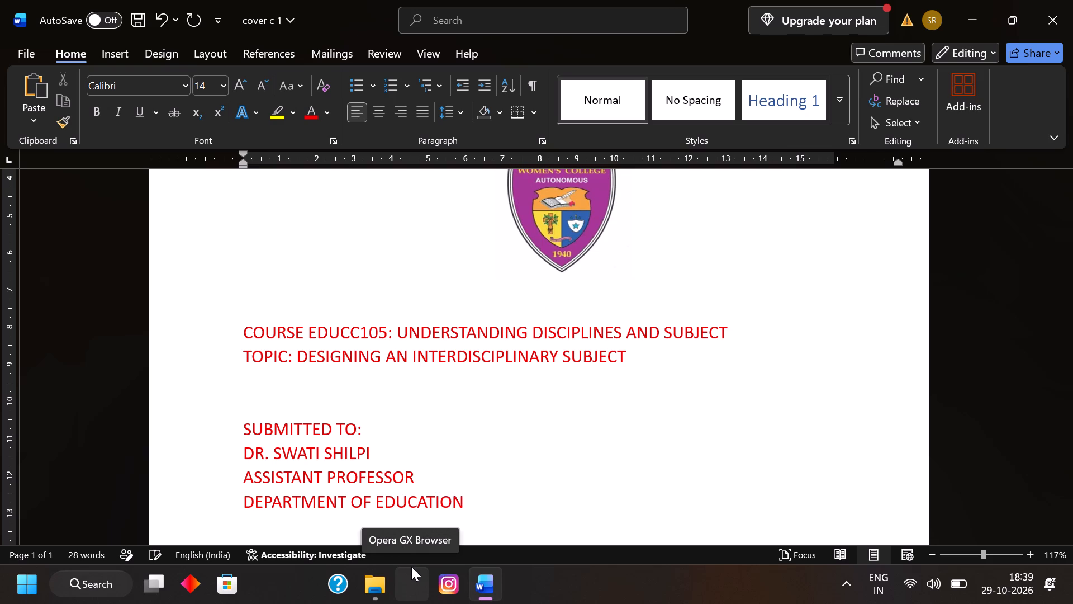
Add "PATNA WOMEN'S COLLEGE" as the last line of the "SUBMITTED TO:" block.
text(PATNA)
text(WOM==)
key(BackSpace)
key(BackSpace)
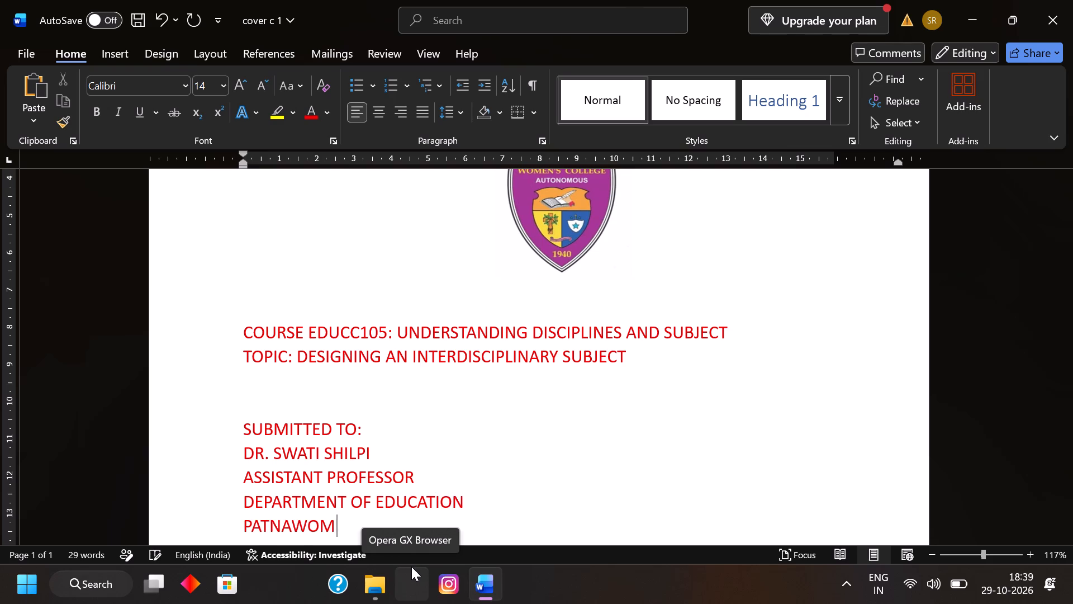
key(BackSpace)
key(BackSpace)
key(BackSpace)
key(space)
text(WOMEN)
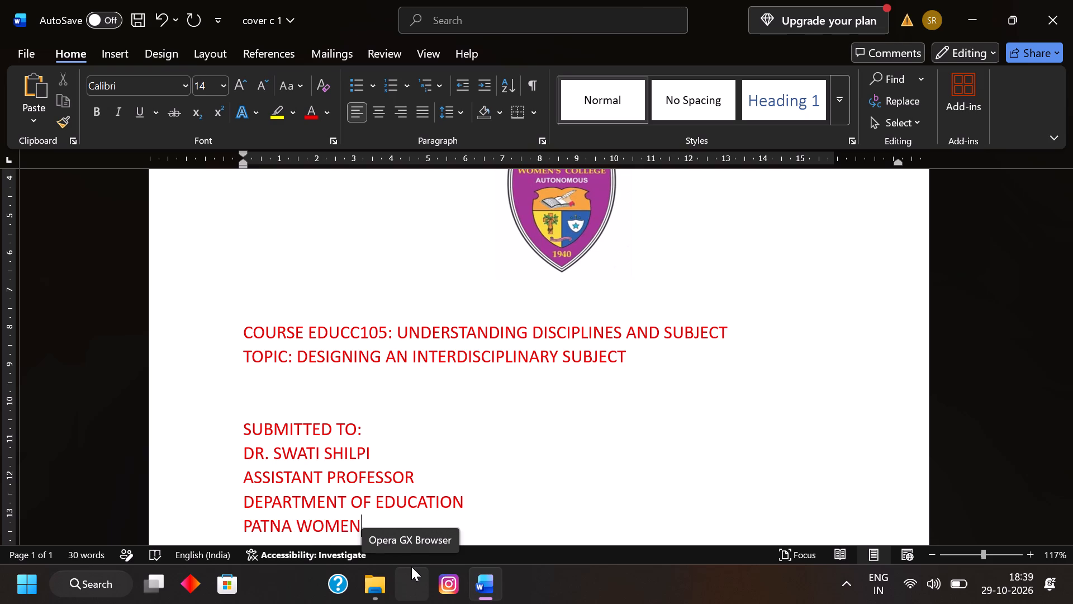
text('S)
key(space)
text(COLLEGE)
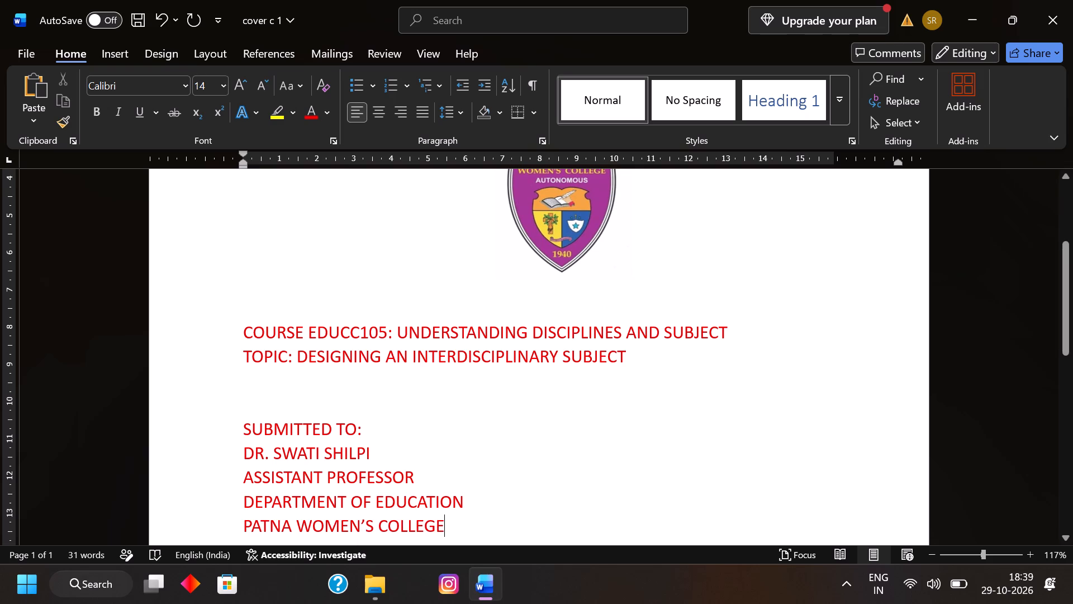
Add the label "SUBMITTED BY:" on the same line as "SUBMITTED TO:", separated by a tab.
click(363, 427)
key(Tab)
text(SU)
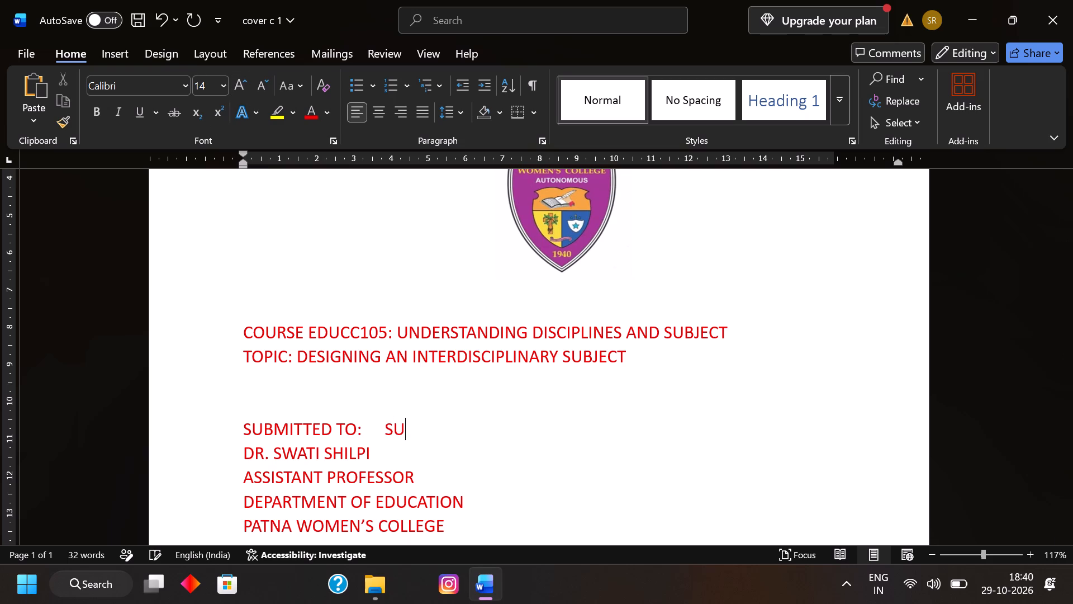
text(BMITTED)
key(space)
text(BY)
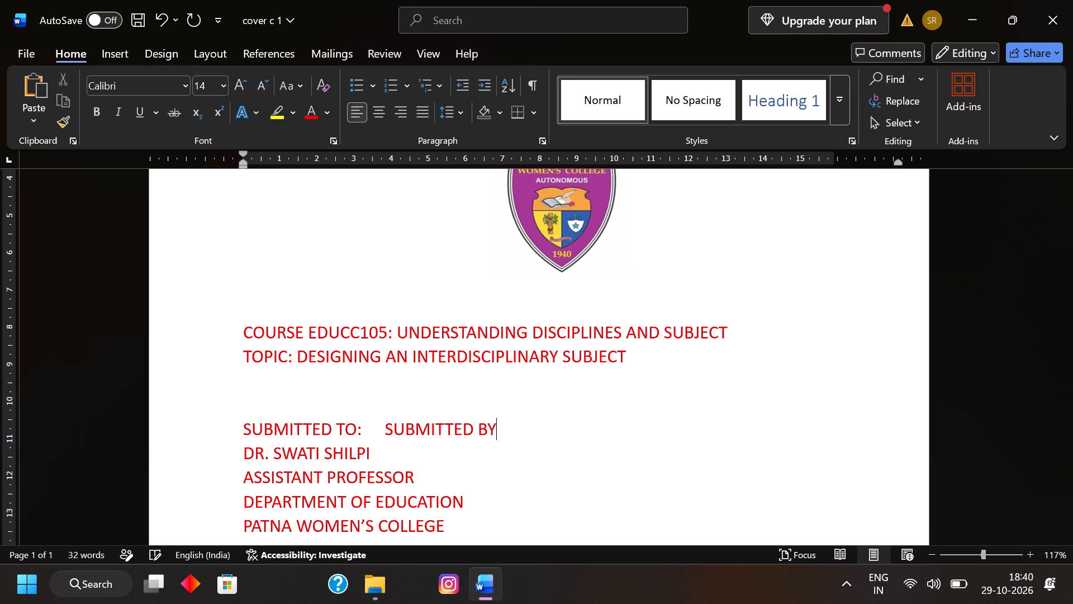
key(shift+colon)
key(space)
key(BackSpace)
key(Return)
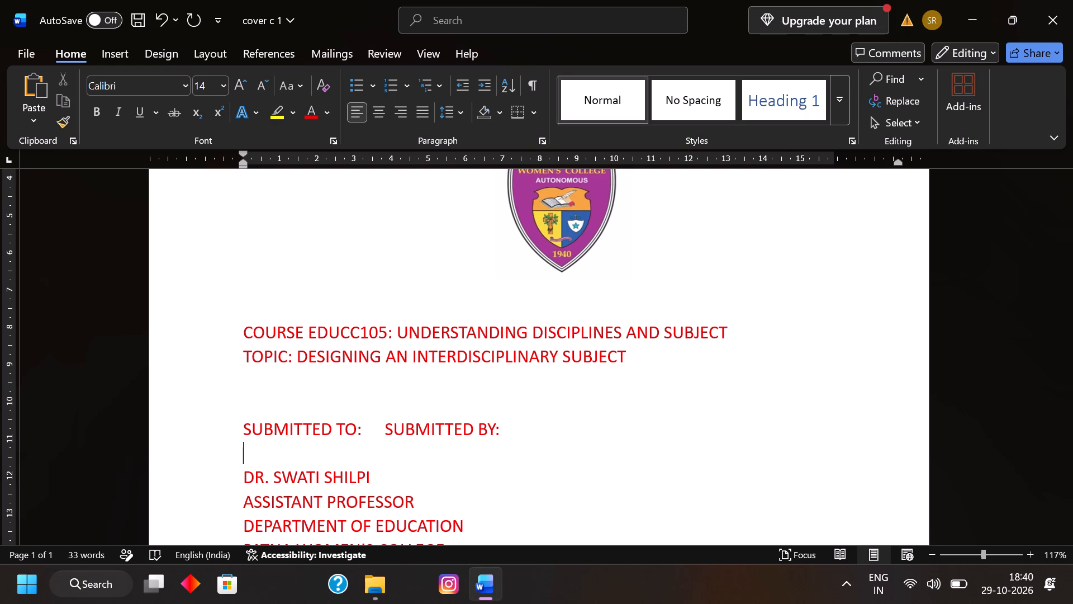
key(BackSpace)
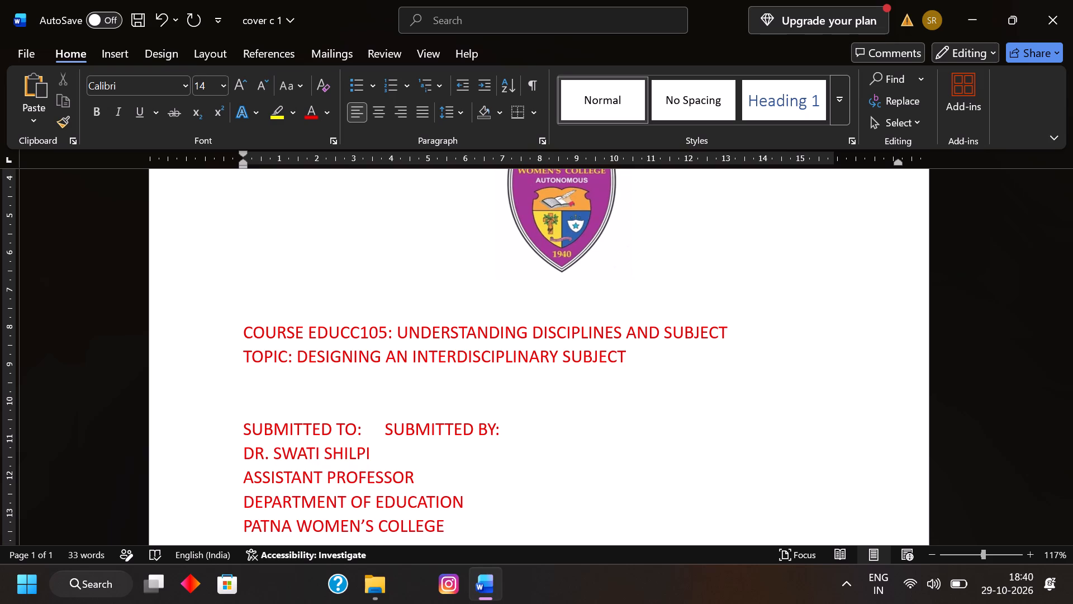
Add the submitting student's name after a tab on the teacher's name line, under "SUBMITTED BY:".
click(390, 455)
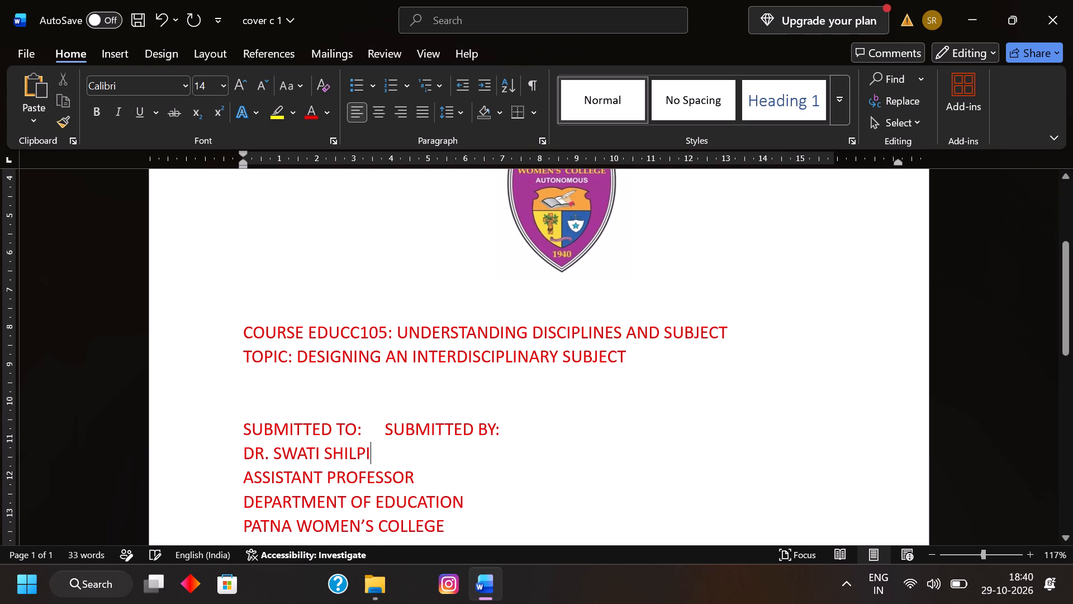
key(Tab)
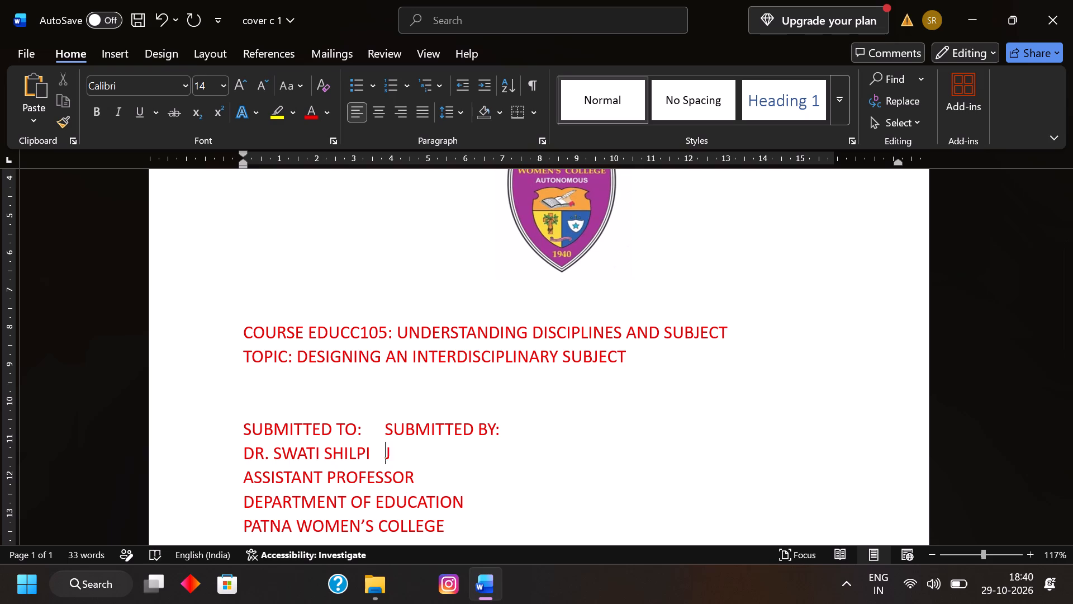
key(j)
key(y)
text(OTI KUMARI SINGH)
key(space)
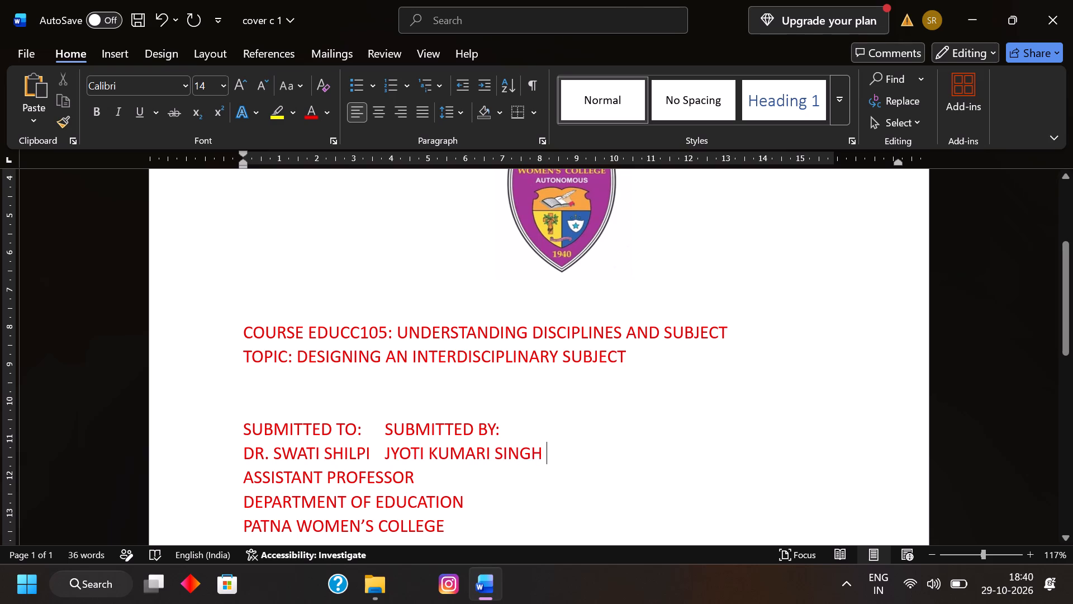
Add the label "ROLL NO" after a tab on the "ASSISTANT PROFESSOR" line.
click(438, 474)
key(Tab)
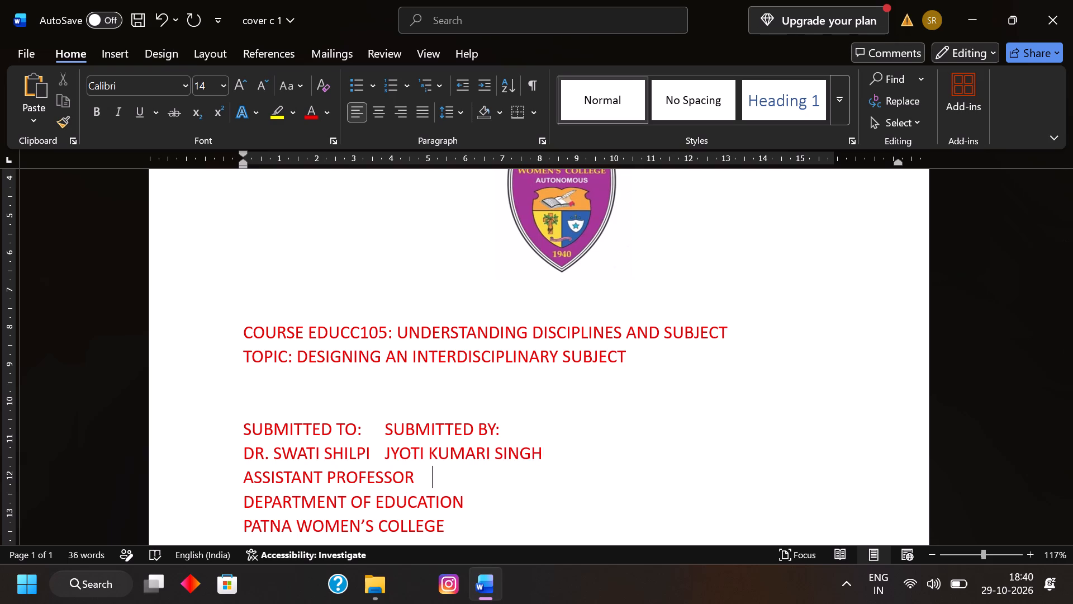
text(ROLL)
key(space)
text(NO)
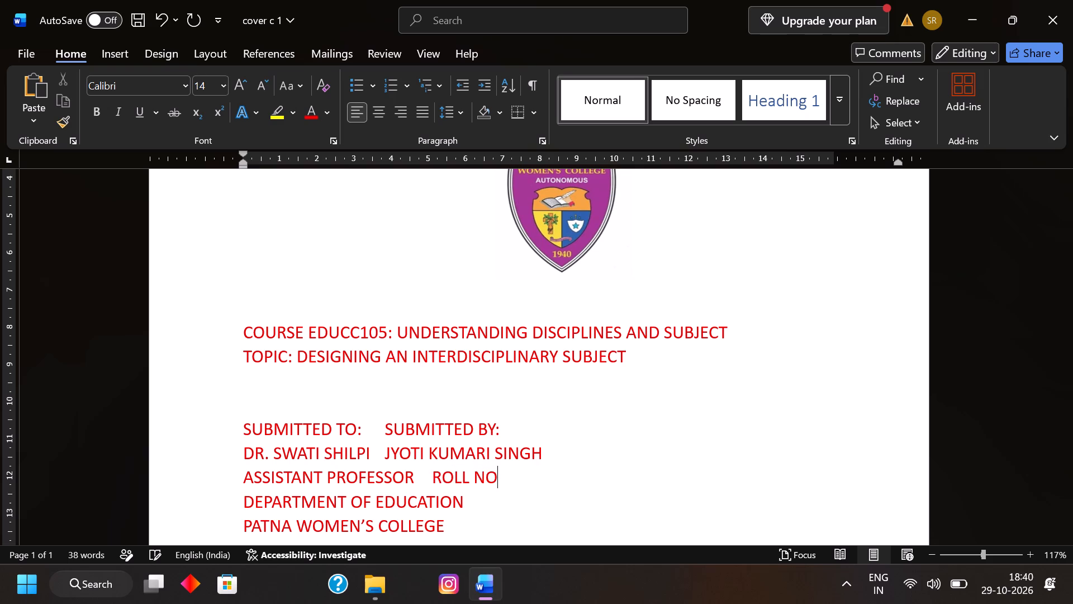
Complete the "ROLL NO." entry beside "ASSISTANT PROFESSOR" with the student's roll number.
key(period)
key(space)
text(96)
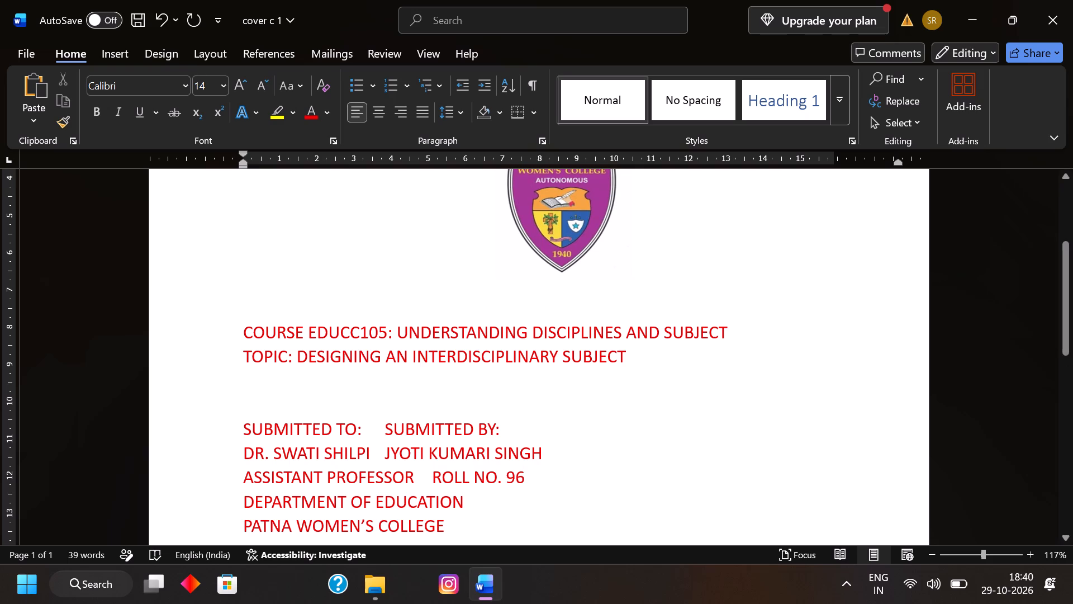
Add "B.ED SEM 1" on the "DEPARTMENT OF EDUCATION" line, one tab space after the existing text.
click(479, 505)
key(Tab)
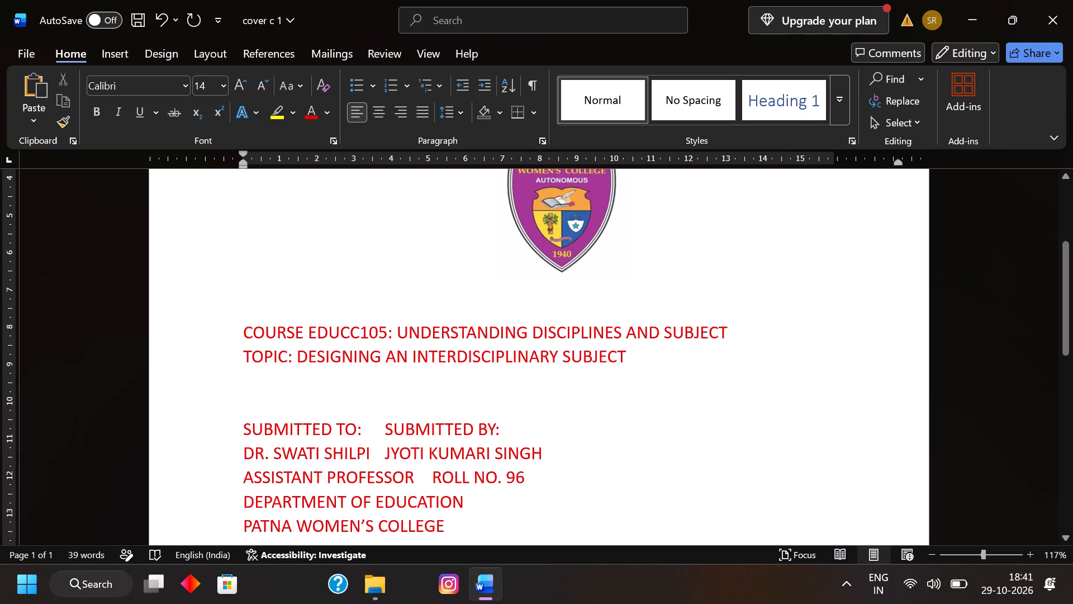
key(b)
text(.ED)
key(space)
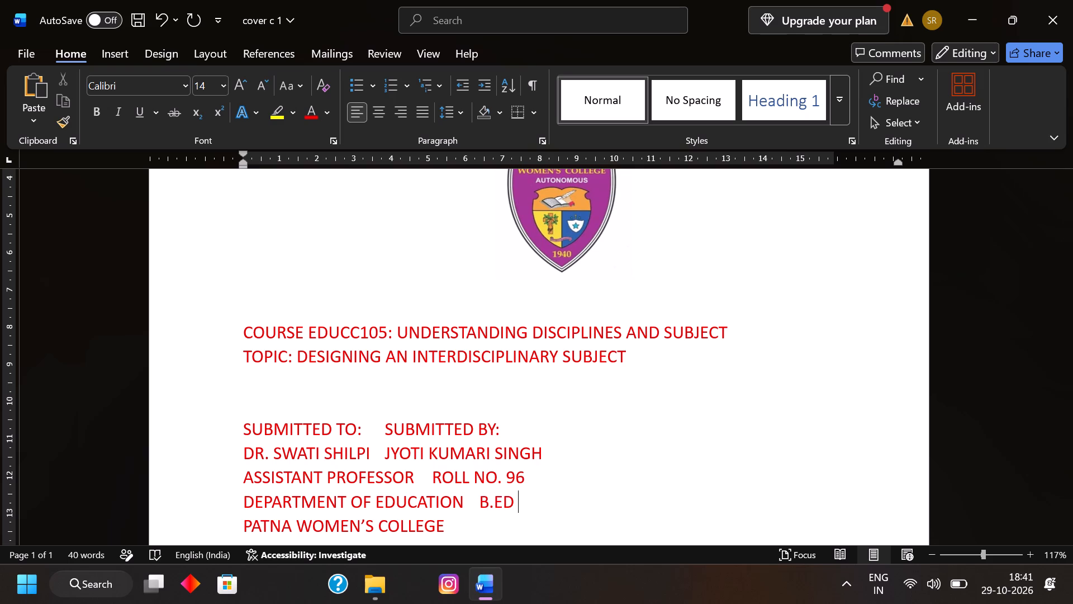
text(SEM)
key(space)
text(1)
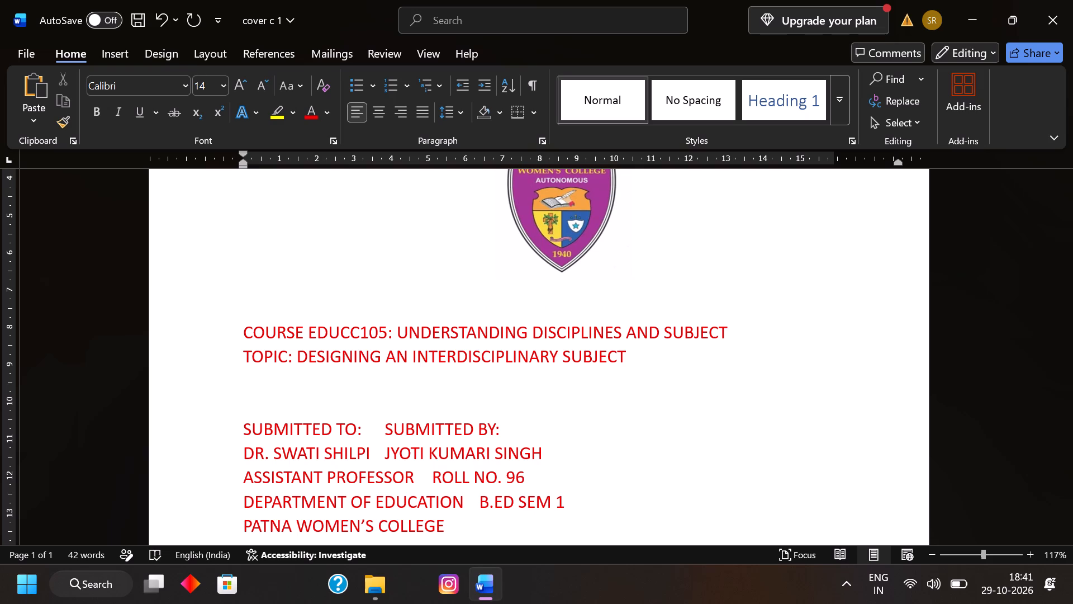
Add "SESSION: 2026-2028" on the "PATNA WOMEN'S COLLEGE" line, one tab space after the college name.
click(482, 524)
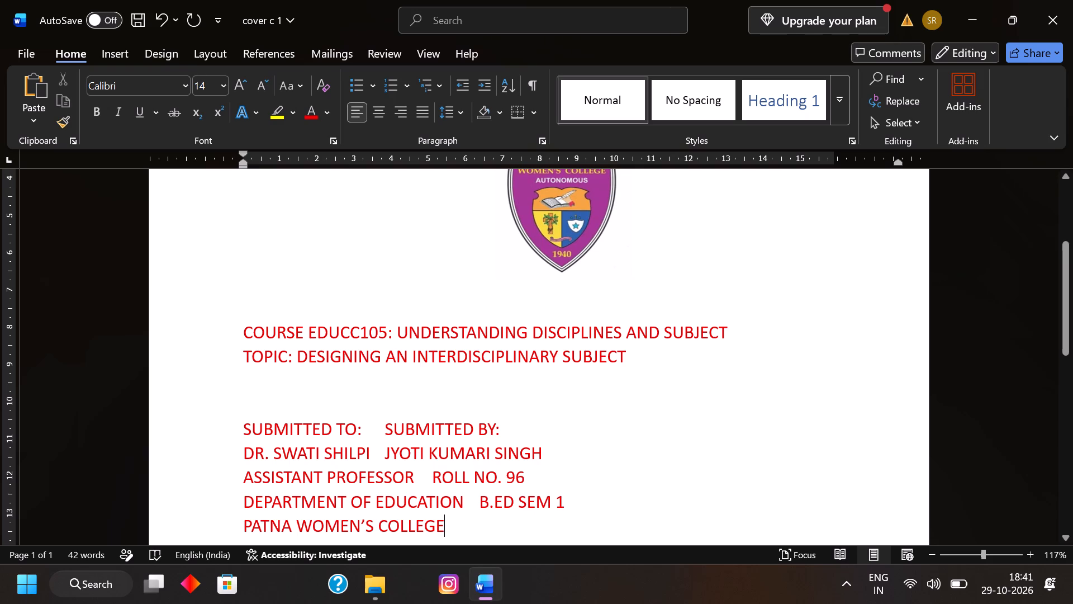
key(Tab)
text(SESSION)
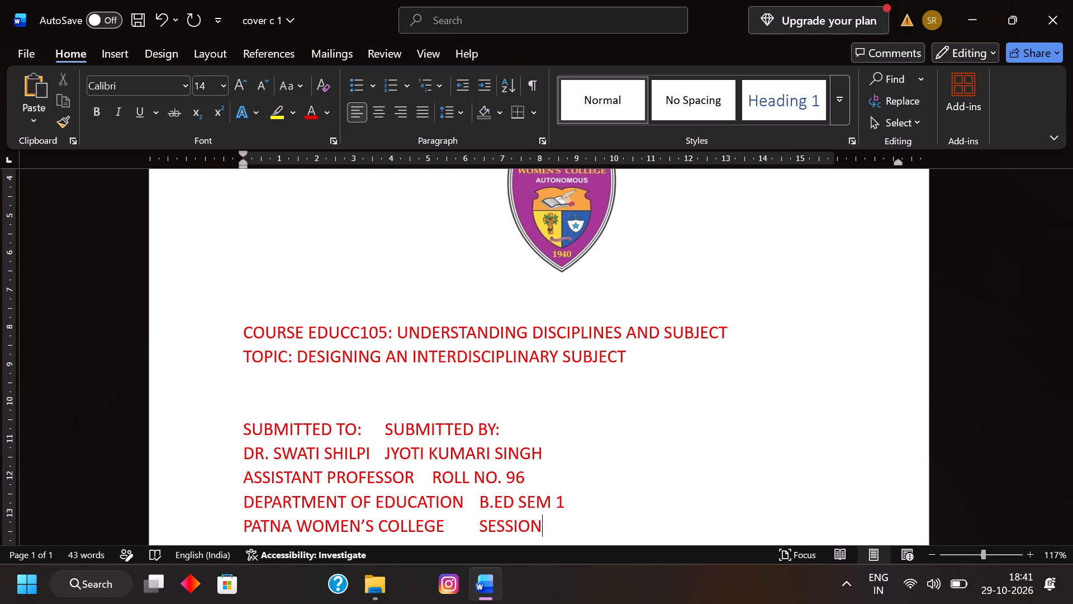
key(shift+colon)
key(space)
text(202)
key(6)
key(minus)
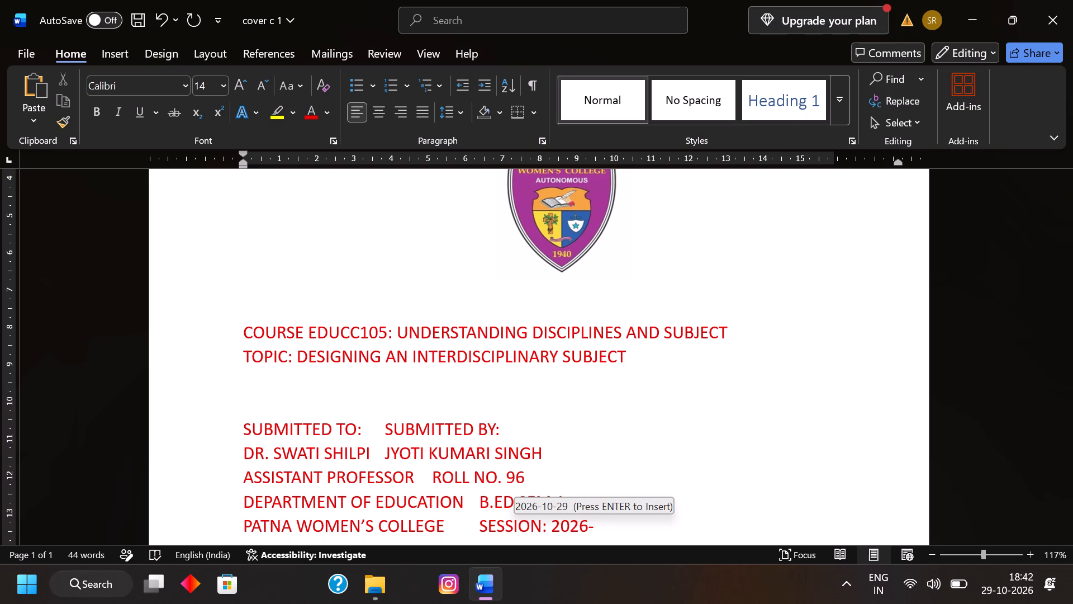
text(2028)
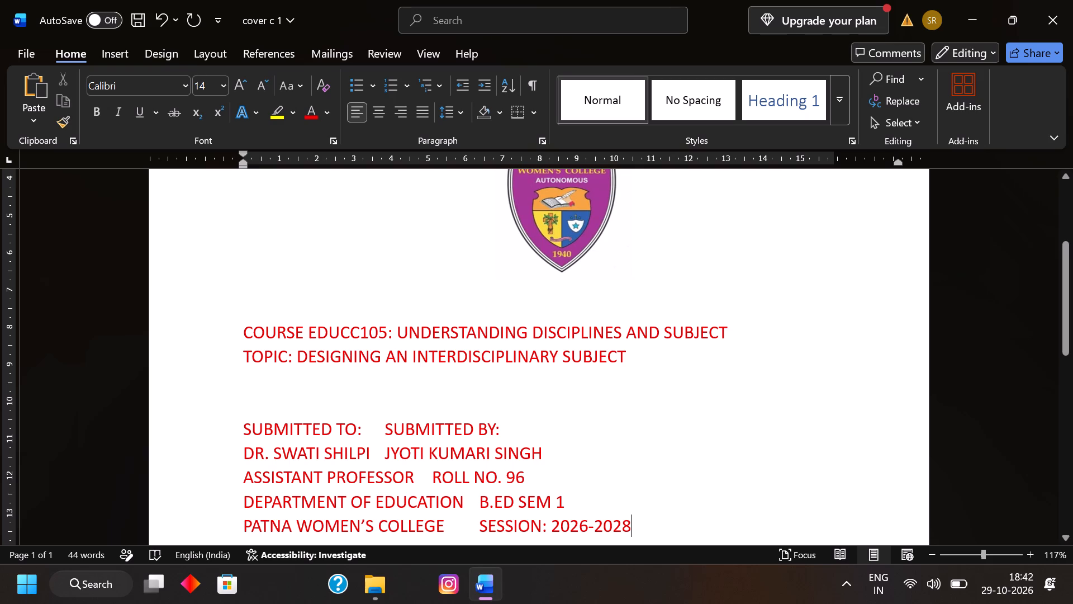
Adjust the right indent of the "PATNA WOMEN'S COLLEGE" session line to about 17 cm on the ruler.
click(370, 157)
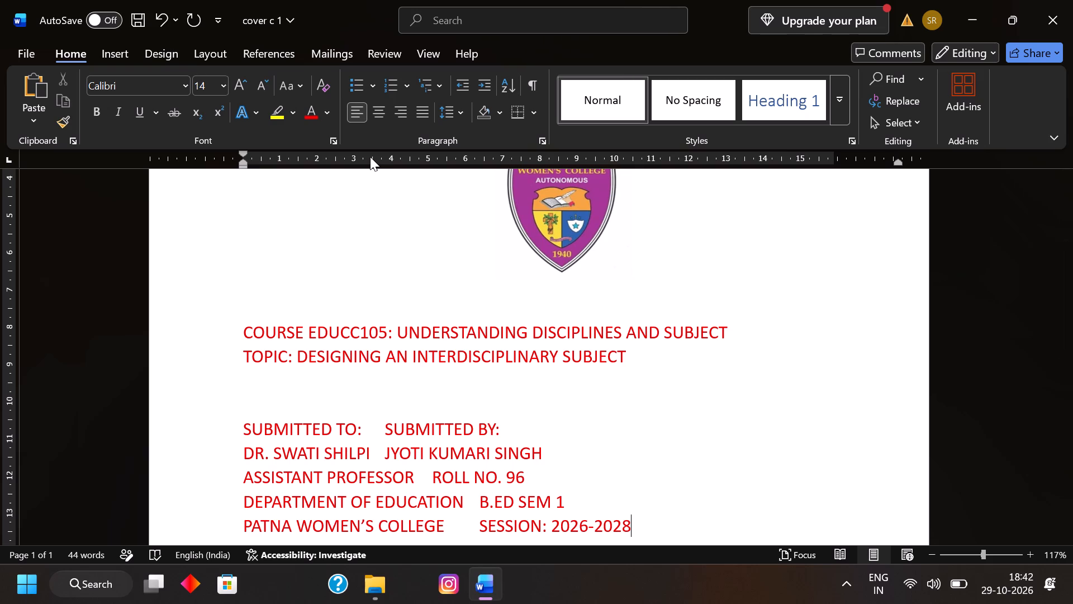
click(243, 164)
click(902, 163)
drag(902, 163, 847, 171)
drag(847, 171, 475, 187)
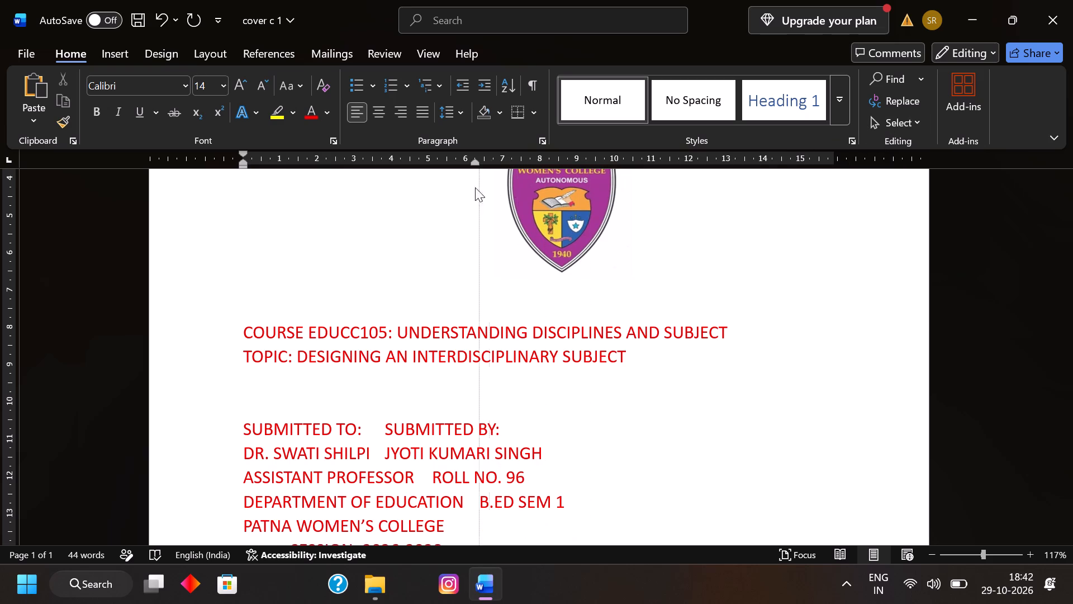
drag(475, 187, 775, 162)
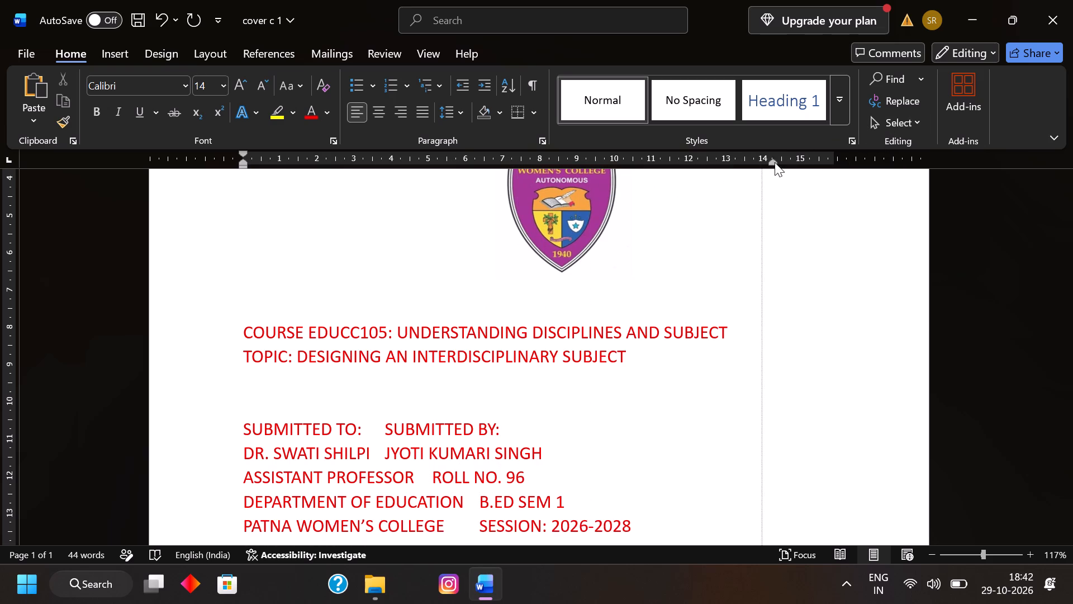
drag(775, 162, 888, 132)
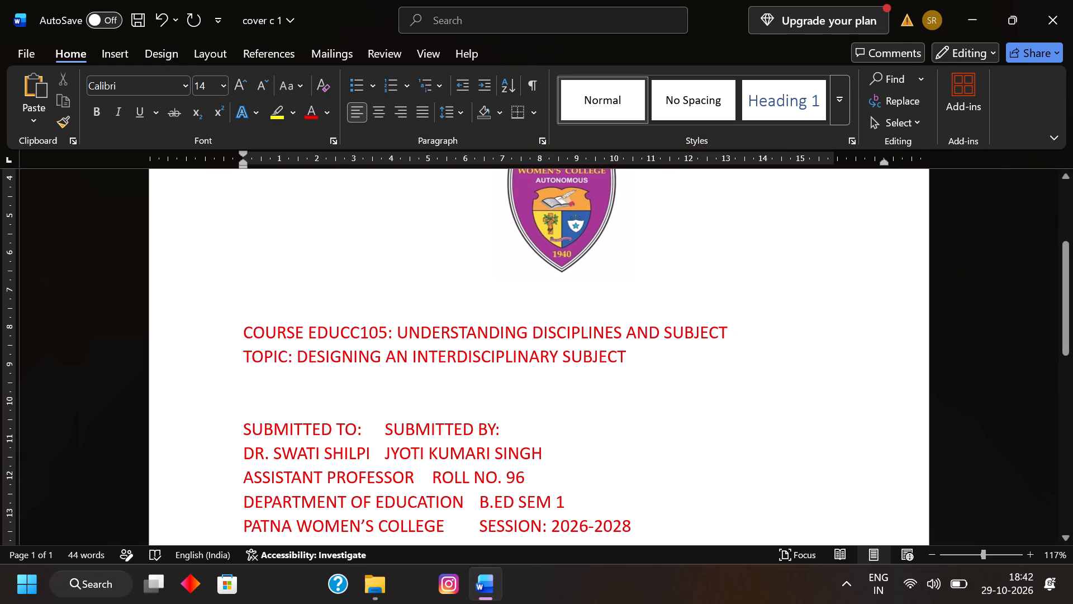
Move the right indent of the "SUBMITTED TO: SUBMITTED BY:" line out to the page edge and return to just before "SUBMITTED BY:".
click(387, 432)
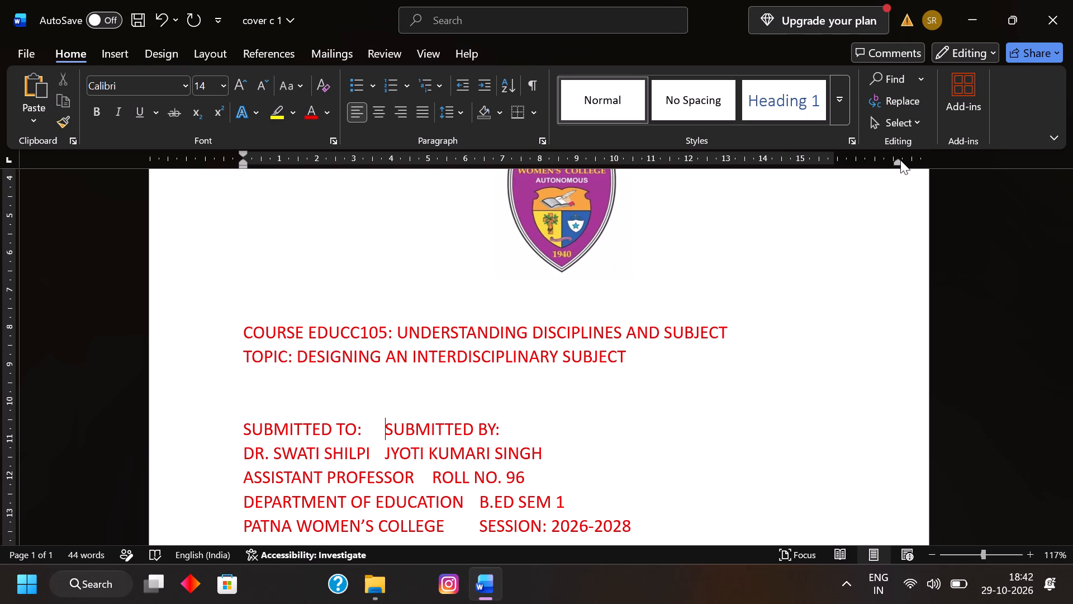
drag(899, 161, 655, 164)
drag(655, 164, 572, 199)
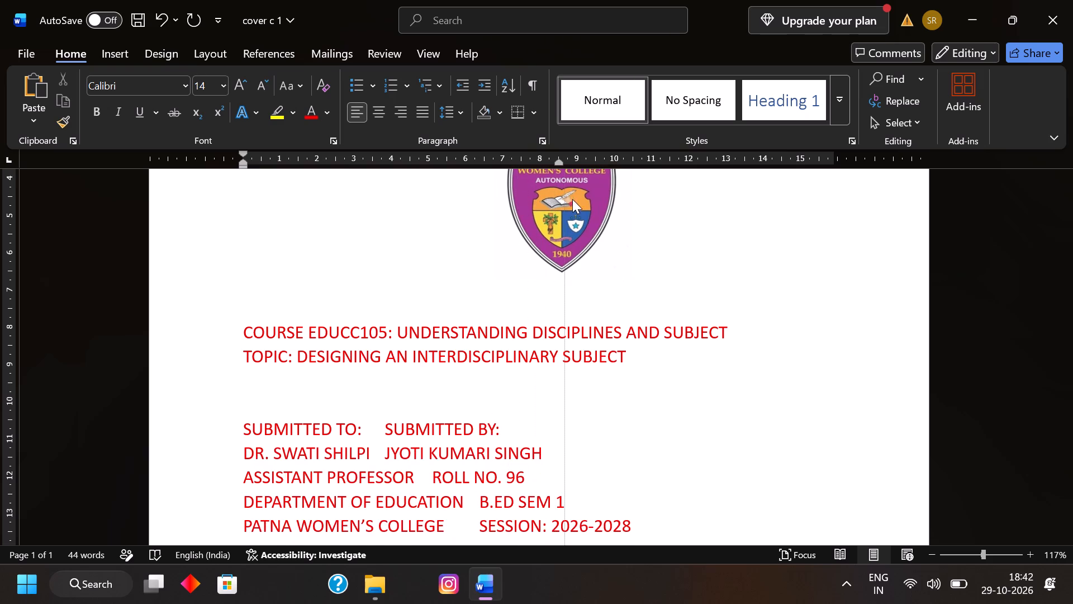
drag(572, 199, 738, 180)
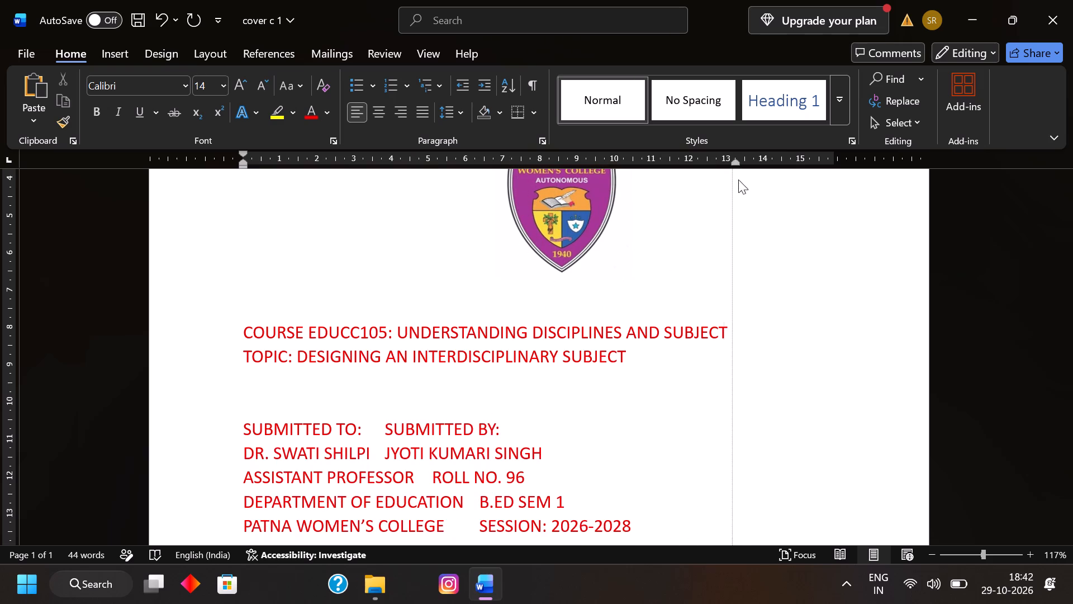
drag(738, 180, 985, 133)
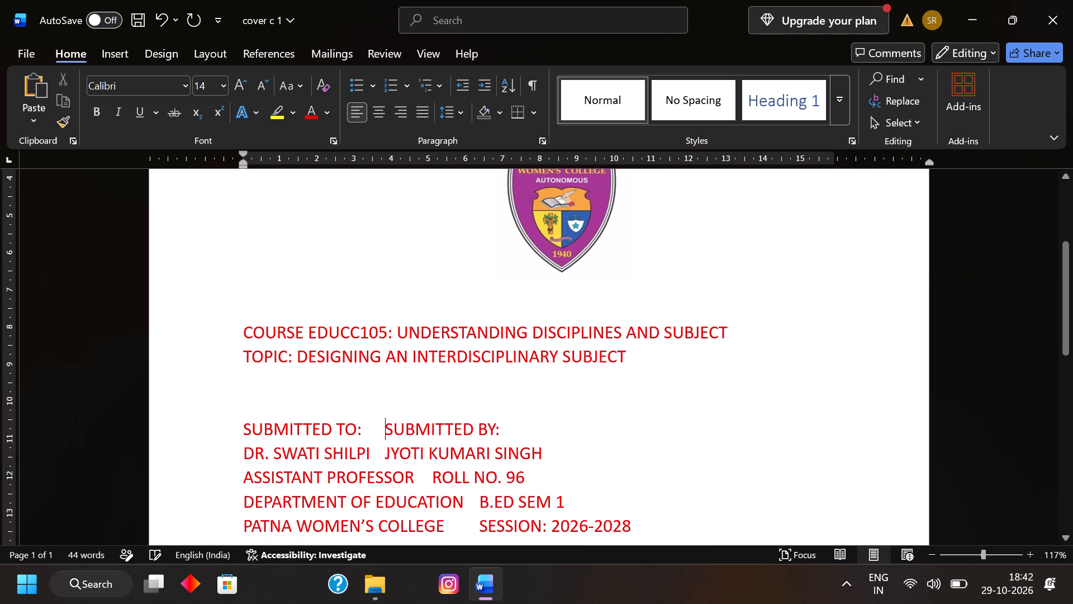
click(241, 164)
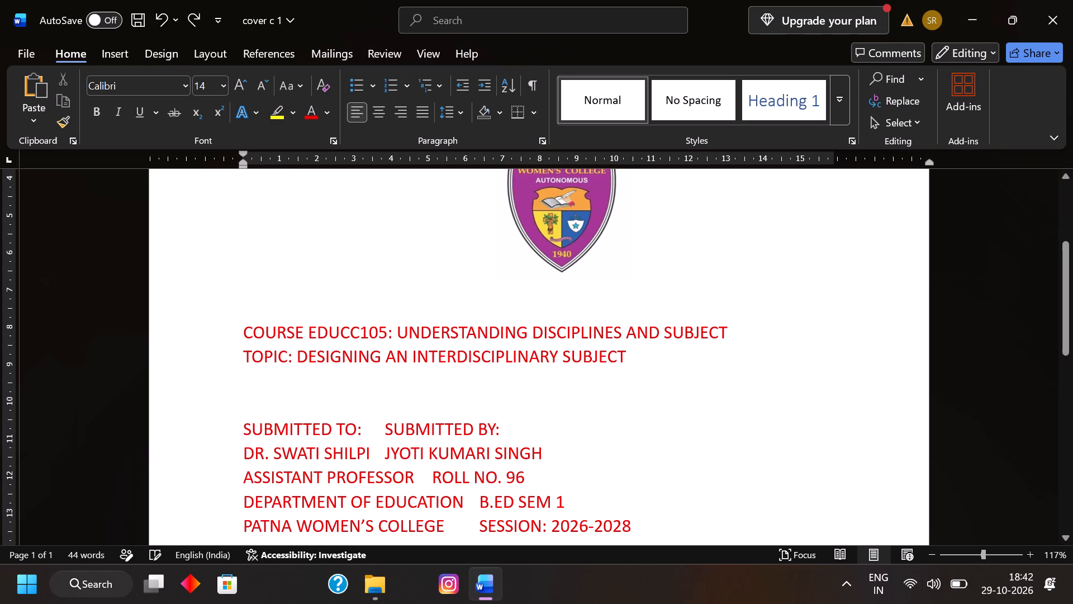
click(390, 418)
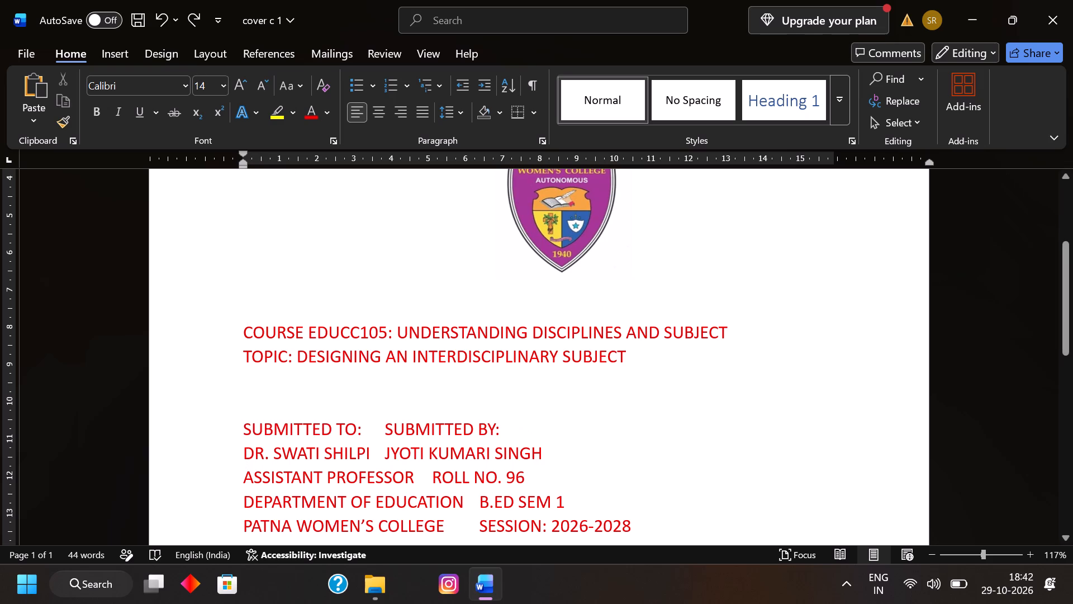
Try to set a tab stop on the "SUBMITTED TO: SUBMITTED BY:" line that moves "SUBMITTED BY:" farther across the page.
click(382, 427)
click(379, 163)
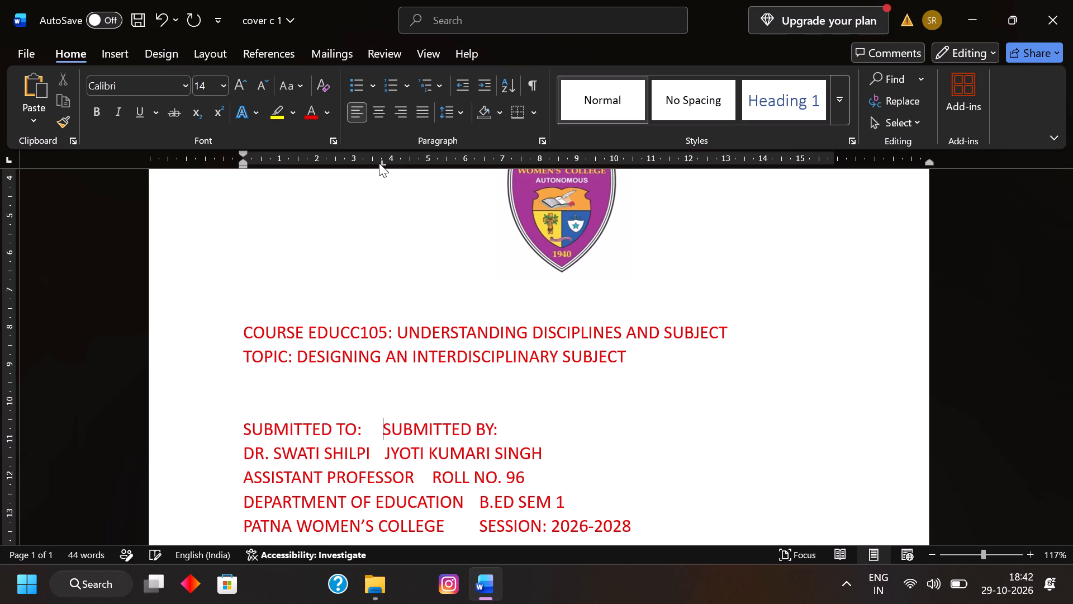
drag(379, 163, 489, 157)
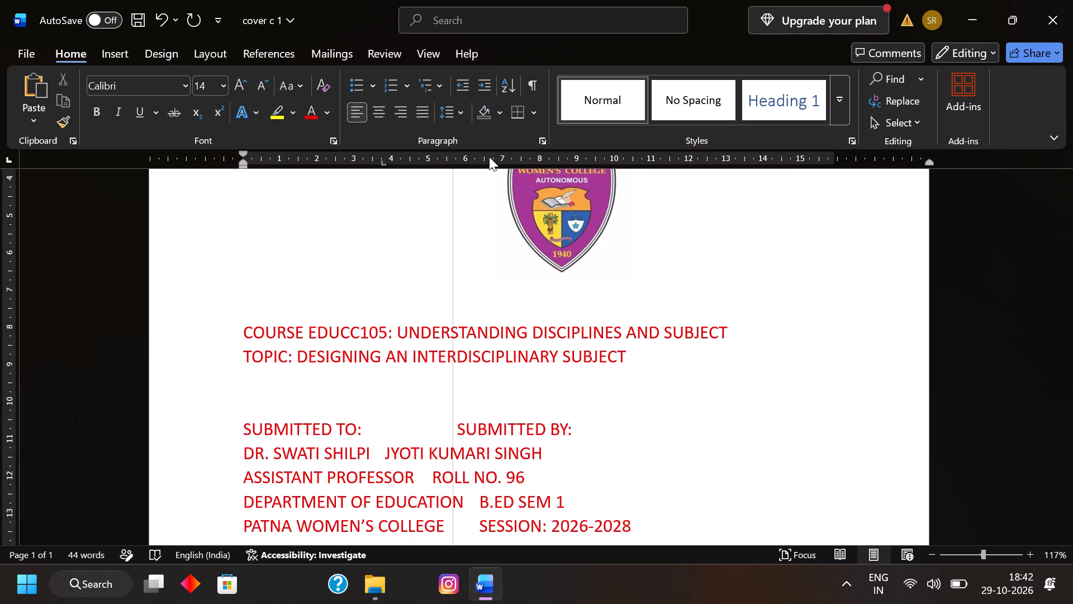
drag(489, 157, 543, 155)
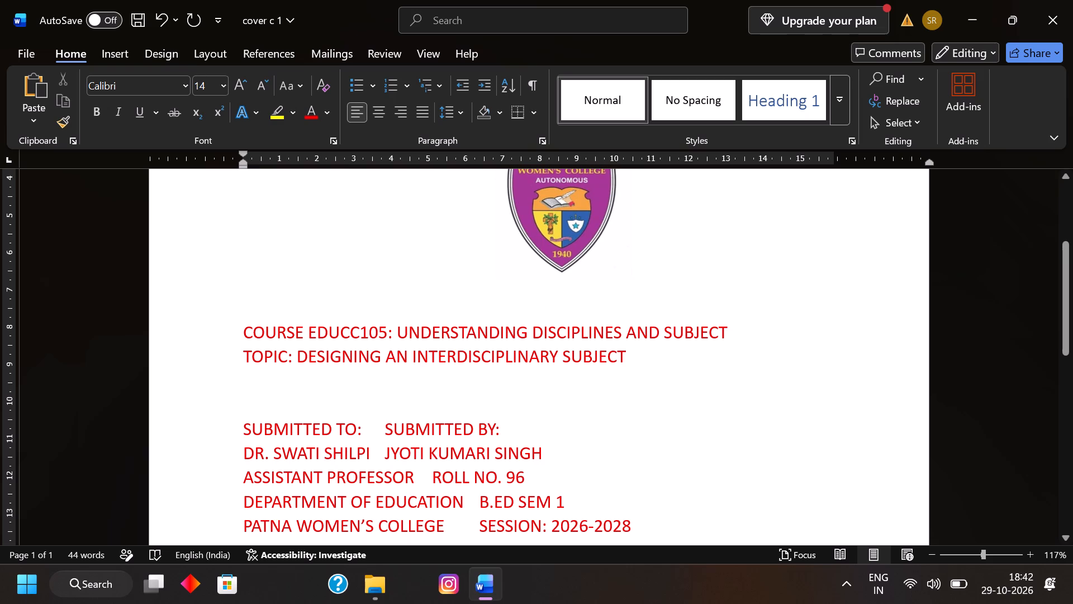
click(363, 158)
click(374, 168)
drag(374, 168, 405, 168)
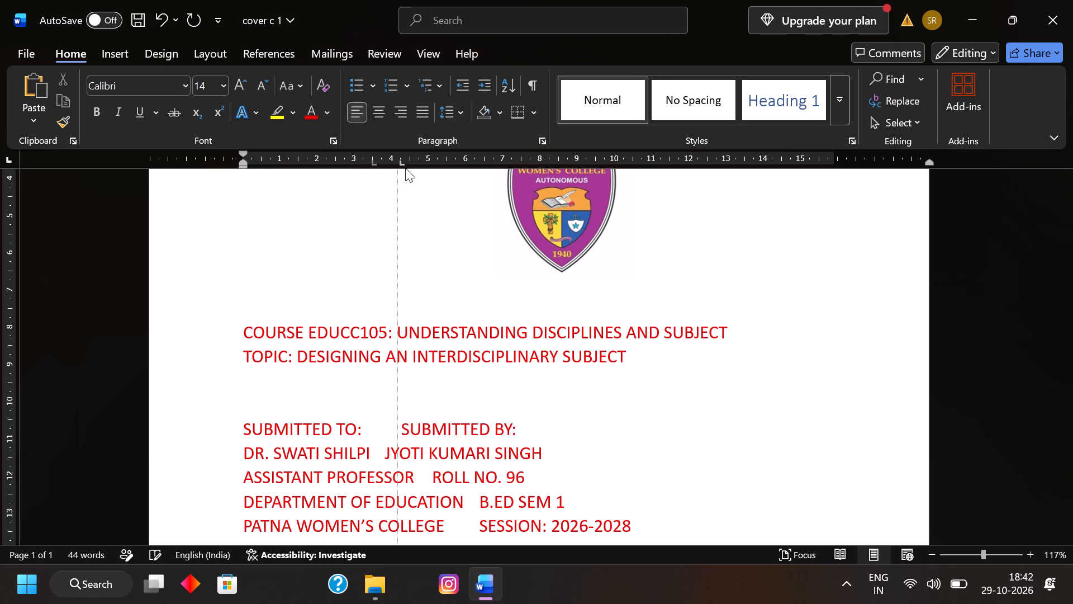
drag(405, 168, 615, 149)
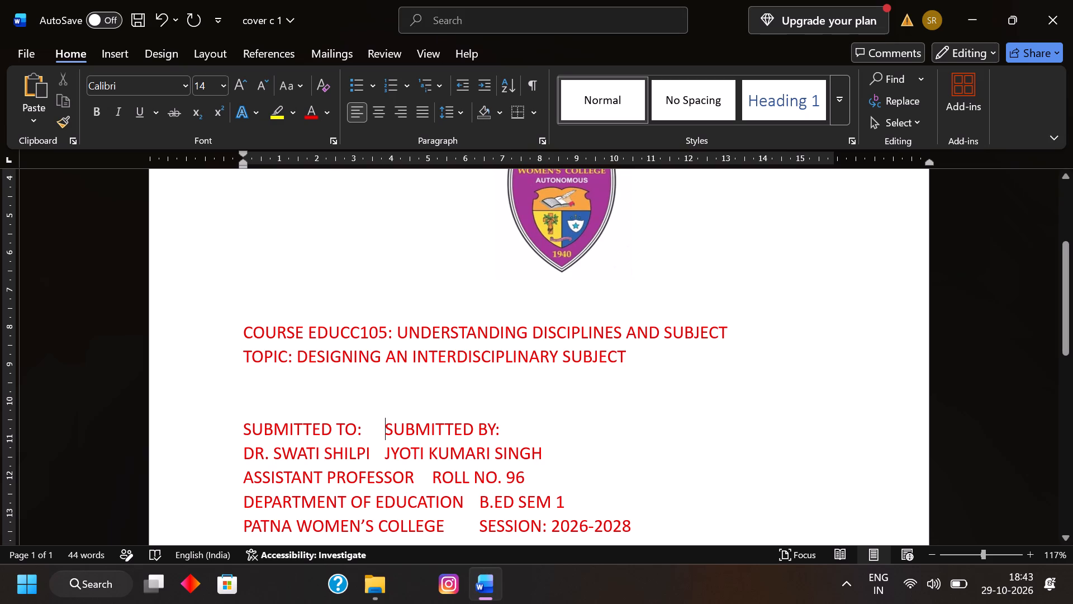
Increase the font size of all lines from "COURSE EDUCC105" through "PATNA WOMEN'S COLLEGE" to 16.
drag(241, 329, 525, 331)
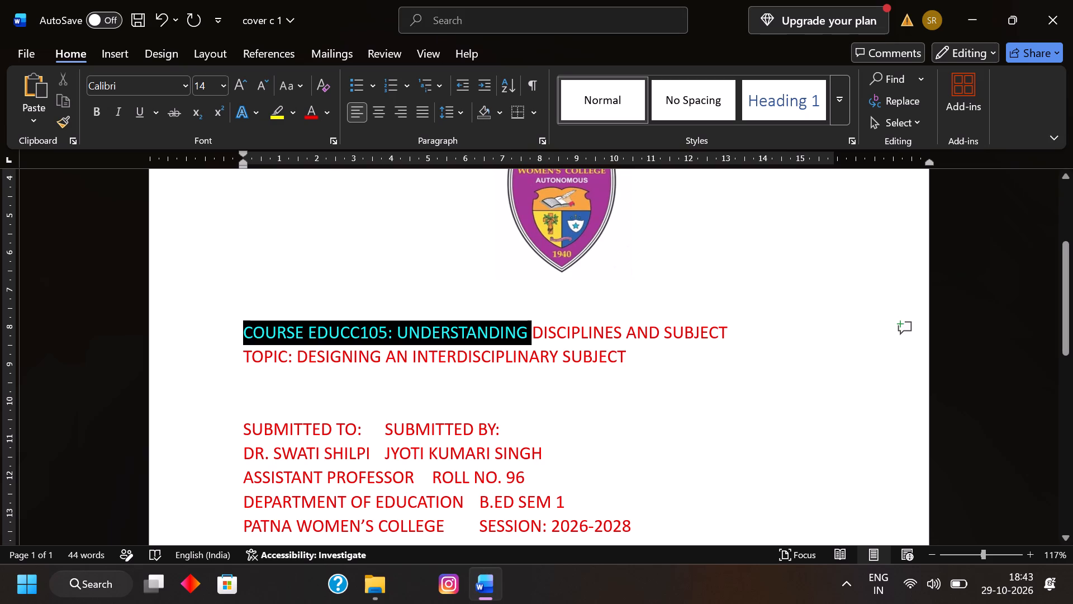
drag(525, 331, 693, 532)
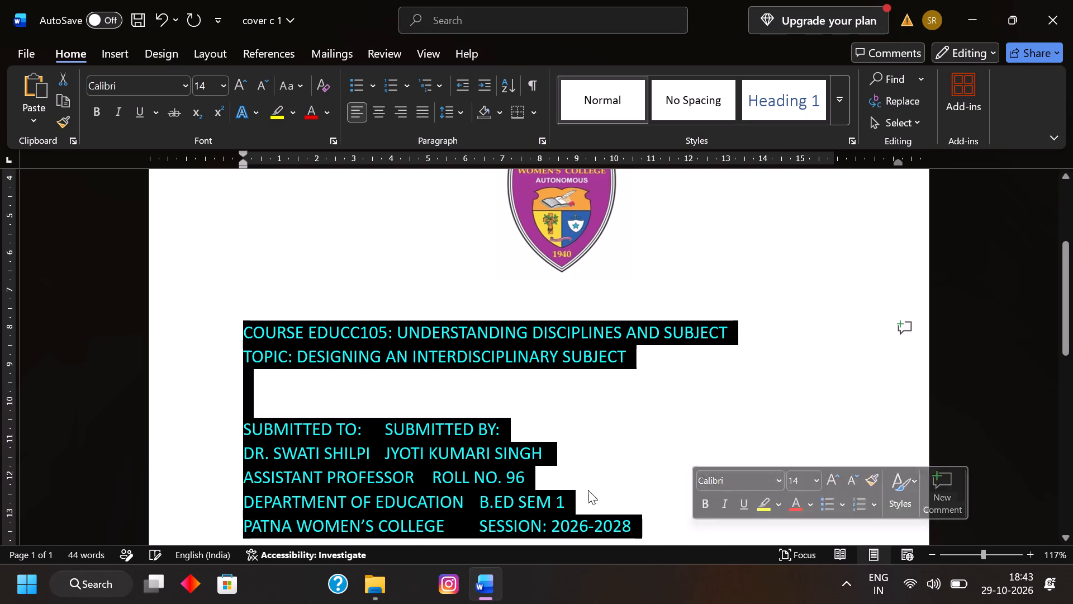
double_click(244, 86)
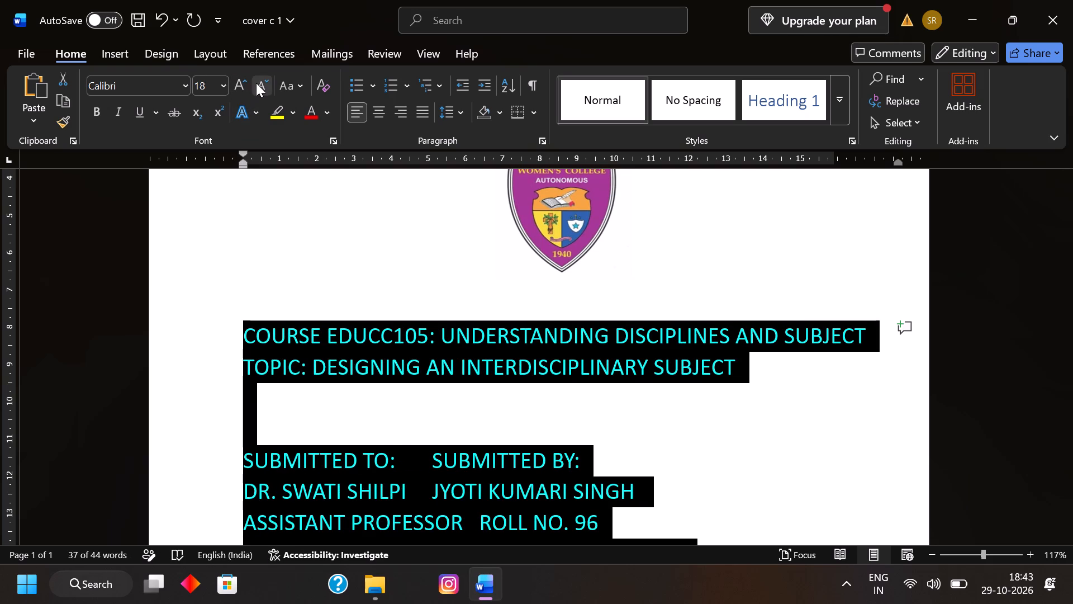
click(256, 83)
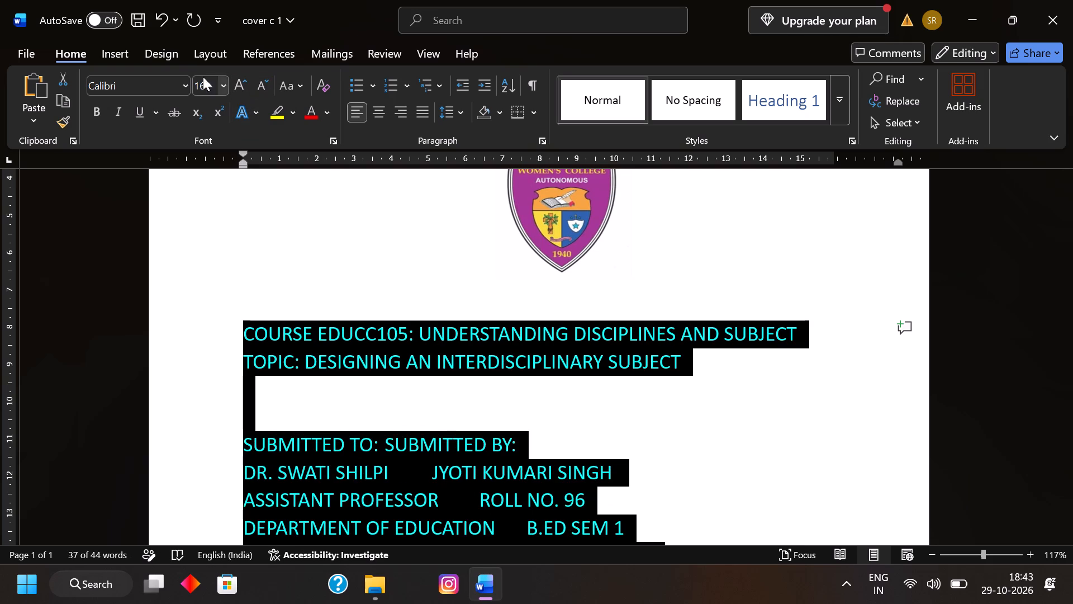
Change the font of the selected course, topic and submission lines to Times New Roman.
click(184, 92)
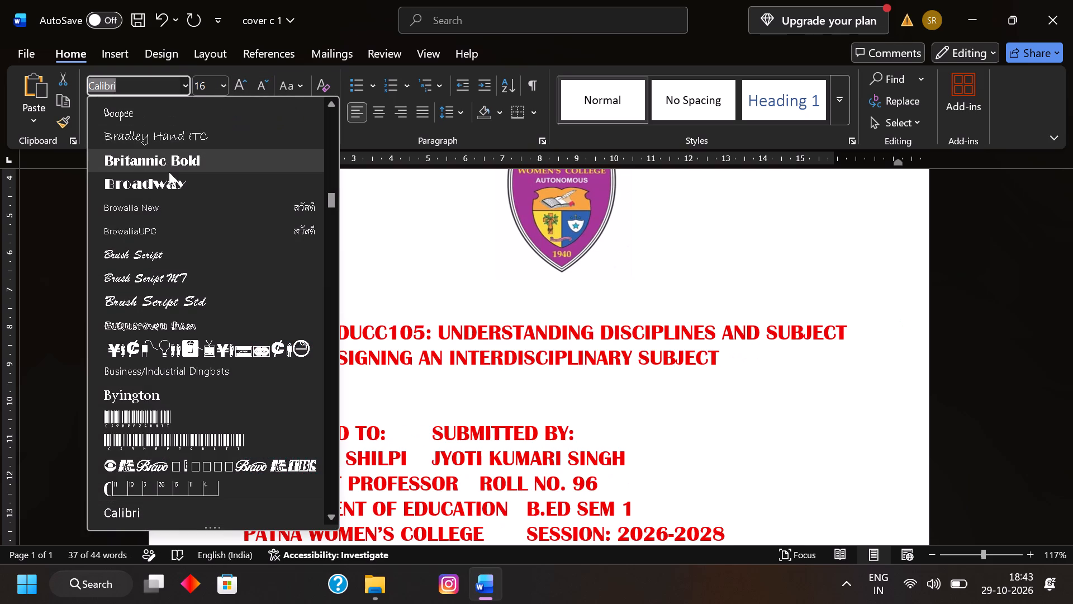
scroll(169, 172, up, 20)
scroll(169, 169, up, 5)
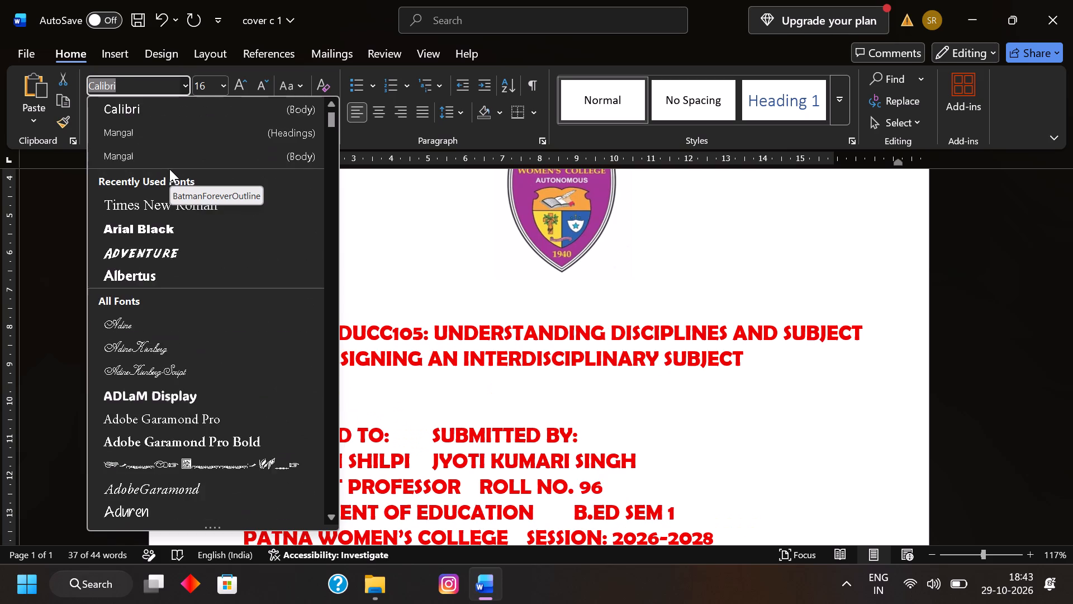
scroll(169, 169, up, 9)
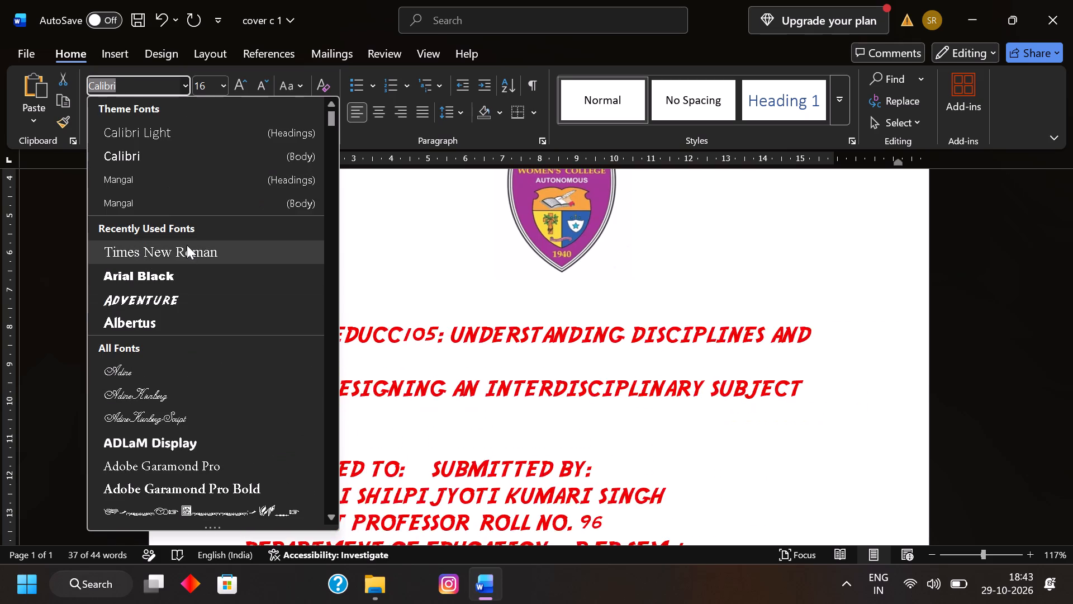
click(187, 245)
Color the selected course, topic and submission lines with the standard dark blue and deselect them.
click(329, 106)
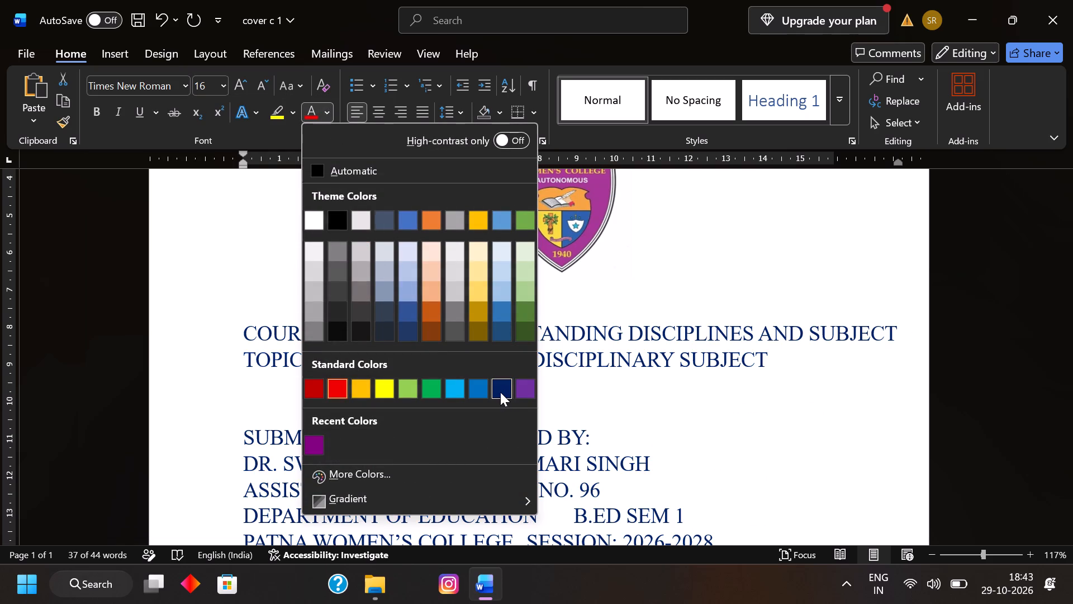
click(500, 392)
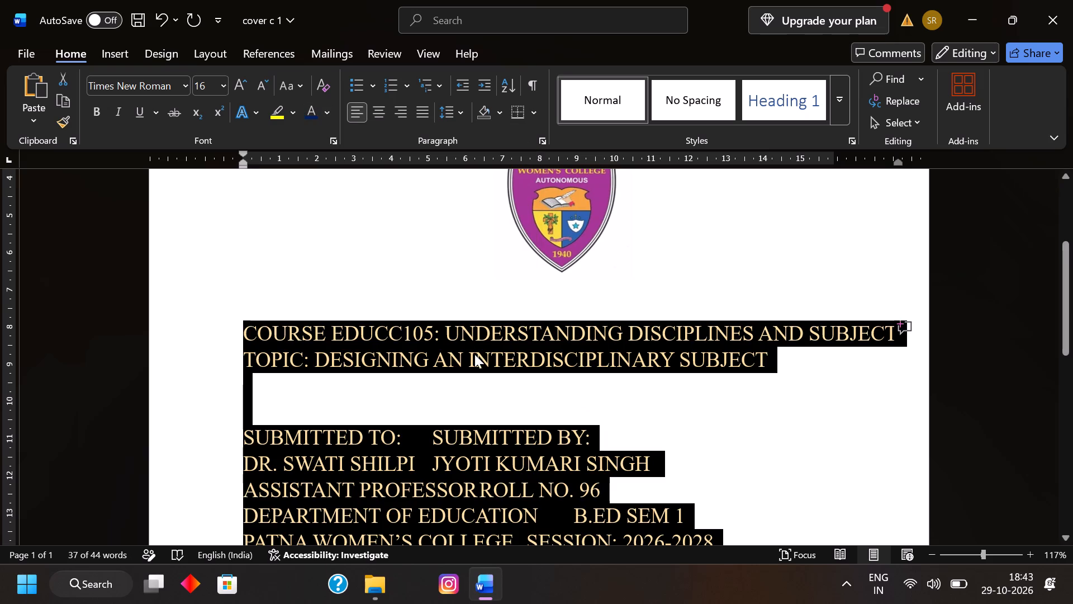
scroll(436, 287, up, 6)
scroll(436, 286, down, 3)
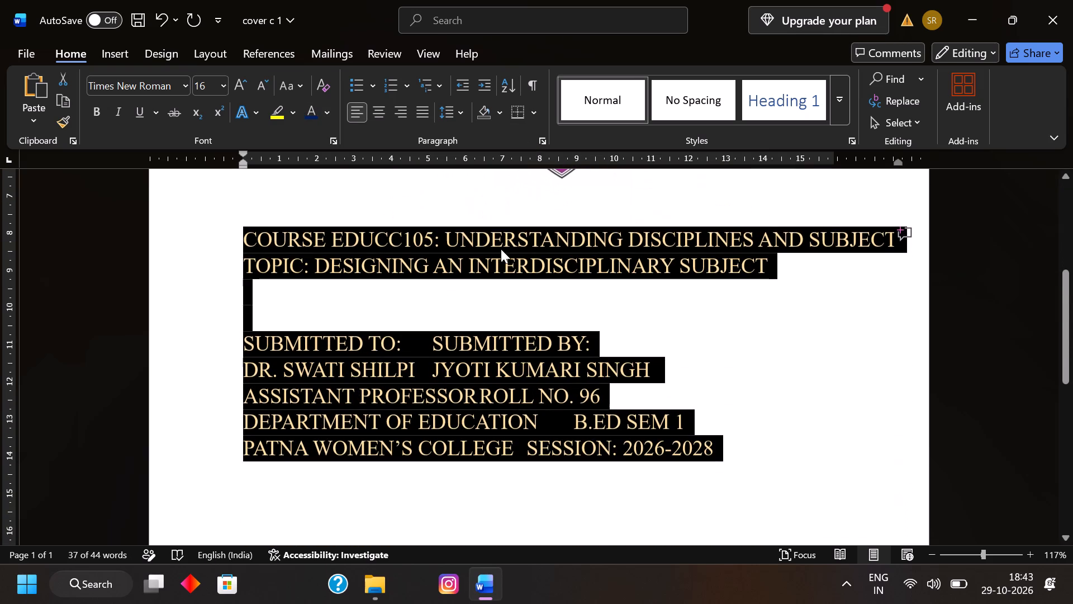
click(628, 197)
Make all lines from "COURSE EDUCC105" through the "PATNA WOMEN'S COLLEGE" session line bold.
scroll(764, 273, down, 2)
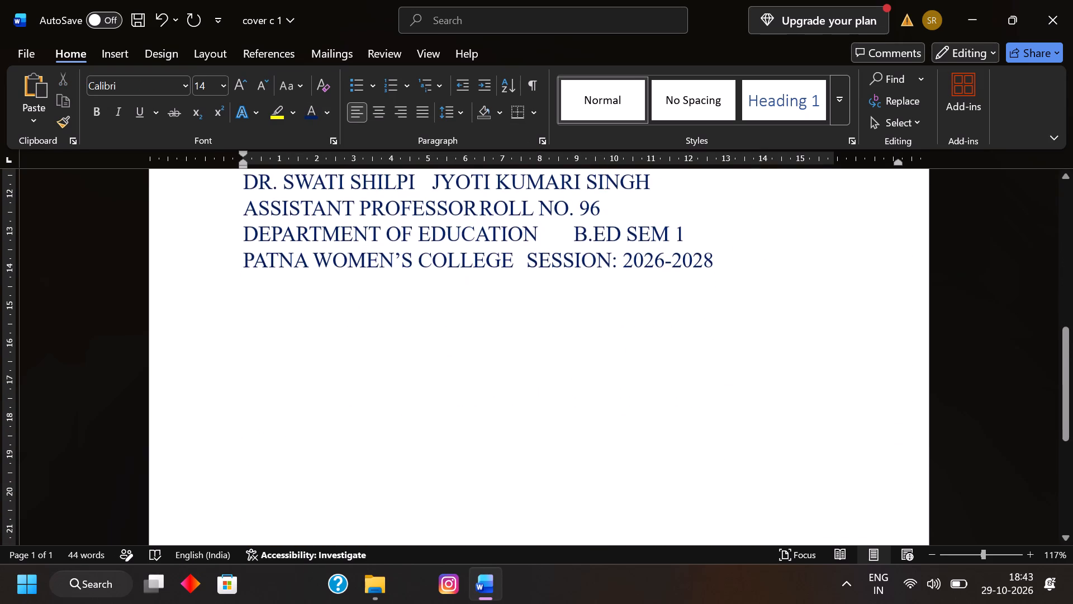
scroll(770, 275, up, 3)
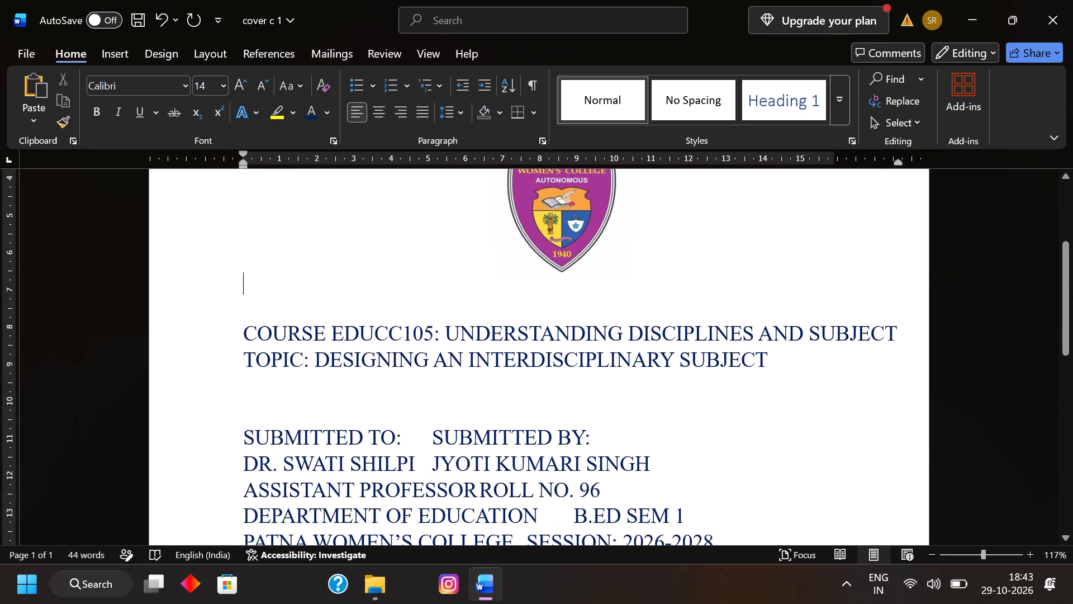
drag(247, 330, 858, 532)
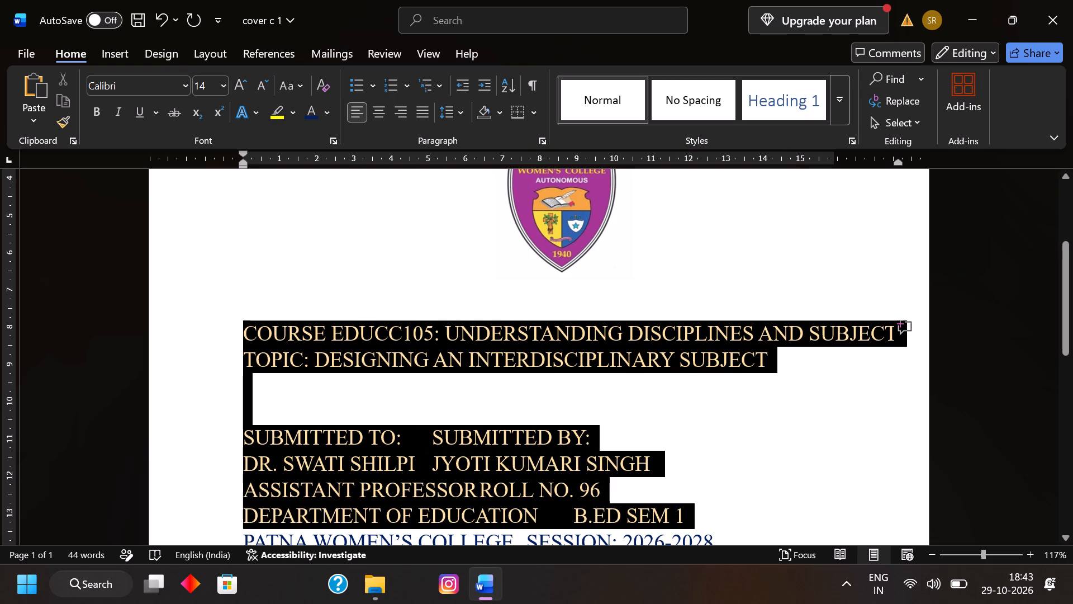
drag(858, 532, 843, 528)
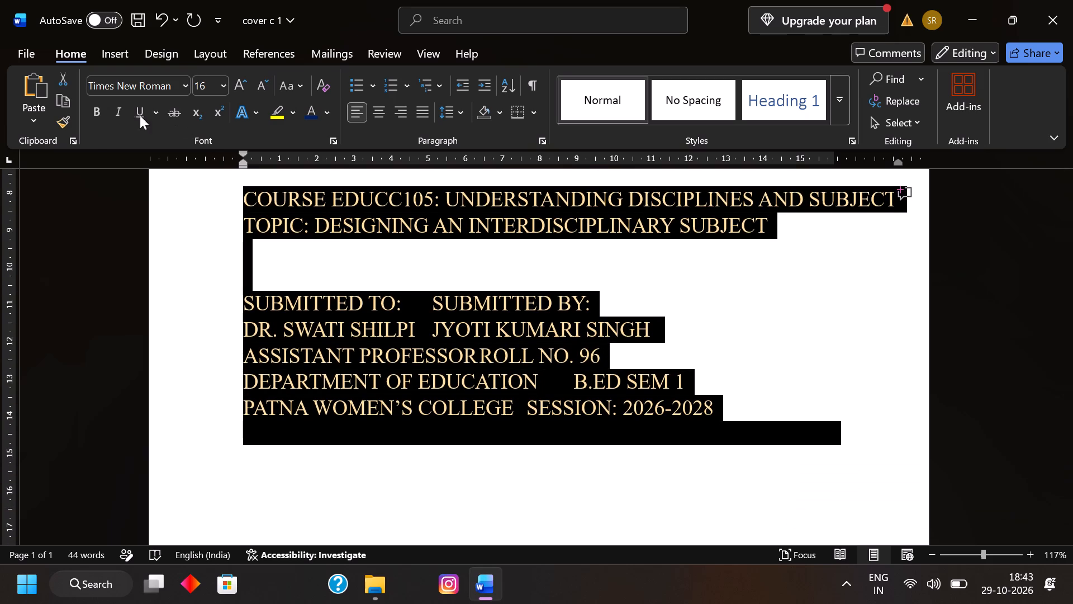
click(97, 115)
scroll(401, 403, up, 2)
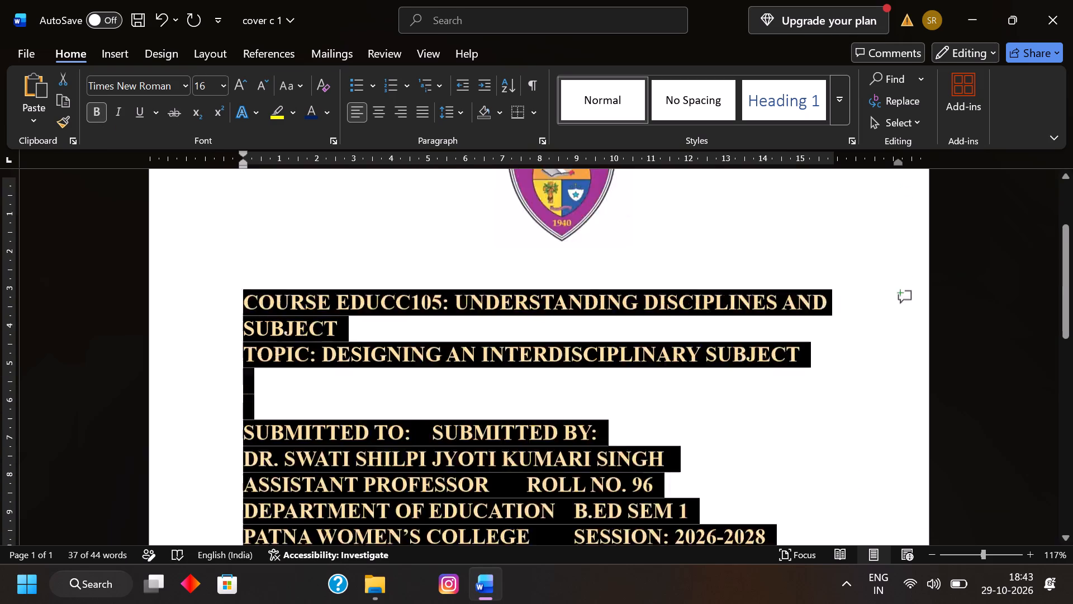
scroll(401, 403, up, 2)
click(428, 404)
scroll(498, 433, up, 2)
scroll(498, 431, down, 3)
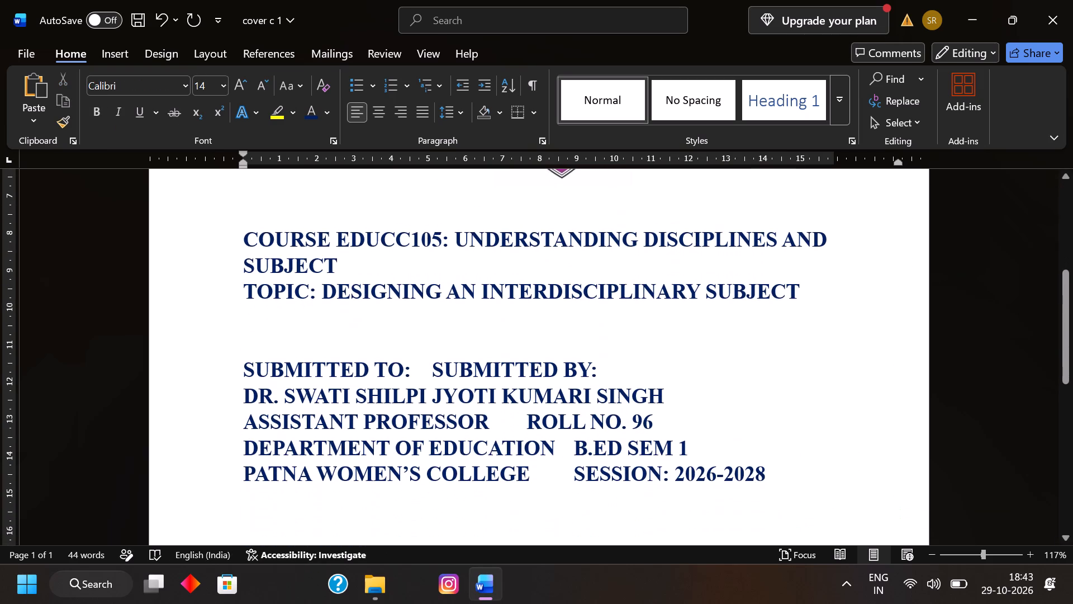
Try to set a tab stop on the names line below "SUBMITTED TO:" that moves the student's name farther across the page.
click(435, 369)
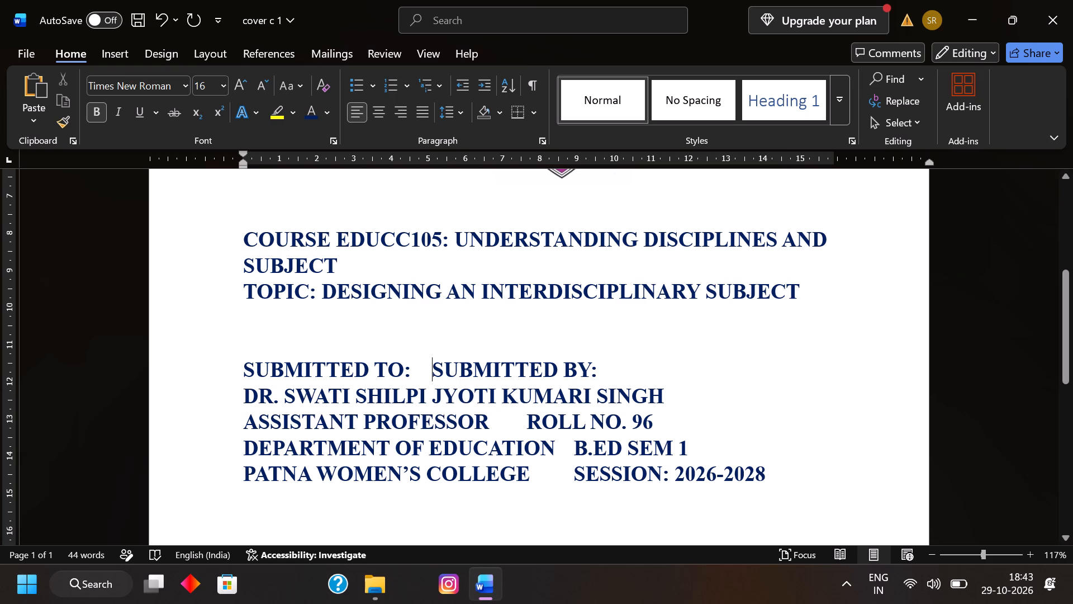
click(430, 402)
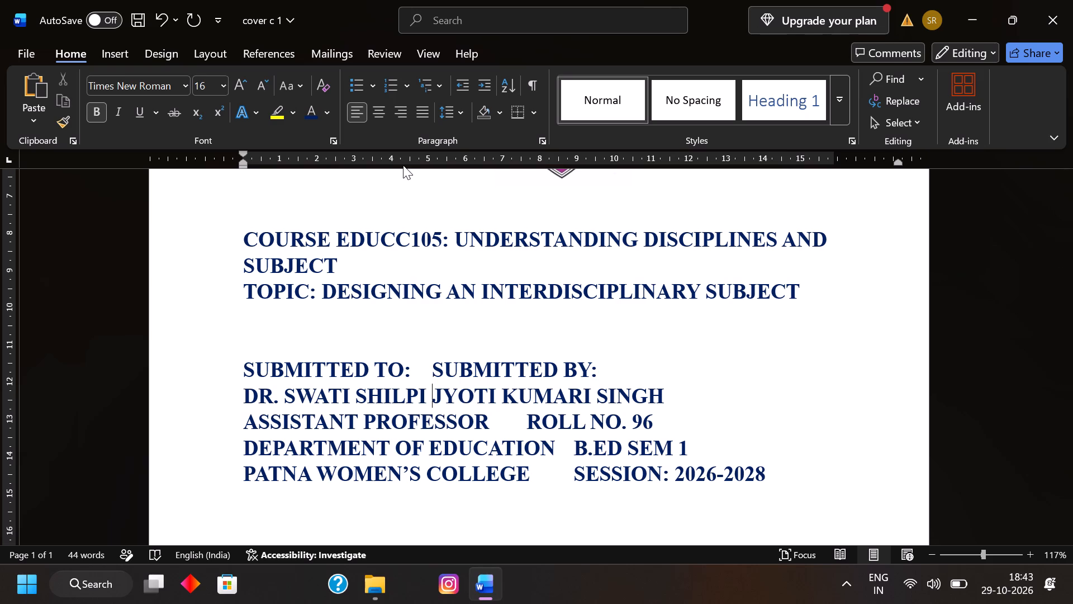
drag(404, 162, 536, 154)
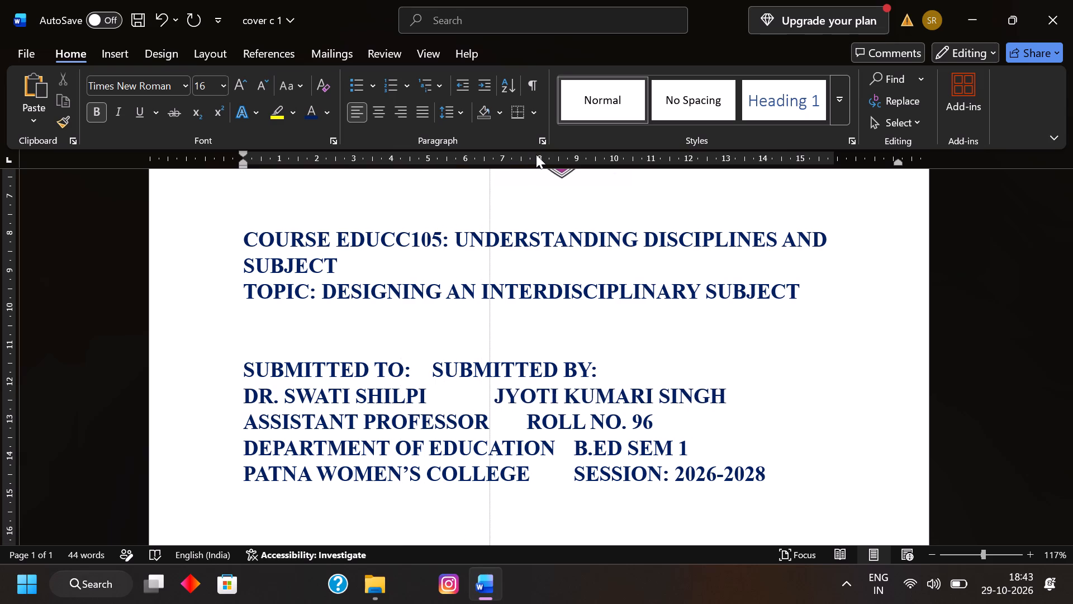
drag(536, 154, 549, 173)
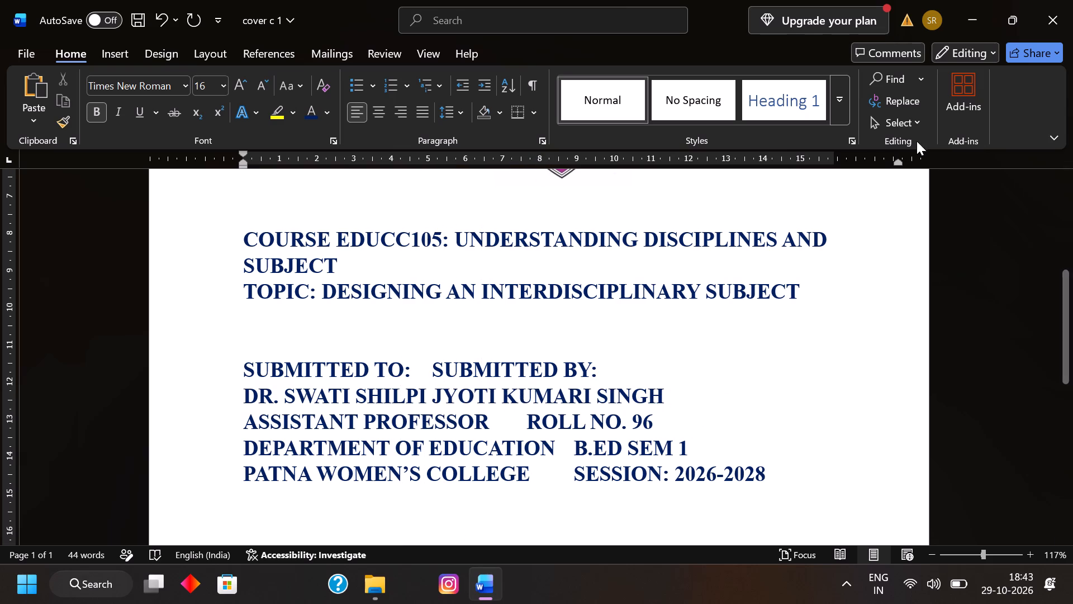
Adjust the right indent of the names line below "SUBMITTED TO:" to about 12 cm on the ruler.
drag(897, 162, 562, 213)
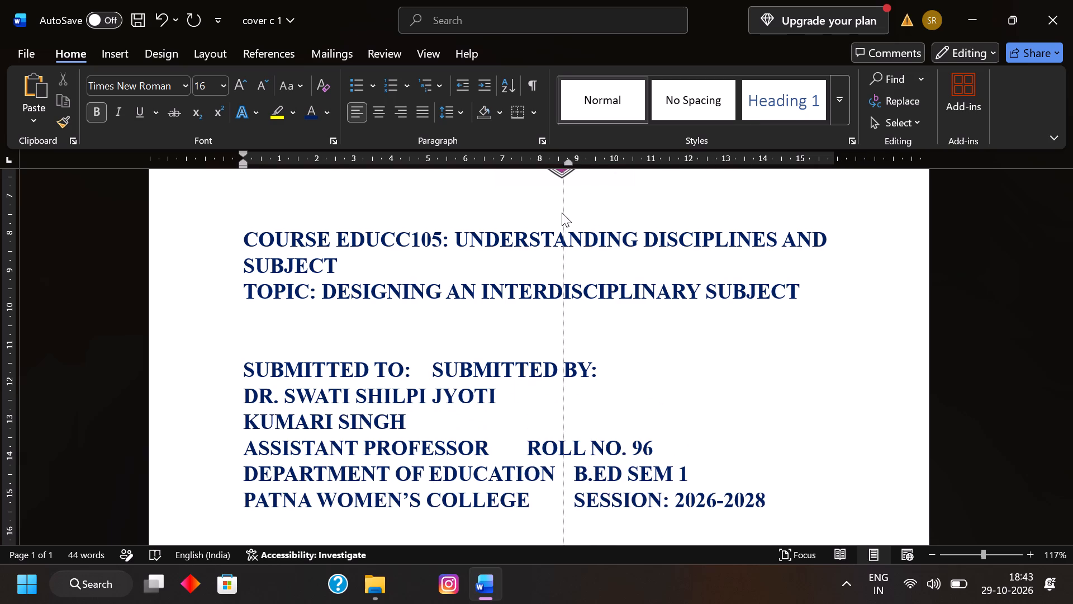
drag(562, 213, 442, 215)
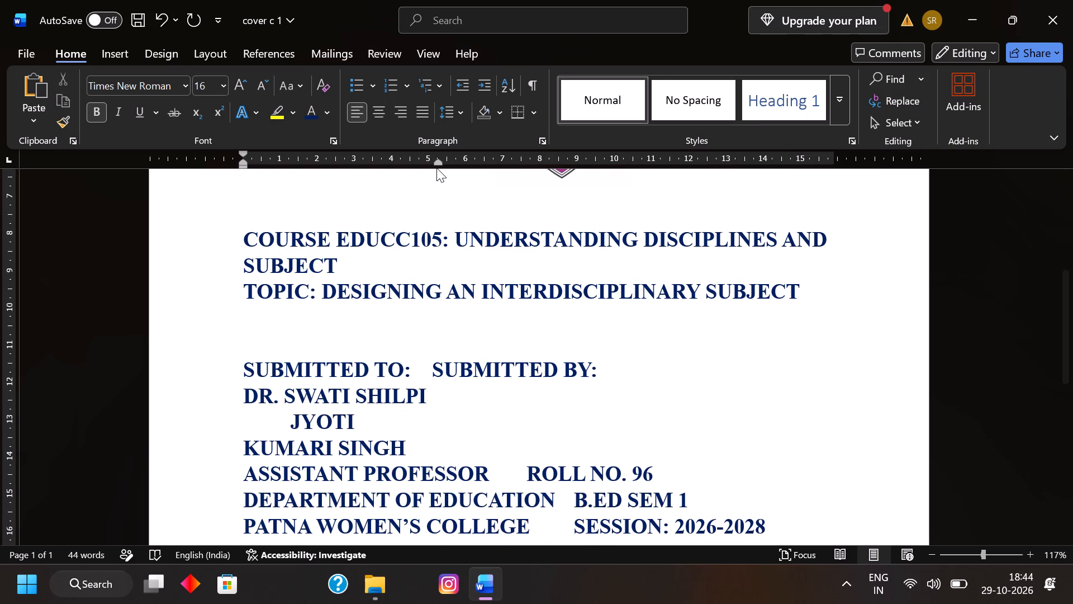
drag(436, 168, 613, 173)
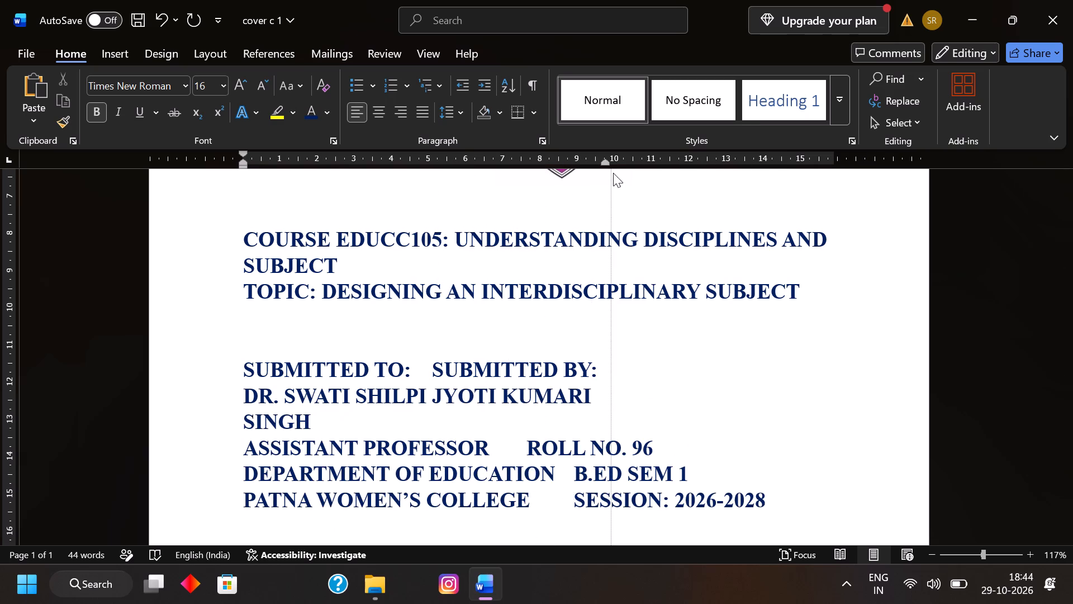
drag(613, 173, 702, 164)
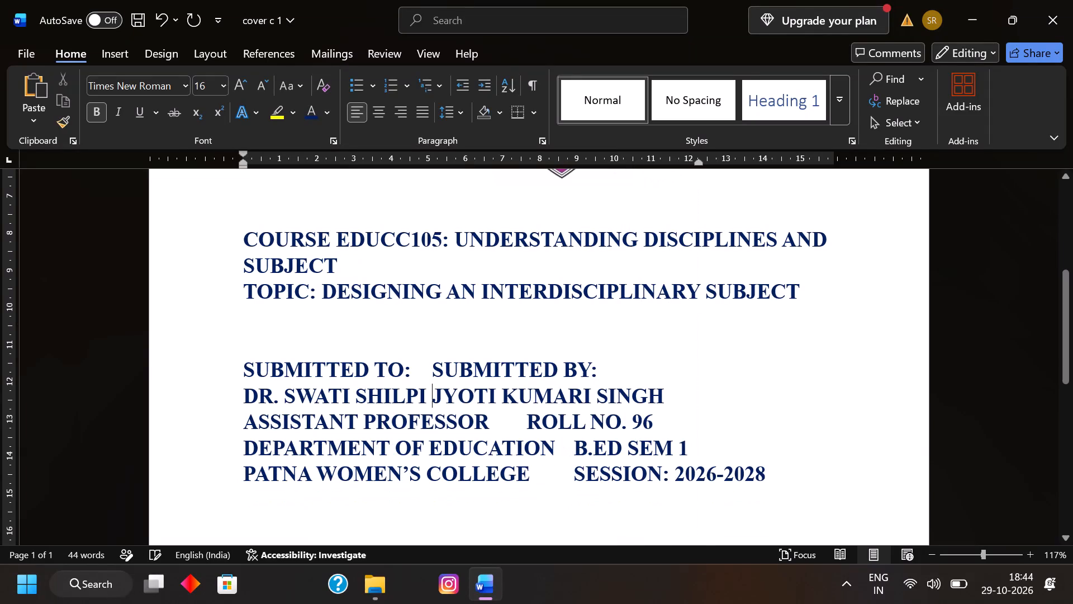
Widen the gap before the student's name on the names line with a few extra spaces.
click(433, 401)
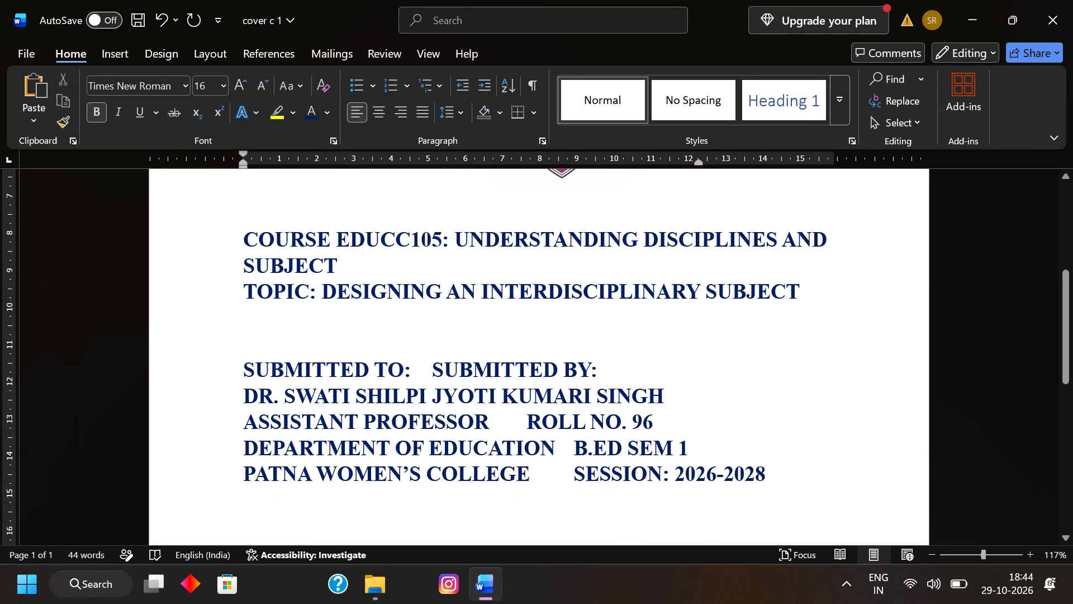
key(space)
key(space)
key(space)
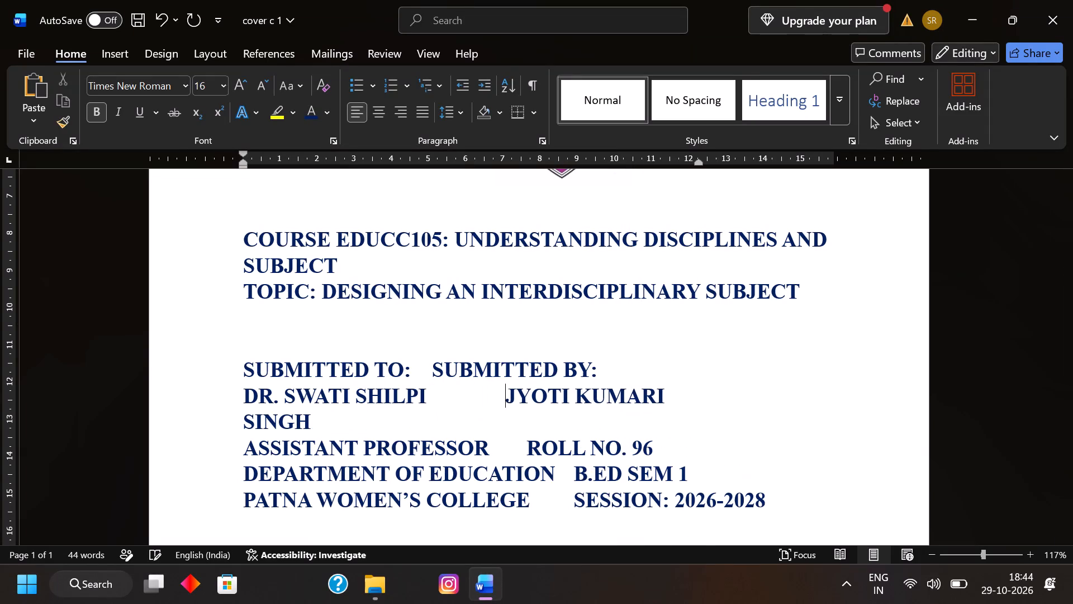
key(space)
key(BackSpace)
key(BackSpace)
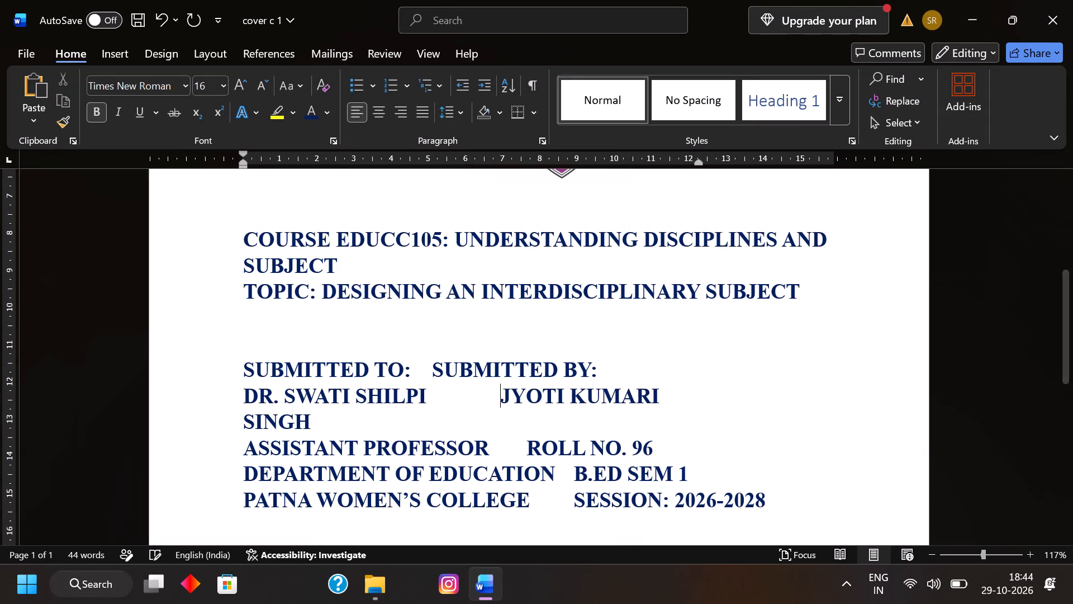
key(BackSpace)
key(BackSpace)
key(BackSpace)
key(BackSpace)
key(BackSpace)
key(BackSpace)
key(BackSpace)
key(BackSpace)
key(BackSpace)
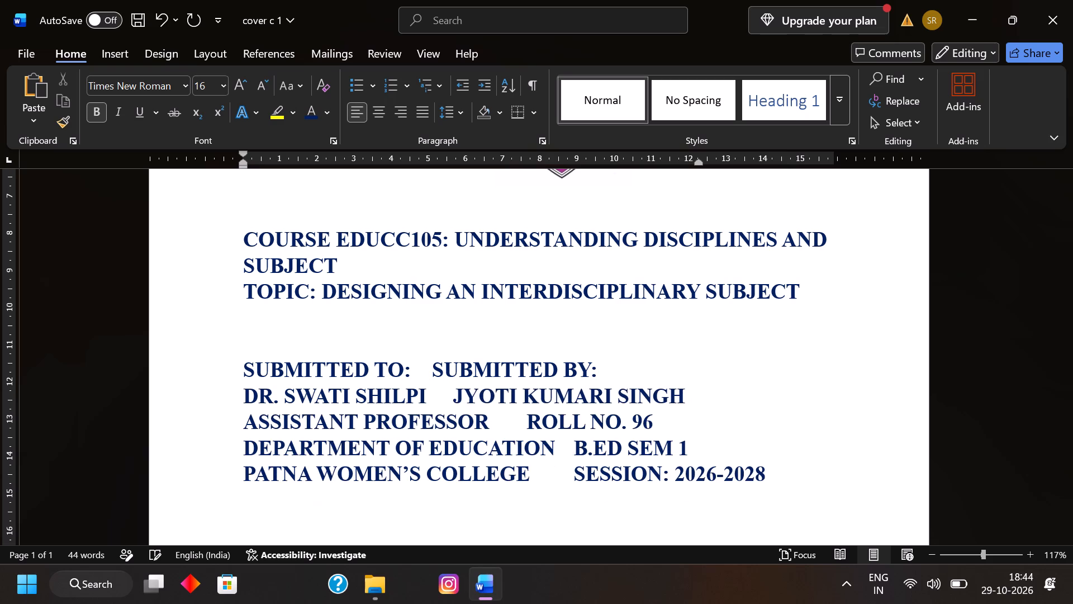
key(Tab)
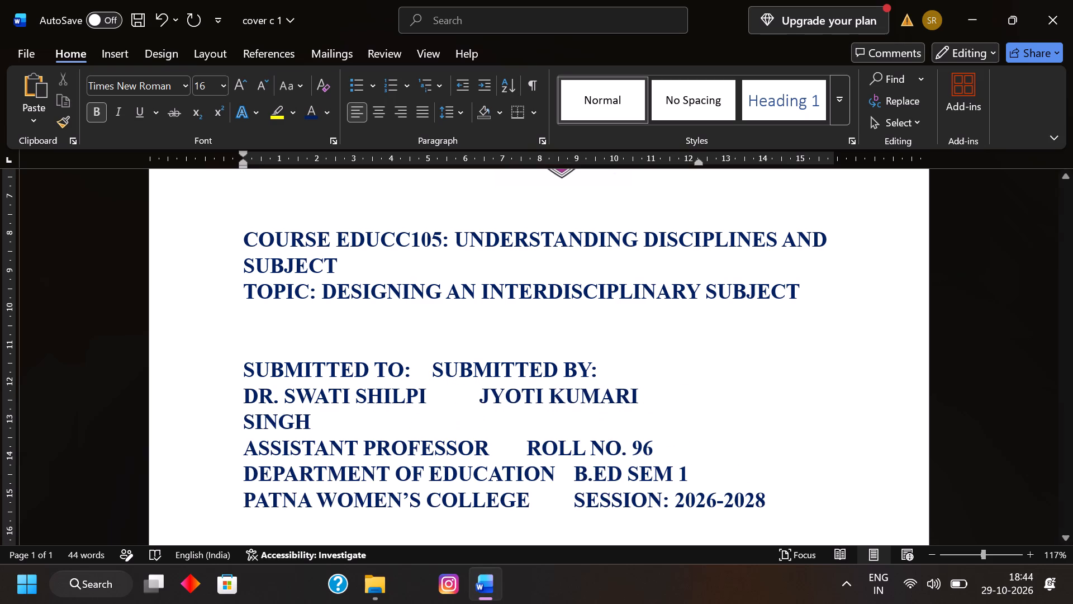
key(BackSpace)
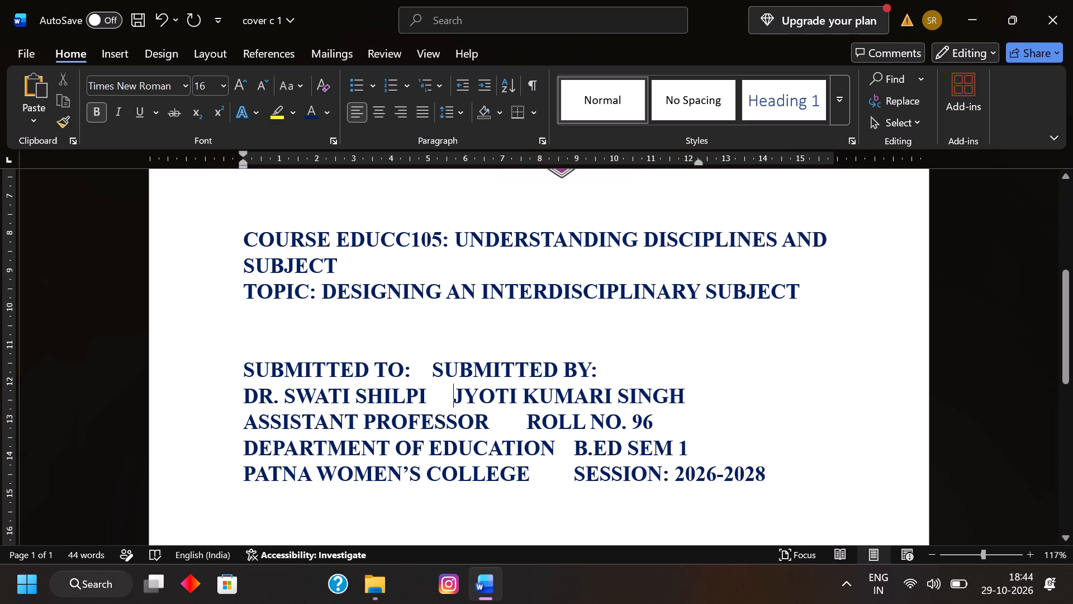
Insert six extra spaces before "SUBMITTED BY:" on the submission heading line.
click(432, 371)
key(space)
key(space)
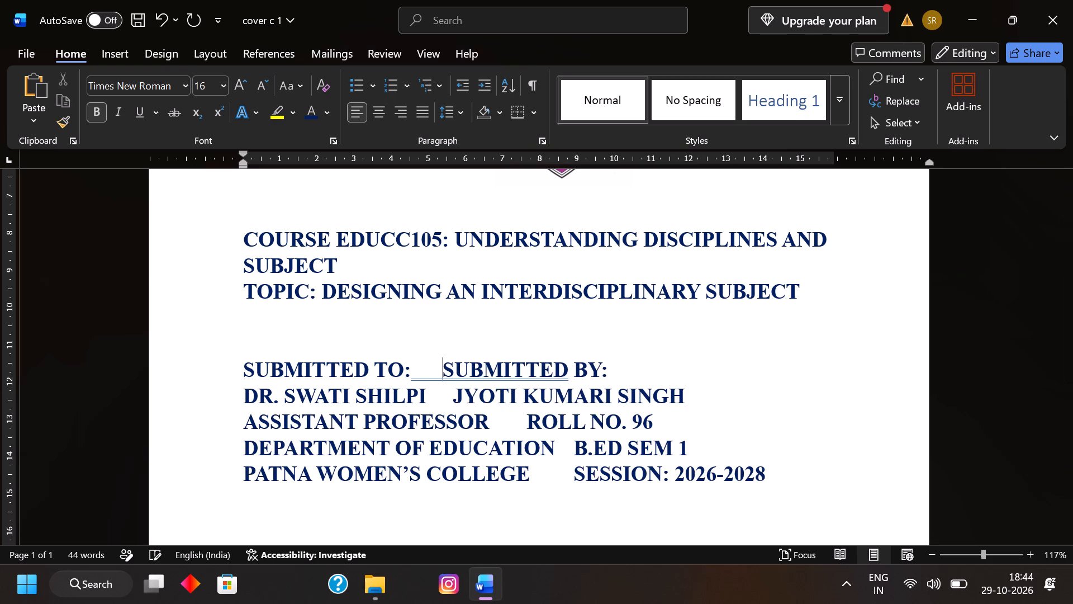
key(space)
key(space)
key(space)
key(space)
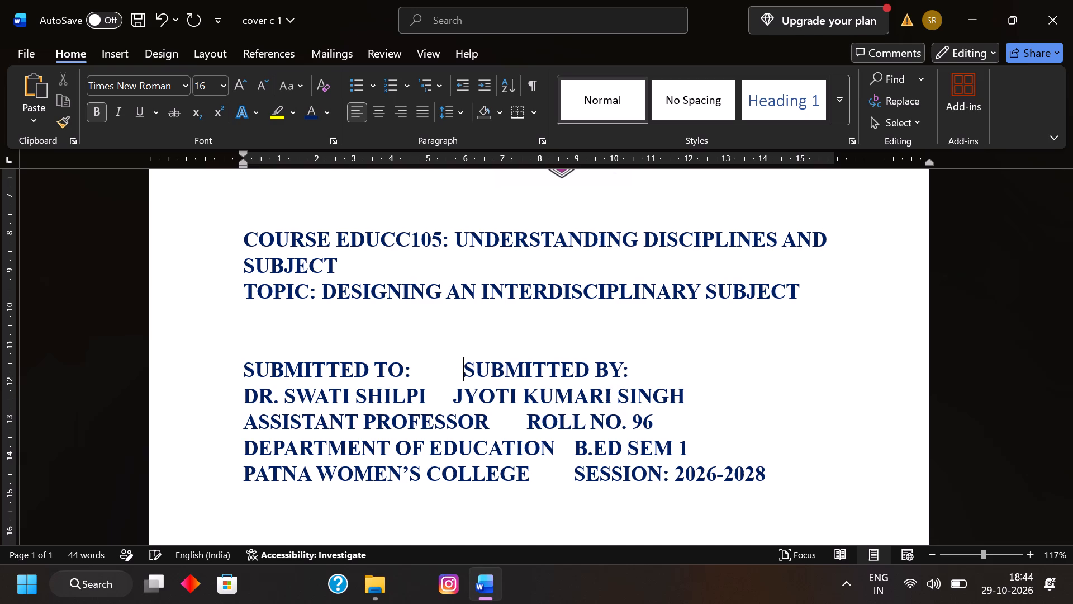
Set a left tab stop at about 11 cm on the "SUBMITTED TO:" line to shift "SUBMITTED BY:" across the page.
click(522, 427)
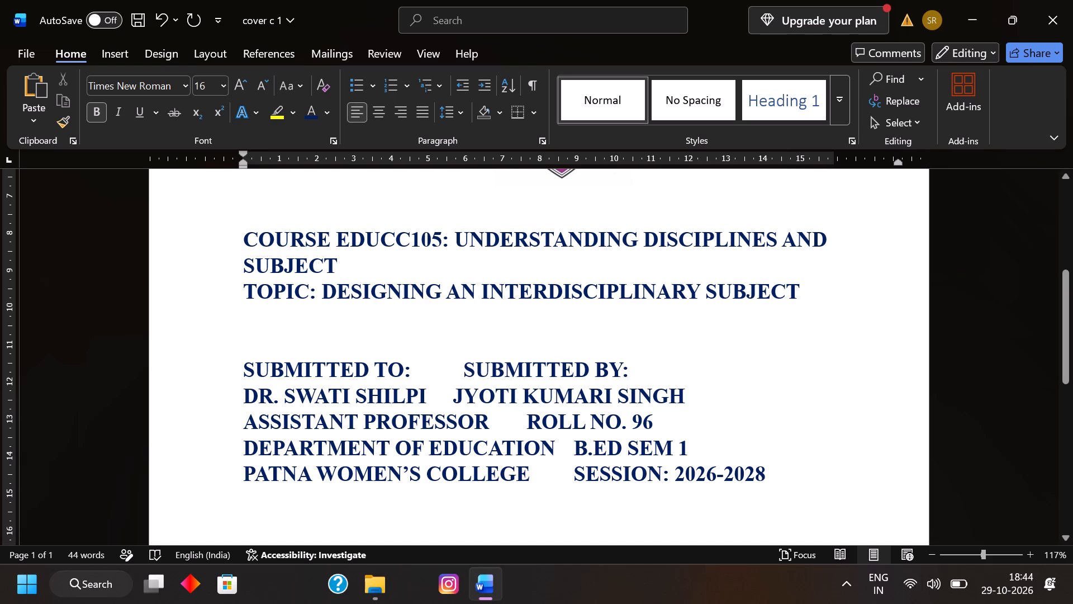
click(461, 372)
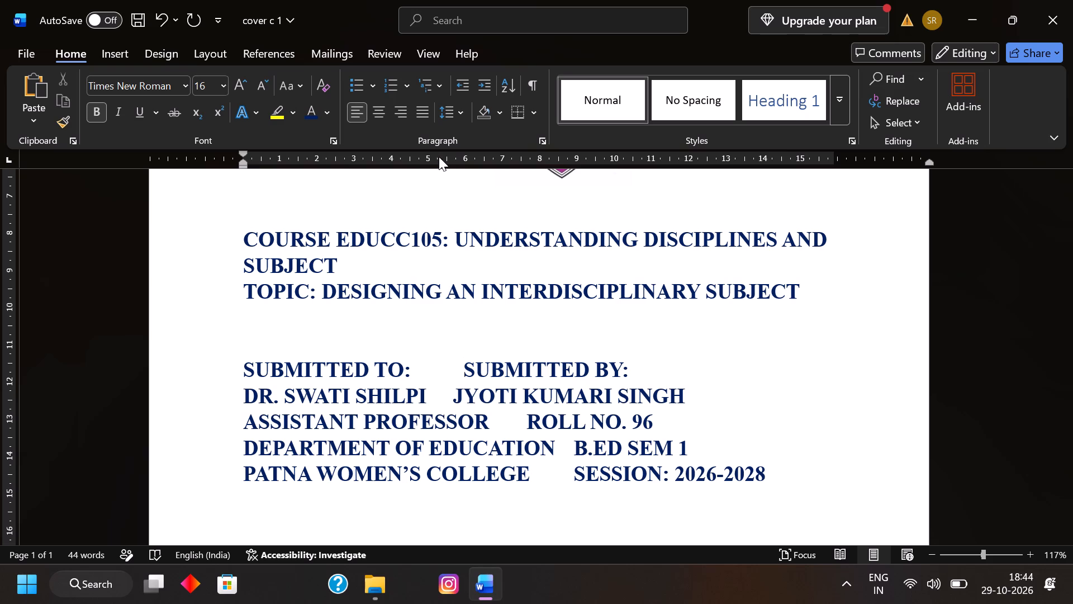
drag(445, 162, 513, 163)
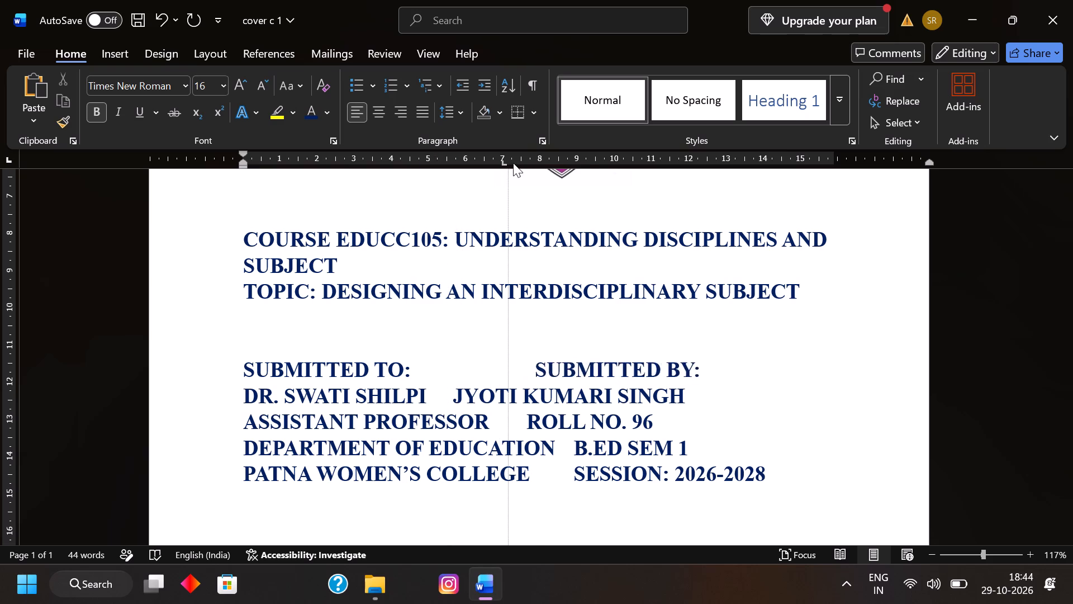
drag(513, 163, 651, 163)
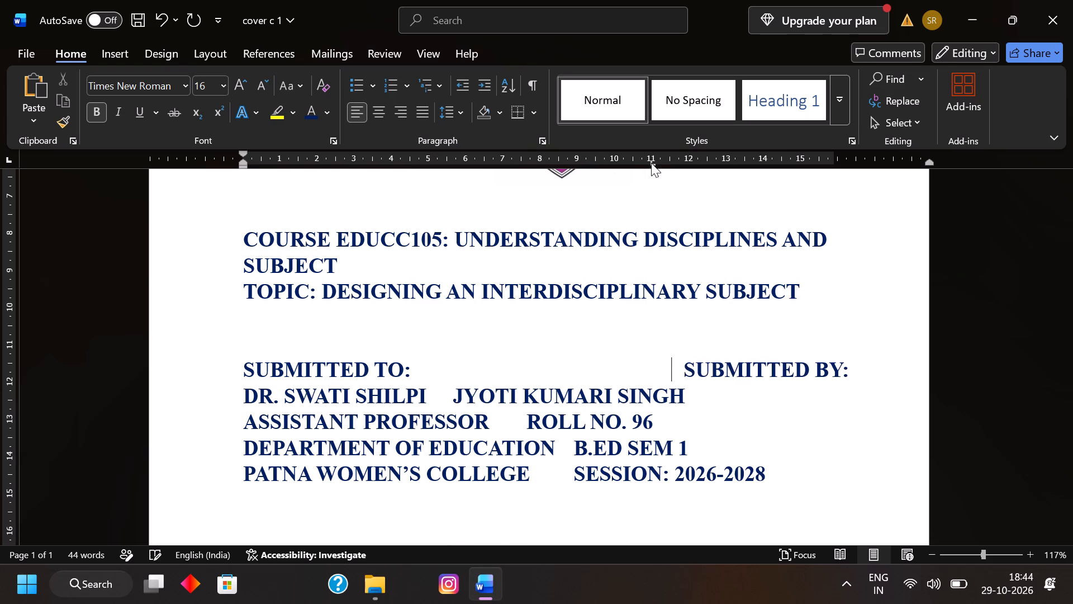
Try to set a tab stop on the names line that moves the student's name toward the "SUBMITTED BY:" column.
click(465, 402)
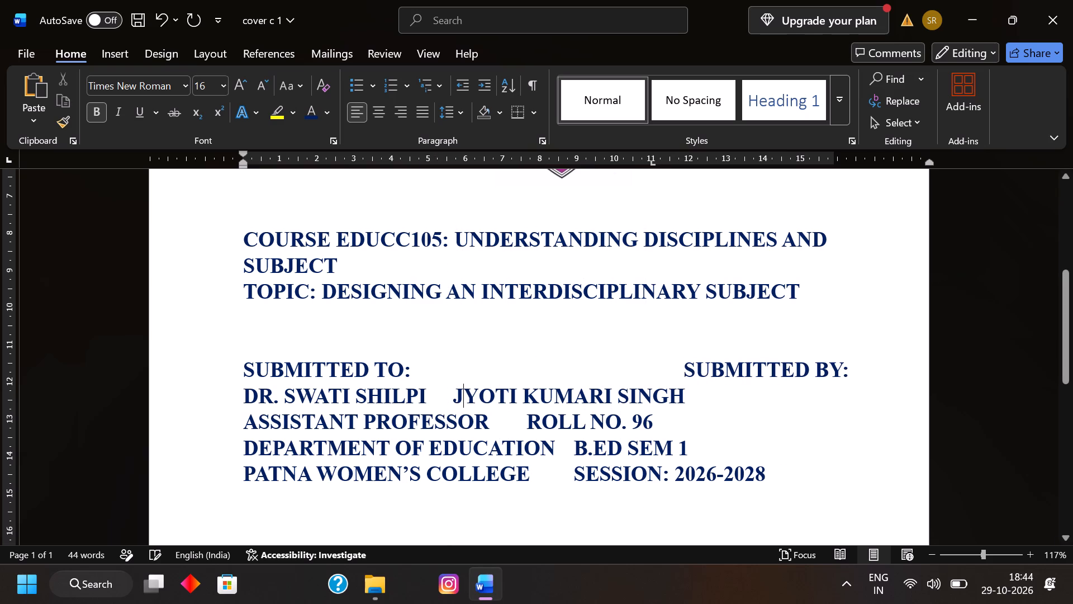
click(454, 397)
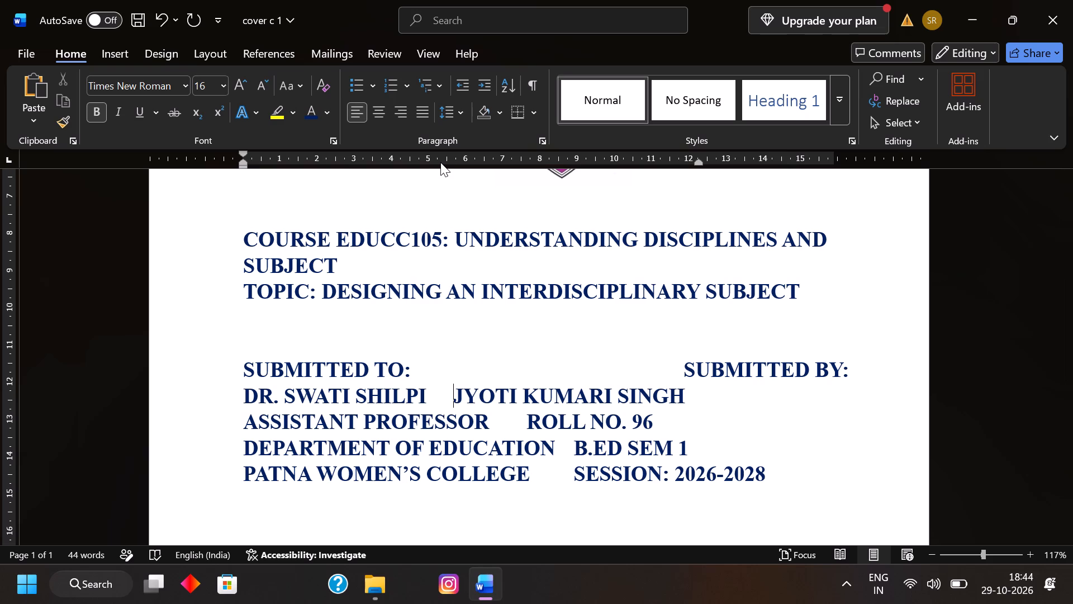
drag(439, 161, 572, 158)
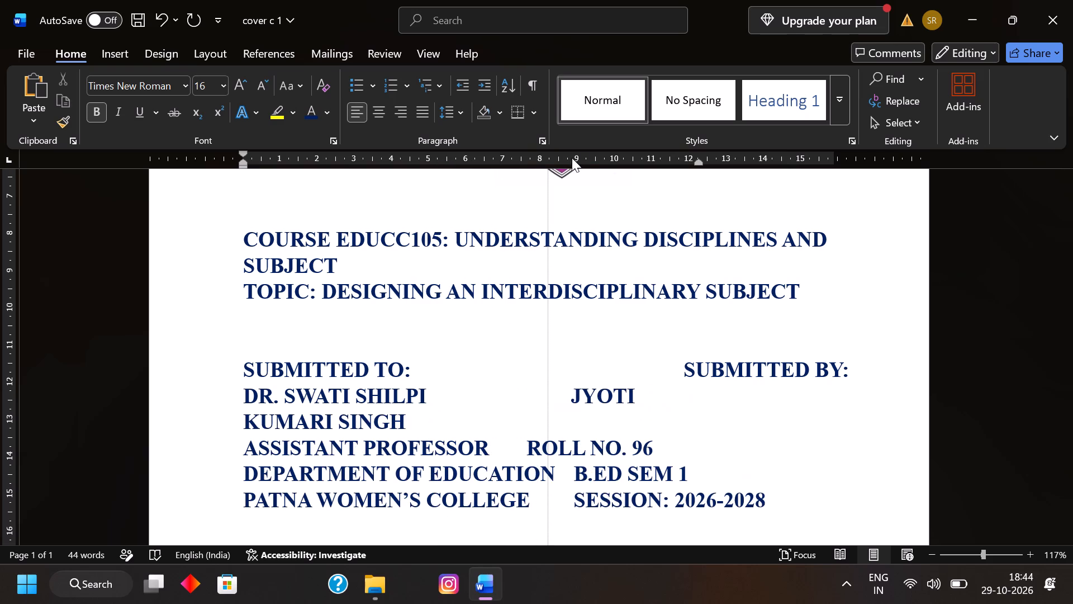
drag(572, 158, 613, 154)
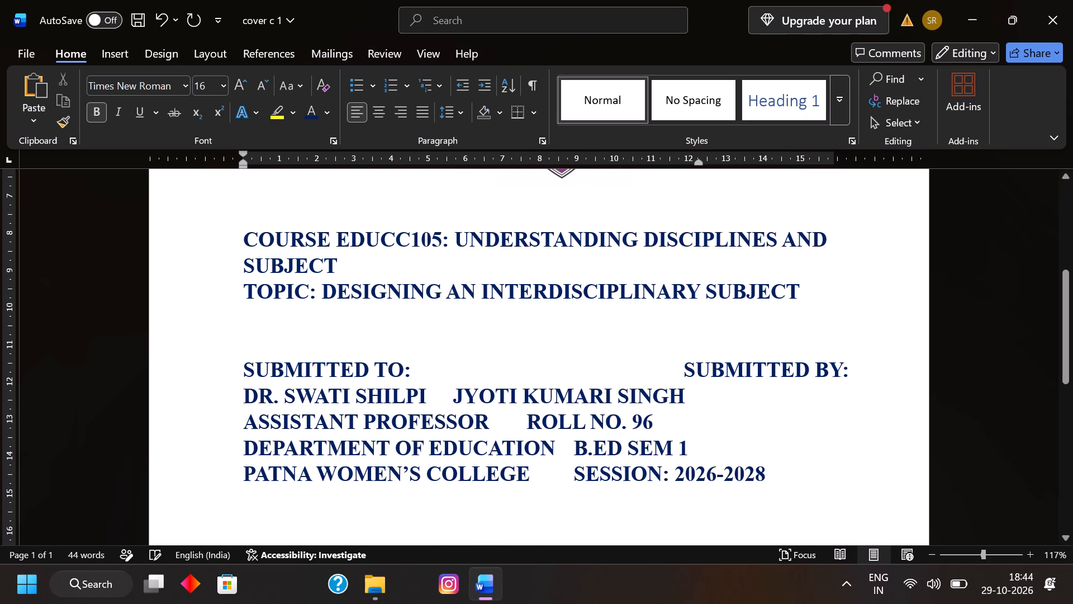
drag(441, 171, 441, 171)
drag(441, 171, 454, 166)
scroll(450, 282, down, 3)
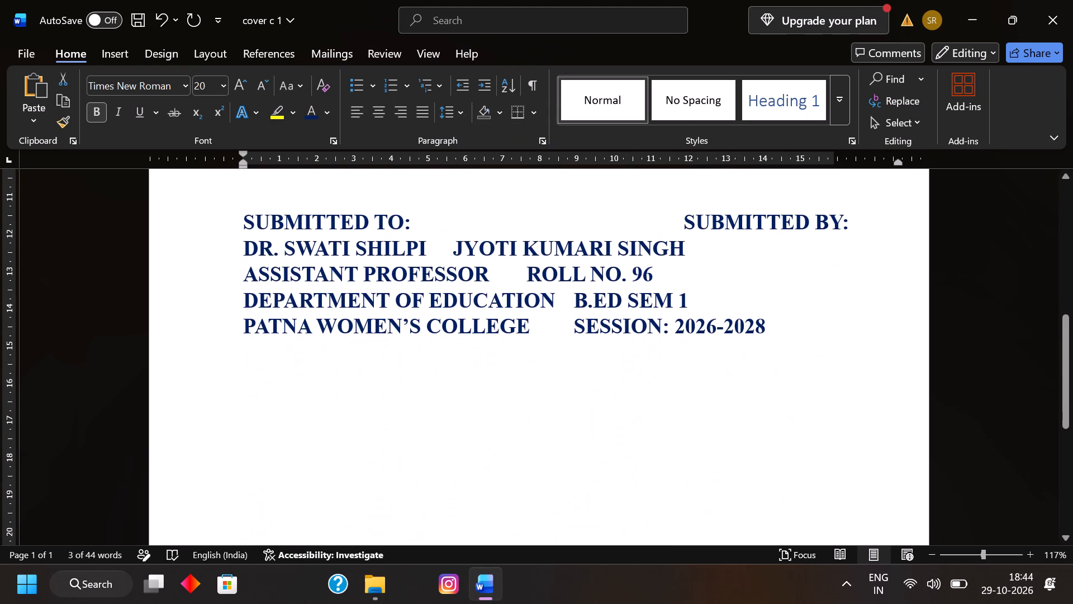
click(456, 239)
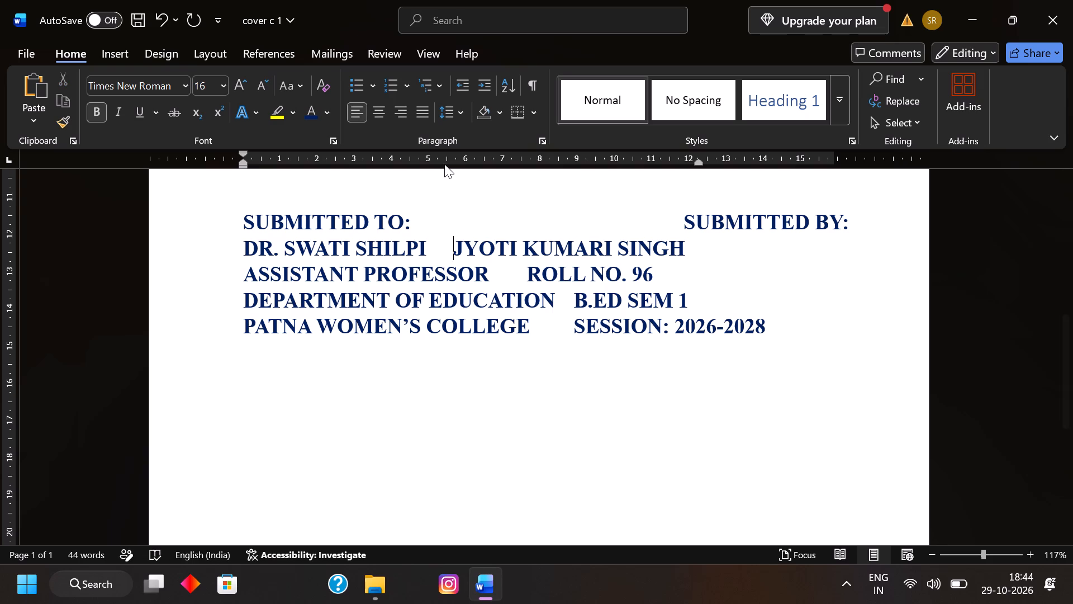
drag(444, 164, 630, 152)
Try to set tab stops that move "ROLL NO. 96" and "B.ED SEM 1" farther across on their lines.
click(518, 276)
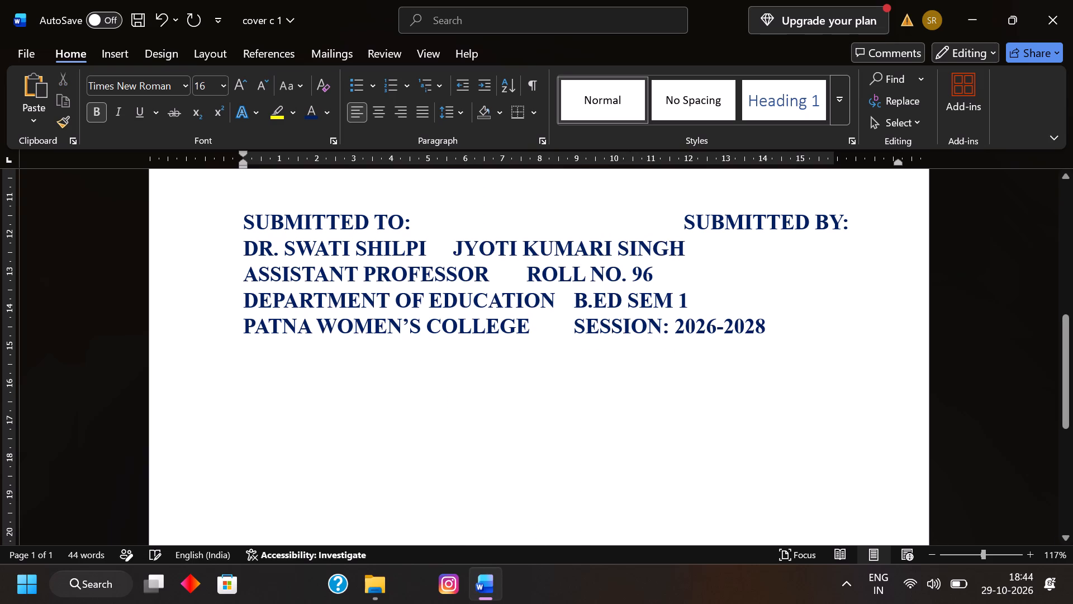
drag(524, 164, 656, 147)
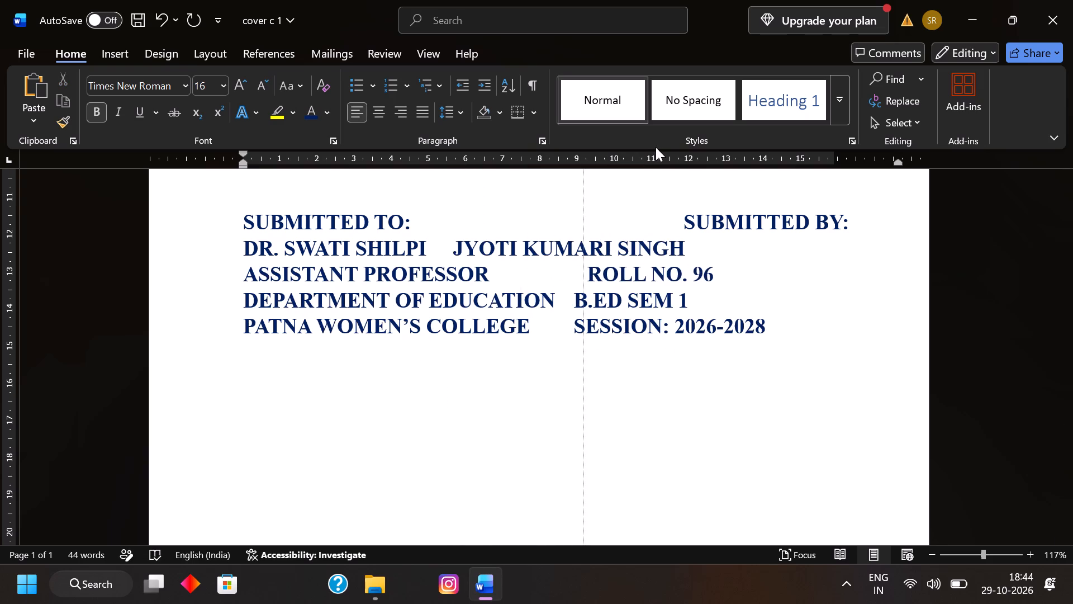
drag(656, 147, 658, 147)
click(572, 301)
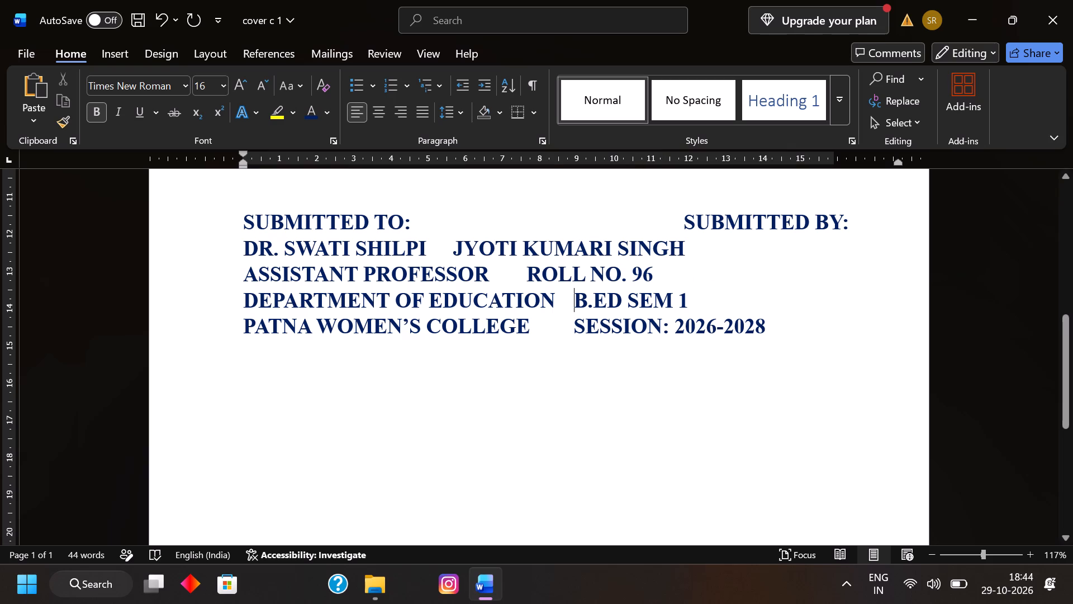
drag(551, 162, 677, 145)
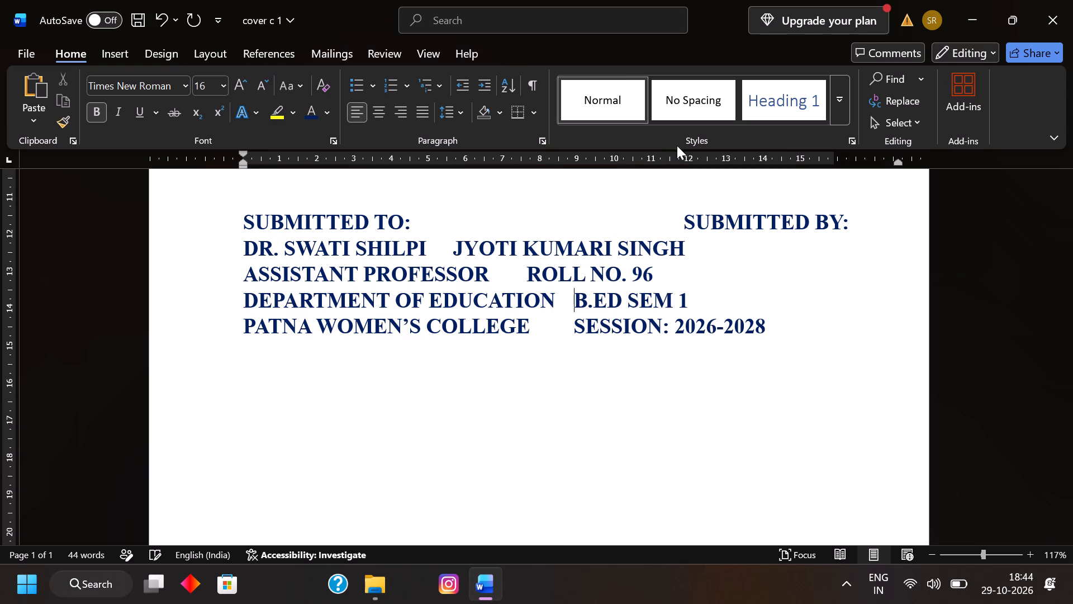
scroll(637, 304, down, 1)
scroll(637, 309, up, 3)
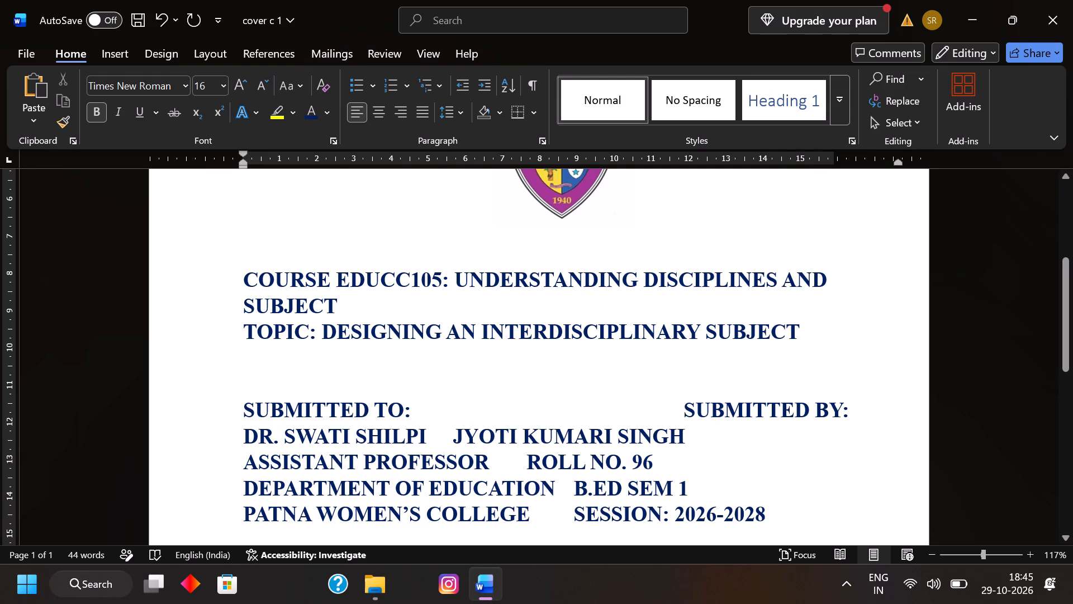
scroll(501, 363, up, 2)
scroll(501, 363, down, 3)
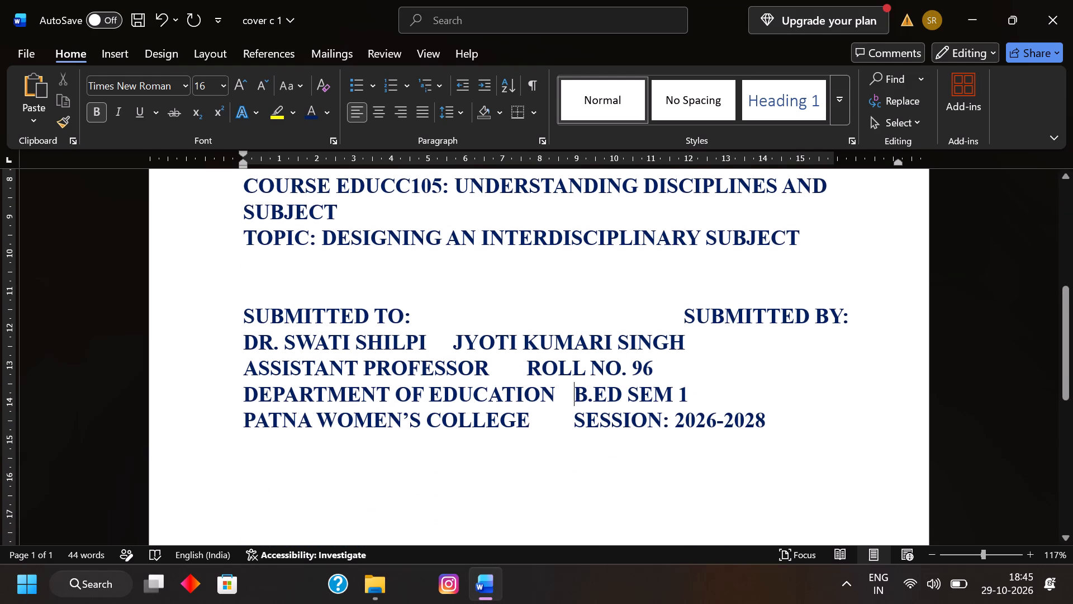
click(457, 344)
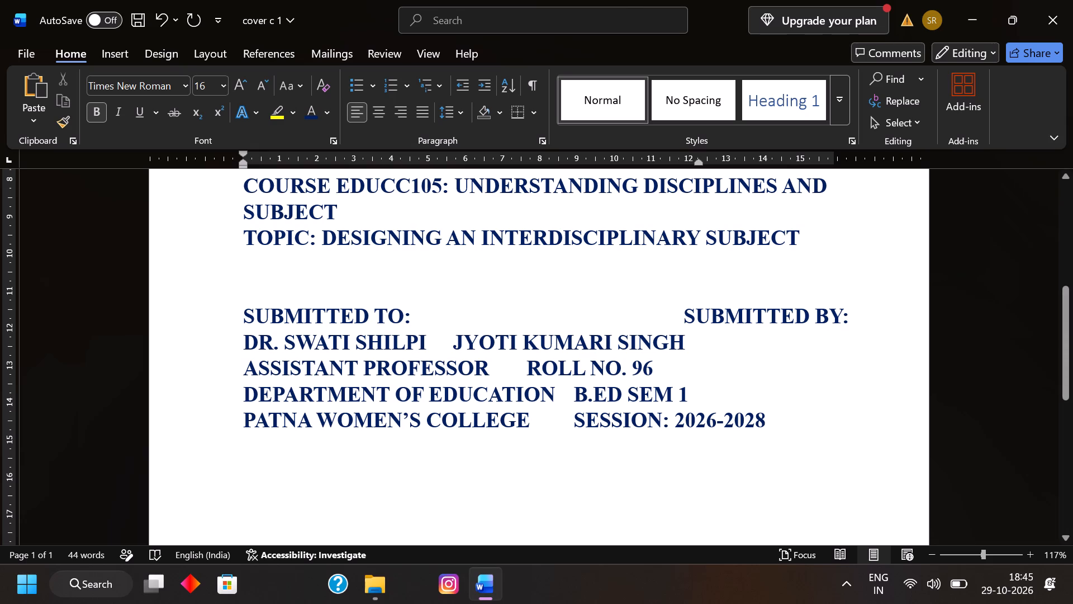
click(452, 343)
Insert a blank line between the course title ending in "SUBJECT" and the "TOPIC:" line.
scroll(471, 362, down, 2)
scroll(469, 360, up, 5)
click(345, 493)
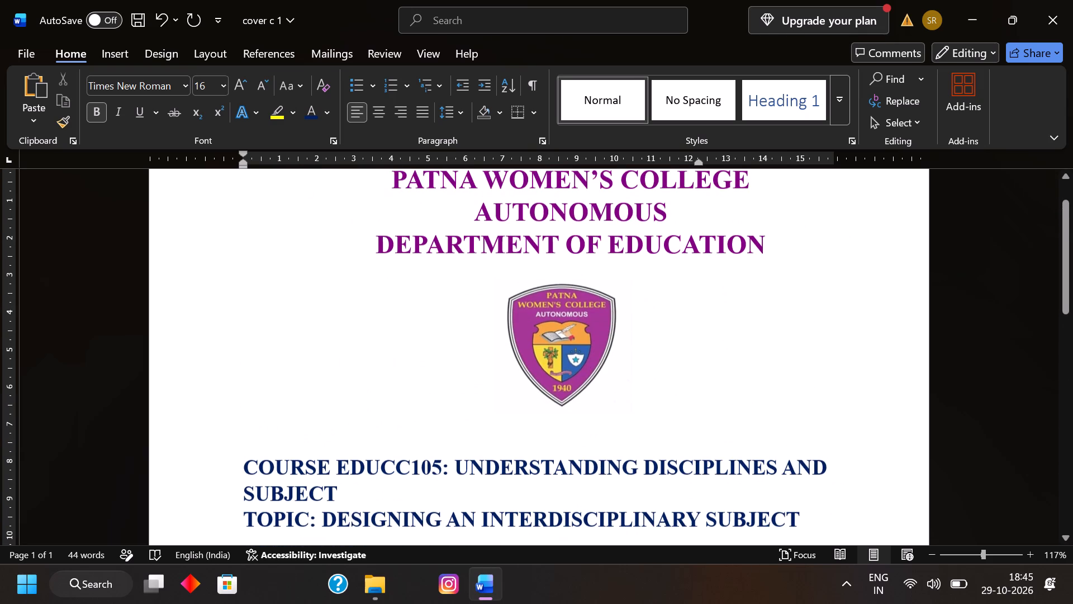
key(Return)
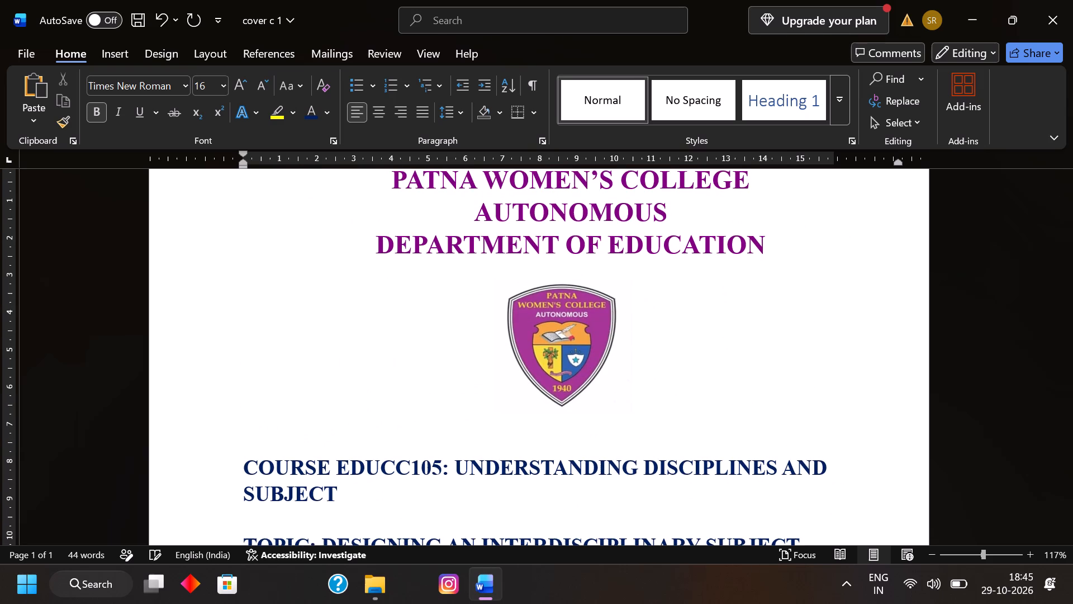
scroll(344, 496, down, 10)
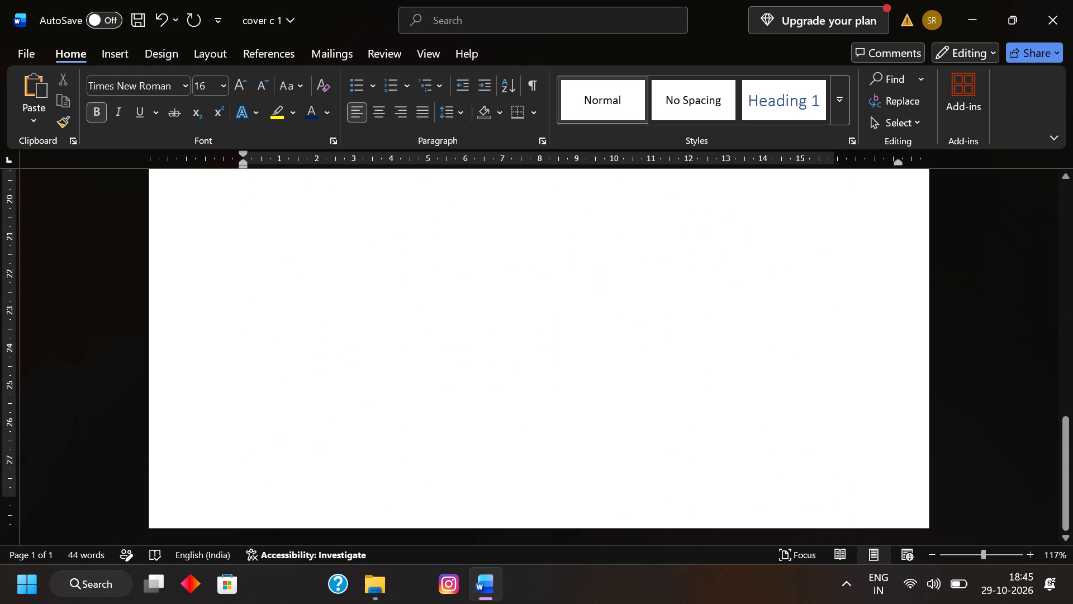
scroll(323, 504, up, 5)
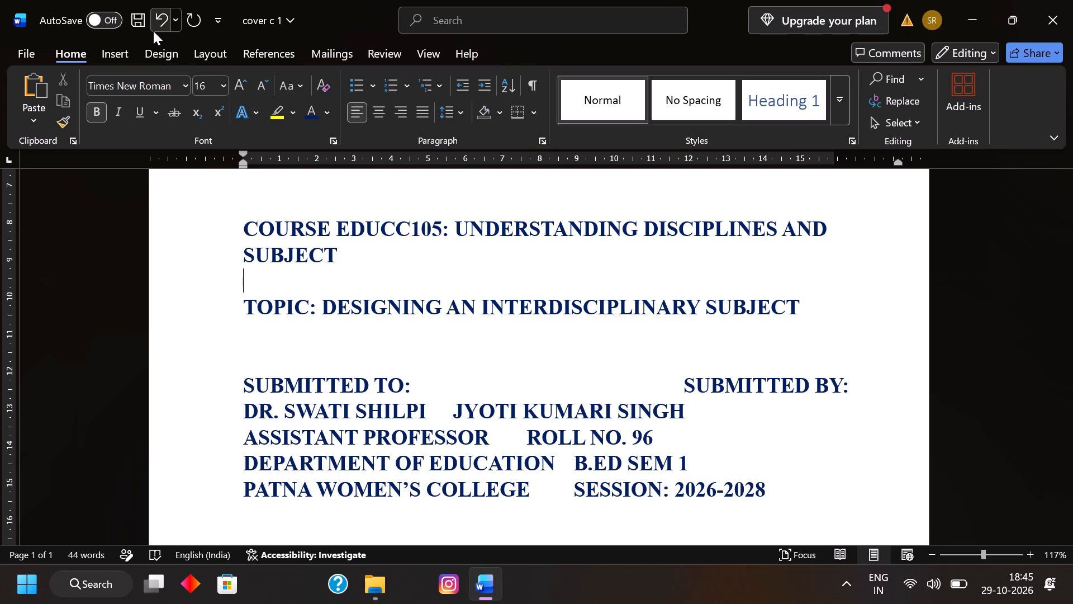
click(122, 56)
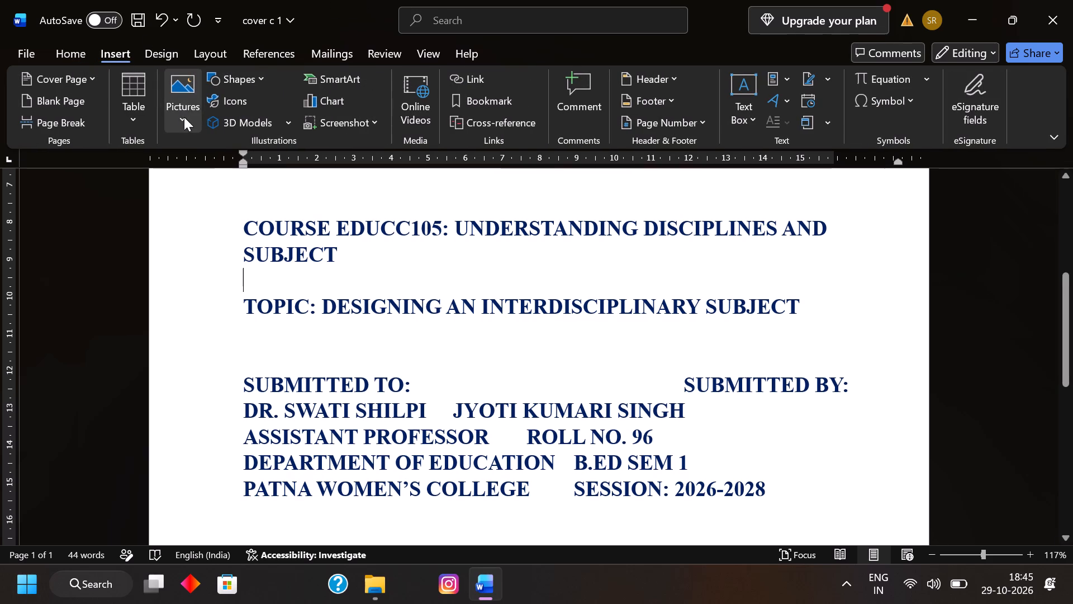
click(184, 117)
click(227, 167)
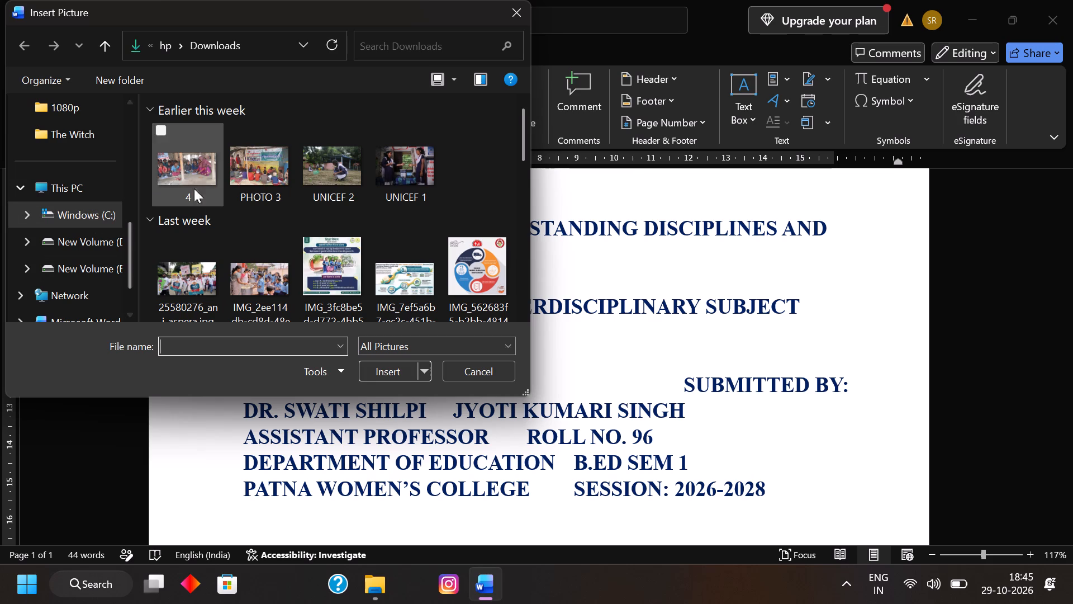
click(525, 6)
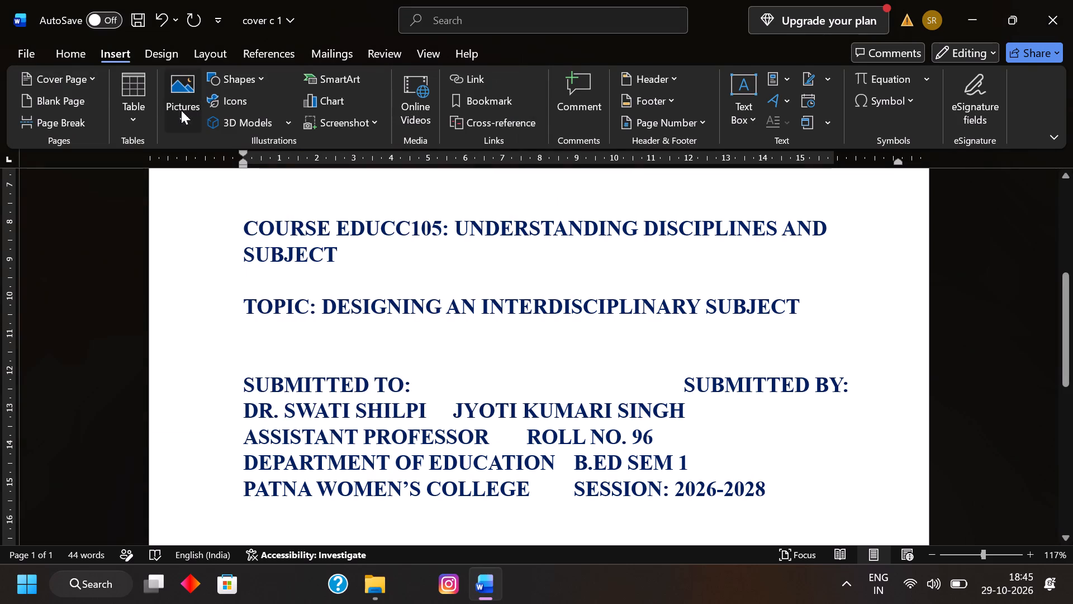
Open an online image source for inserting a picture at the blank line above "TOPIC:".
click(181, 110)
click(229, 210)
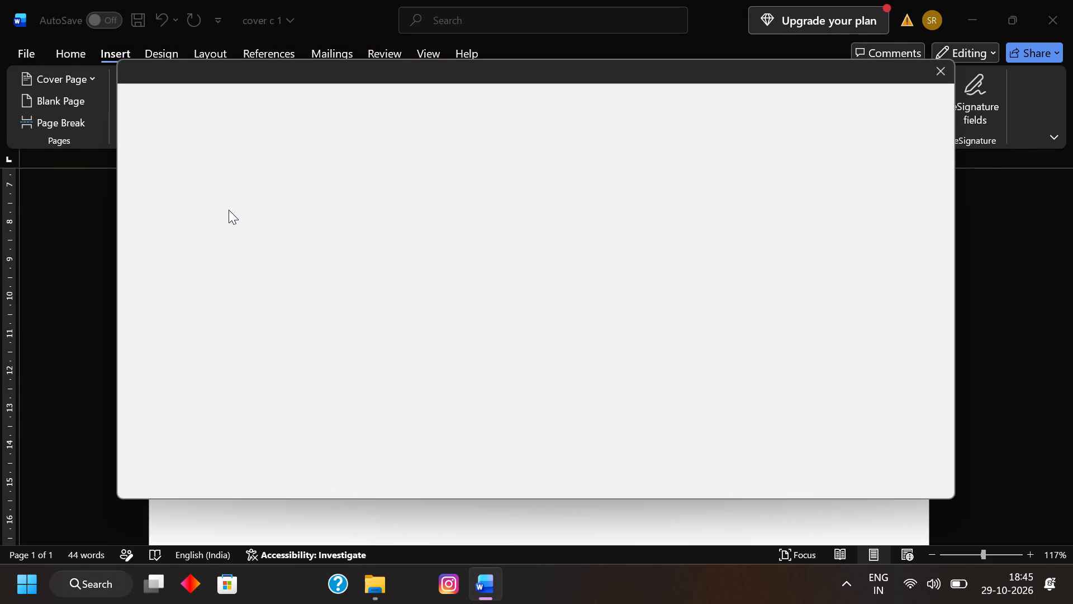
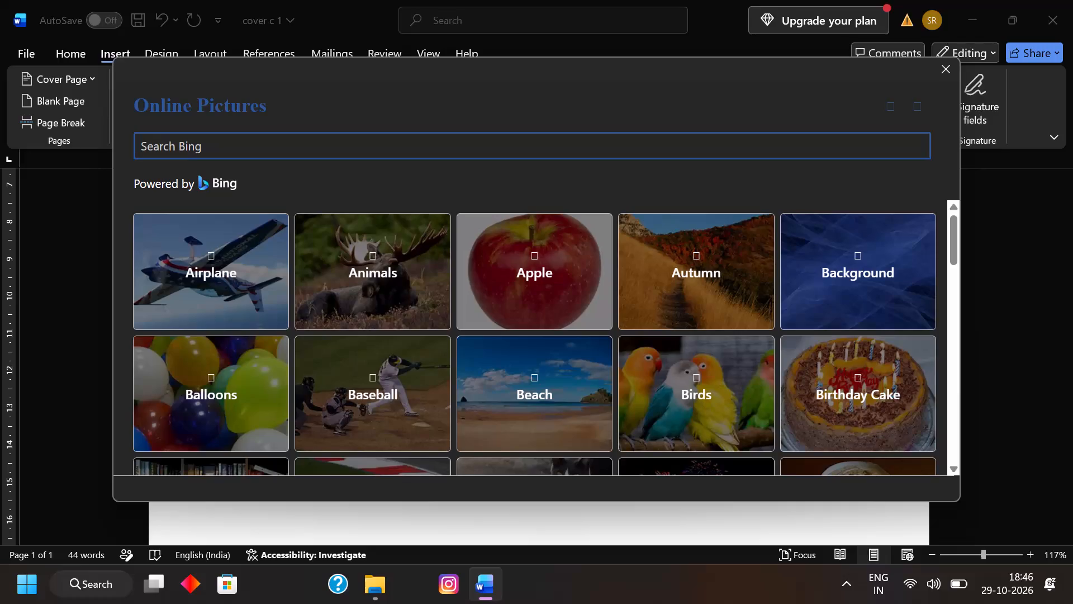
Search the online pictures for "INTERDISCIPLINARY SUBJECT".
click(327, 148)
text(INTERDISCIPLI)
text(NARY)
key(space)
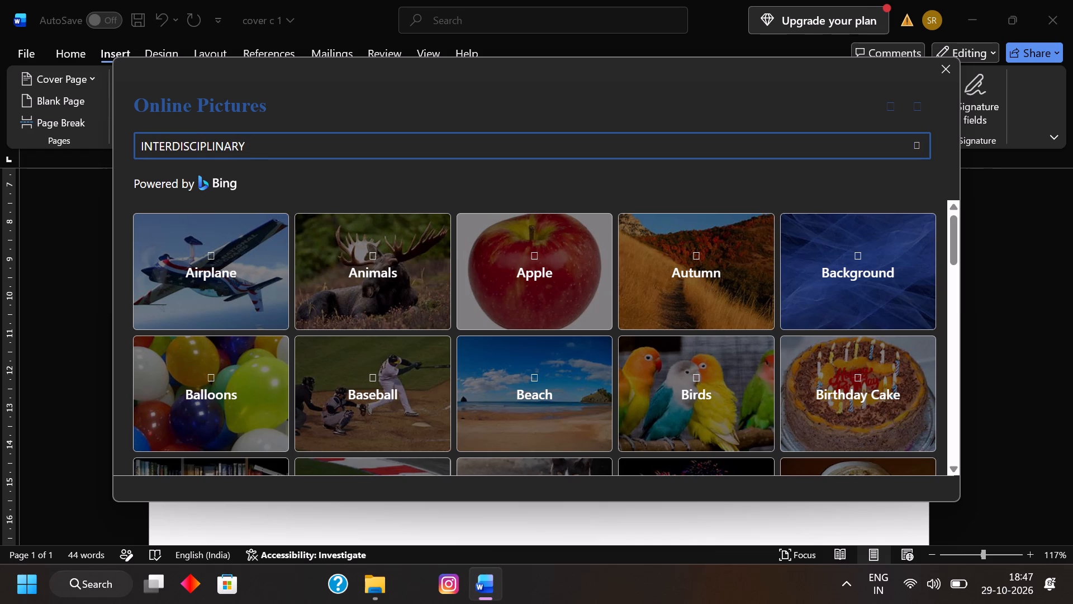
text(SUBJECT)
scroll(481, 329, up, 1)
scroll(481, 329, down, 2)
scroll(602, 338, up, 5)
key(Return)
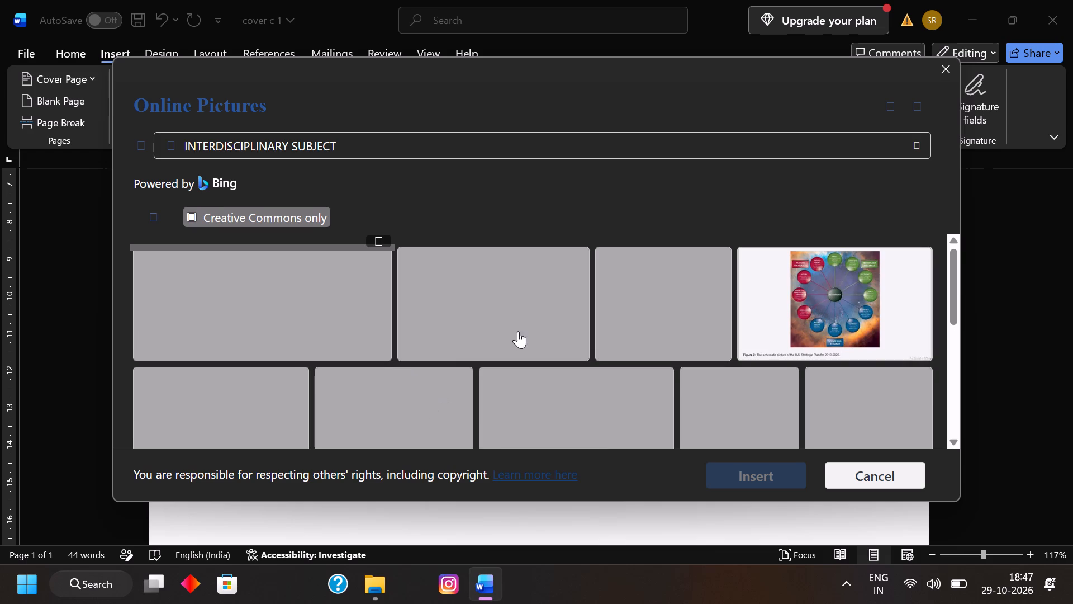
Look through the Creative Commons picture results for an image that suits the assignment cover.
scroll(344, 332, down, 3)
scroll(344, 332, up, 5)
scroll(344, 332, down, 1)
scroll(344, 332, up, 2)
scroll(344, 332, down, 4)
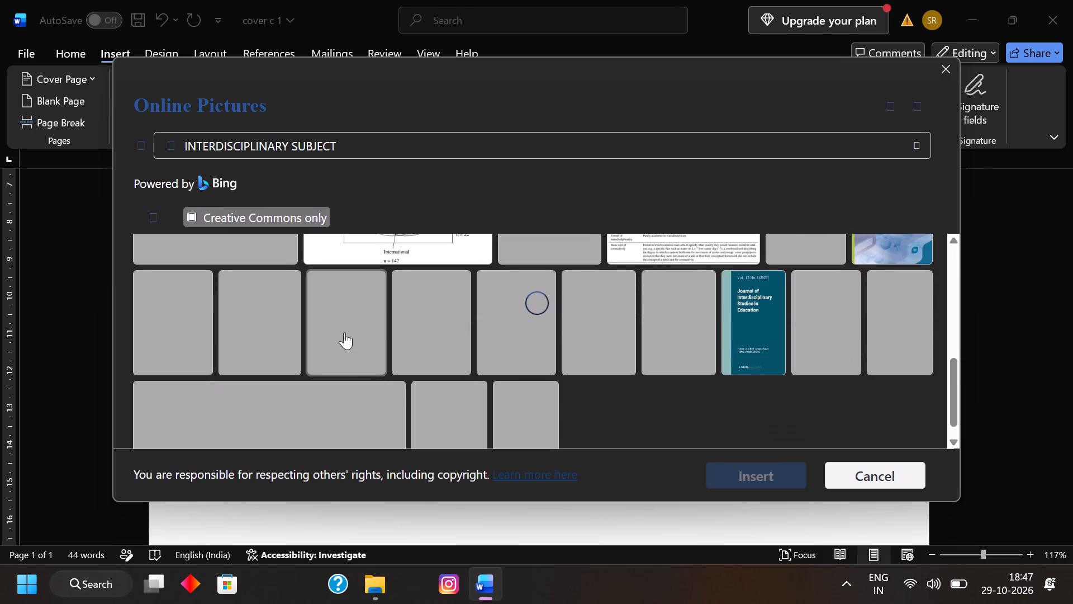
scroll(344, 332, up, 2)
scroll(344, 332, down, 4)
scroll(344, 332, up, 6)
scroll(344, 332, down, 1)
scroll(345, 332, up, 2)
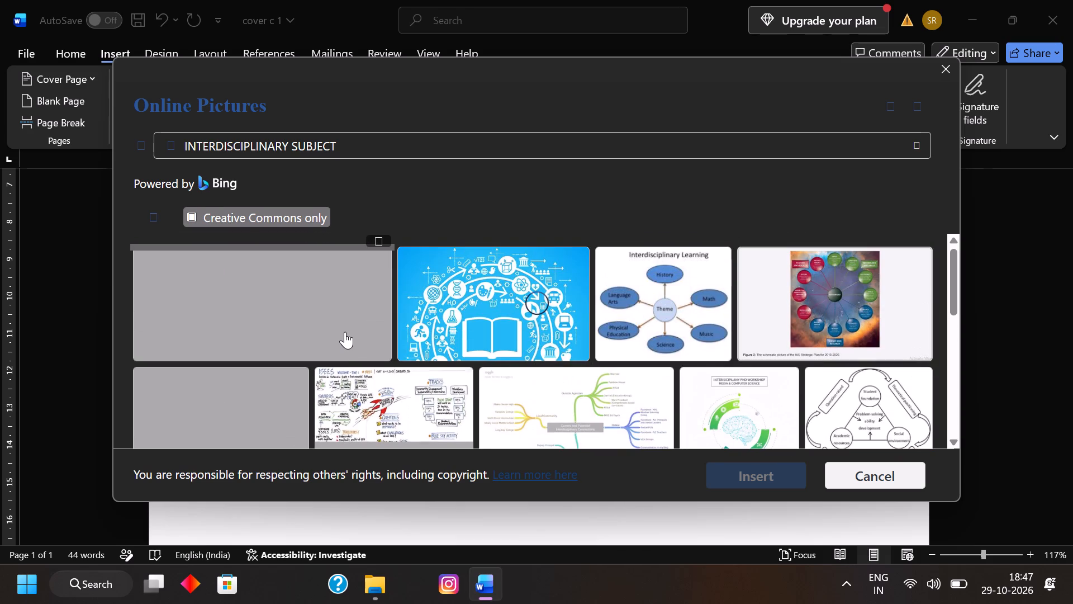
scroll(345, 332, up, 1)
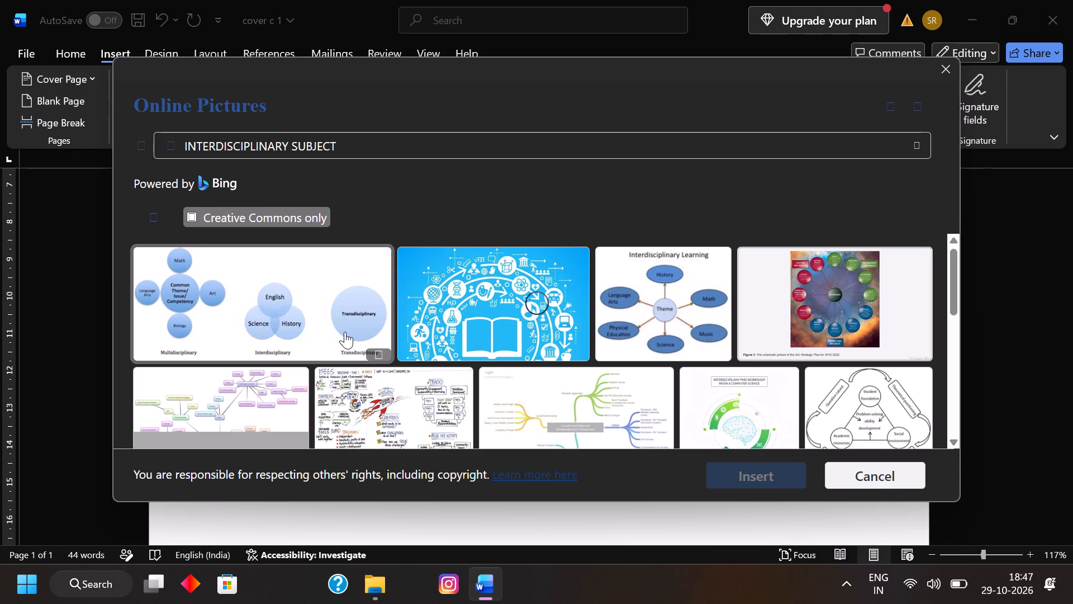
scroll(310, 331, down, 1)
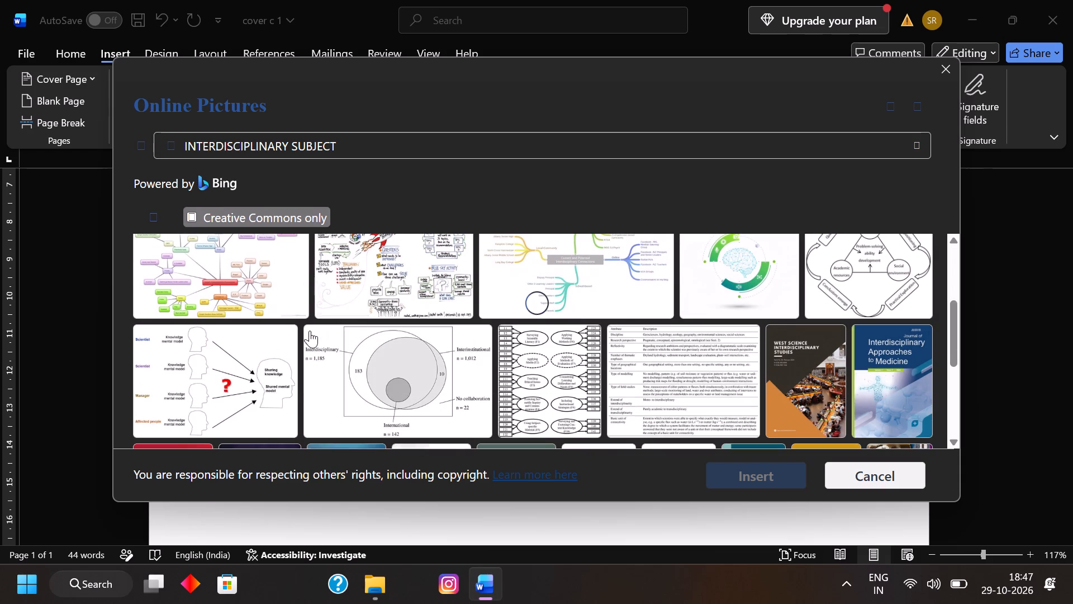
scroll(310, 330, up, 1)
scroll(310, 330, down, 2)
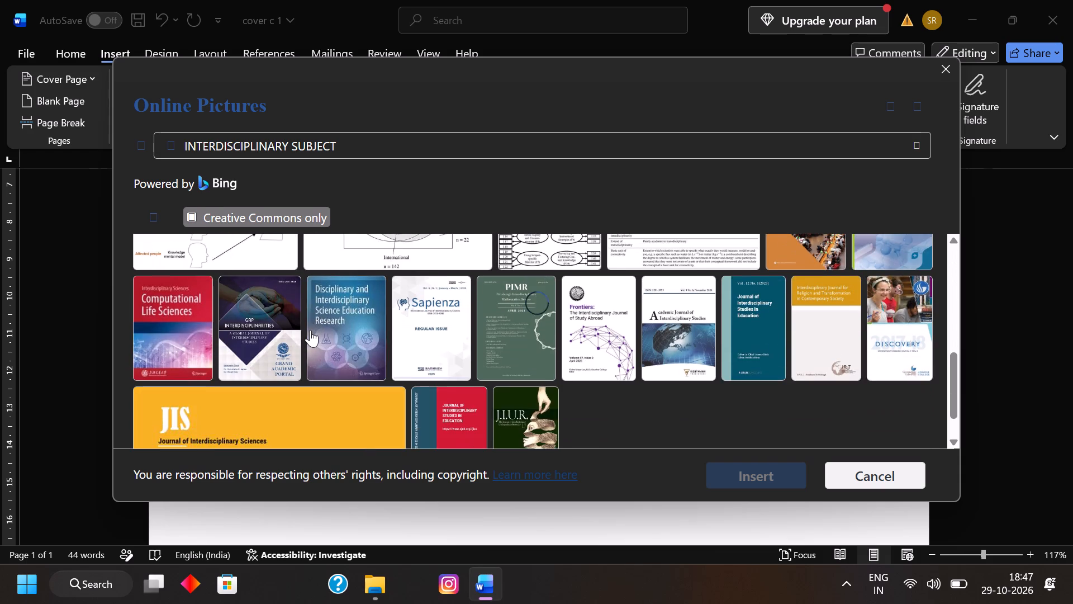
scroll(310, 329, down, 1)
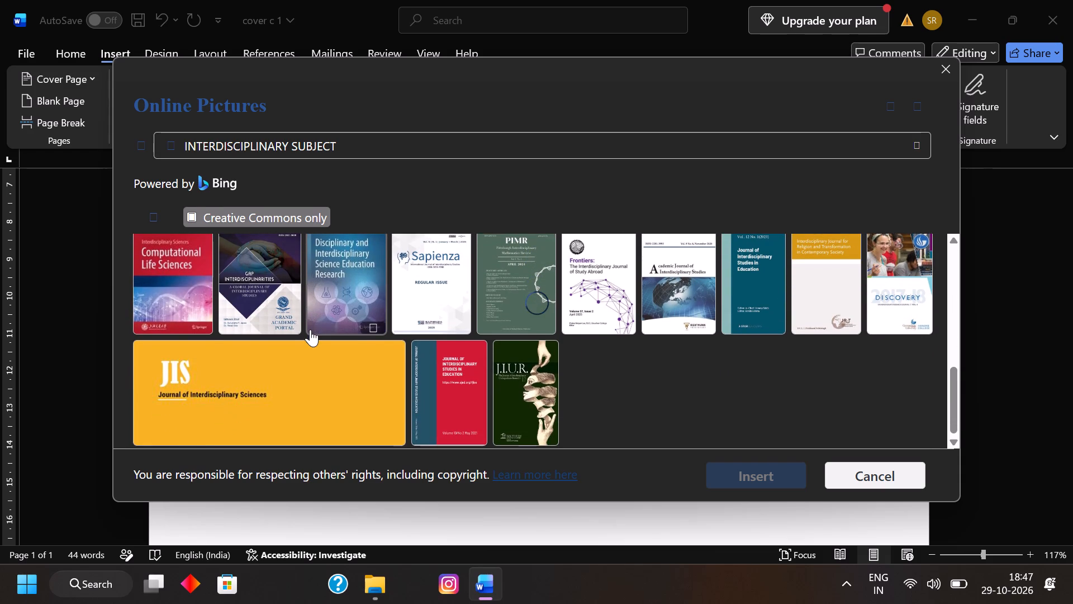
scroll(310, 329, up, 2)
scroll(310, 329, down, 2)
scroll(310, 323, up, 4)
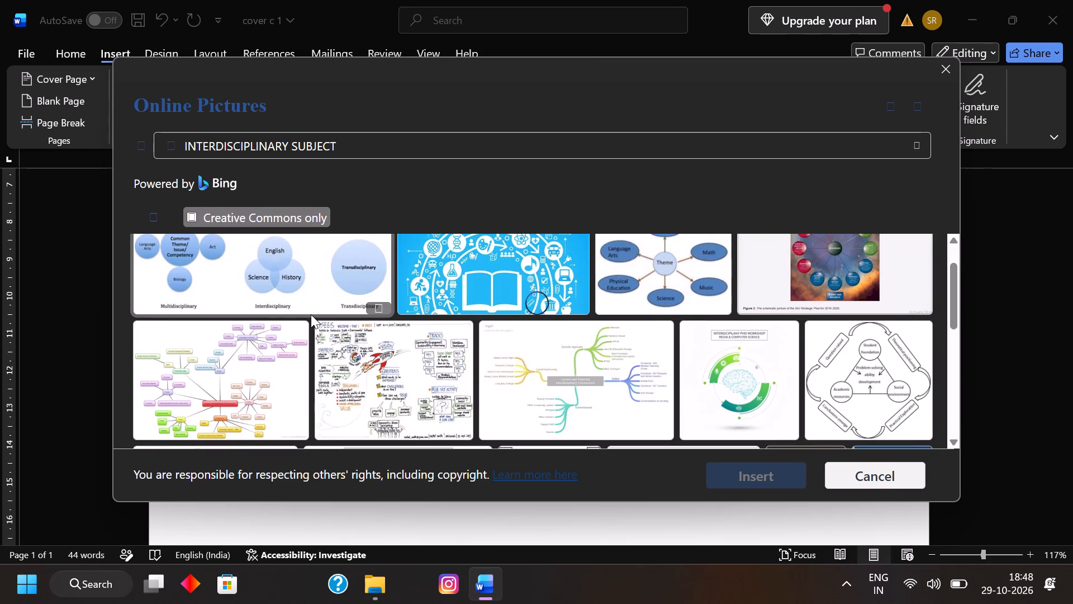
scroll(311, 314, up, 2)
scroll(343, 374, up, 3)
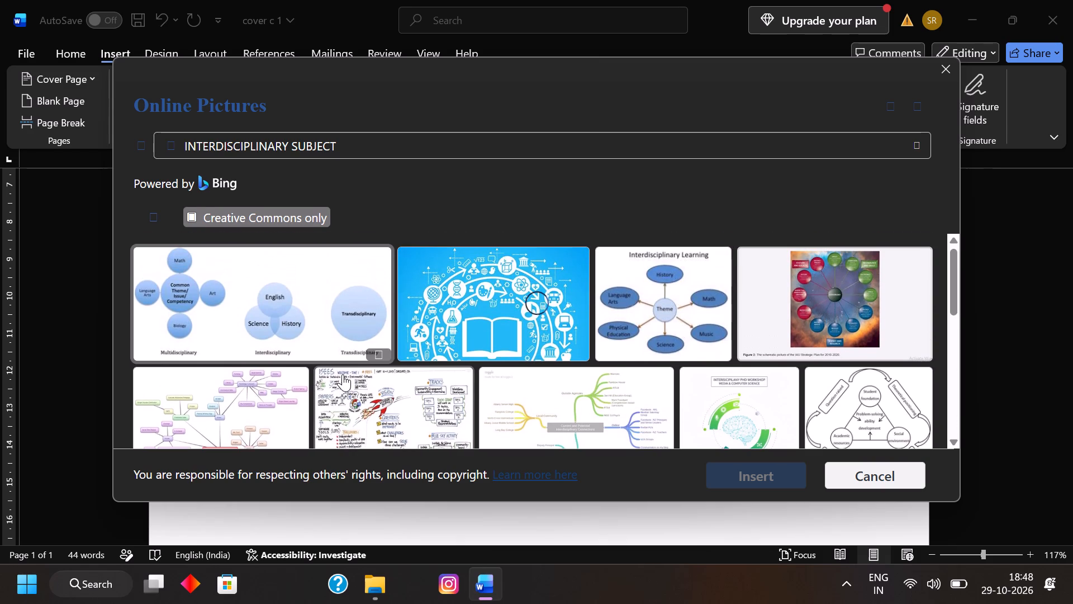
scroll(343, 374, up, 1)
scroll(342, 374, down, 1)
scroll(342, 374, up, 3)
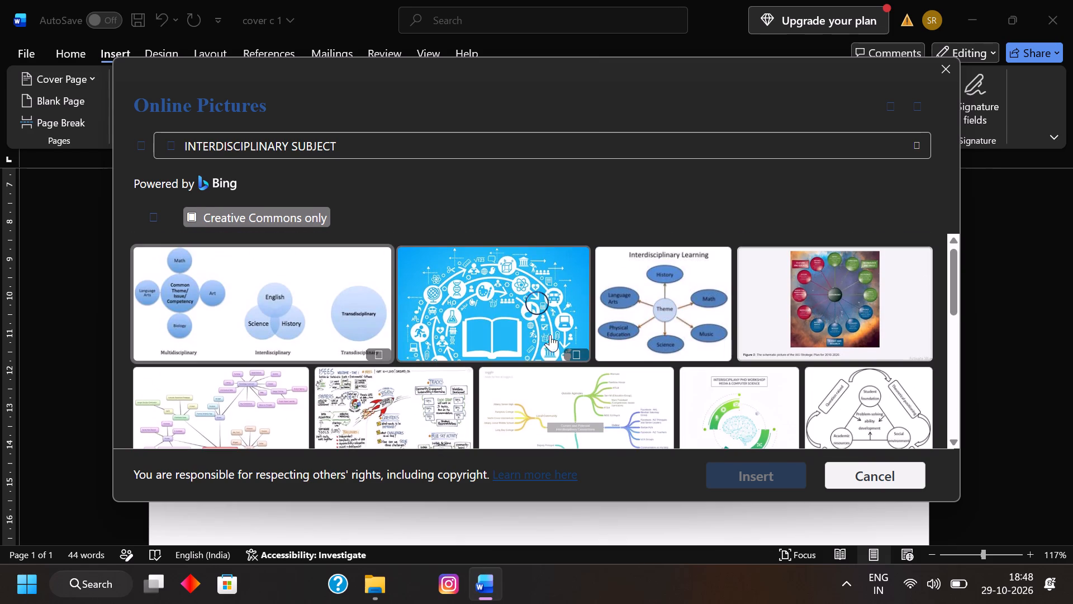
scroll(574, 333, down, 3)
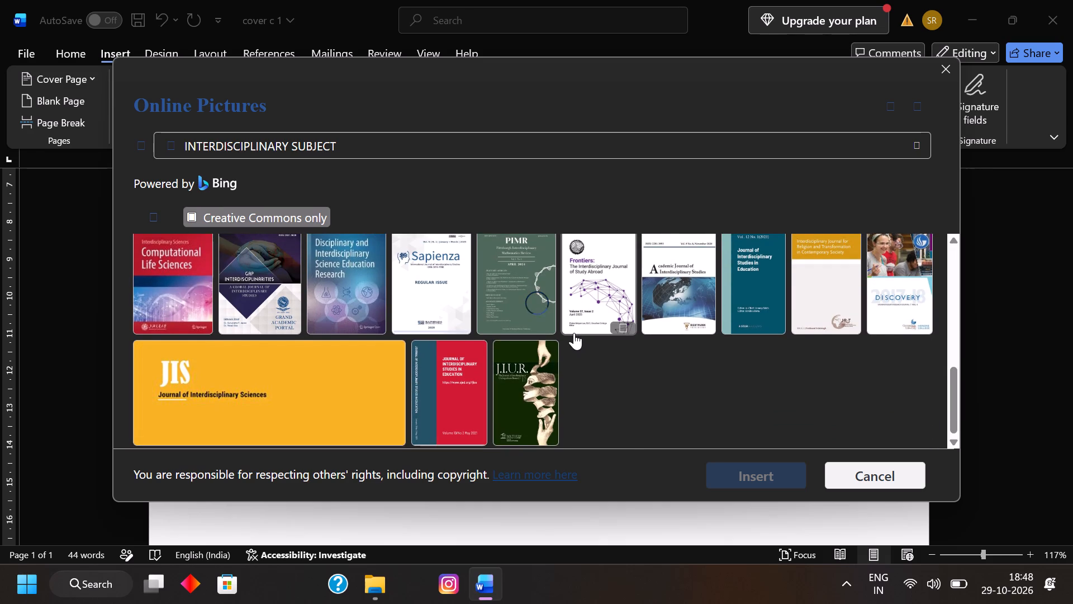
scroll(574, 333, up, 1)
scroll(574, 332, down, 6)
scroll(574, 331, up, 2)
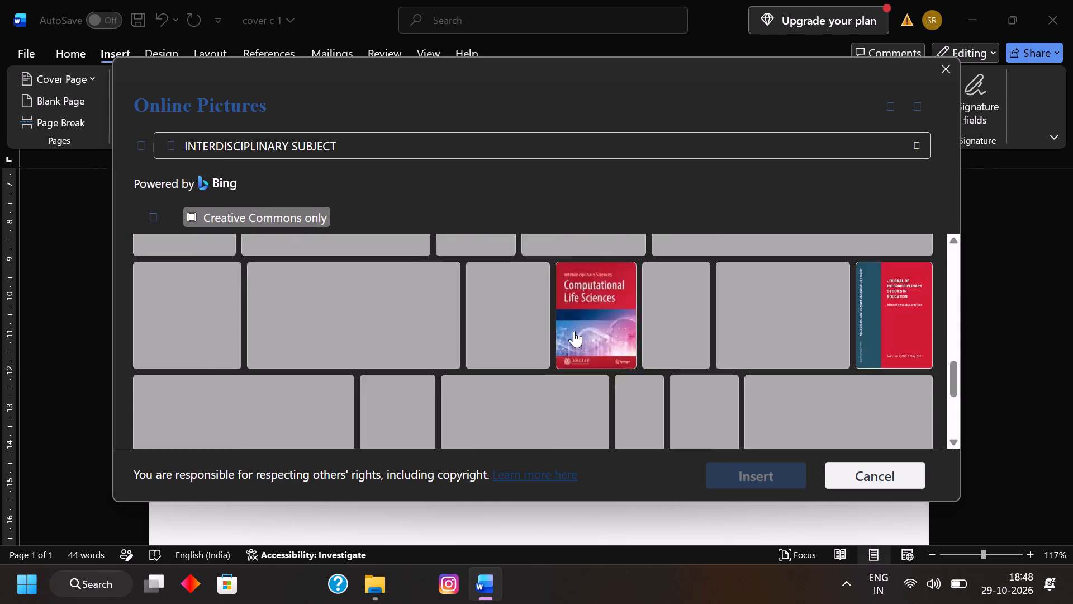
scroll(574, 328, up, 6)
Remove the Creative Commons only filter and insert just the "Interdisciplinary Learning: Breaking the Boundaries of Traditional Subjects" picture.
click(199, 214)
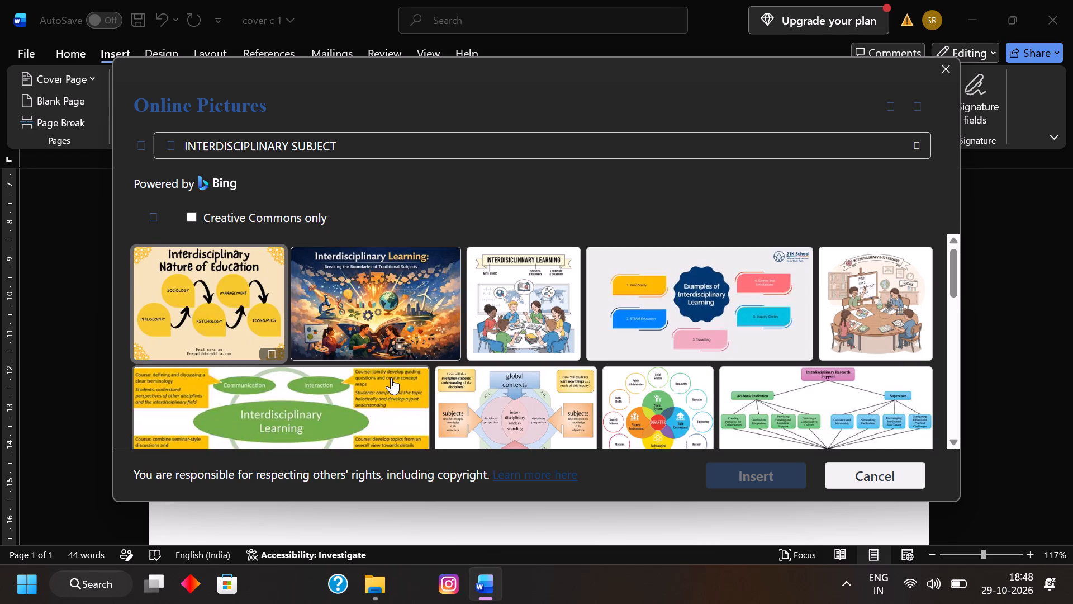
click(230, 308)
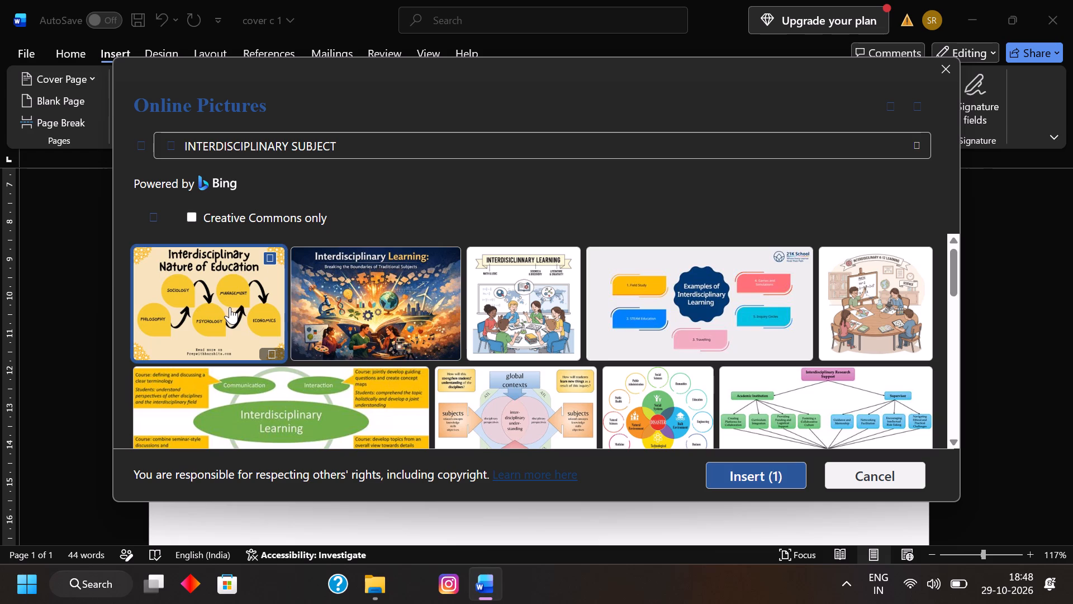
click(398, 296)
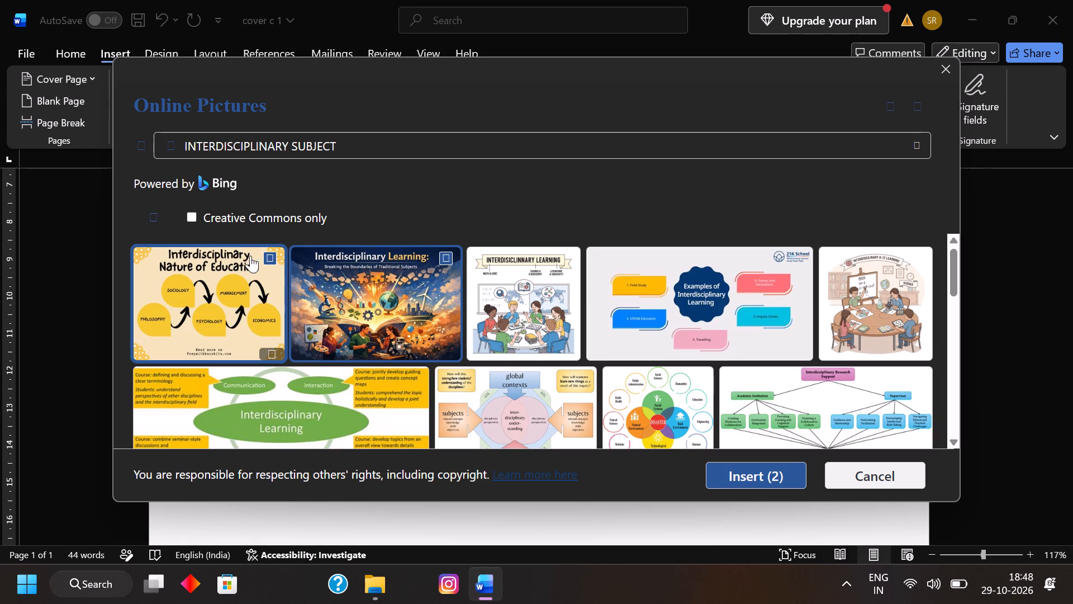
click(269, 260)
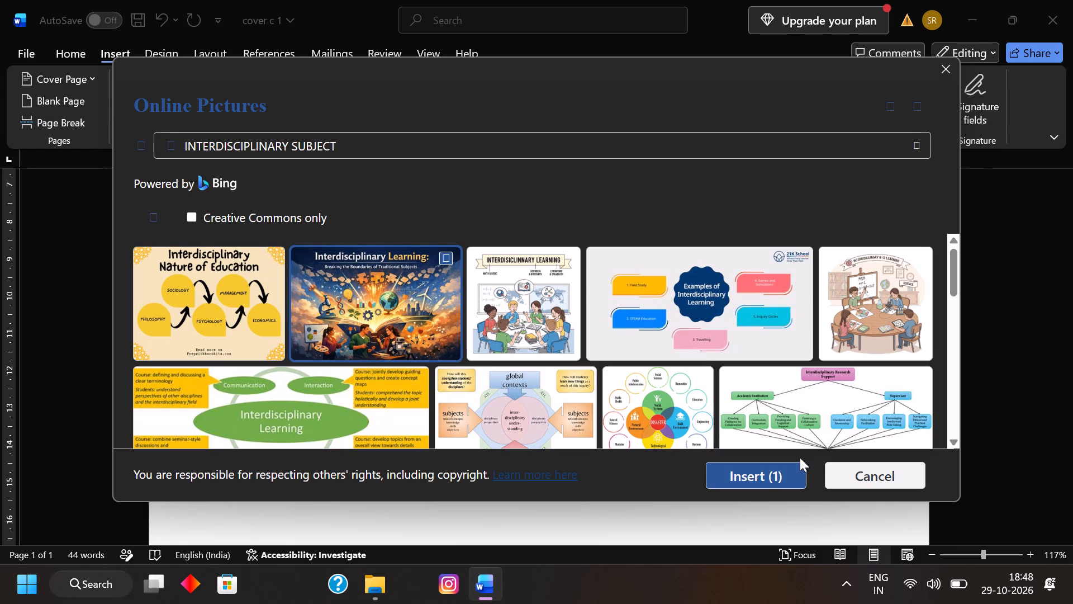
click(772, 472)
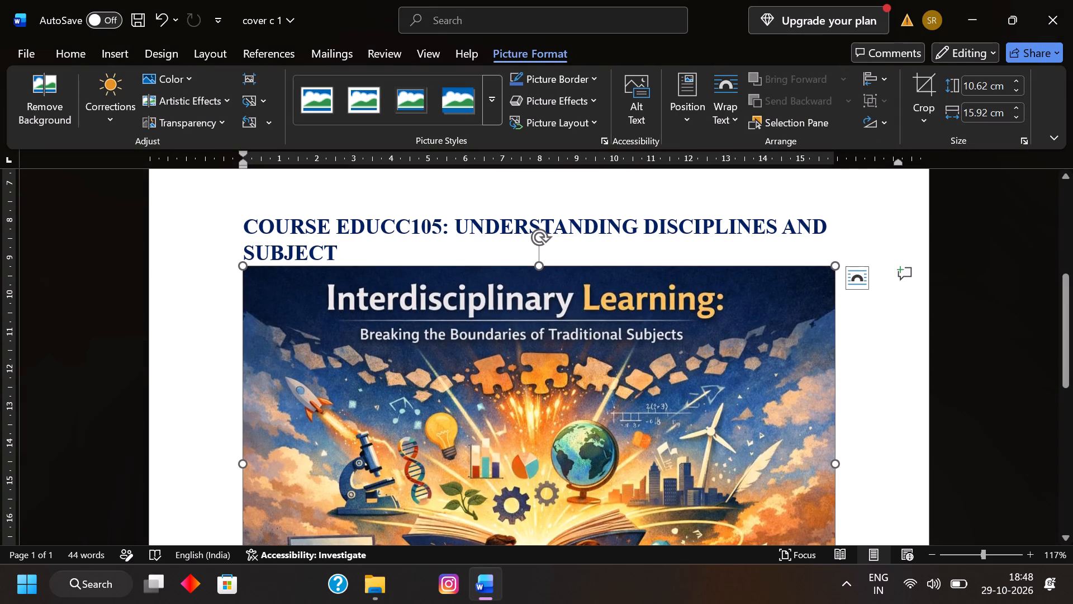
Resize the inserted picture to about 16.67 cm wide and 9.68 cm high.
scroll(582, 301, down, 3)
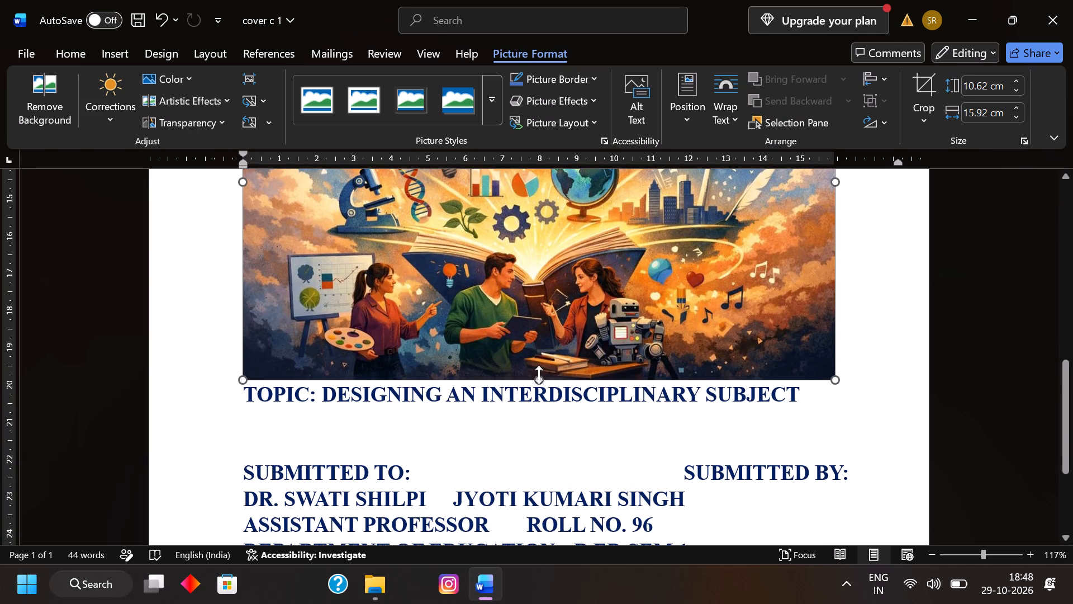
scroll(540, 373, up, 3)
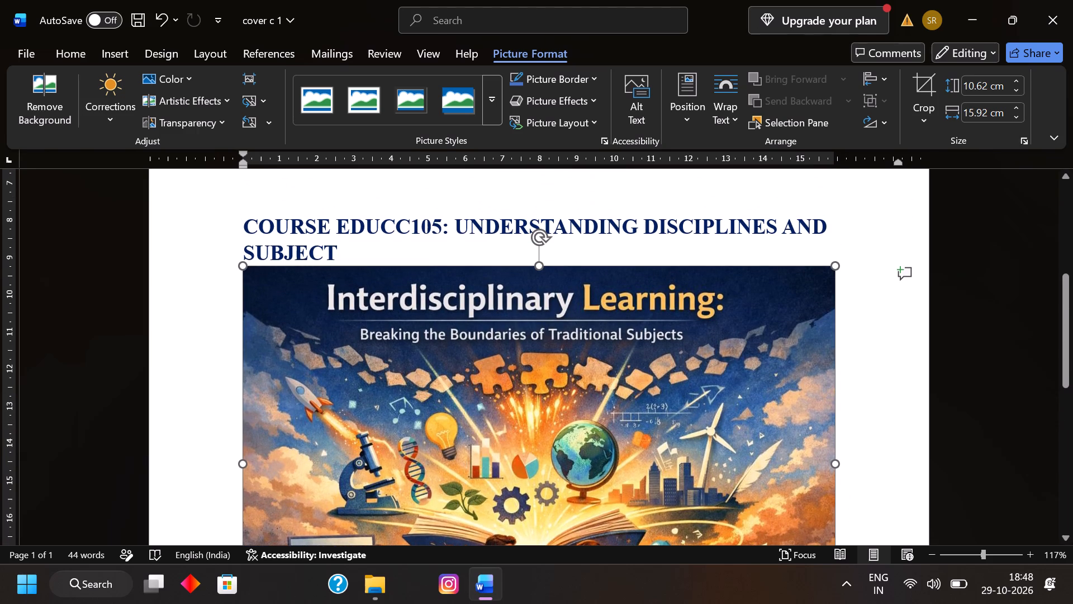
drag(834, 467, 842, 463)
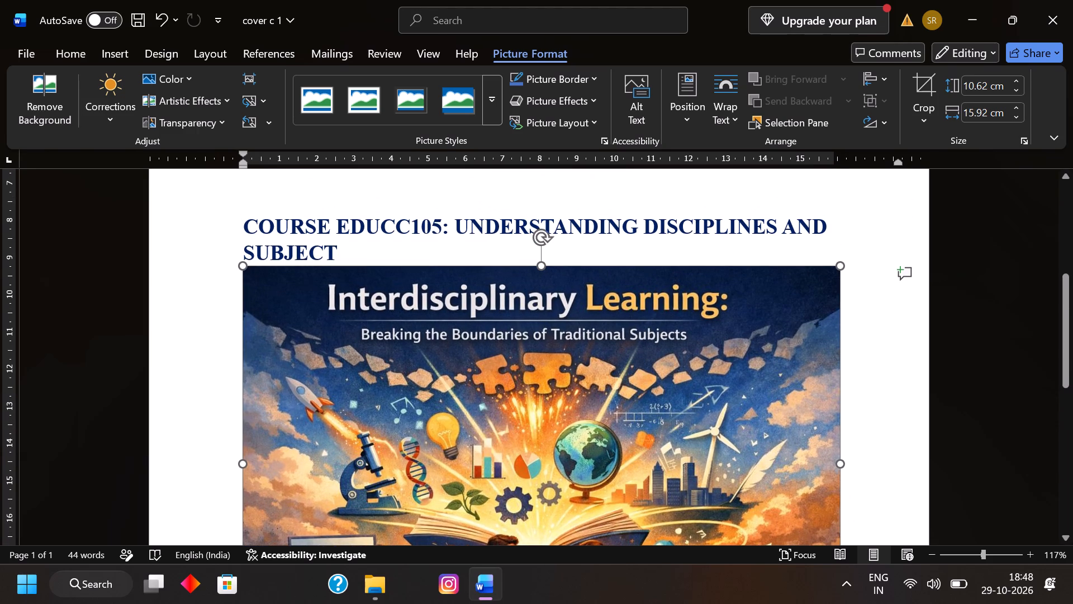
drag(842, 463, 863, 457)
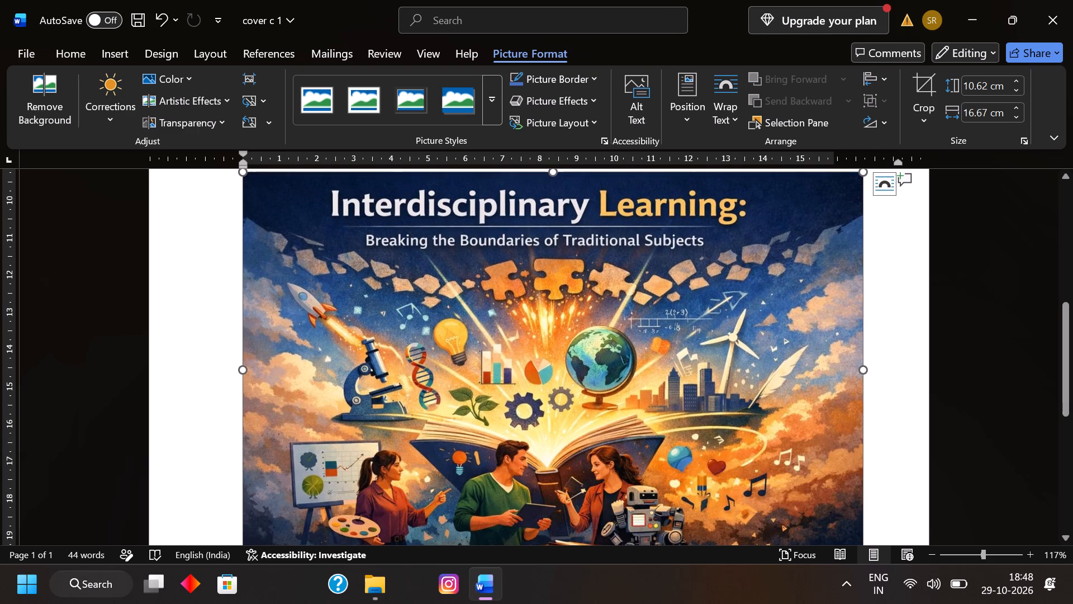
scroll(354, 386, up, 2)
scroll(356, 391, down, 3)
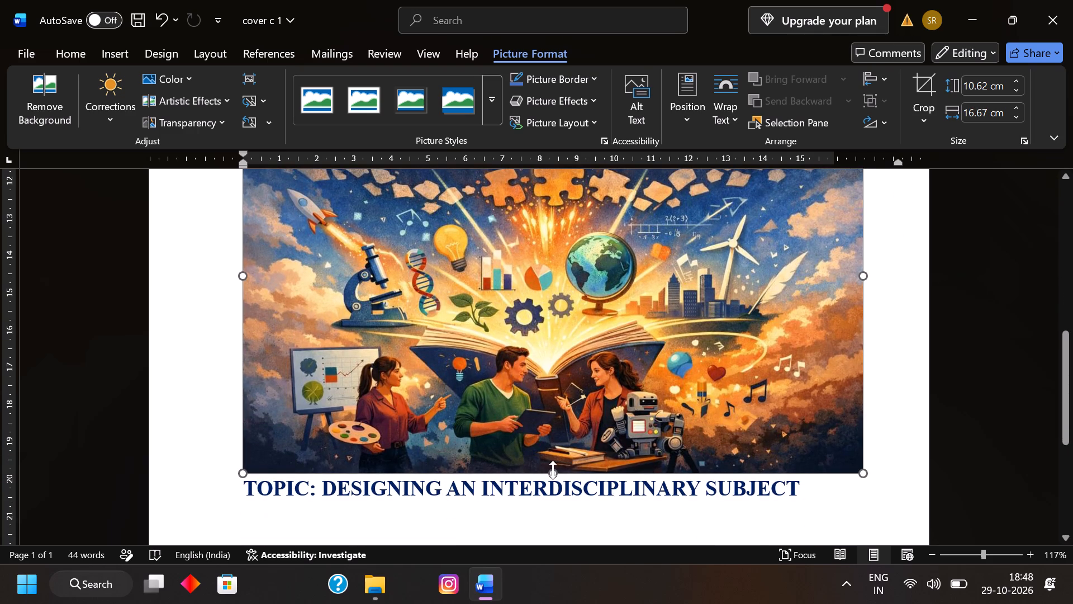
drag(553, 470, 558, 438)
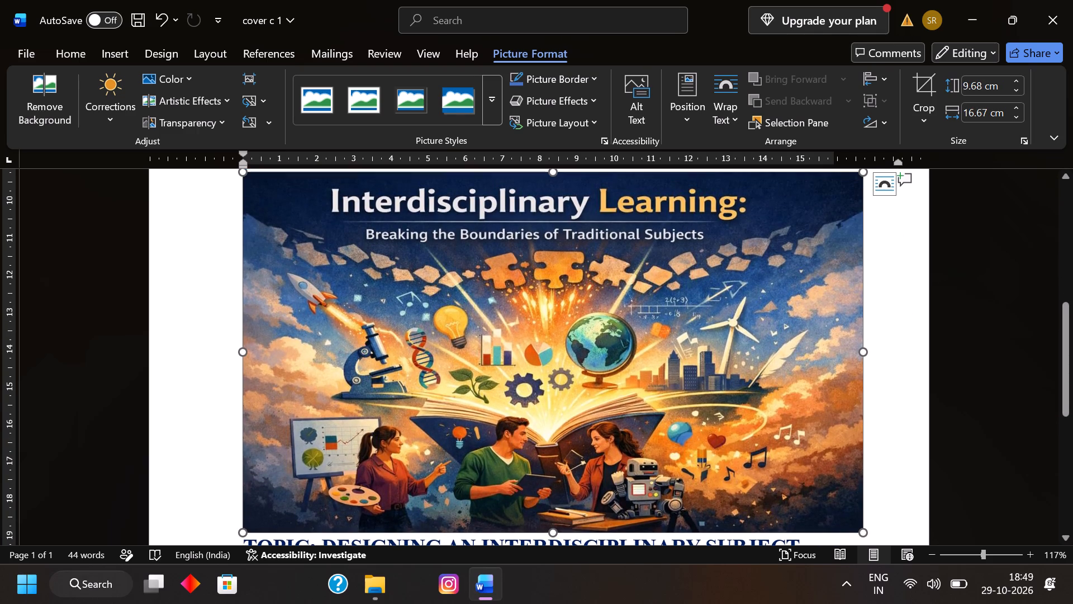
Insert one blank line between the picture and the "TOPIC:" line and another between the course title and the picture.
scroll(278, 518, down, 2)
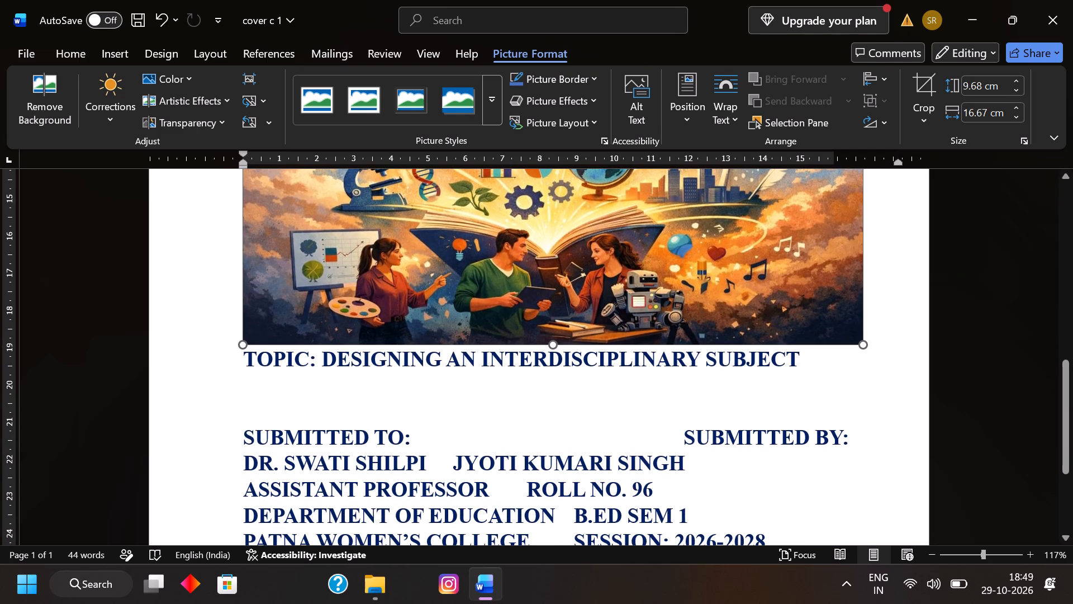
click(241, 353)
key(Return)
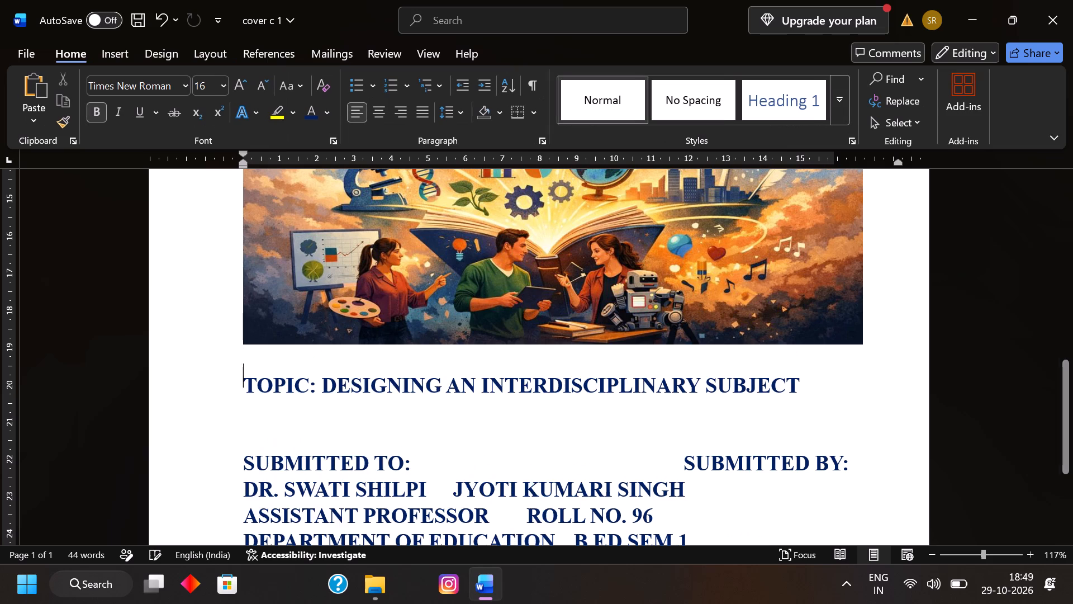
scroll(497, 490, up, 3)
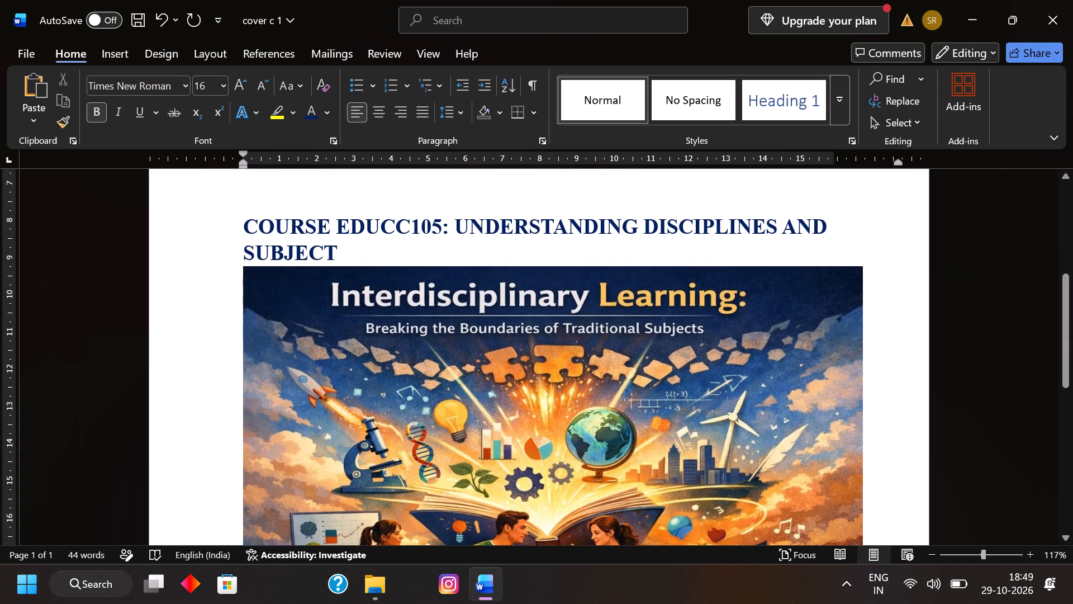
click(350, 256)
key(Return)
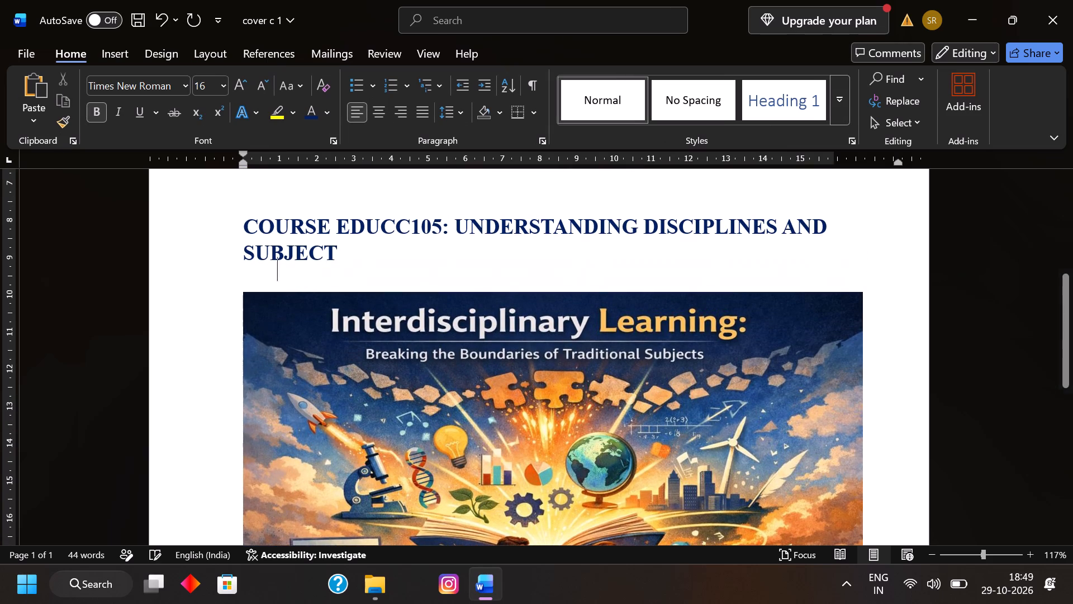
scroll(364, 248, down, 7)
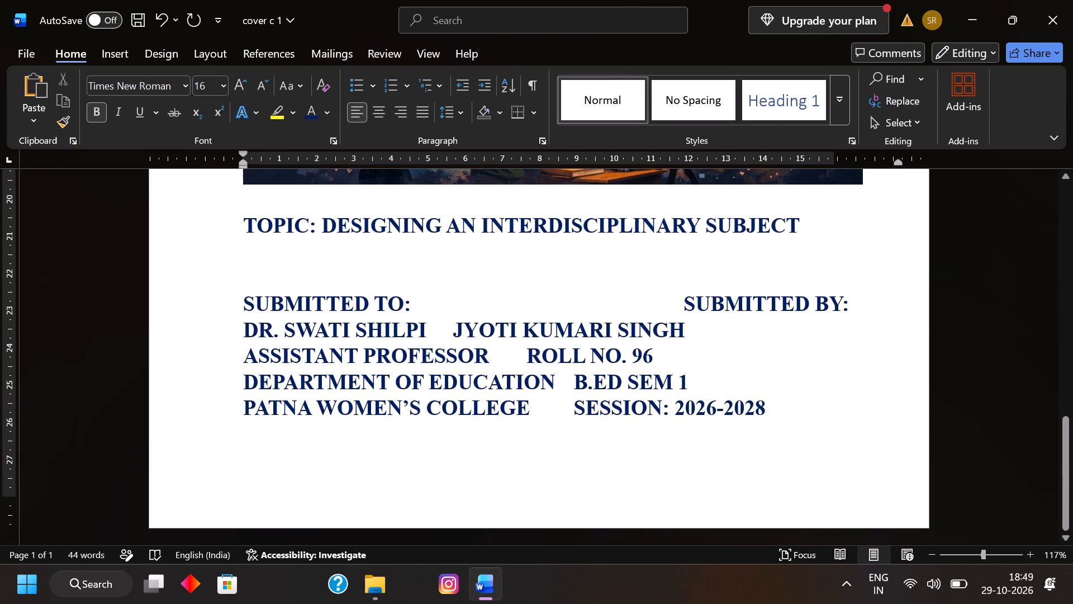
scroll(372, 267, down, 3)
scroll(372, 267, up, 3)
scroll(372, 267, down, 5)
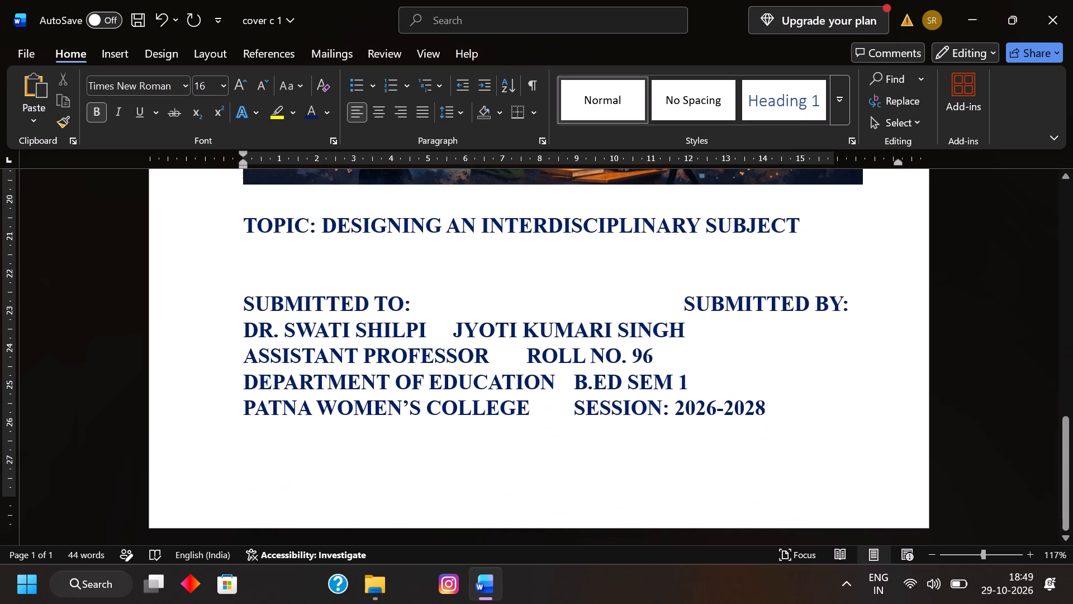
Delete all the teacher and student detail lines beneath the "SUBMITTED TO:" and "SUBMITTED BY:" headings.
scroll(412, 287, up, 10)
scroll(412, 287, down, 10)
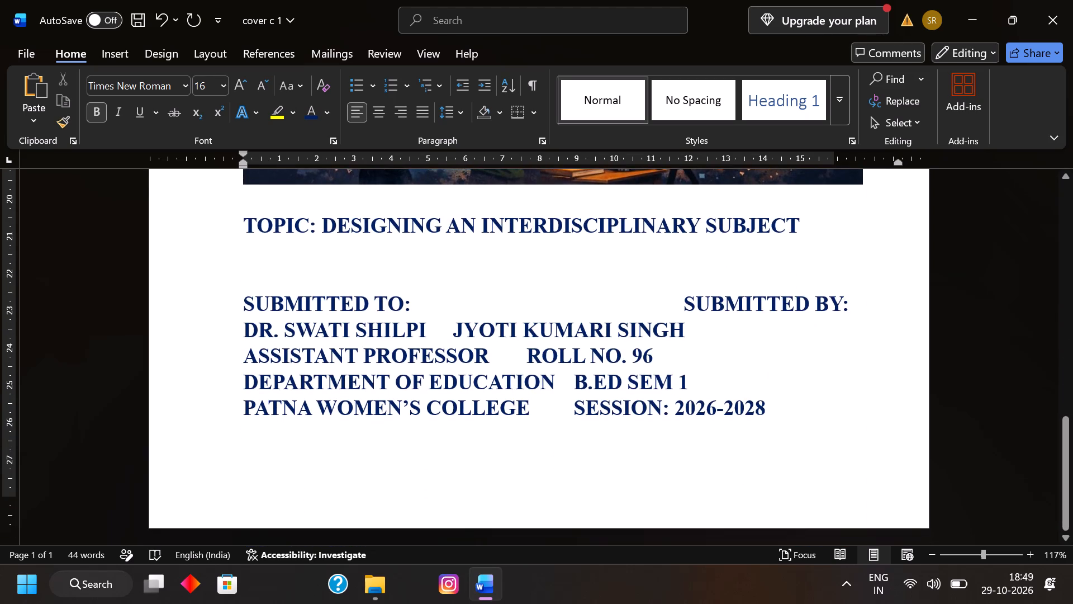
click(792, 412)
key(BackSpace)
key(BackSpace)
key(BackSpace)
key(BackSpace)
key(BackSpace)
key(BackSpace)
key(BackSpace)
key(BackSpace)
key(BackSpace)
key(BackSpace)
key(BackSpace)
key(BackSpace)
key(BackSpace)
key(BackSpace)
key(BackSpace)
key(BackSpace)
key(BackSpace)
key(BackSpace)
key(BackSpace)
key(BackSpace)
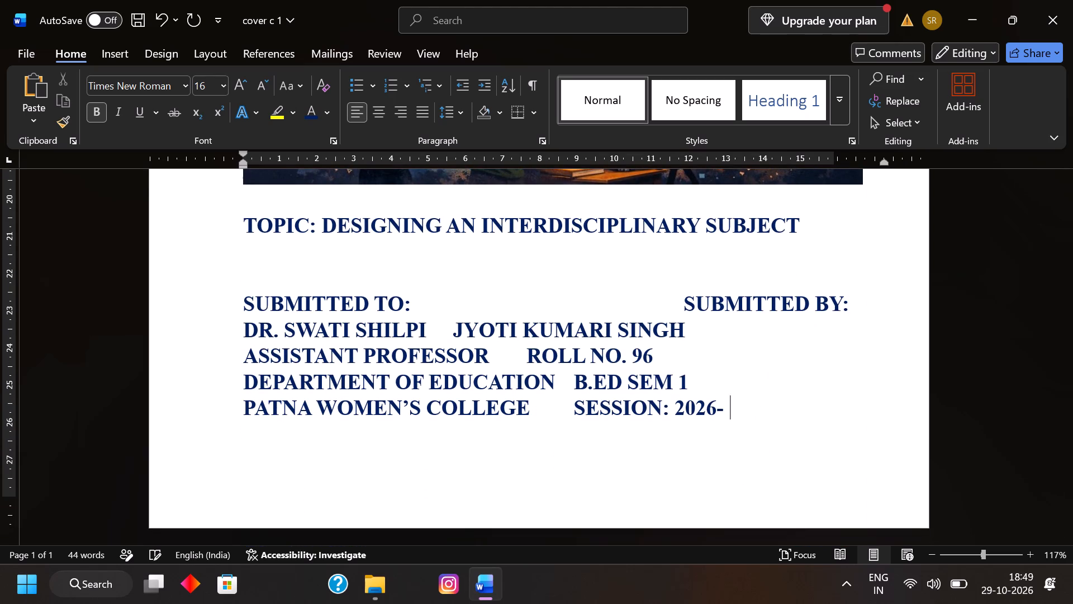
key(BackSpace)
key(BackSpace)
key(BackSpace)
key(BackSpace)
key(BackSpace)
key(BackSpace)
key(BackSpace)
key(BackSpace)
key(BackSpace)
key(BackSpace)
key(BackSpace)
key(BackSpace)
key(BackSpace)
key(BackSpace)
key(BackSpace)
key(BackSpace)
key(BackSpace)
key(BackSpace)
key(BackSpace)
key(BackSpace)
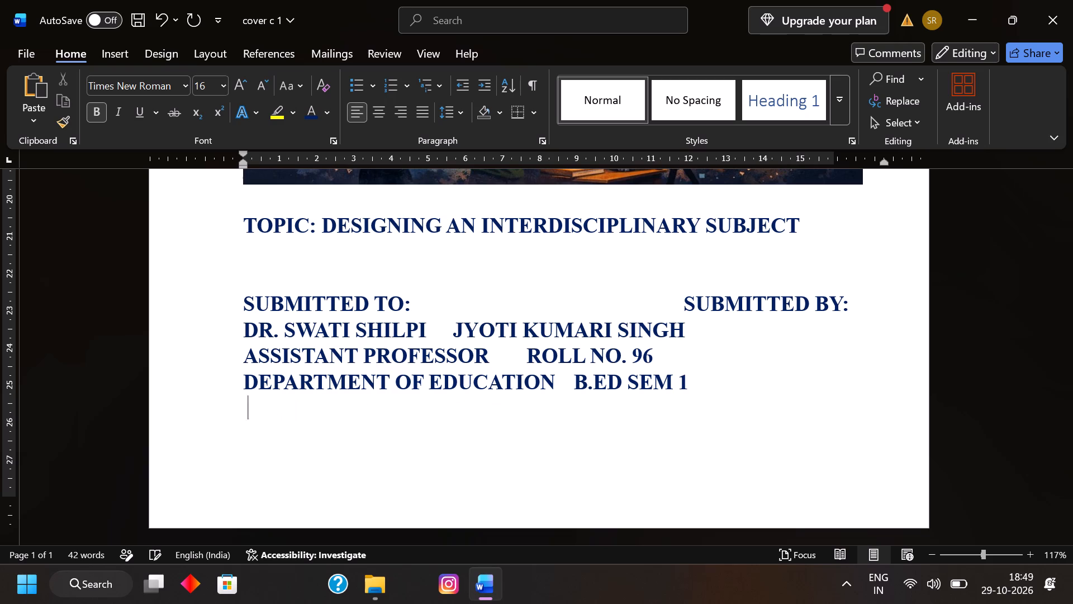
key(BackSpace)
key(BackSpace)
key(BackSpace)
key(BackSpace)
key(BackSpace)
key(BackSpace)
key(BackSpace)
key(BackSpace)
key(BackSpace)
key(BackSpace)
key(BackSpace)
key(BackSpace)
key(BackSpace)
key(BackSpace)
key(BackSpace)
key(BackSpace)
key(BackSpace)
key(BackSpace)
key(BackSpace)
key(BackSpace)
key(BackSpace)
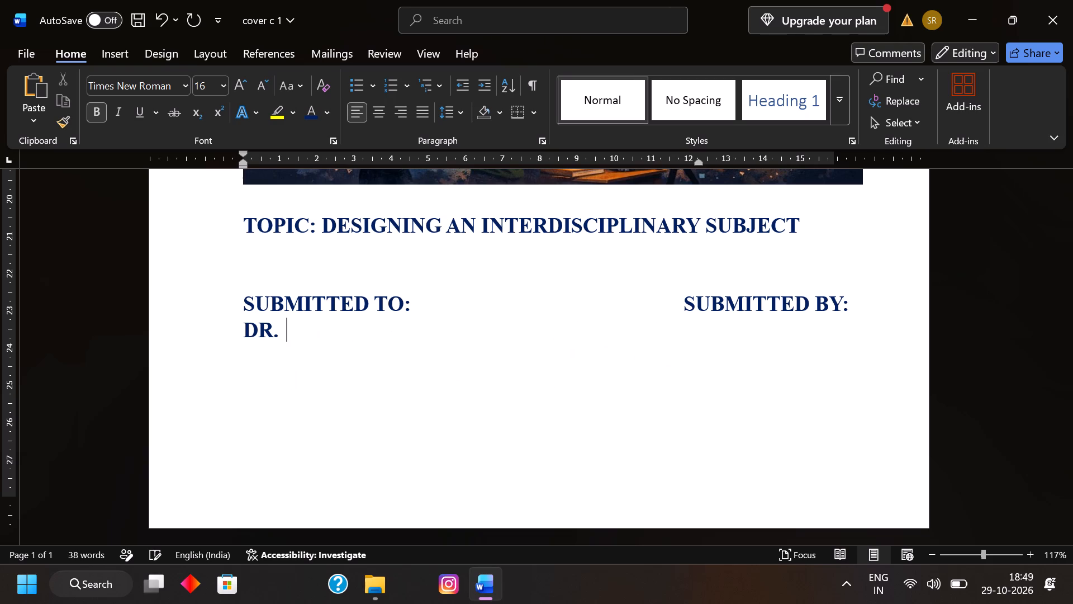
key(BackSpace)
key(BackSpace)
key(BackSpace)
key(BackSpace)
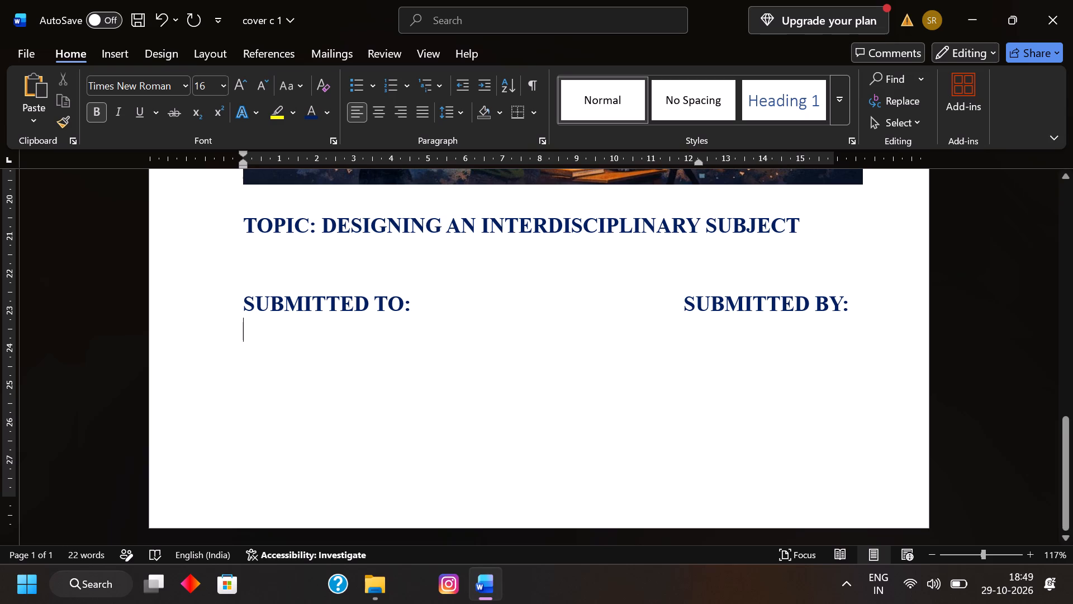
Enter the teacher's name with the title "DR." on the line below "SUBMITTED TO:".
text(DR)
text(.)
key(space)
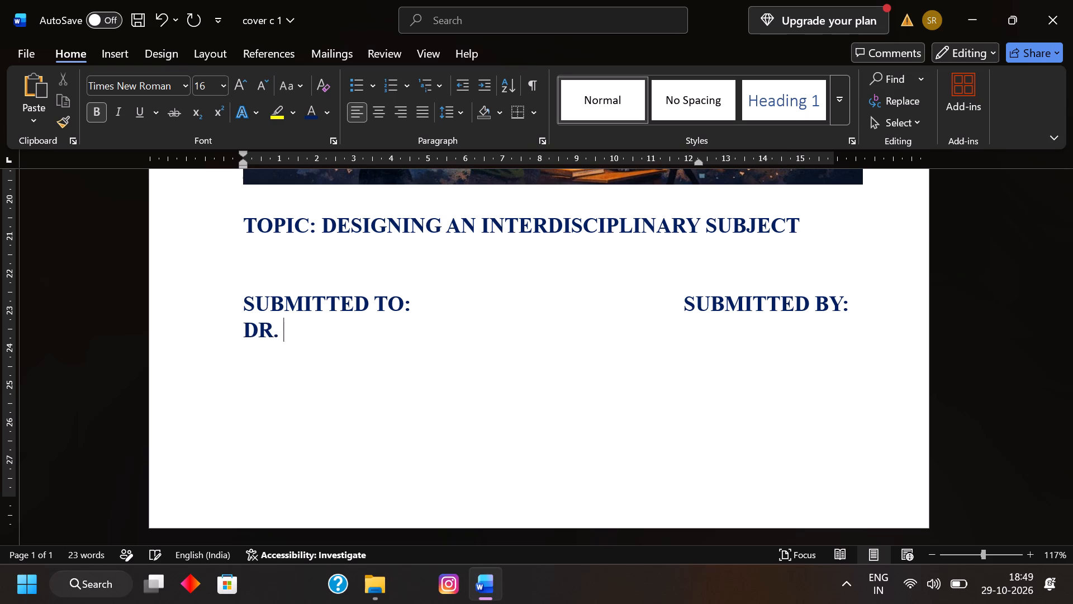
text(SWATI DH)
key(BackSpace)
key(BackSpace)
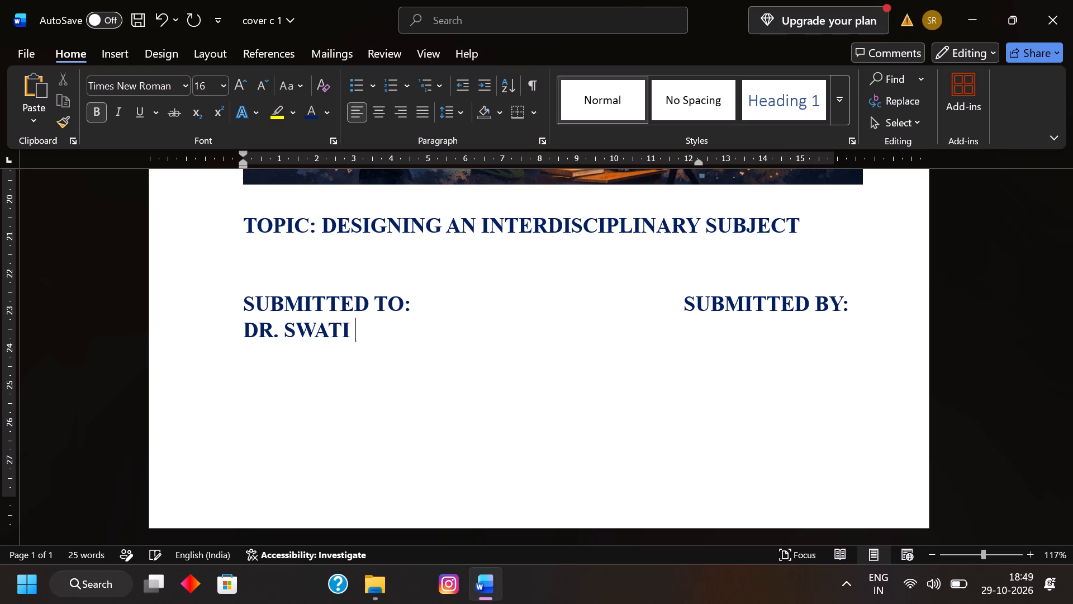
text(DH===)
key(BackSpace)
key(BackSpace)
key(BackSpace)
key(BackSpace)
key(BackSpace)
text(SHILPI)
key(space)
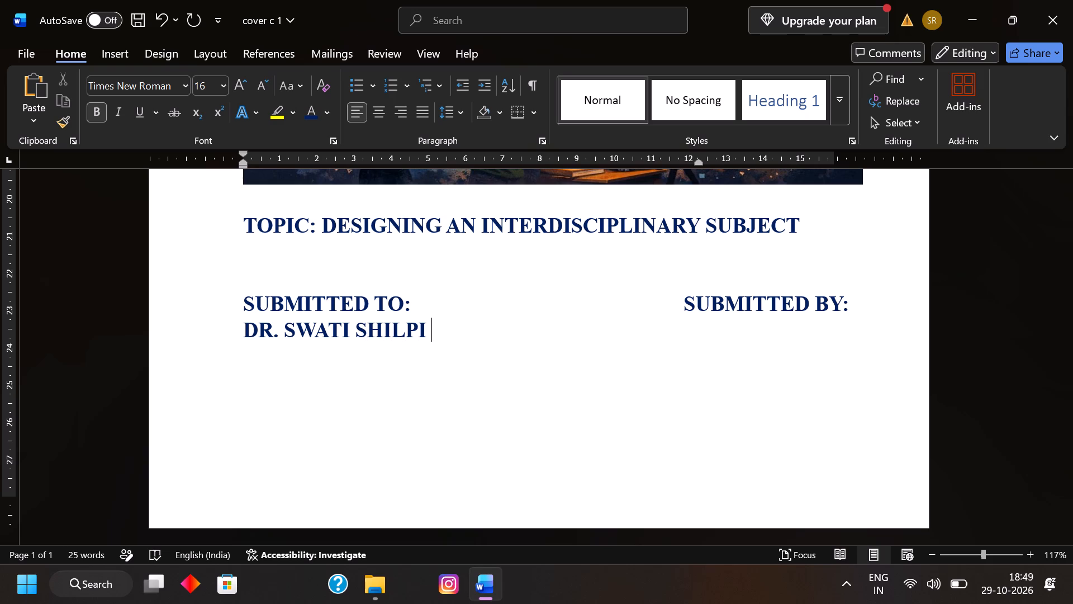
Add the student's full name in capitals after the teacher's name on the same line, separated by a tab gap.
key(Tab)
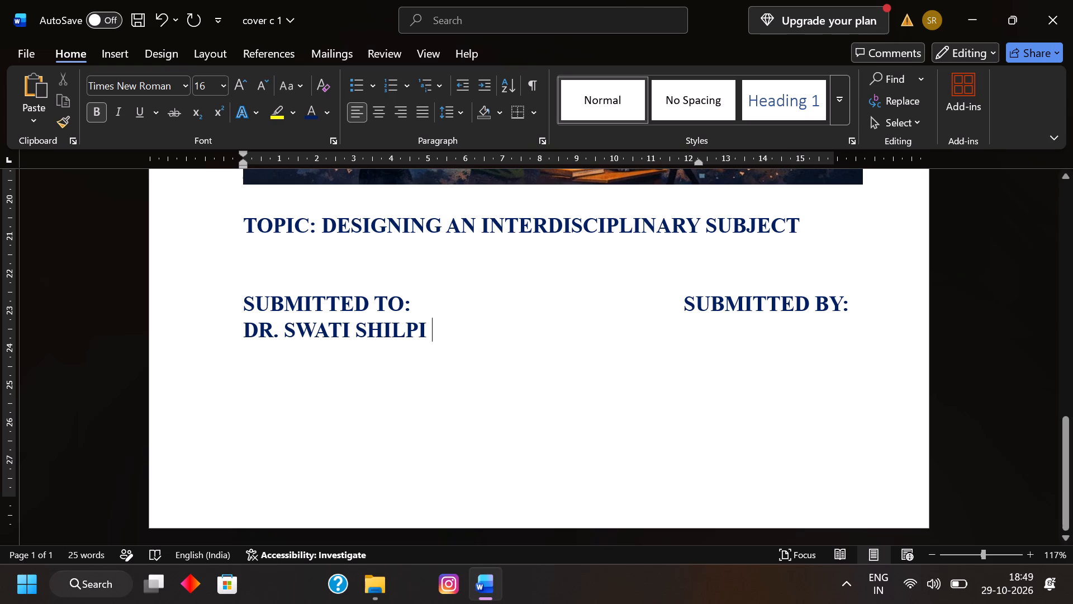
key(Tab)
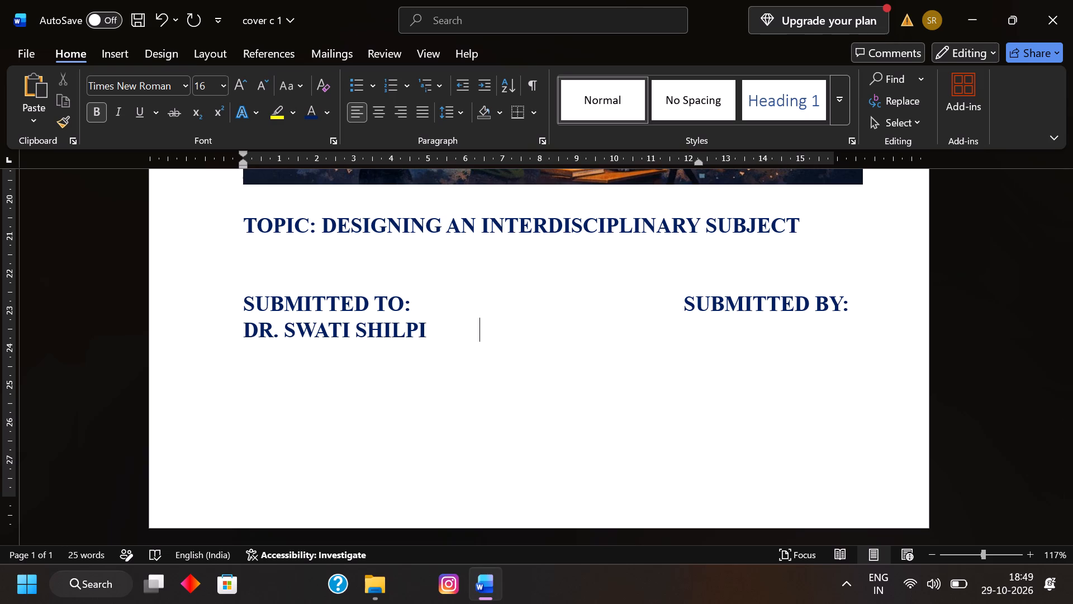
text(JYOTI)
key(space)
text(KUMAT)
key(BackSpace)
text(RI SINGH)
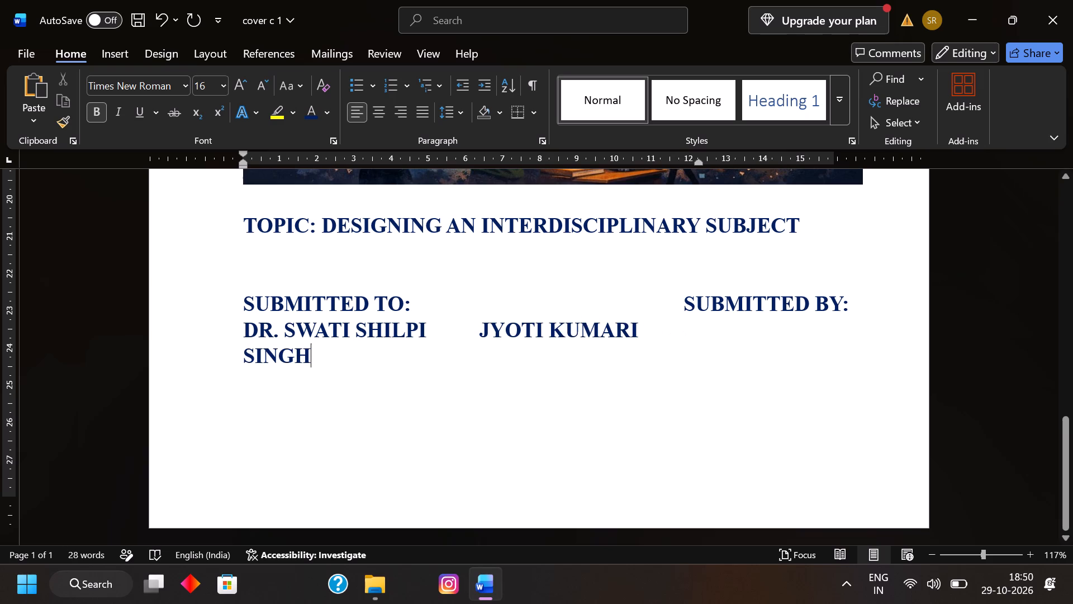
click(458, 338)
key(BackSpace)
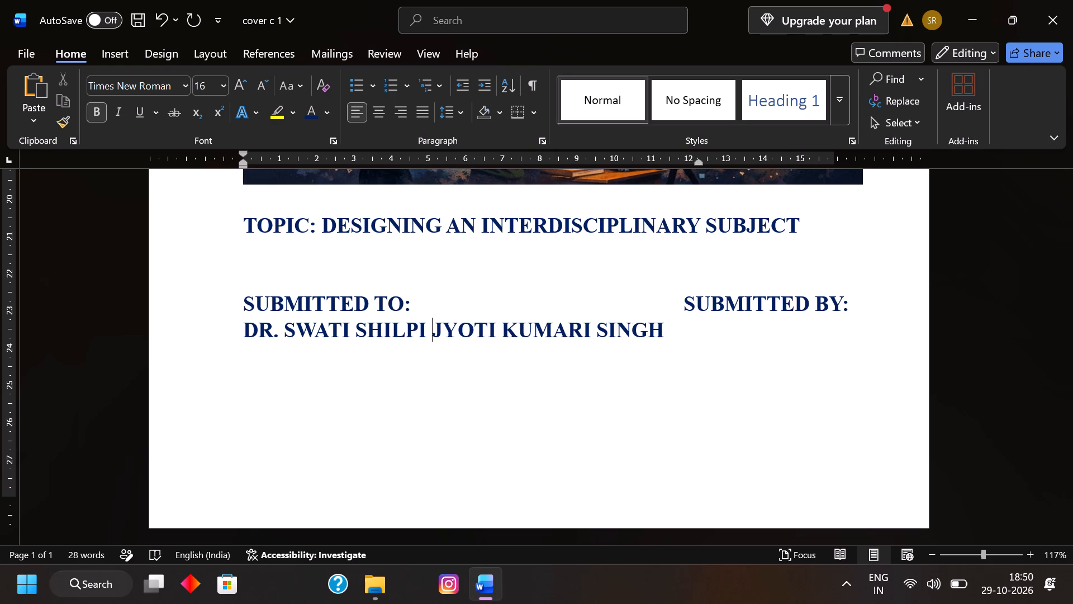
key(Tab)
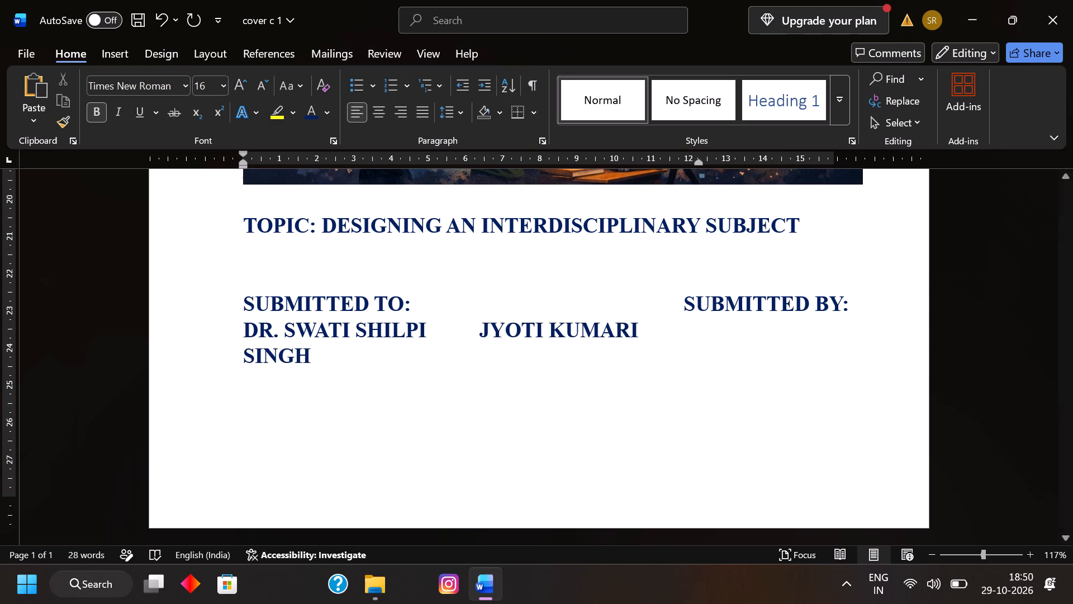
Reduce the font size of the line with the teacher's and student's names to 14.
click(264, 87)
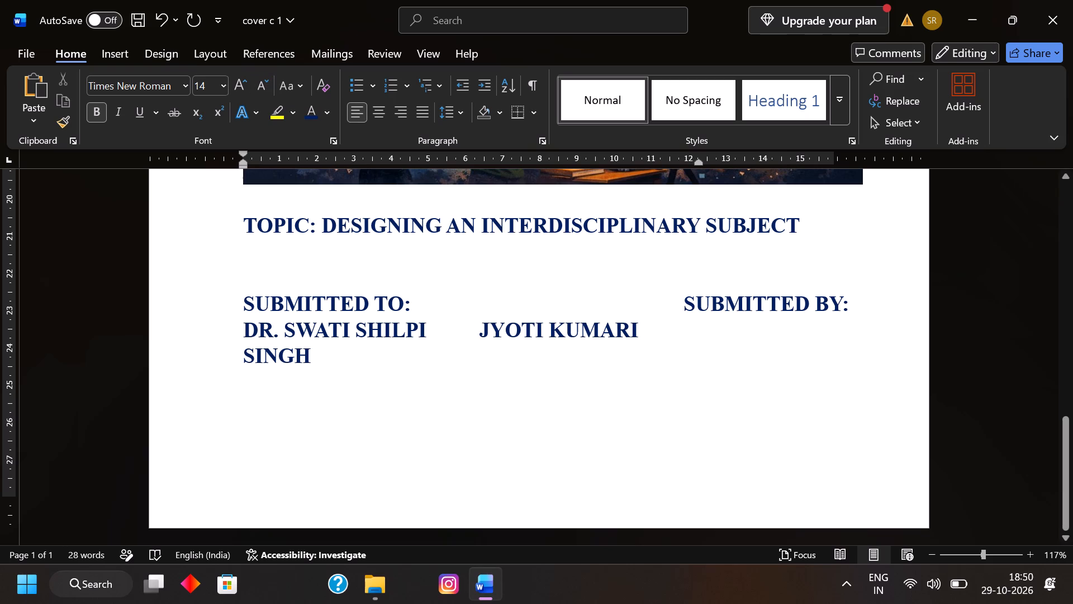
drag(241, 327, 433, 356)
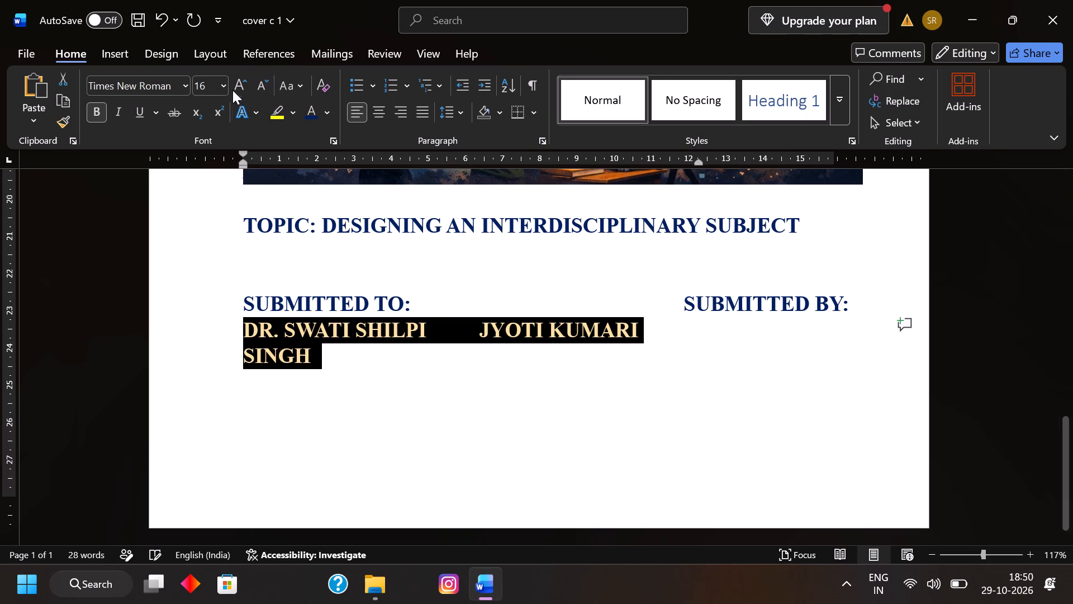
click(258, 90)
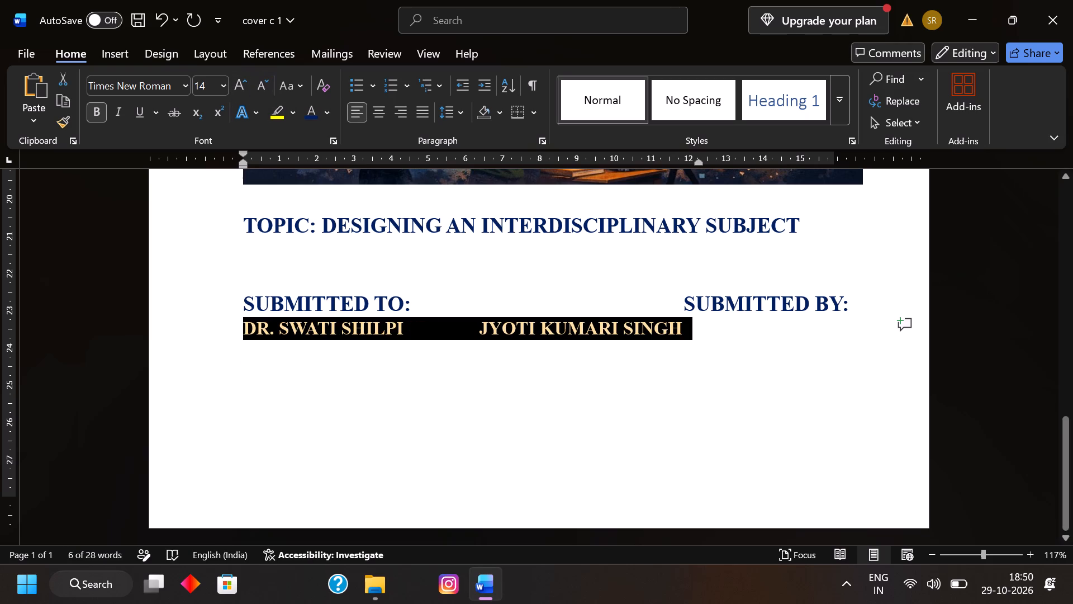
scroll(407, 304, up, 1)
scroll(407, 304, down, 1)
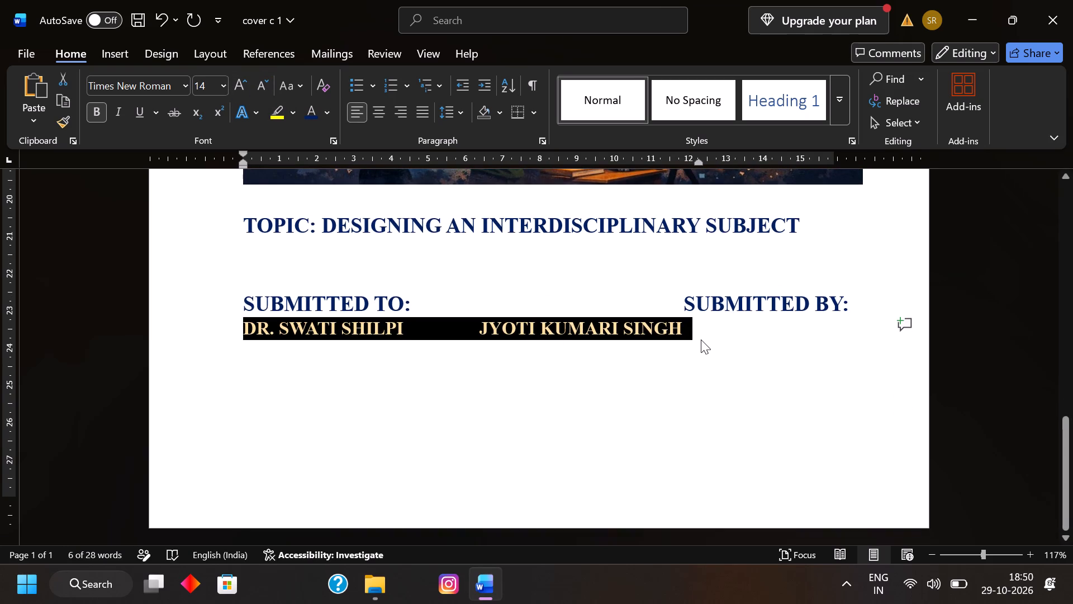
Add a new line reading "ASSISTANT PROFESSOR" below the teacher's name.
click(701, 339)
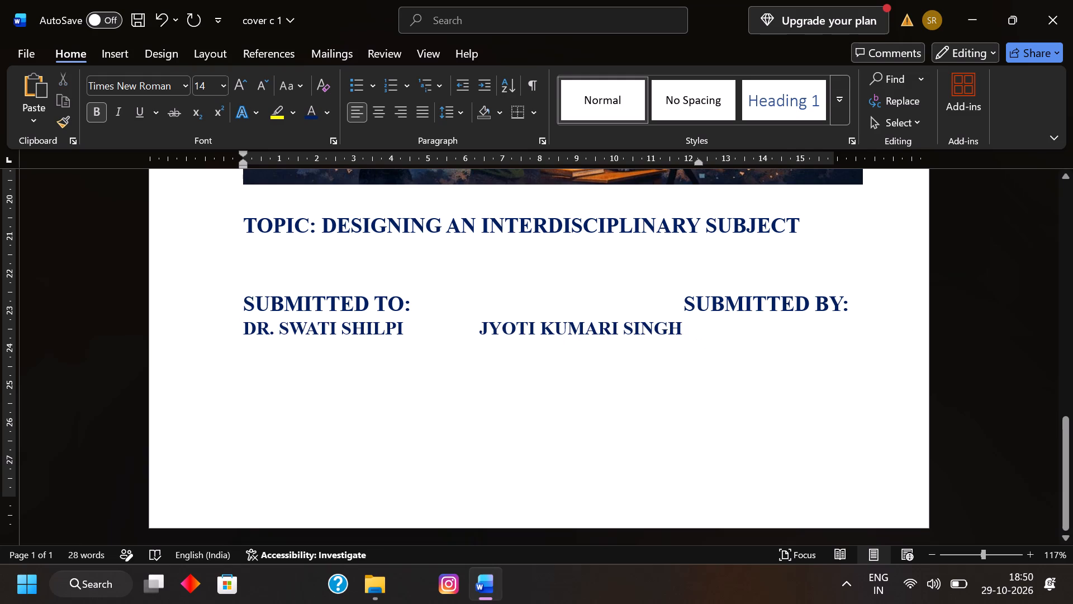
key(Return)
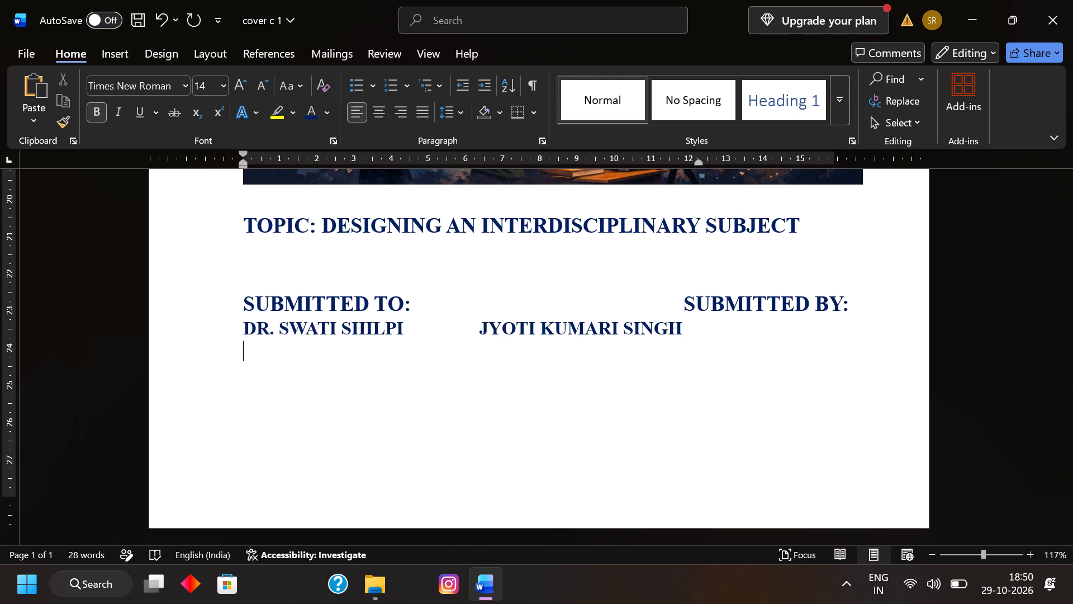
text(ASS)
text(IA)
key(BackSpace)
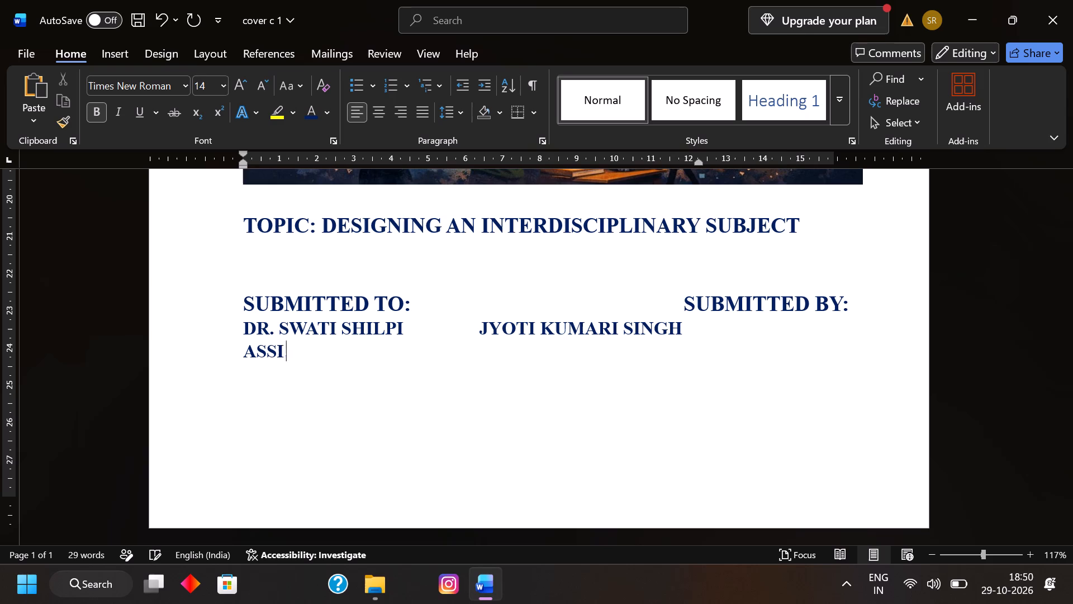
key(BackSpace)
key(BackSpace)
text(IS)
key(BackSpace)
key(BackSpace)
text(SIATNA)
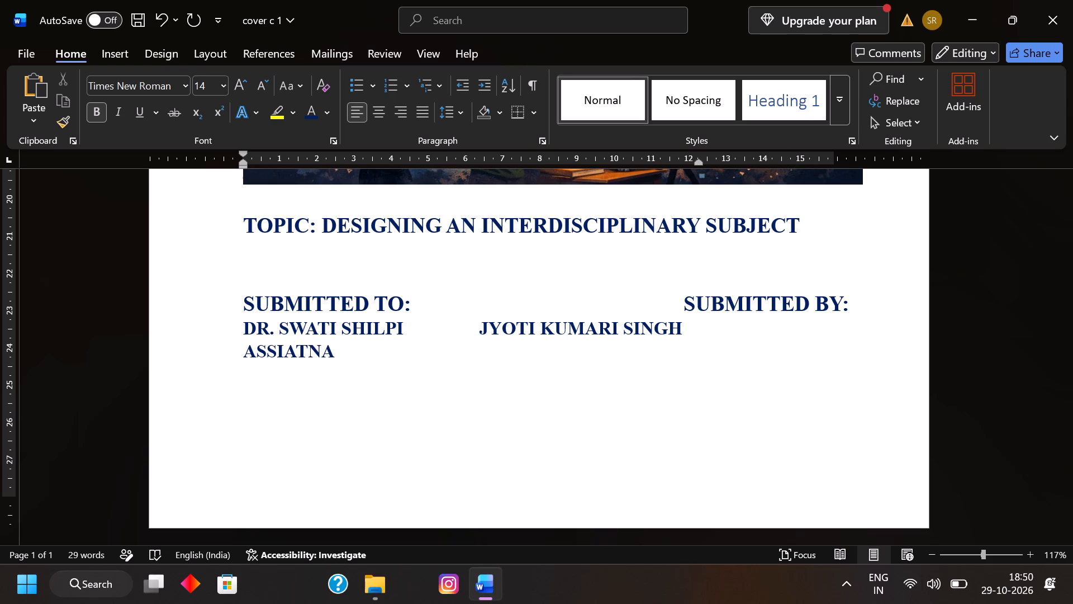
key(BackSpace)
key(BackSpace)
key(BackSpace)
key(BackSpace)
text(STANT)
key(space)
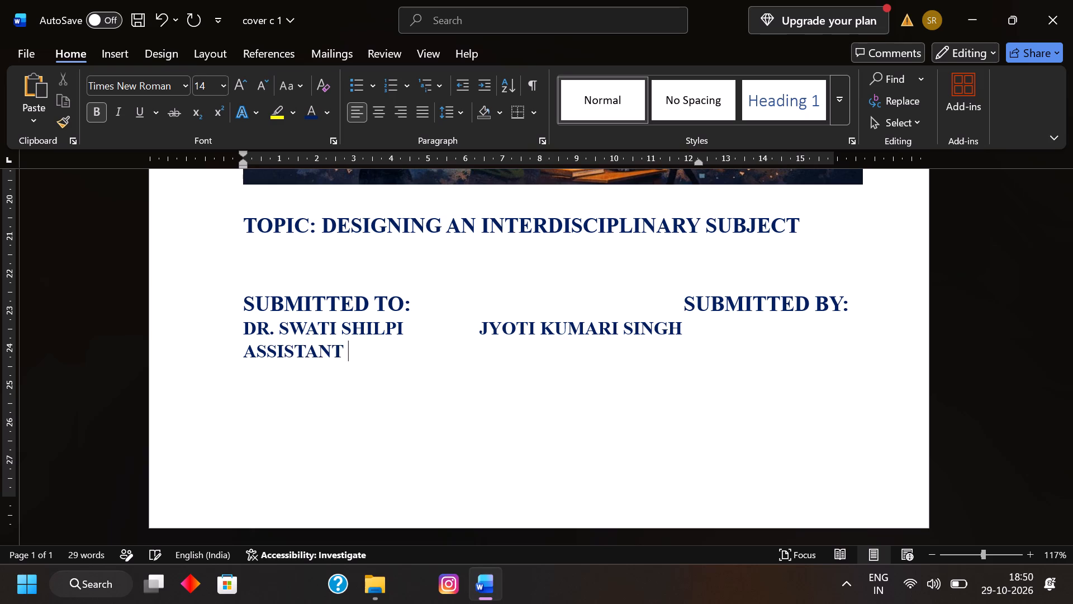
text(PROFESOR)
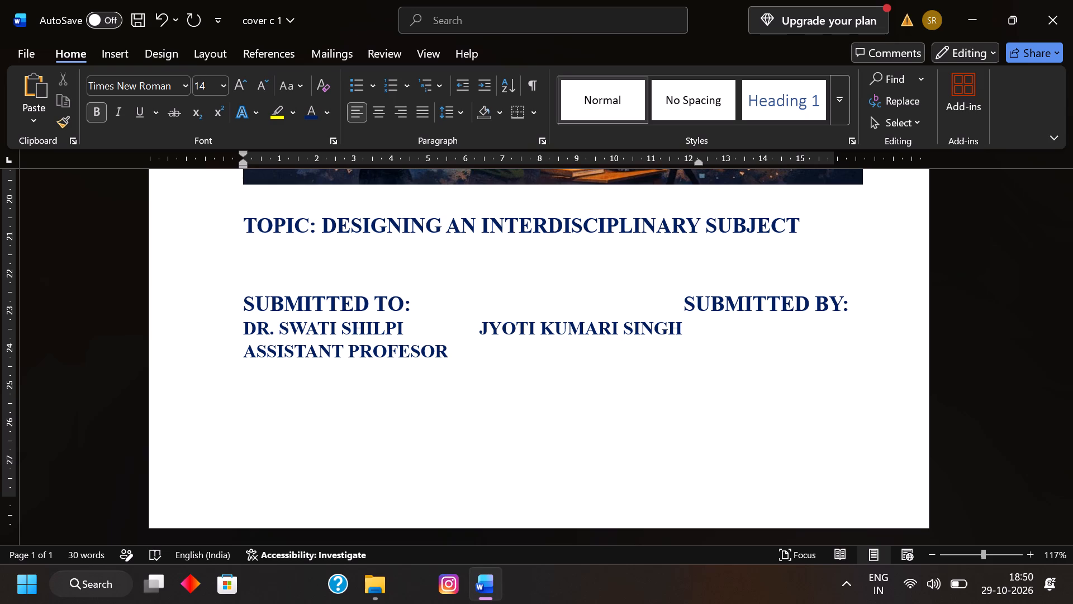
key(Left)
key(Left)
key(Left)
Insert the missing S in the teacher's designation so it reads "ASSISTANT PROFESSOR".
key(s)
Add the student's roll number, labelled "ROLL NO.", after "ASSISTANT PROFESSOR" with a tab gap, and start a new line below.
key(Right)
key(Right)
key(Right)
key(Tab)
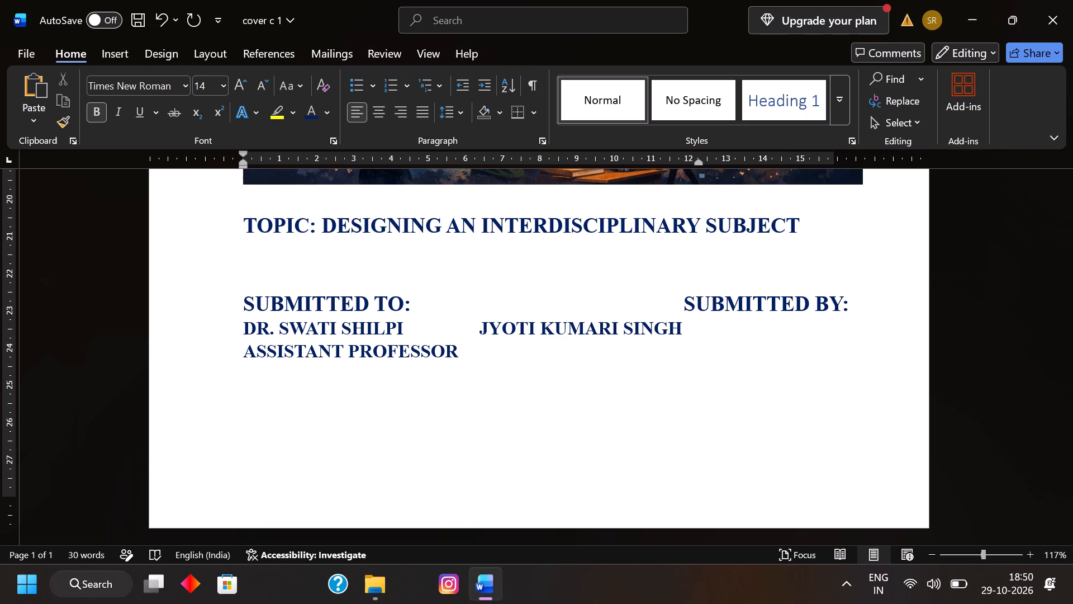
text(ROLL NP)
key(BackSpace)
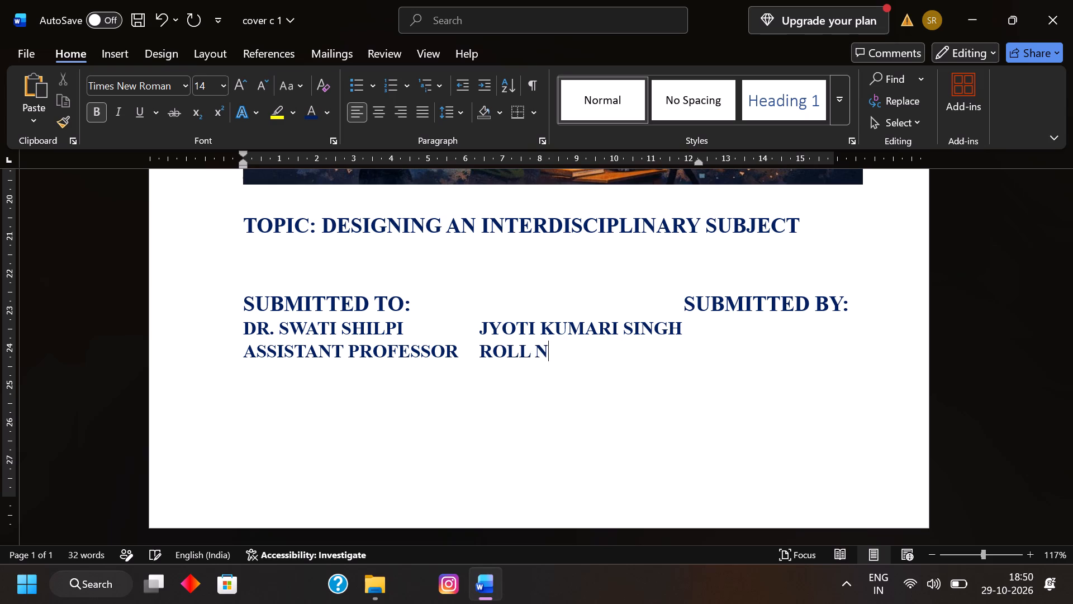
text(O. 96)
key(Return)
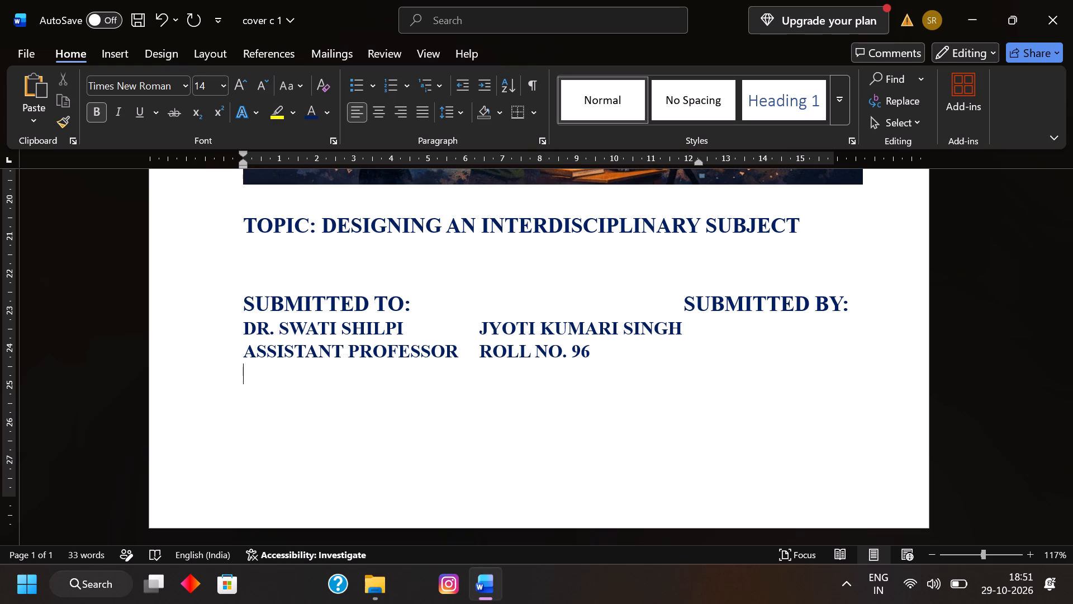
Insert a blank line between the "SUBMITTED TO:" and "SUBMITTED BY:" headings and the names line.
click(858, 308)
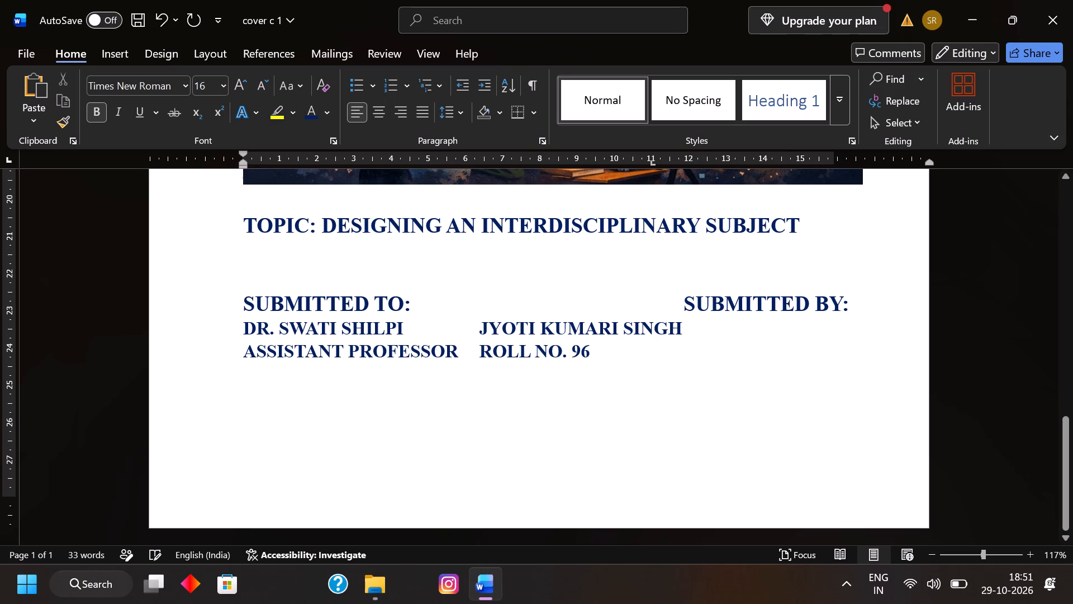
key(Return)
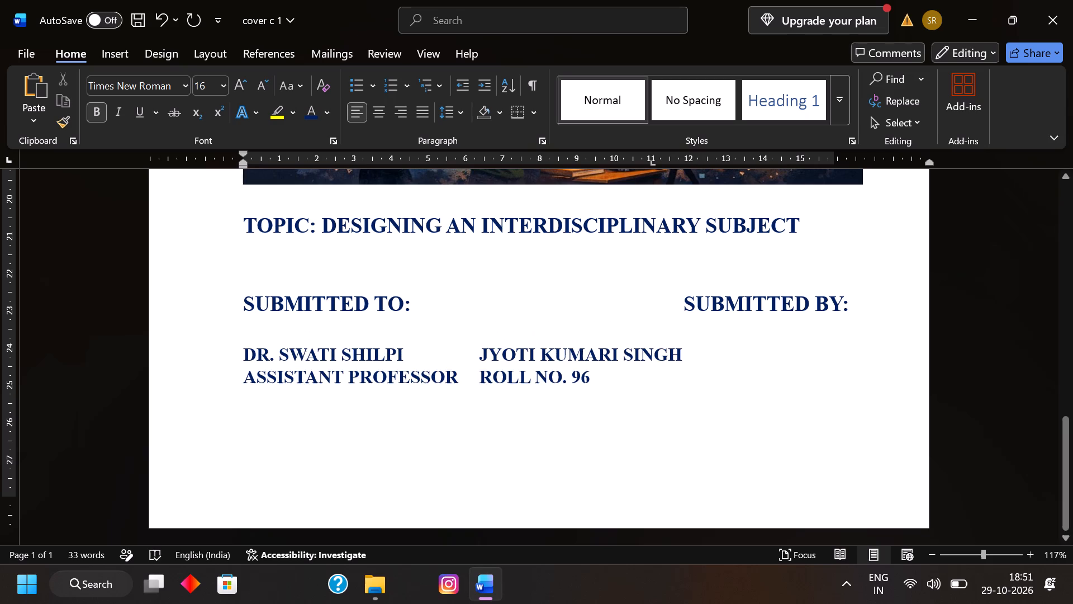
Add a line reading "DEPARTMENT OF EDUCATION" below the designation and roll number line, followed by a tab gap.
click(596, 378)
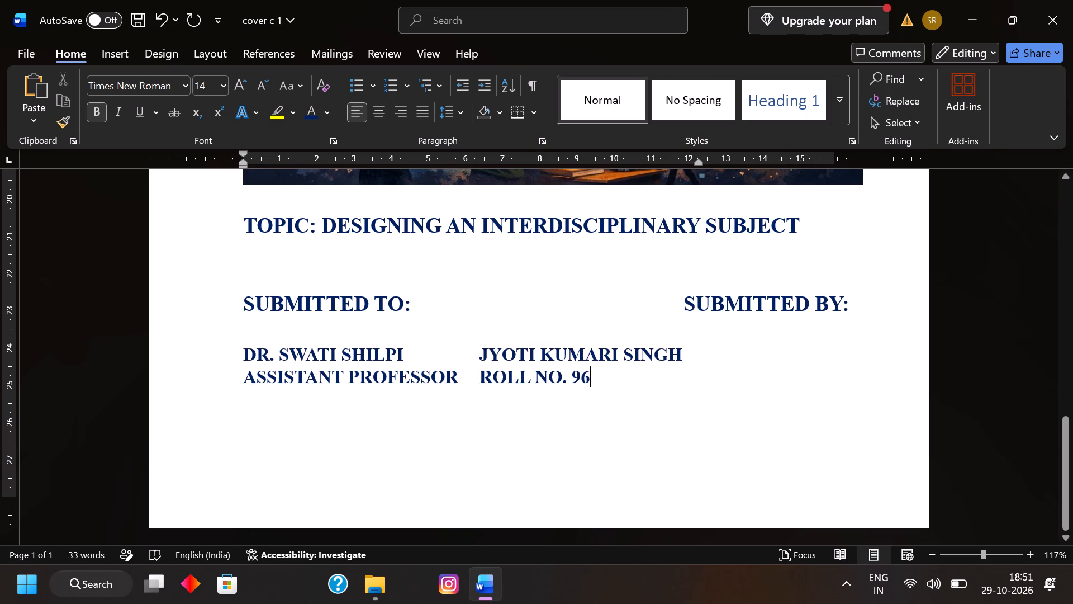
key(Return)
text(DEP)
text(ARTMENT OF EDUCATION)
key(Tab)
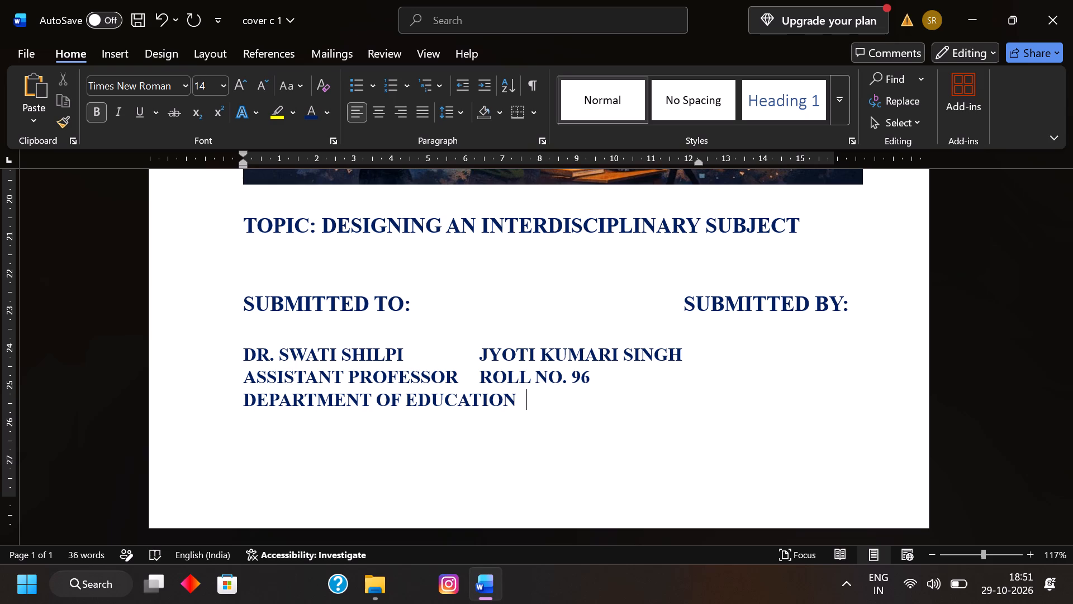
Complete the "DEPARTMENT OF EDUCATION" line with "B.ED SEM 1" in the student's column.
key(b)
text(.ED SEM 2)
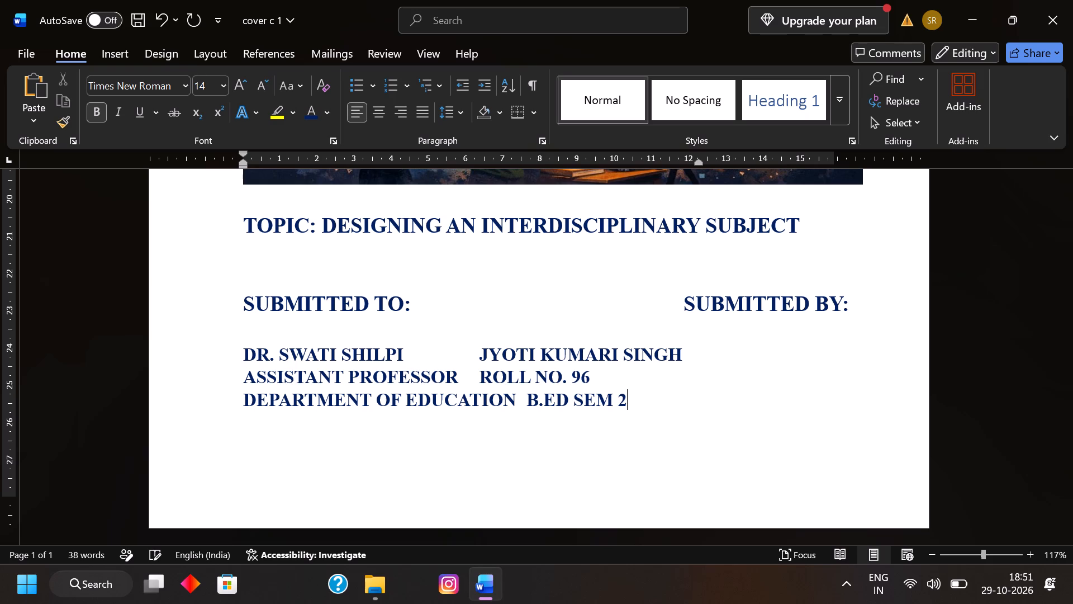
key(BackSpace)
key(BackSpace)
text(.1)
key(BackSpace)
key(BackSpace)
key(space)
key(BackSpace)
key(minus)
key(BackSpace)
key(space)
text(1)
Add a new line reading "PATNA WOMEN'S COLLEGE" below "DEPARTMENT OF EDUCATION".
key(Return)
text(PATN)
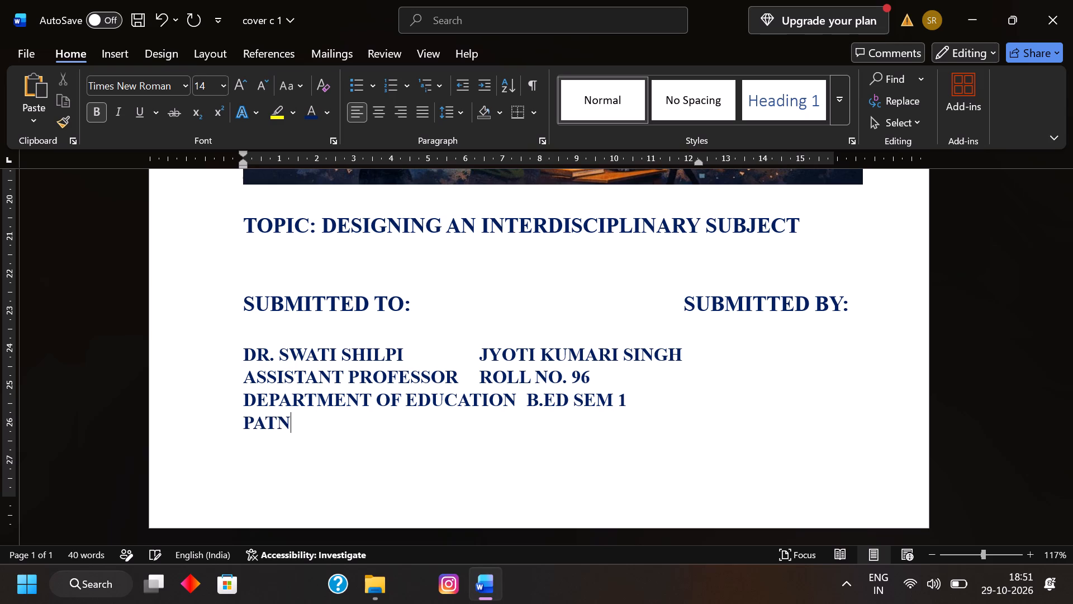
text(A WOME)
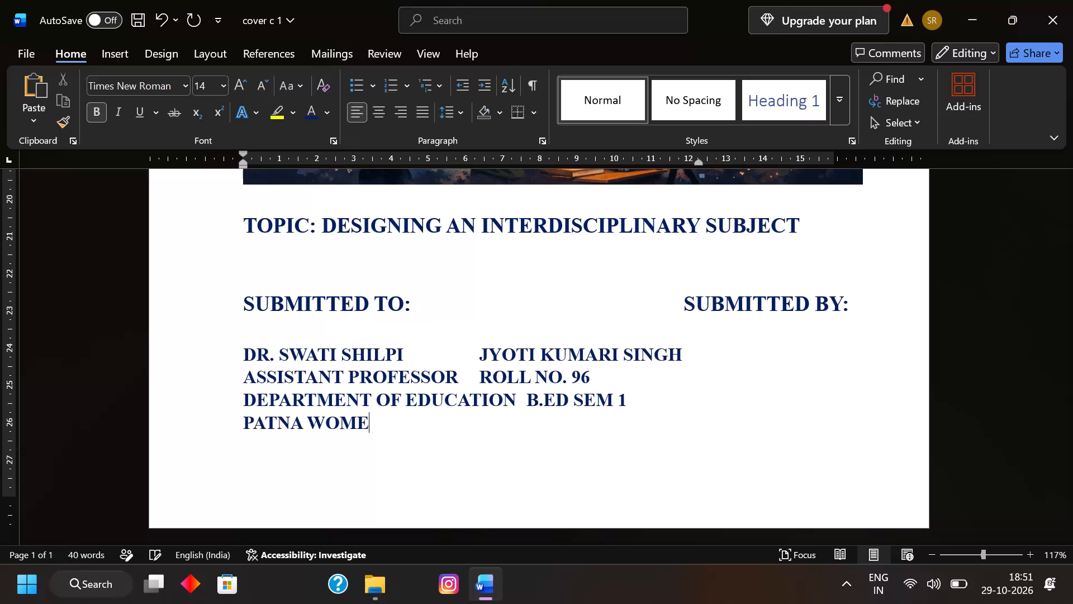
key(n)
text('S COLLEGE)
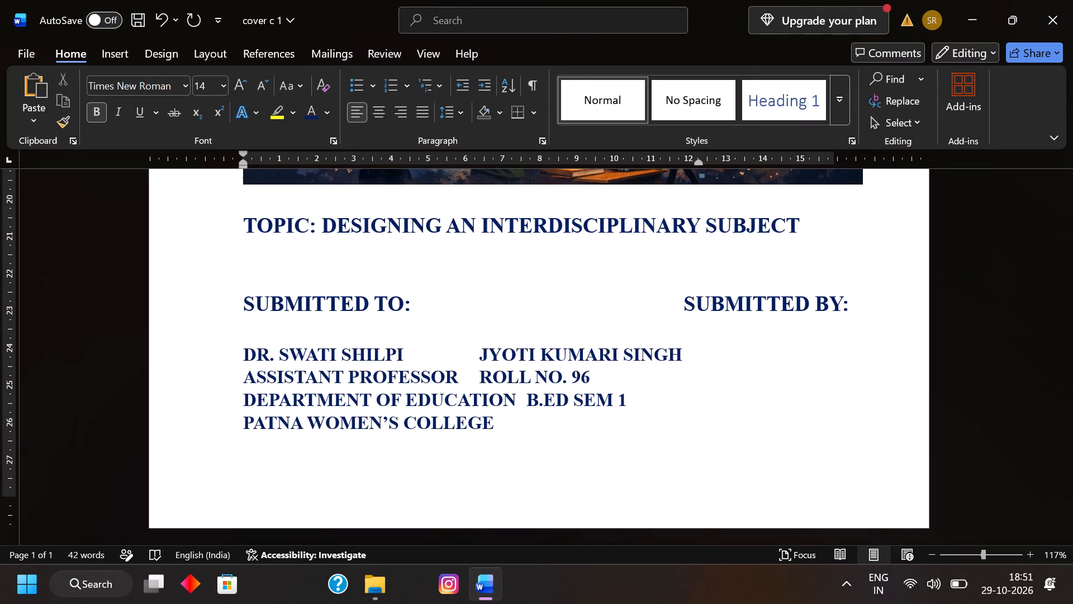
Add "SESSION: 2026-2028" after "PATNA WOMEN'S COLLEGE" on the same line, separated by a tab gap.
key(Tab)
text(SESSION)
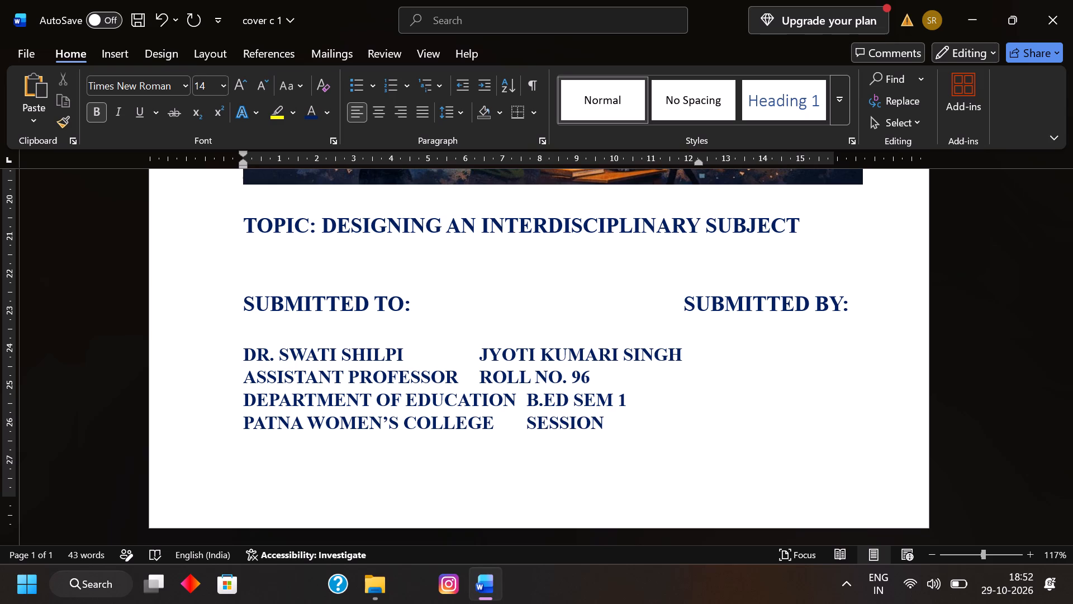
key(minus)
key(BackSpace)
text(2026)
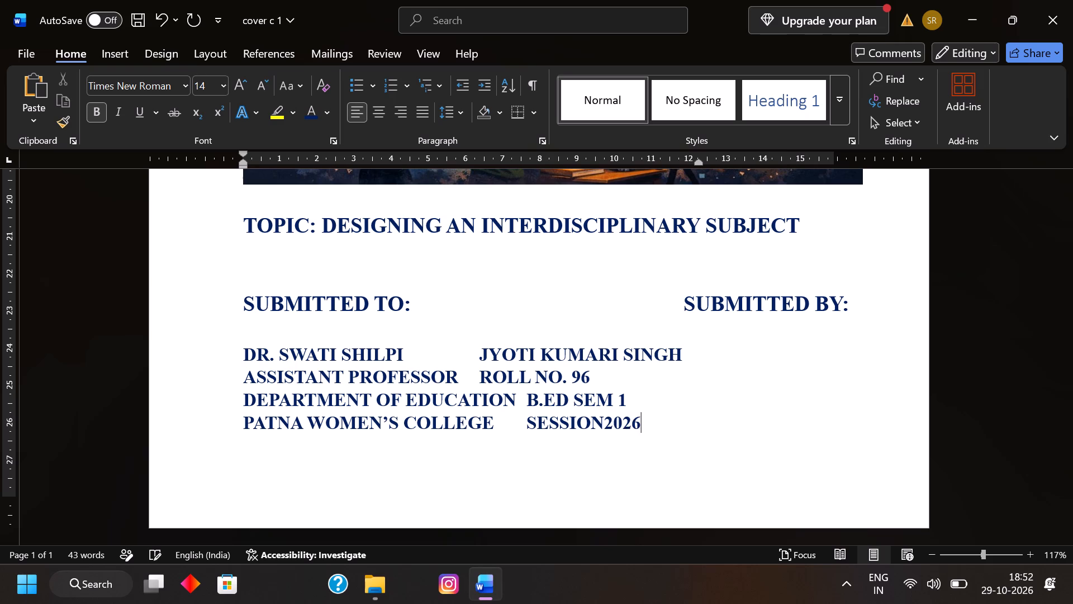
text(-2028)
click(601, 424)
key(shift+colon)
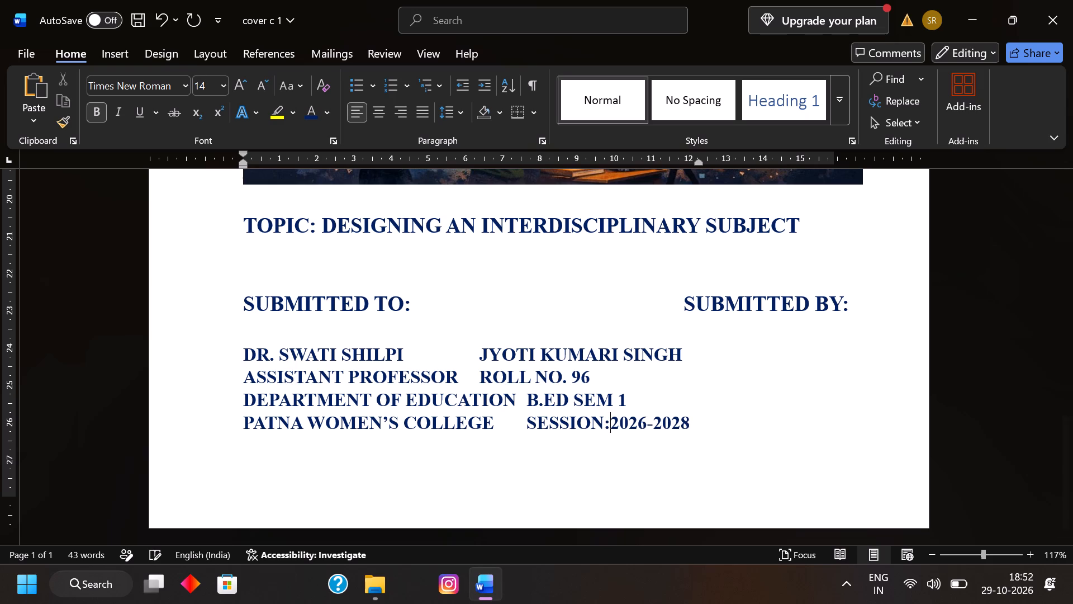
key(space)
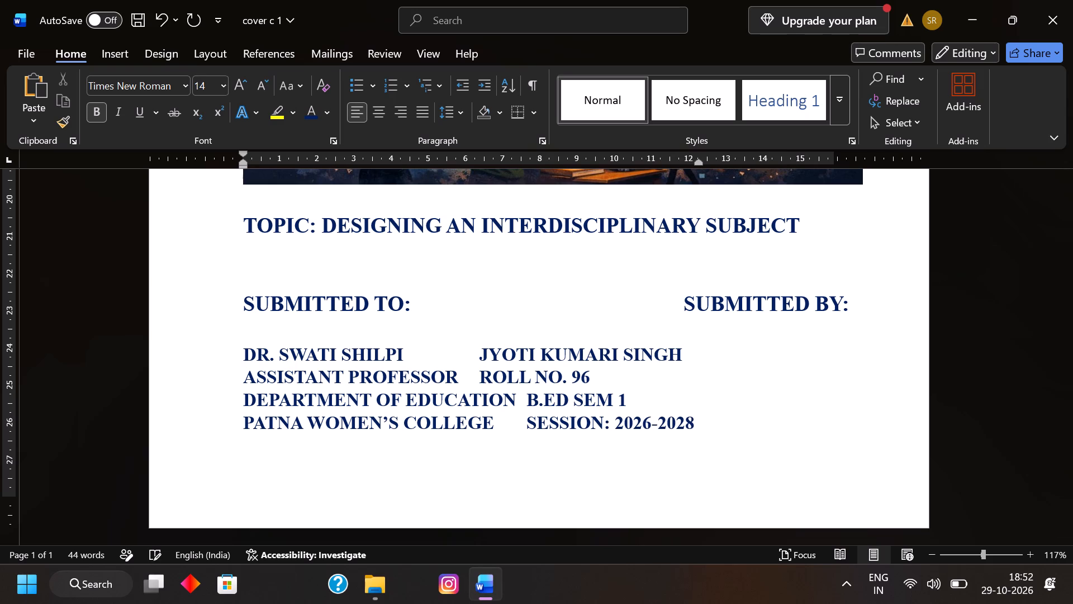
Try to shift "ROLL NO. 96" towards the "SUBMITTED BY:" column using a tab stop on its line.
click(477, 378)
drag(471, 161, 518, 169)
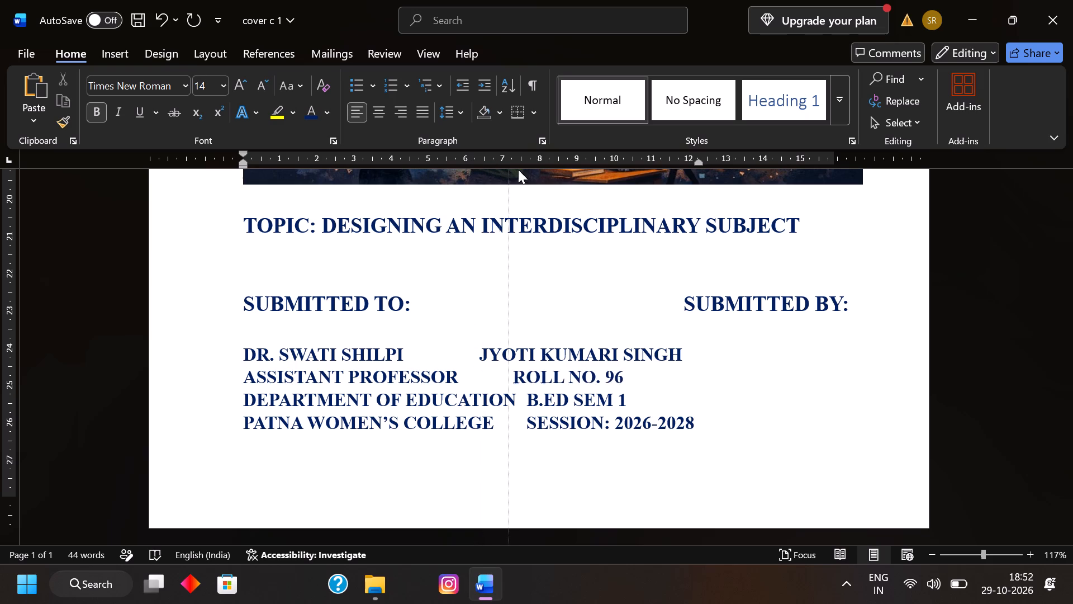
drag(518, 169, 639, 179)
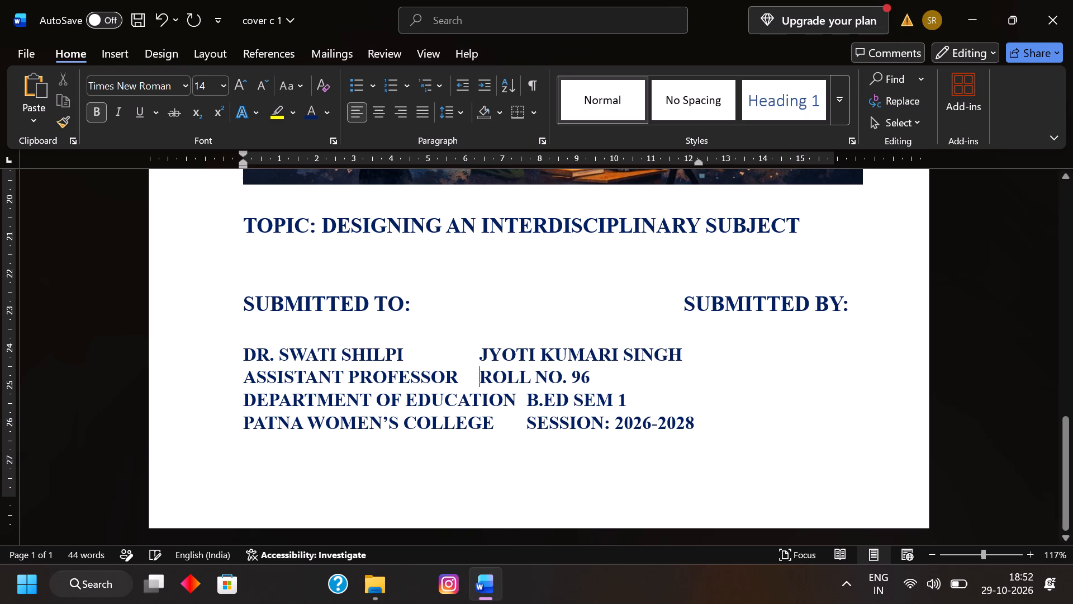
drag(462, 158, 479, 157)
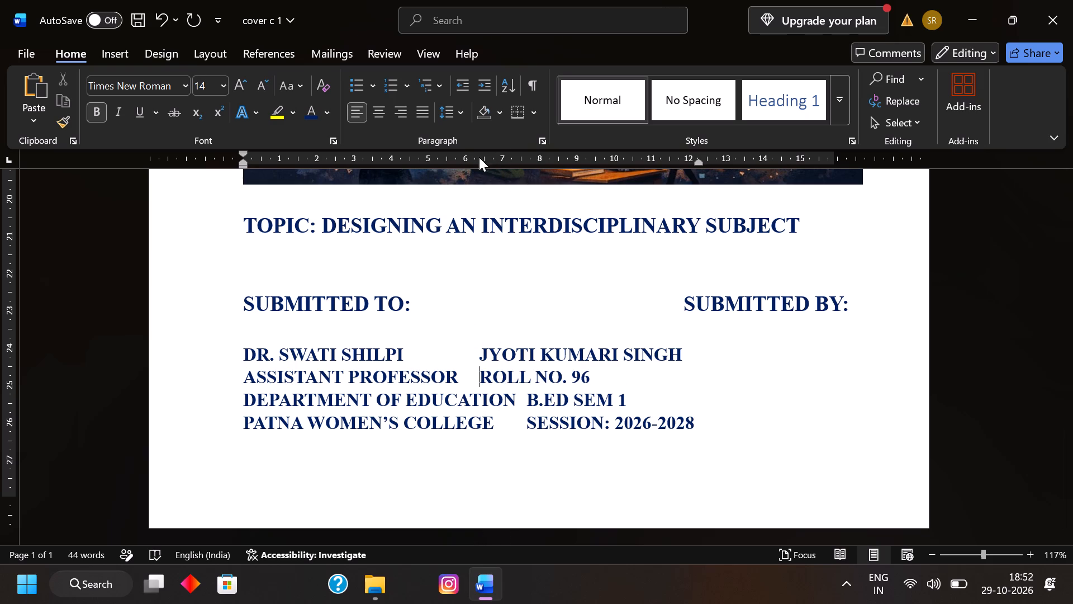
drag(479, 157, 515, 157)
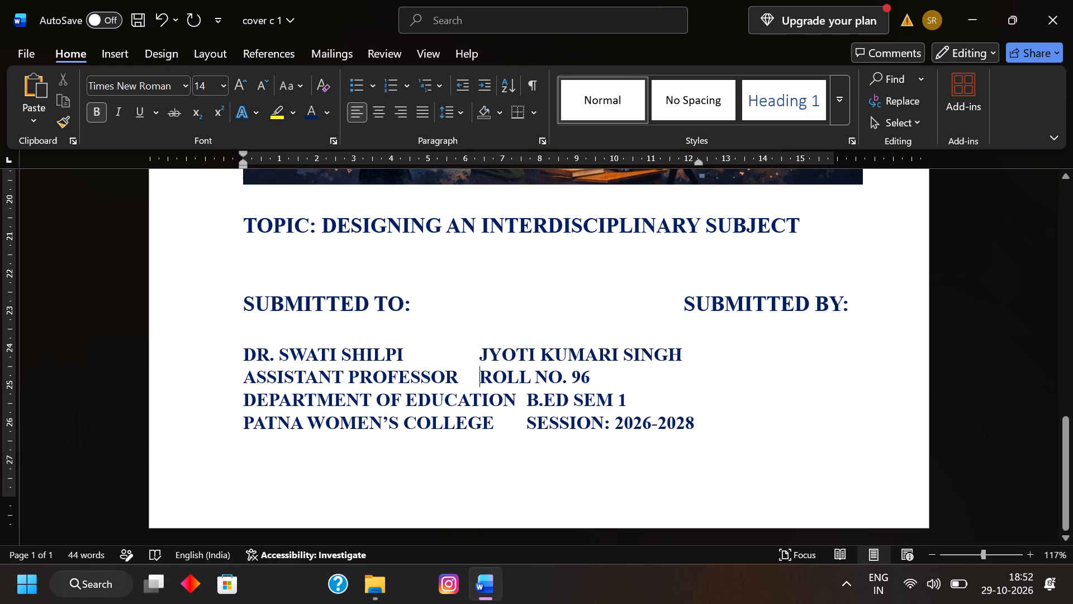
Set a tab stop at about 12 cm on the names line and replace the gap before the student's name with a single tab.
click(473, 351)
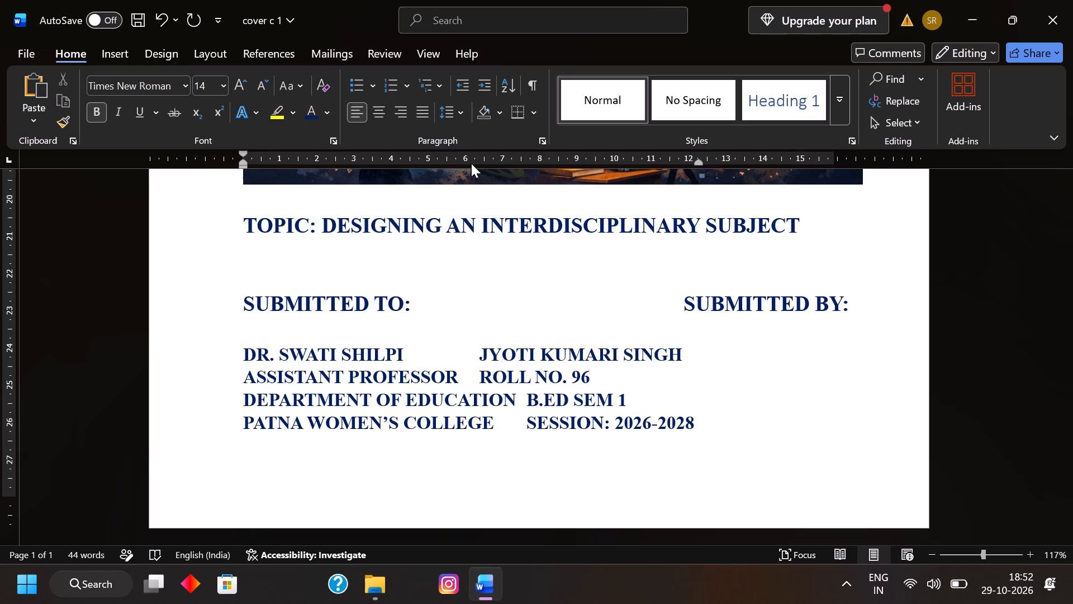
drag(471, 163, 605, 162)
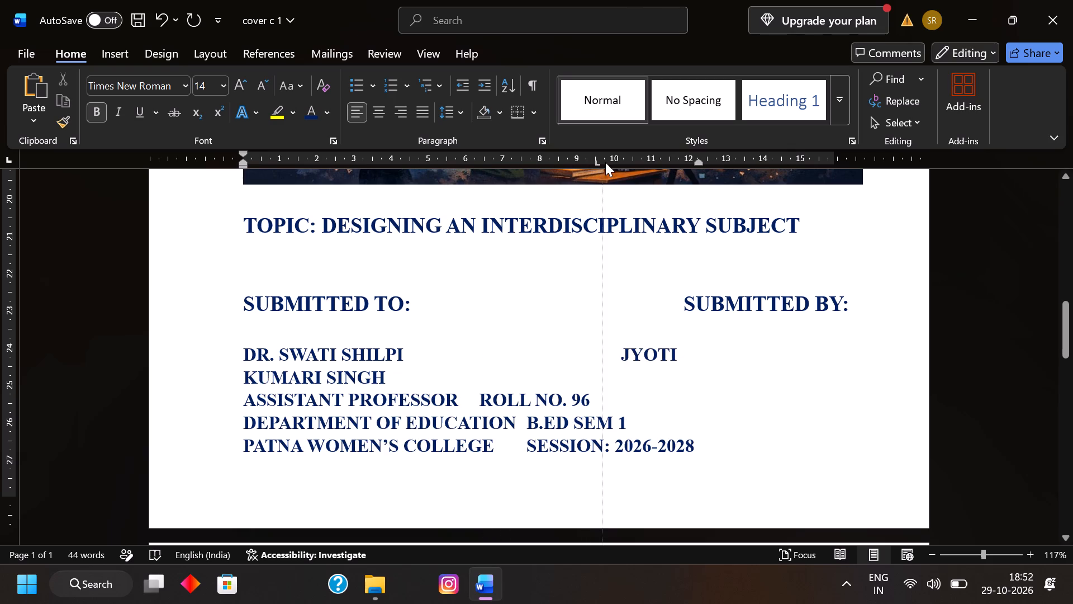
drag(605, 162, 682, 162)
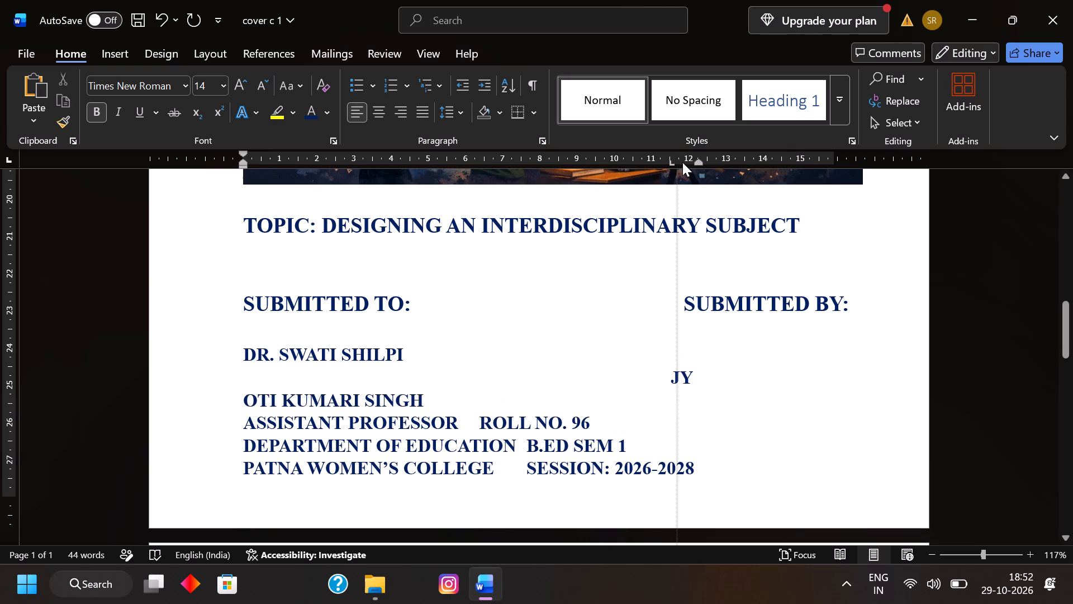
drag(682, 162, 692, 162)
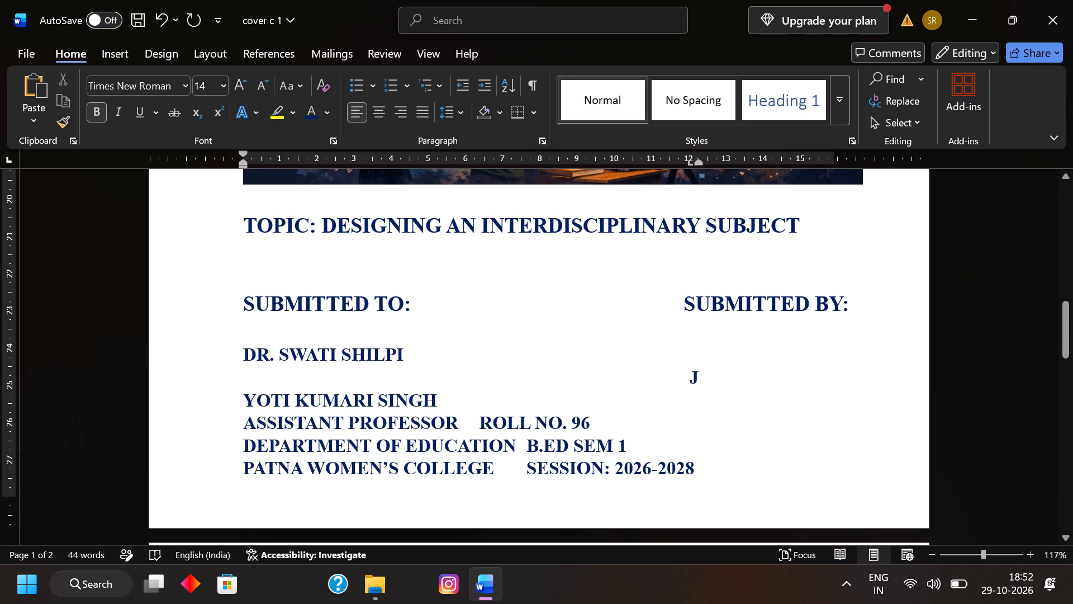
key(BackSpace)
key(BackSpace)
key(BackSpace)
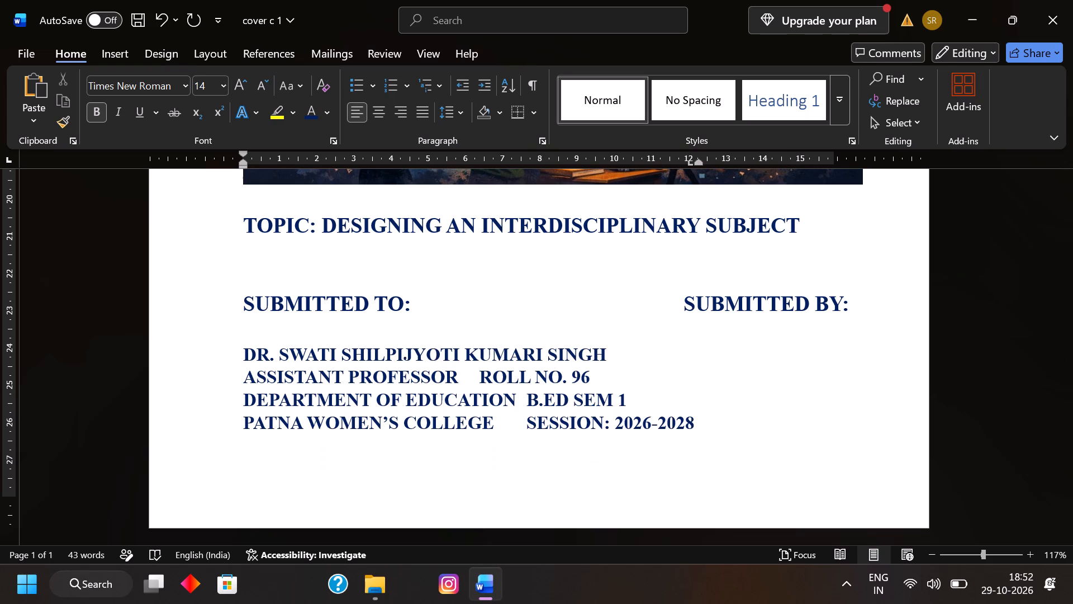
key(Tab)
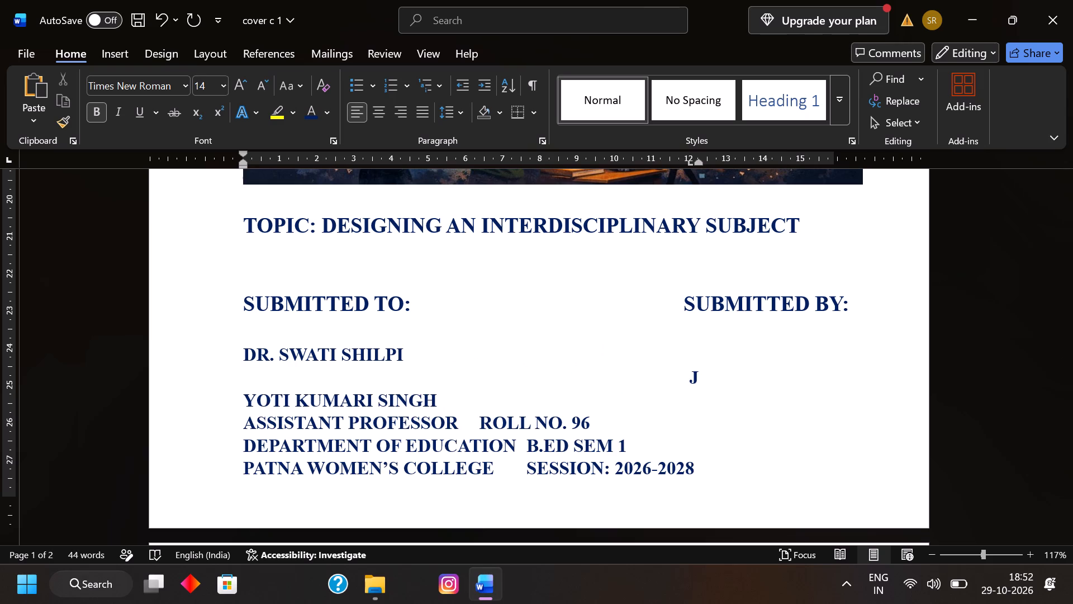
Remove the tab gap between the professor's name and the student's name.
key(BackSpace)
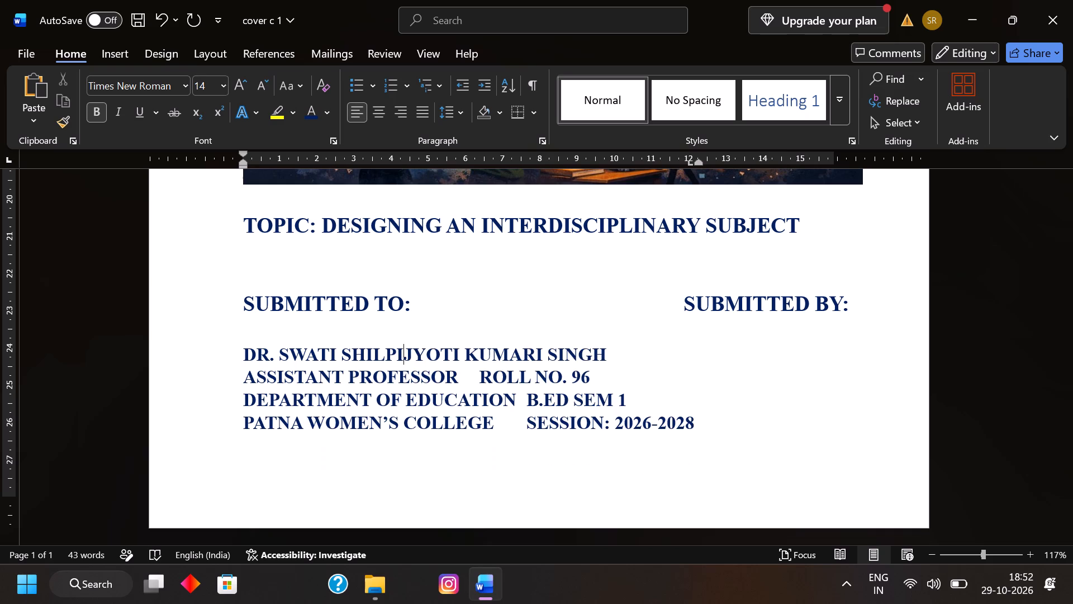
Delete all four lines of professor and student details below the "SUBMITTED TO:" and "SUBMITTED BY:" headings.
click(711, 428)
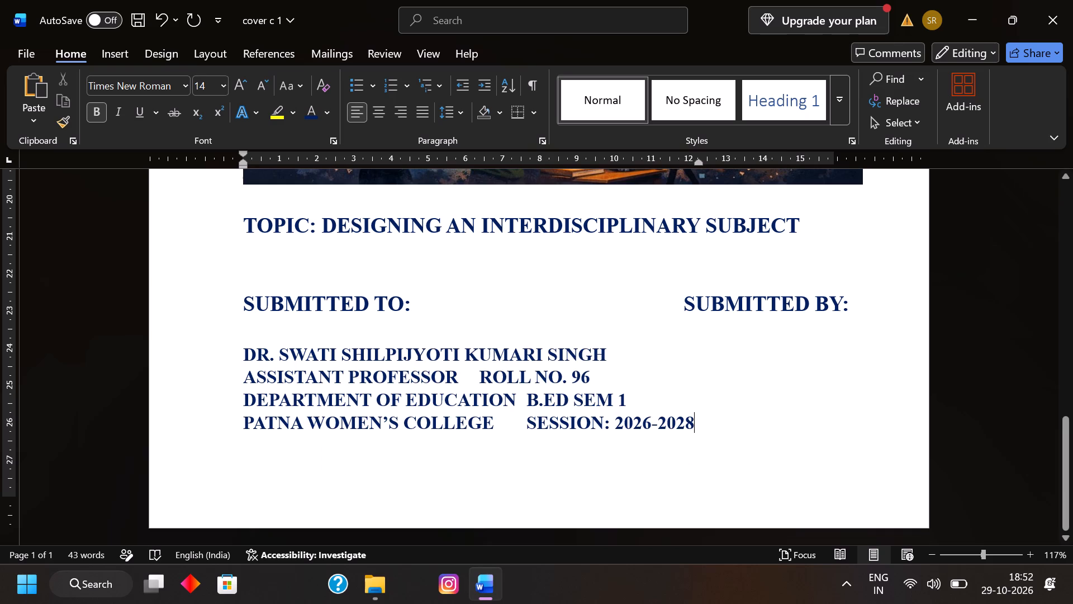
drag(403, 351, 404, 350)
drag(404, 350, 581, 426)
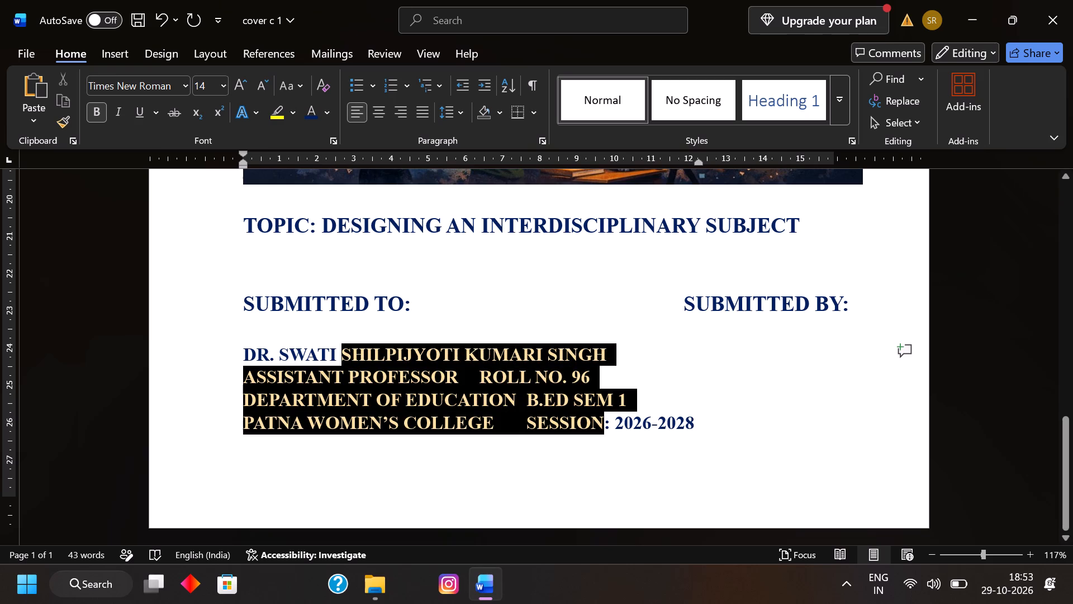
drag(581, 426, 702, 426)
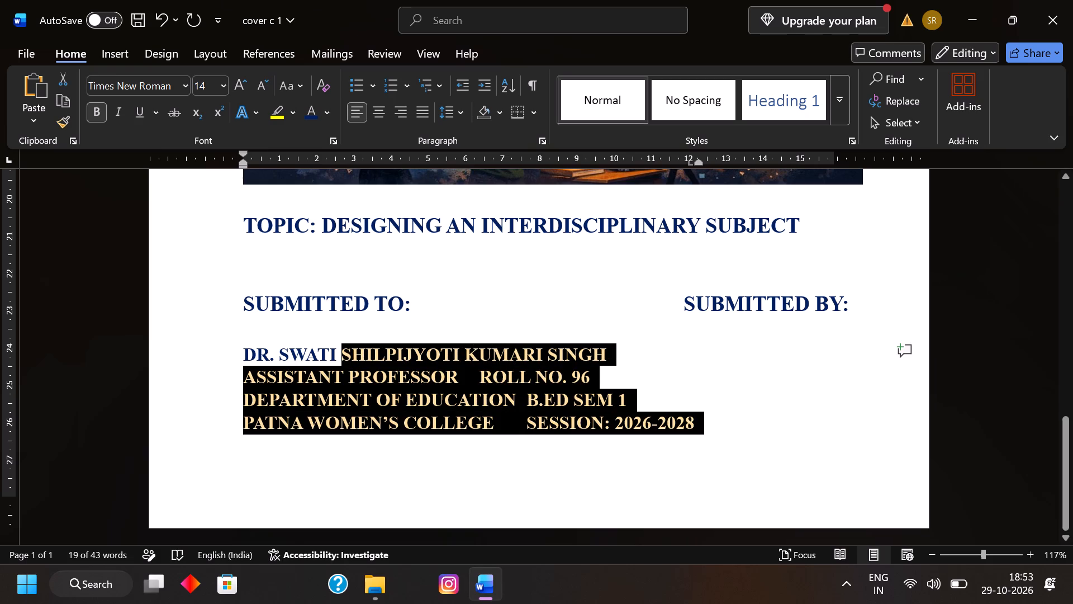
click(243, 353)
drag(243, 353, 667, 426)
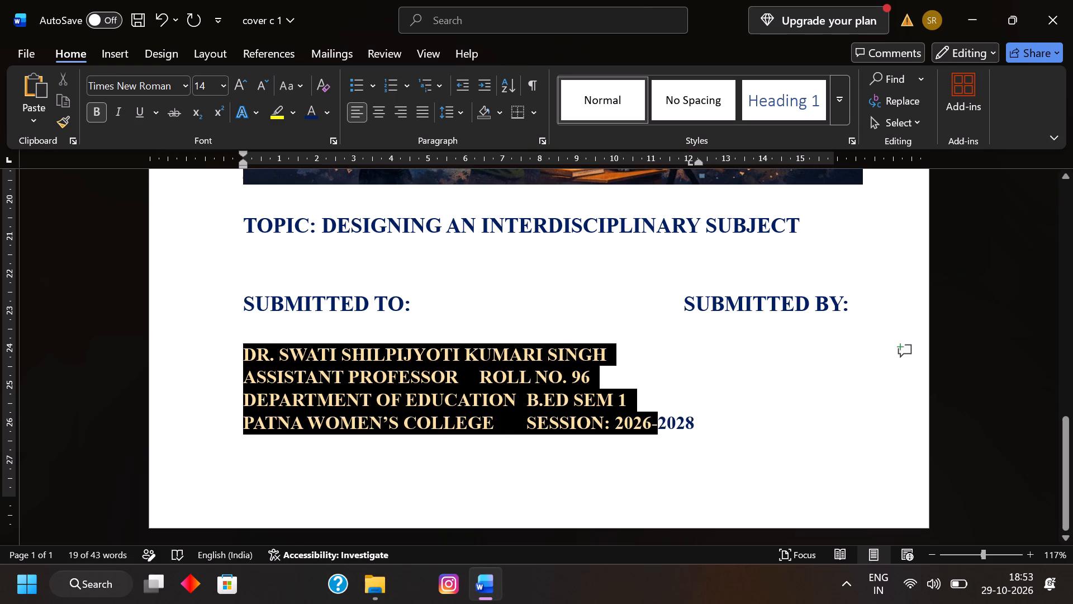
drag(667, 426, 709, 426)
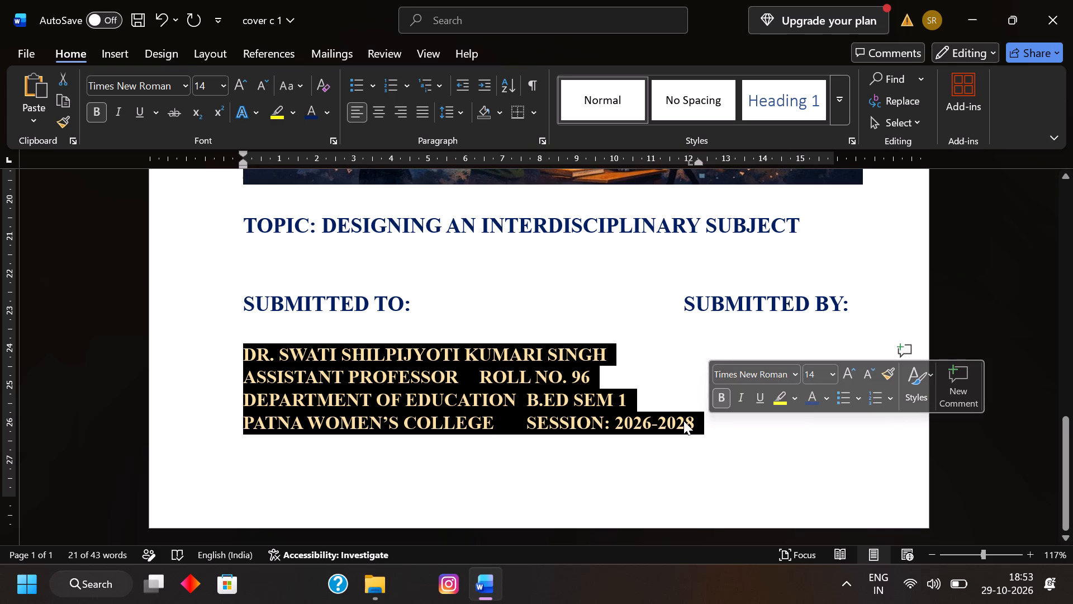
key(Delete)
Look over the cover page from the submission headings up to the college heading.
scroll(485, 182, up, 4)
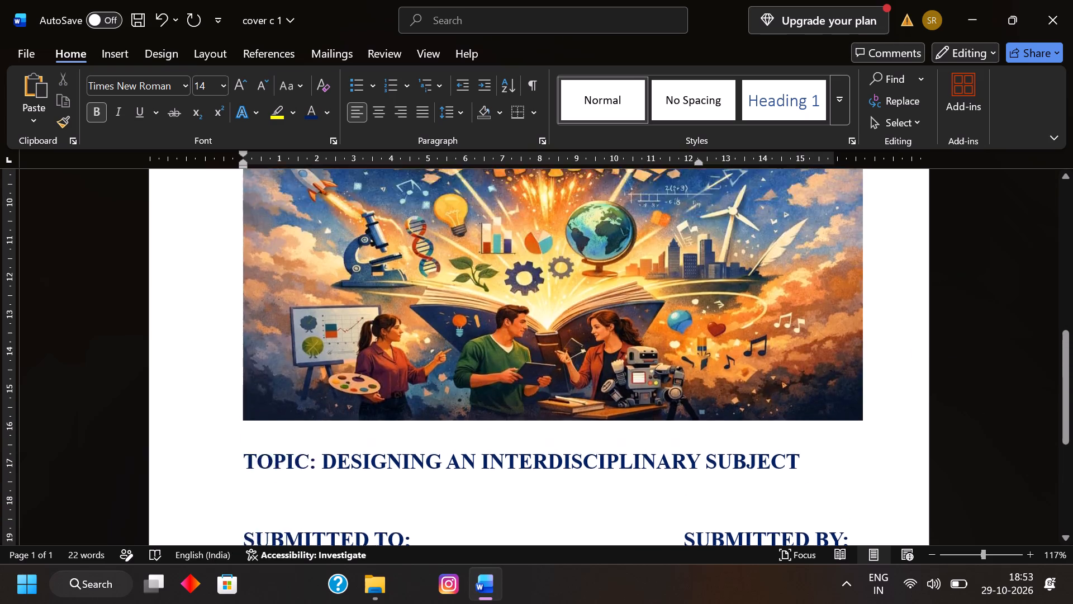
scroll(489, 342, up, 2)
scroll(489, 342, down, 3)
scroll(489, 342, up, 1)
scroll(489, 342, down, 3)
scroll(489, 342, up, 5)
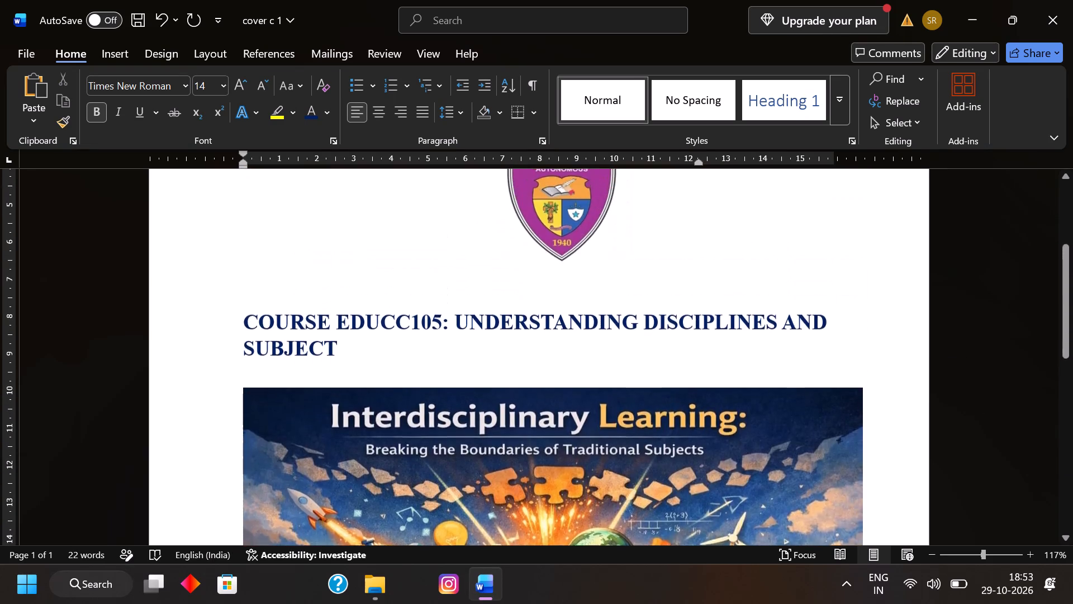
scroll(489, 342, up, 7)
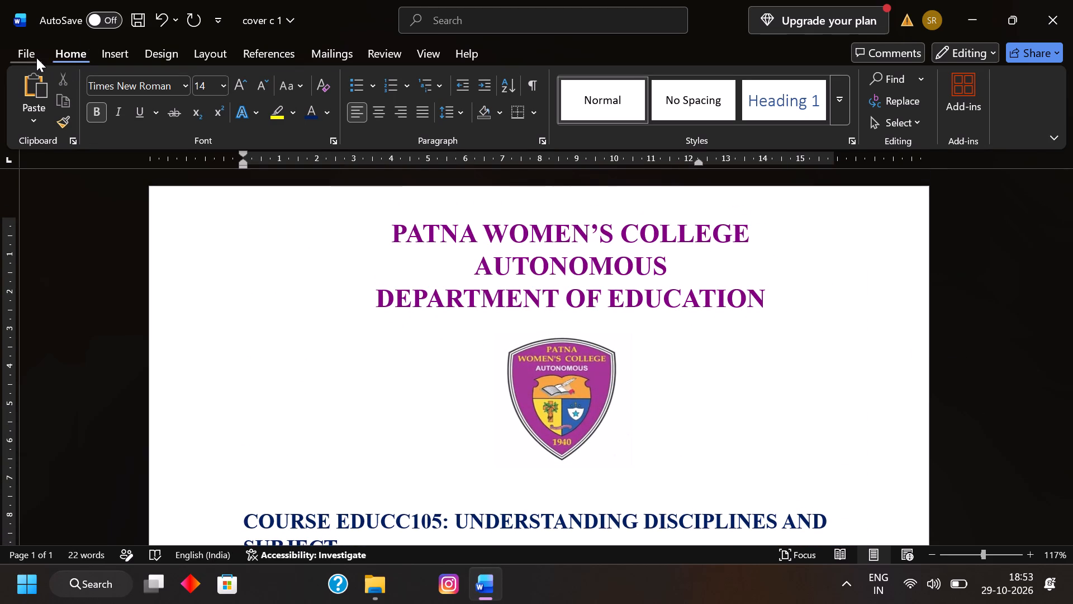
Open the file management view with the document templates and recent files.
click(165, 56)
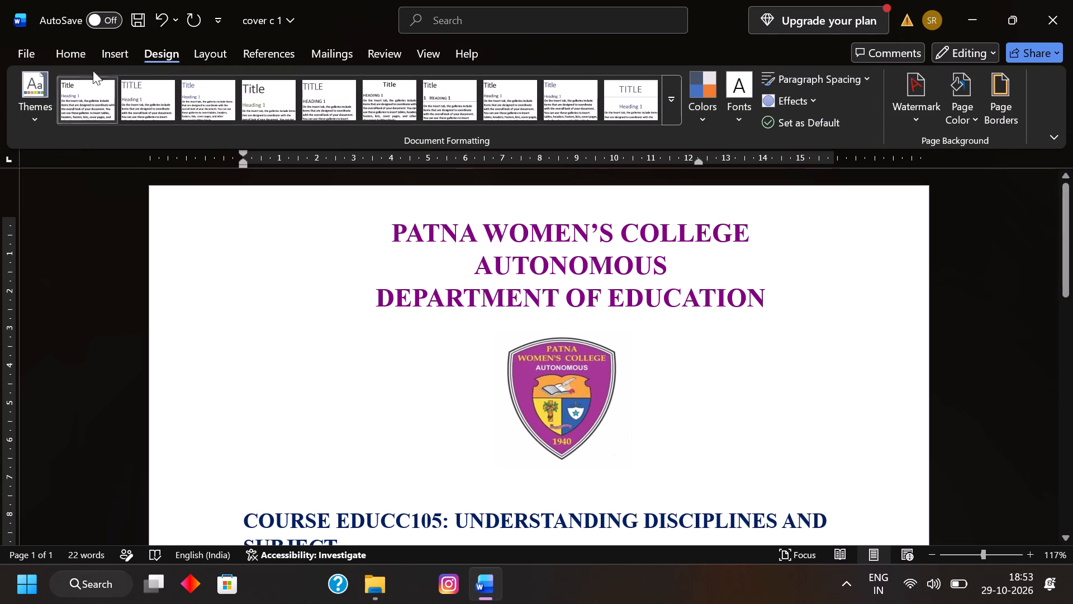
click(40, 56)
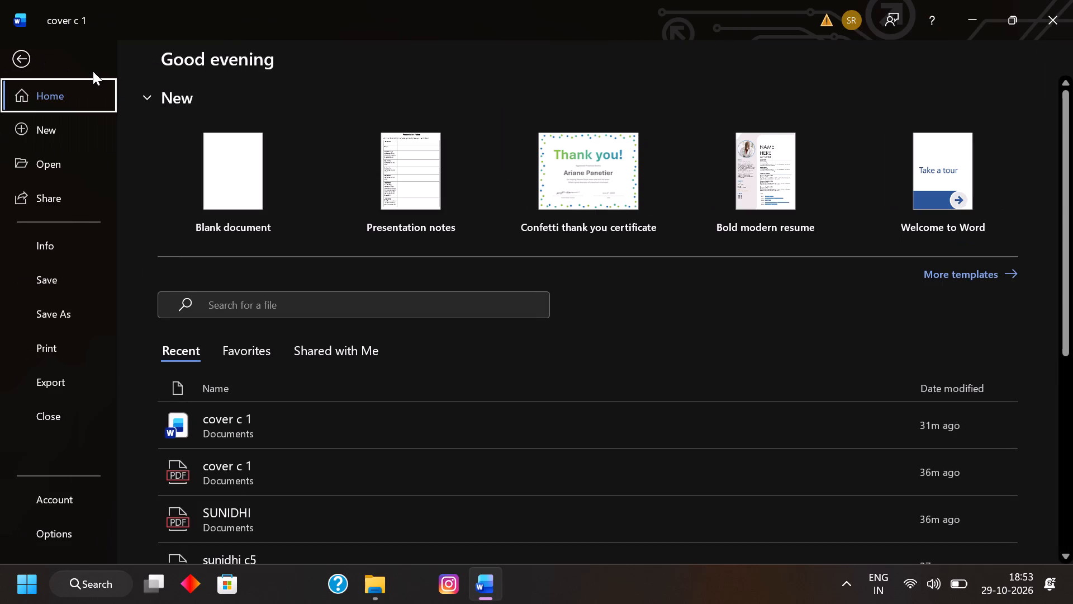
Return to the document and review the cover page from the college heading down to the submission section.
click(20, 62)
scroll(320, 266, up, 2)
scroll(320, 266, down, 1)
scroll(320, 266, up, 1)
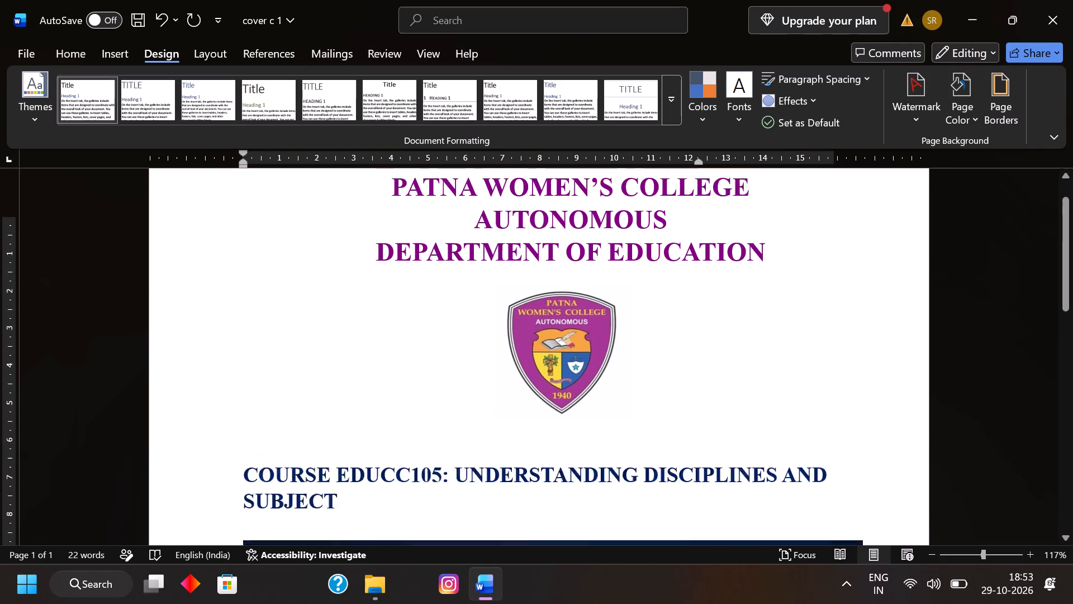
scroll(320, 266, up, 3)
scroll(320, 266, down, 7)
scroll(320, 265, up, 1)
scroll(320, 265, down, 2)
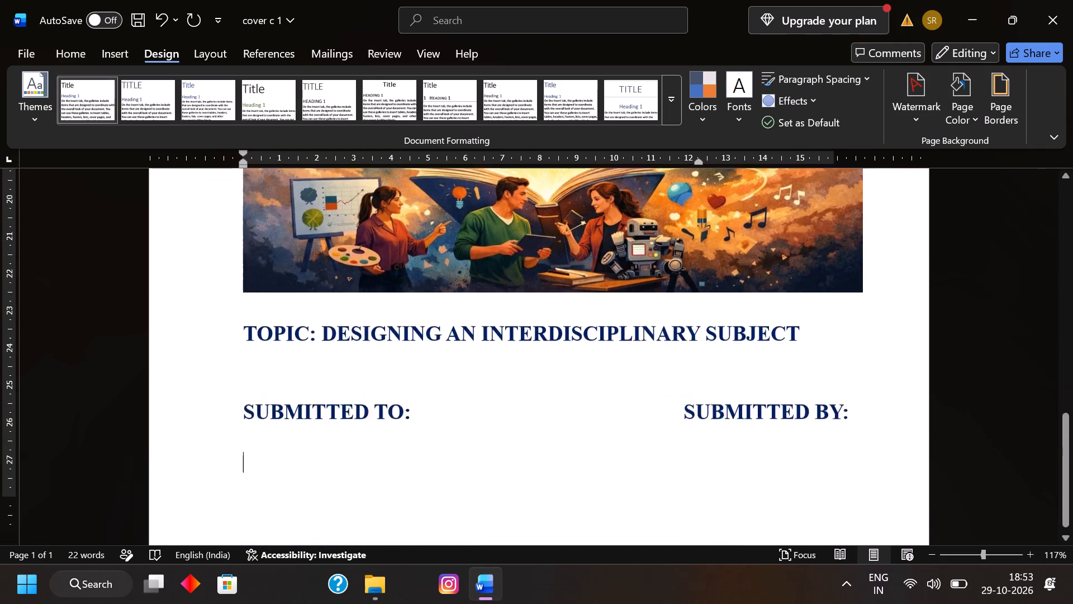
scroll(320, 265, down, 5)
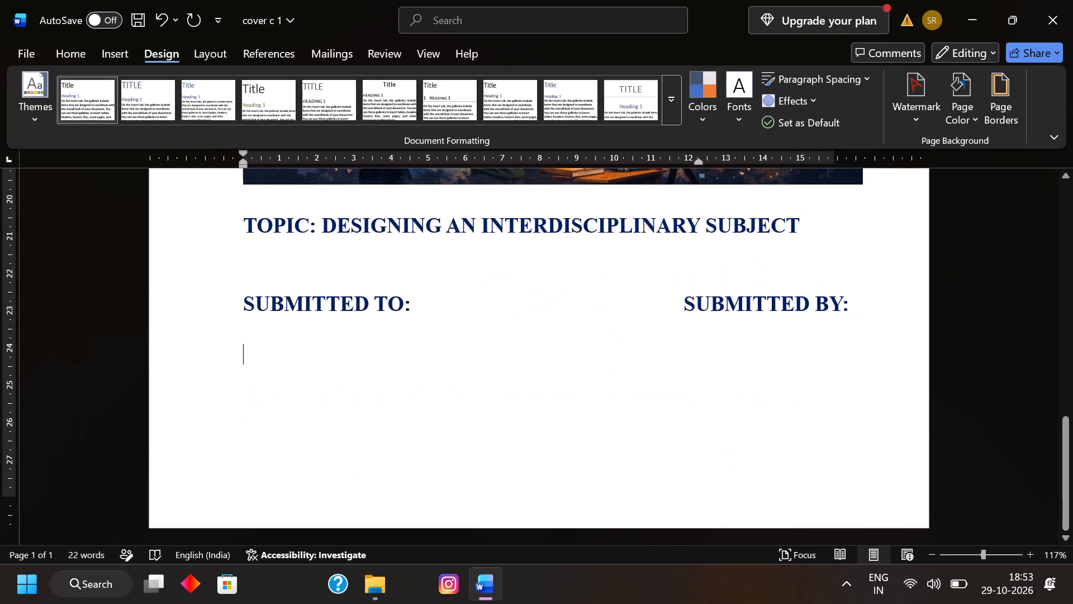
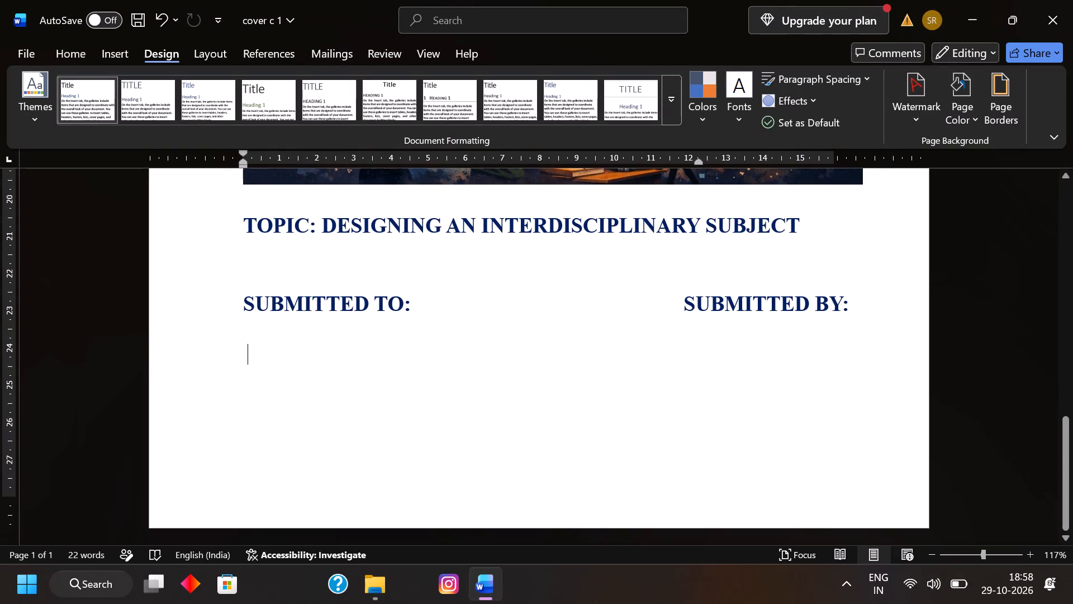
Enter the teacher's name in capitals with the title "DR." beneath "SUBMITTED TO:", followed by blank spacing on the same line.
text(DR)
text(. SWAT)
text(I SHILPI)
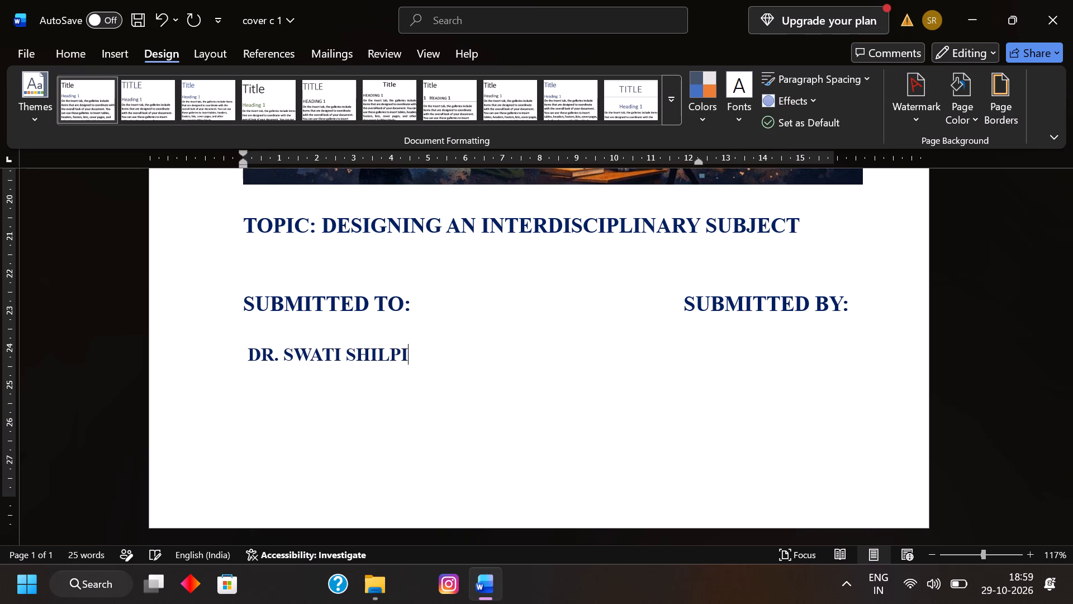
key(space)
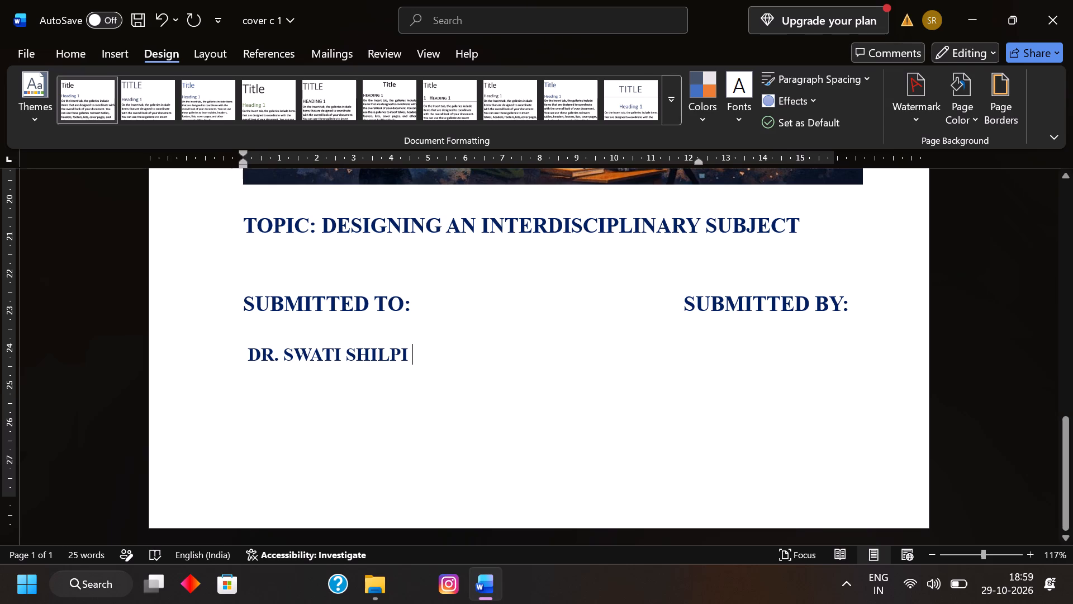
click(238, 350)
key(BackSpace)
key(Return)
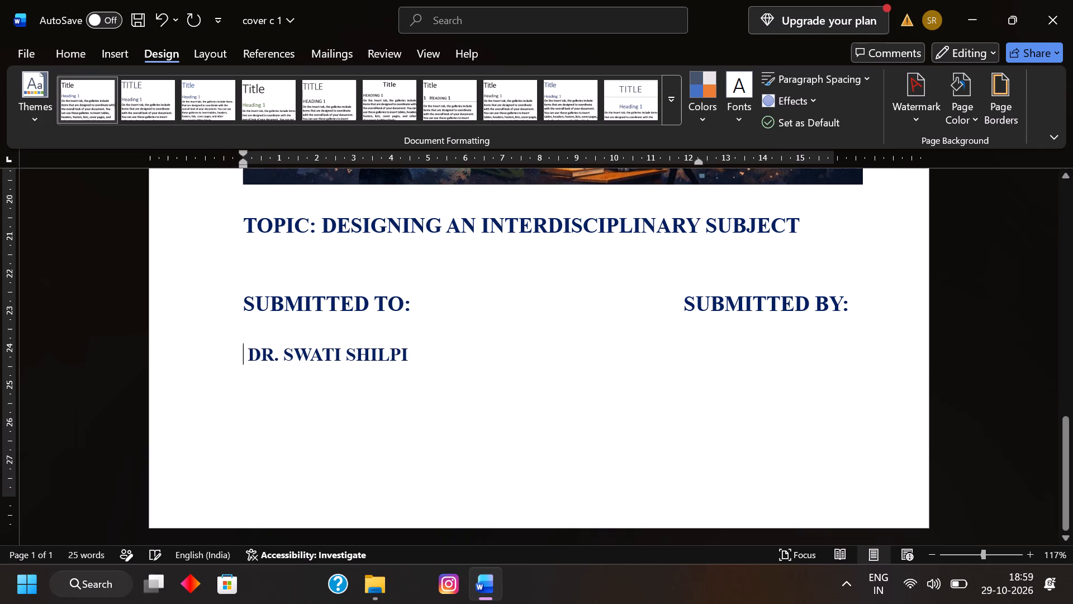
Extend the blank spacing after the teacher's name towards the "SUBMITTED BY:" column.
click(409, 353)
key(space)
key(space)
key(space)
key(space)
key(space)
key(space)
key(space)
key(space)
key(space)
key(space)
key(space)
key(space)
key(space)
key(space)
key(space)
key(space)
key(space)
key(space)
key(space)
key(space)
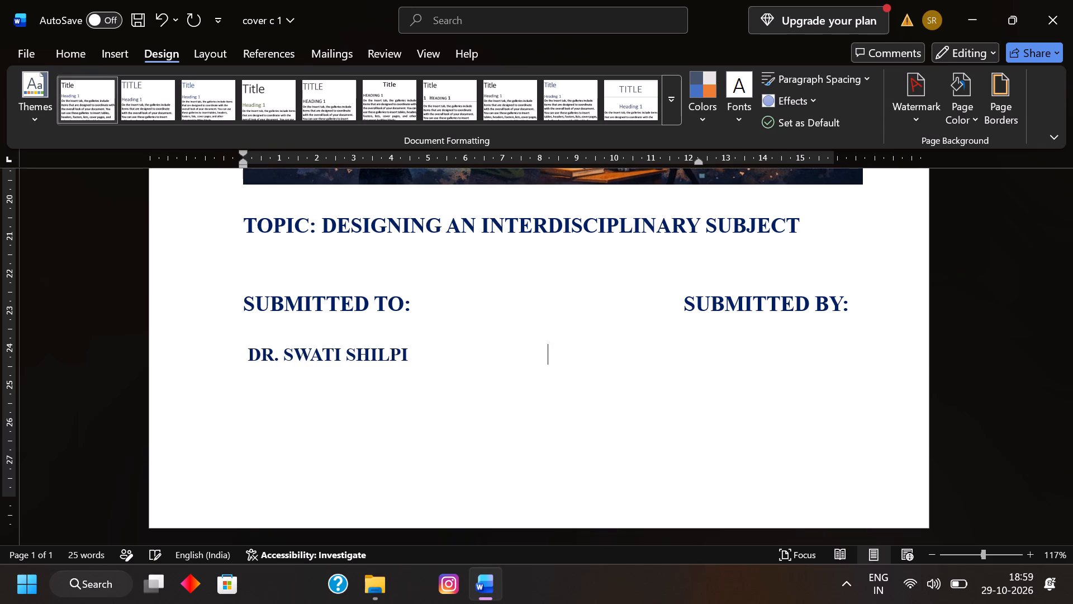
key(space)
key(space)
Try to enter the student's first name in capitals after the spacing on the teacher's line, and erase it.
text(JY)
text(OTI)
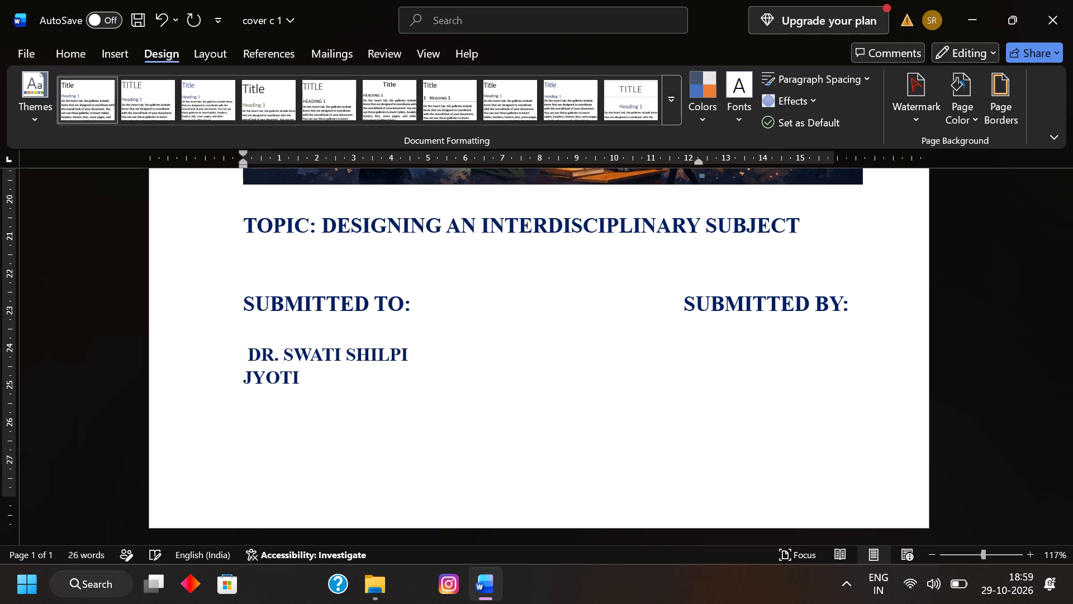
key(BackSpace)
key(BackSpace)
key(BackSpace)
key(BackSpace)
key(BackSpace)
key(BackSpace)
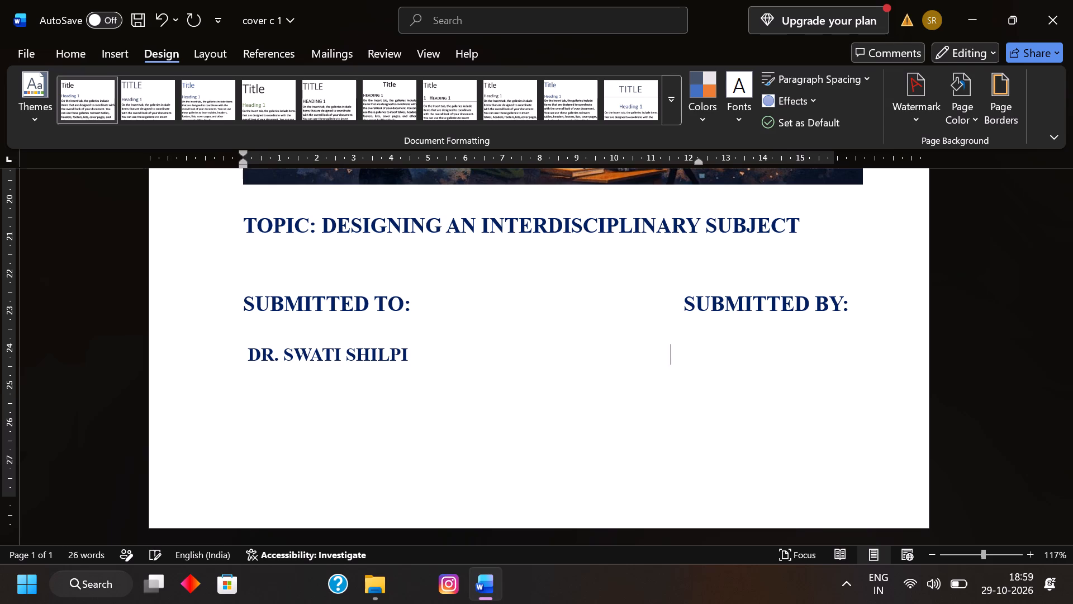
Shorten the blank spacing after the teacher's name by ten spaces.
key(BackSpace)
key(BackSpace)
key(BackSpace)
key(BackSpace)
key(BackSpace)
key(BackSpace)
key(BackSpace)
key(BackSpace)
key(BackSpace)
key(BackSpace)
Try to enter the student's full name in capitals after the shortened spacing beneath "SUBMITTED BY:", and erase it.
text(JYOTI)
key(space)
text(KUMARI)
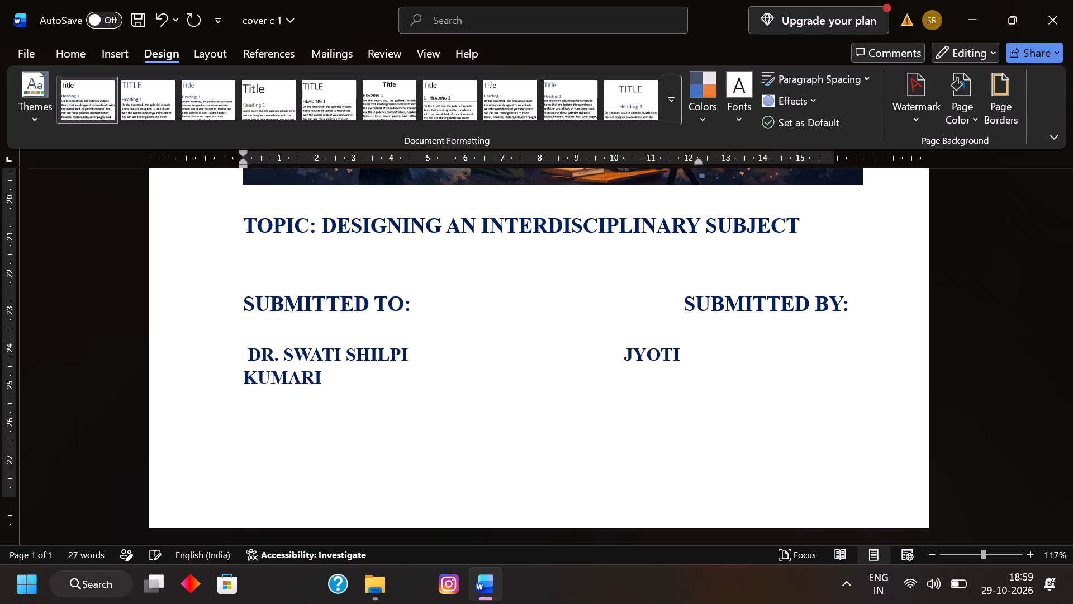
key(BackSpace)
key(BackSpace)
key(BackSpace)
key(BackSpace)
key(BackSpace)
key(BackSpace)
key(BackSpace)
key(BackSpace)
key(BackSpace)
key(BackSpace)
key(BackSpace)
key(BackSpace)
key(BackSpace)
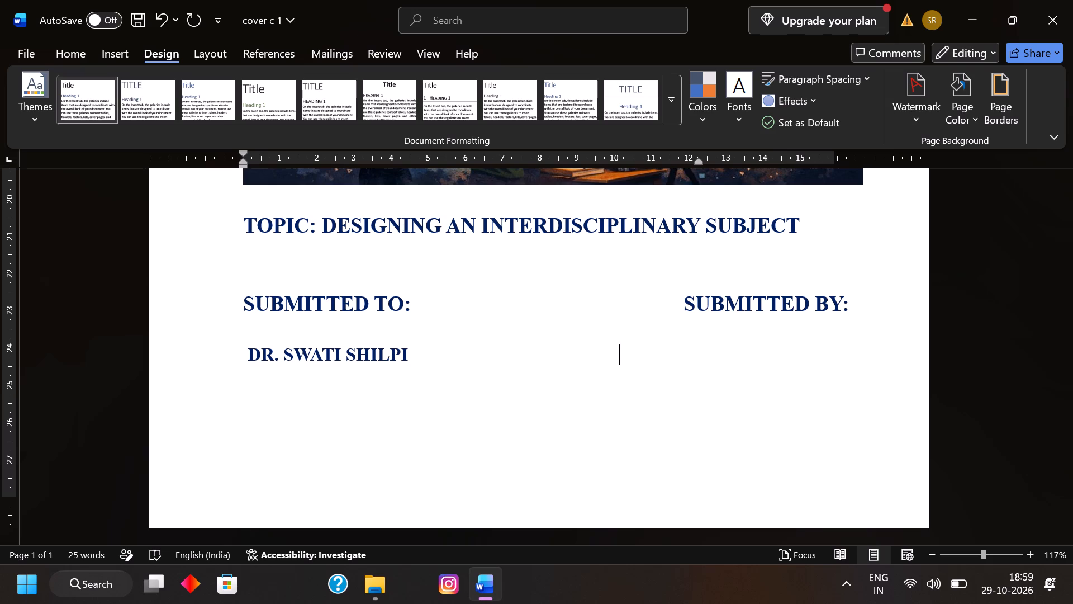
Select the last word of the teacher's name together with the blank spacing that follows it.
right_drag(387, 357, 301, 429)
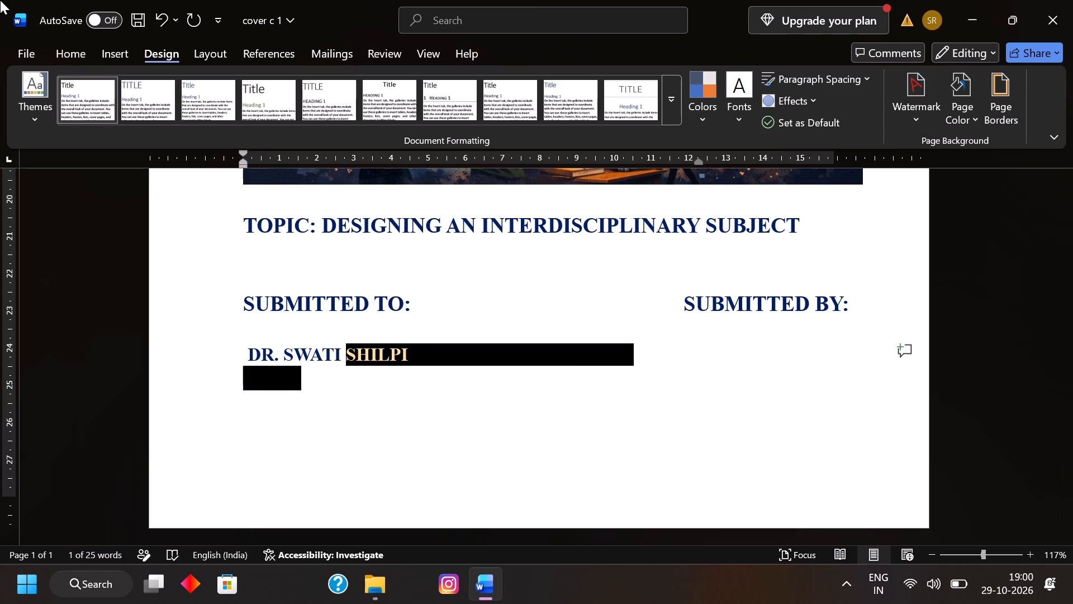
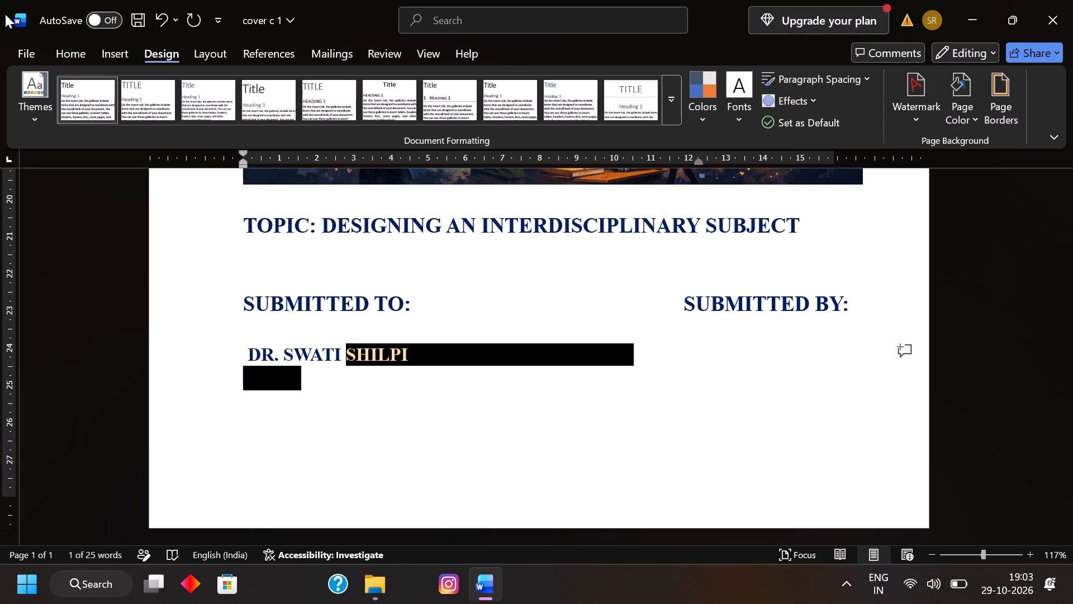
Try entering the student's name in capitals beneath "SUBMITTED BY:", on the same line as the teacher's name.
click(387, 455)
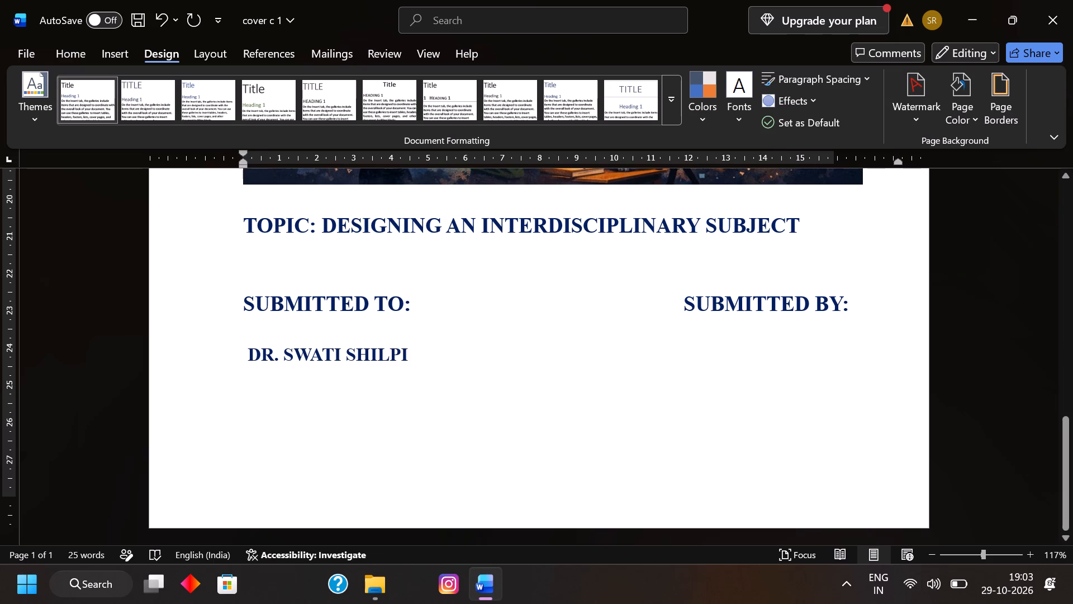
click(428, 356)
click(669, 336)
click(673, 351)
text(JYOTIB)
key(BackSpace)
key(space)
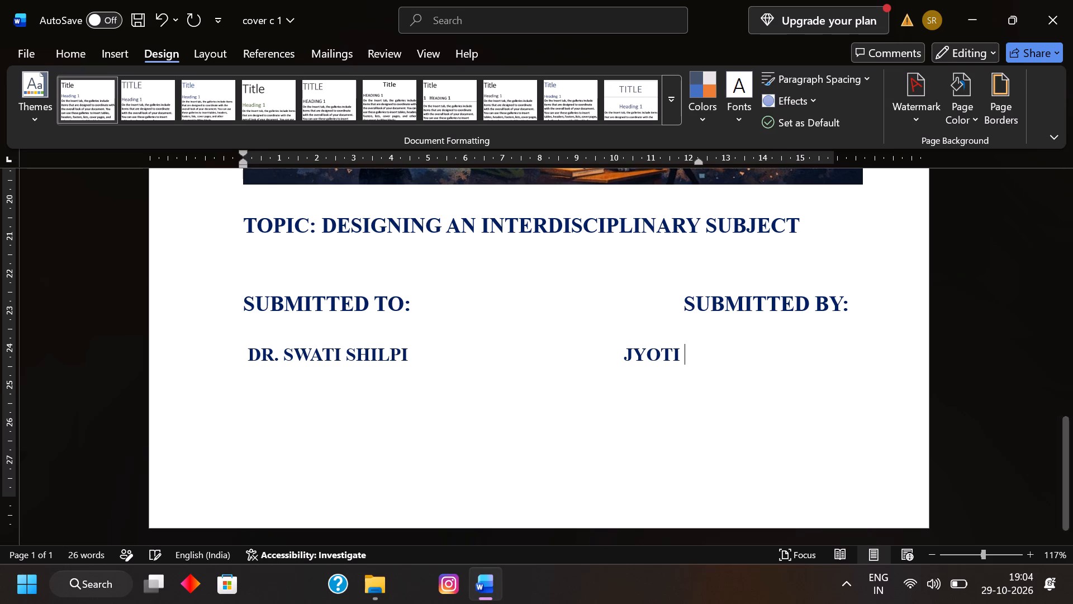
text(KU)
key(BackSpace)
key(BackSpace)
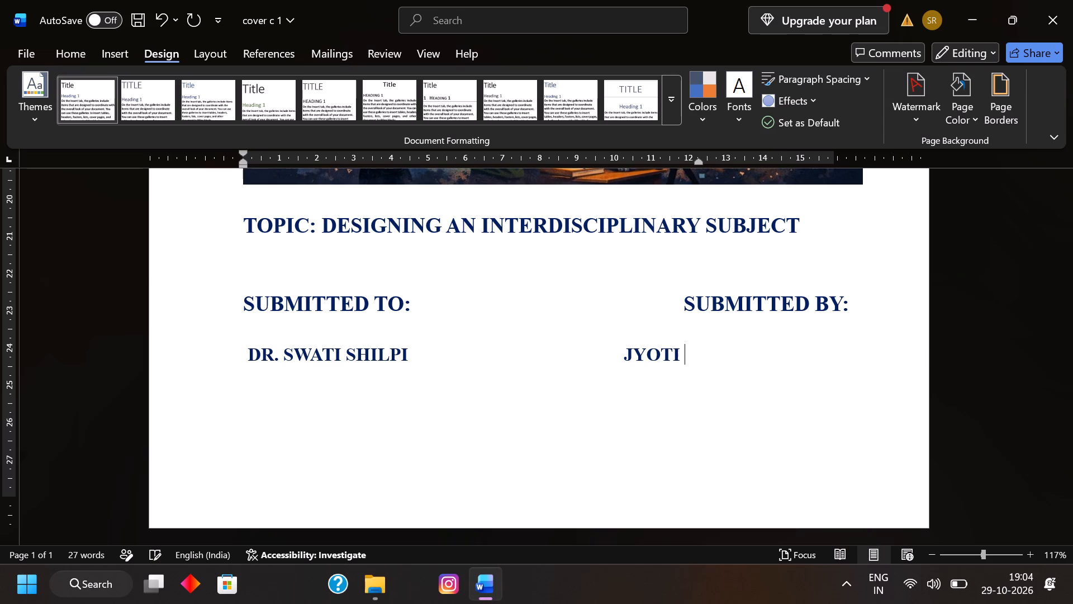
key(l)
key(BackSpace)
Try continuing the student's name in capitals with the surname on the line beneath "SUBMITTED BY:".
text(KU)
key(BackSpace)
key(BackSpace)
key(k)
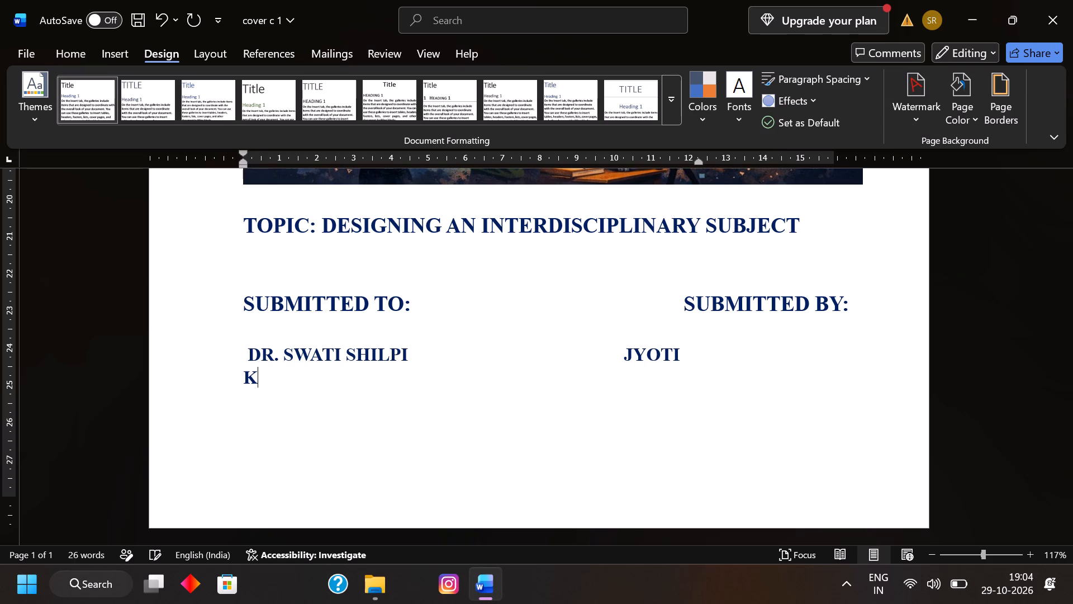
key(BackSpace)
Replace the gap between "SUBMITTED TO:" and "SUBMITTED BY:" with a single tab to the stop at about 11 cm.
click(676, 305)
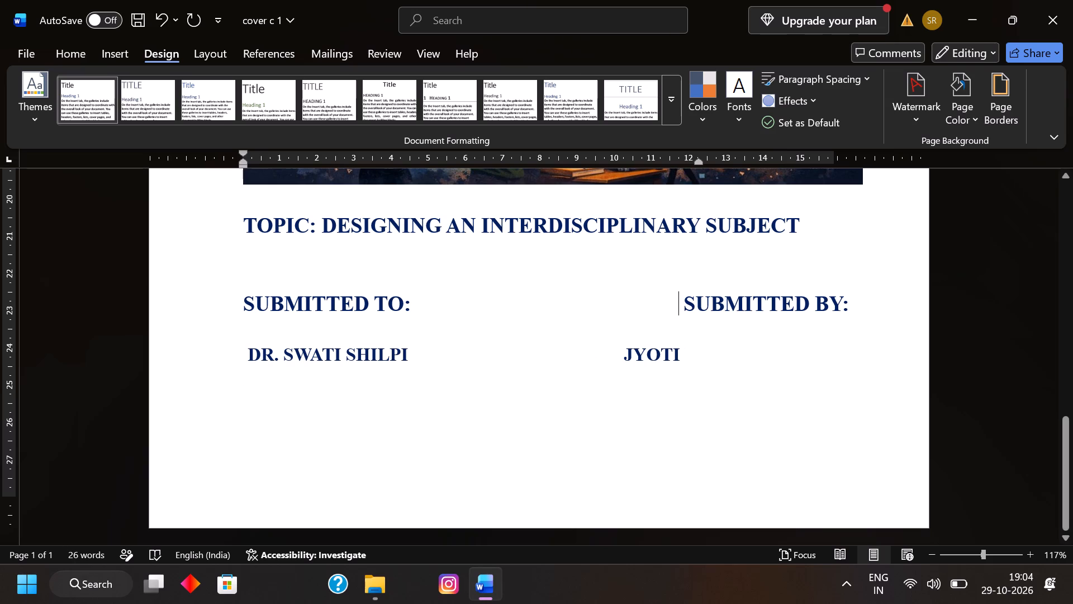
key(BackSpace)
key(BackSpace)
key(BackSpace)
key(BackSpace)
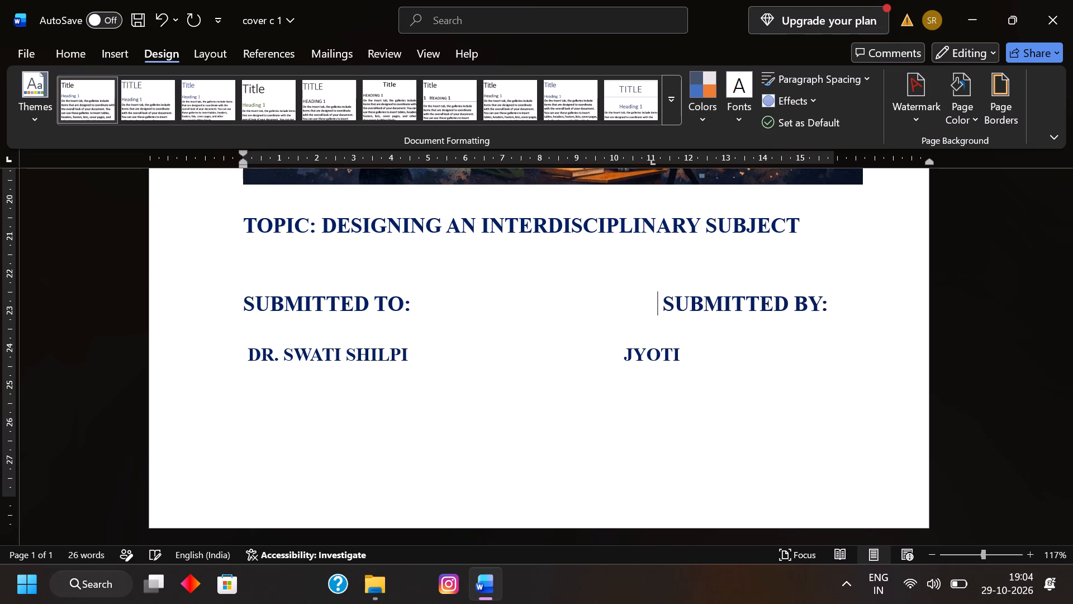
key(BackSpace)
key(BackSpace)
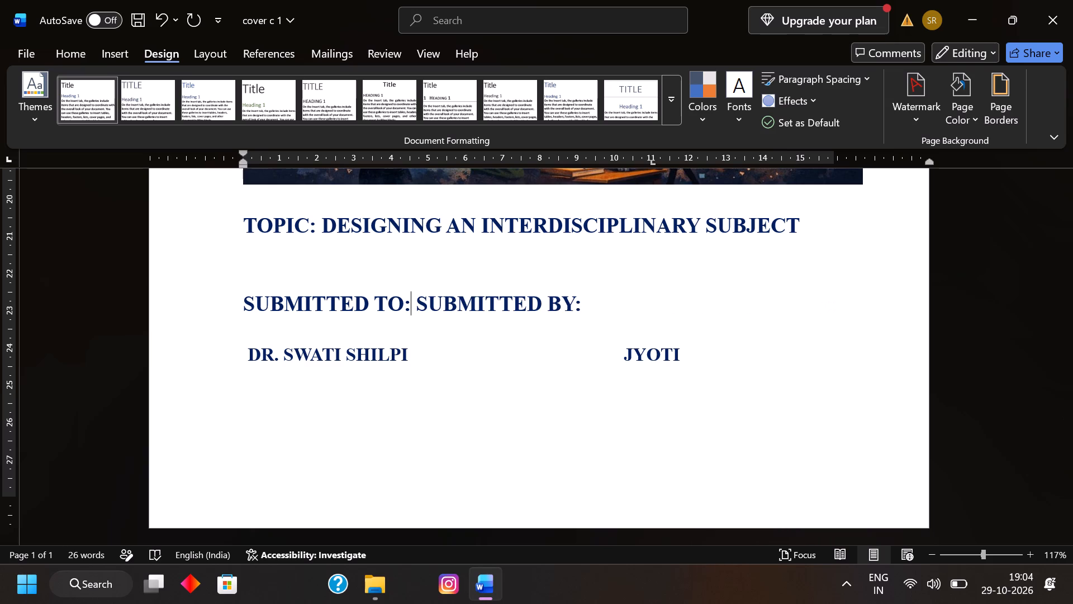
key(Tab)
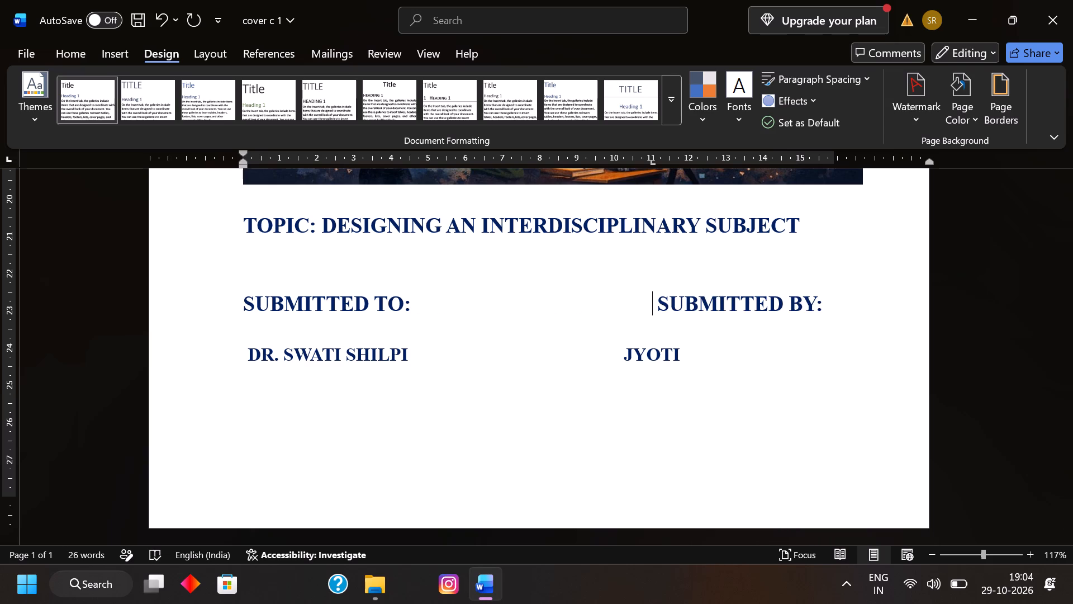
Set a tab stop at about 10.5 cm on the line with the teacher's and student's names.
click(620, 355)
drag(610, 160, 635, 160)
Add the student's surname in capitals after the first name on the names line.
click(682, 358)
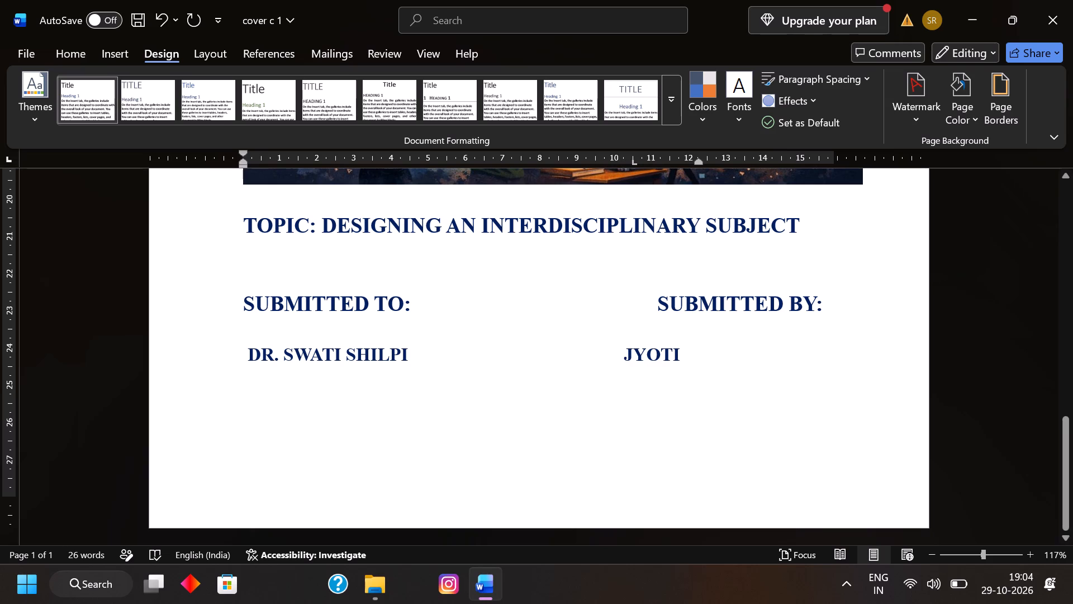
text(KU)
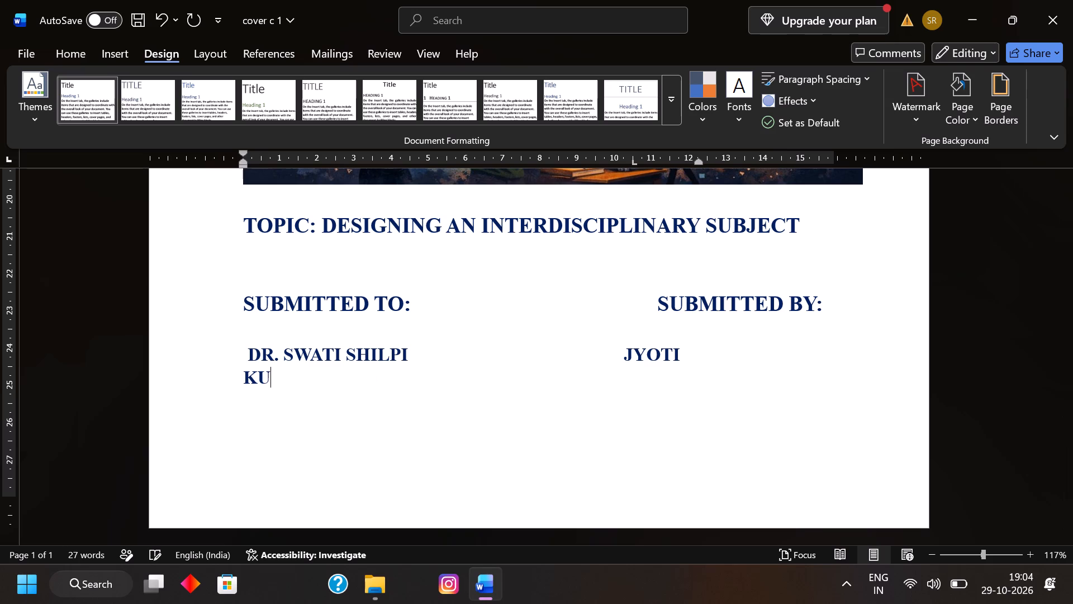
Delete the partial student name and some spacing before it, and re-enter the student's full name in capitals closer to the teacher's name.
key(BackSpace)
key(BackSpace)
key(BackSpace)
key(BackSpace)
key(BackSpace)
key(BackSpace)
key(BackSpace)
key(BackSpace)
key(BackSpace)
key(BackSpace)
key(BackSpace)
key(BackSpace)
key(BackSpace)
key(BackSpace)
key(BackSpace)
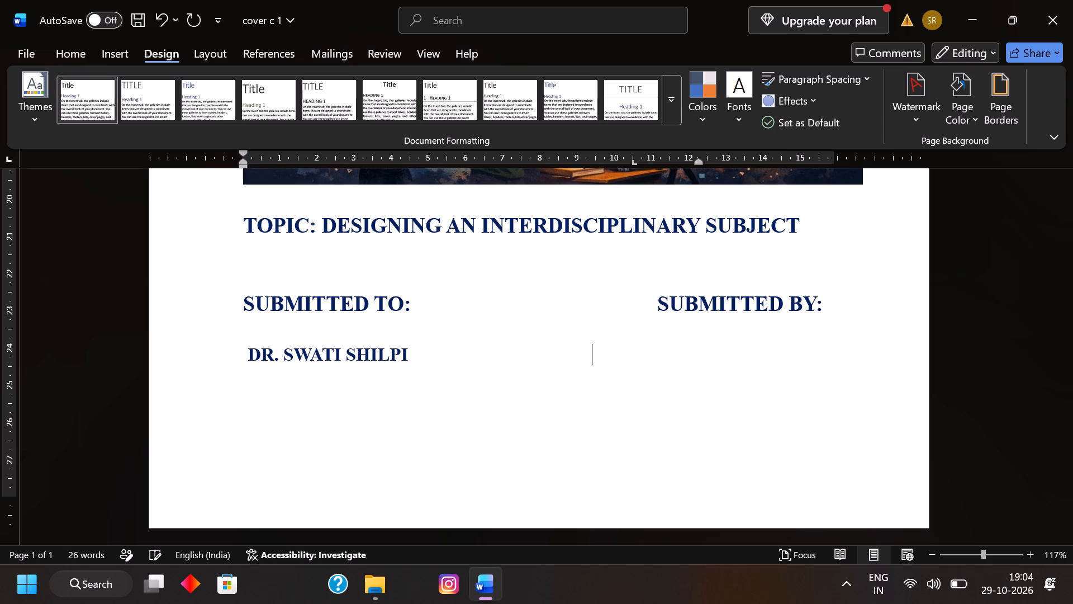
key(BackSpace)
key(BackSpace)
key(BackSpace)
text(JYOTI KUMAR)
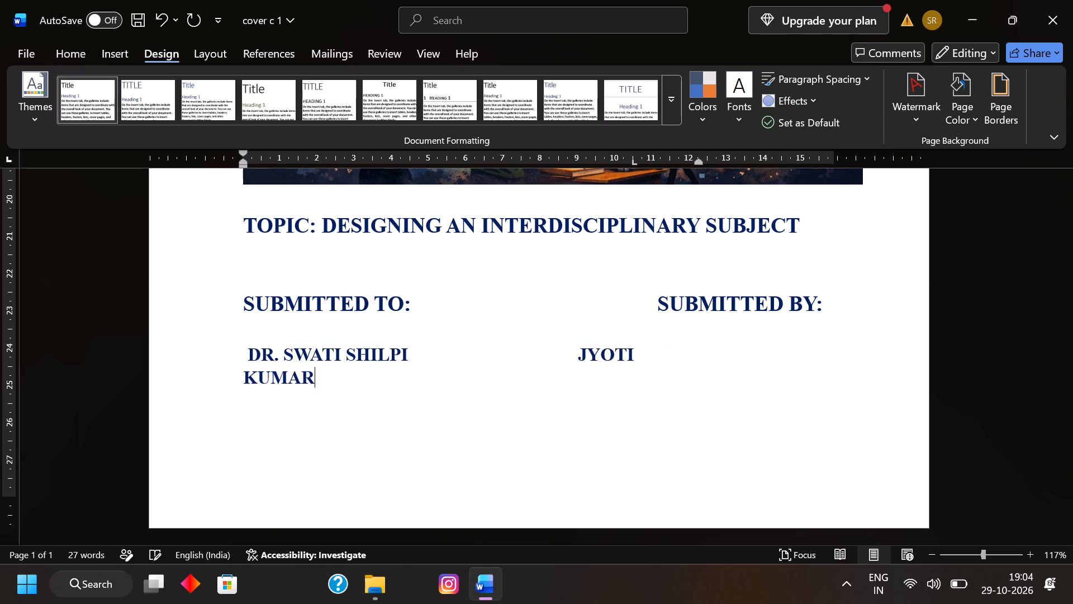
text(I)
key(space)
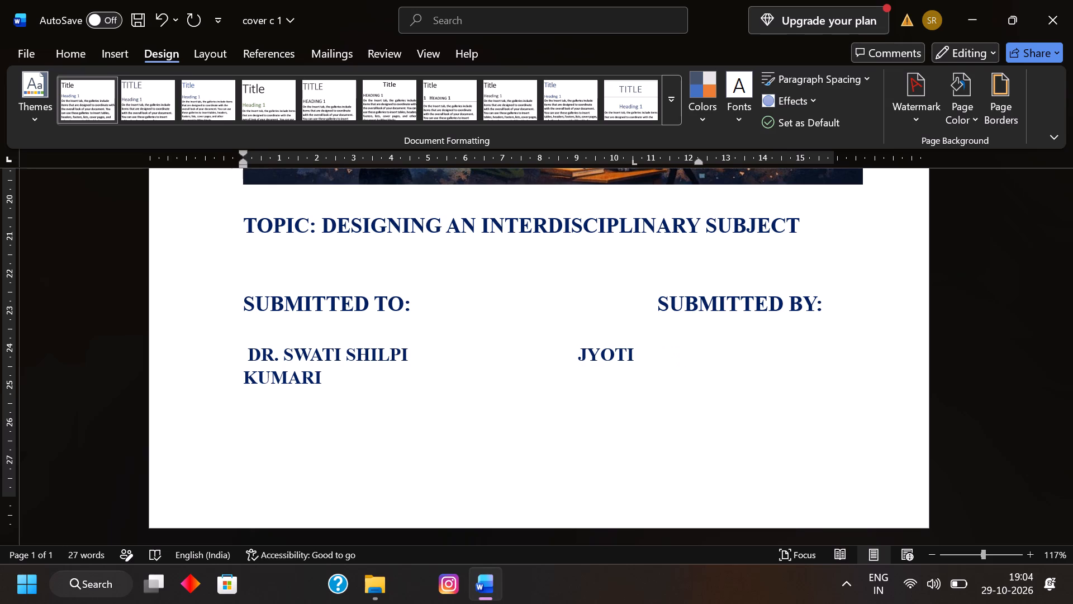
Delete the student's name and the blank spacing that follows the teacher's name beneath "SUBMITTED TO:".
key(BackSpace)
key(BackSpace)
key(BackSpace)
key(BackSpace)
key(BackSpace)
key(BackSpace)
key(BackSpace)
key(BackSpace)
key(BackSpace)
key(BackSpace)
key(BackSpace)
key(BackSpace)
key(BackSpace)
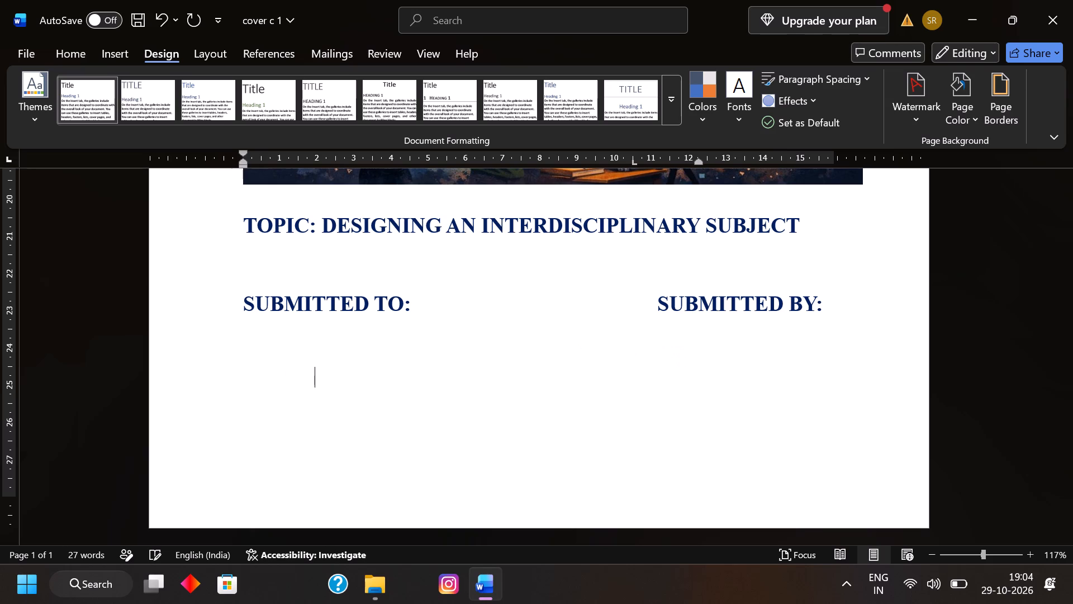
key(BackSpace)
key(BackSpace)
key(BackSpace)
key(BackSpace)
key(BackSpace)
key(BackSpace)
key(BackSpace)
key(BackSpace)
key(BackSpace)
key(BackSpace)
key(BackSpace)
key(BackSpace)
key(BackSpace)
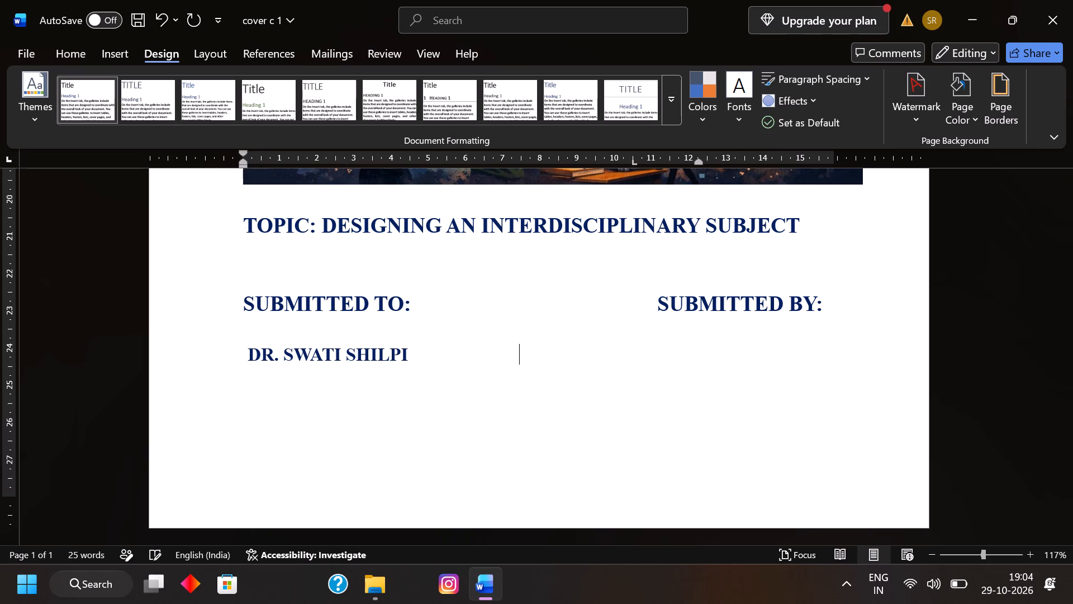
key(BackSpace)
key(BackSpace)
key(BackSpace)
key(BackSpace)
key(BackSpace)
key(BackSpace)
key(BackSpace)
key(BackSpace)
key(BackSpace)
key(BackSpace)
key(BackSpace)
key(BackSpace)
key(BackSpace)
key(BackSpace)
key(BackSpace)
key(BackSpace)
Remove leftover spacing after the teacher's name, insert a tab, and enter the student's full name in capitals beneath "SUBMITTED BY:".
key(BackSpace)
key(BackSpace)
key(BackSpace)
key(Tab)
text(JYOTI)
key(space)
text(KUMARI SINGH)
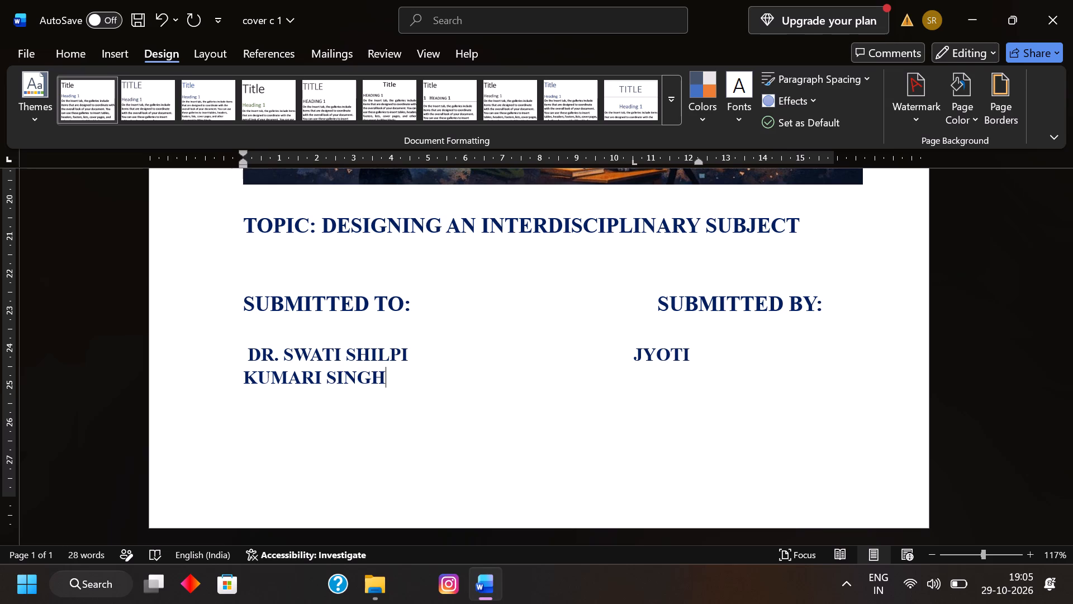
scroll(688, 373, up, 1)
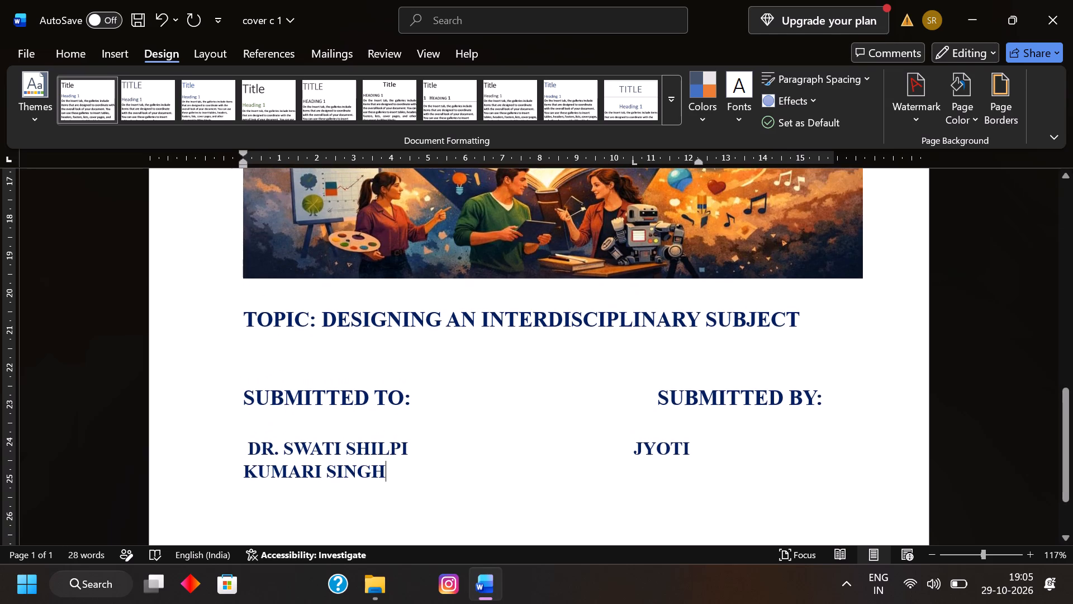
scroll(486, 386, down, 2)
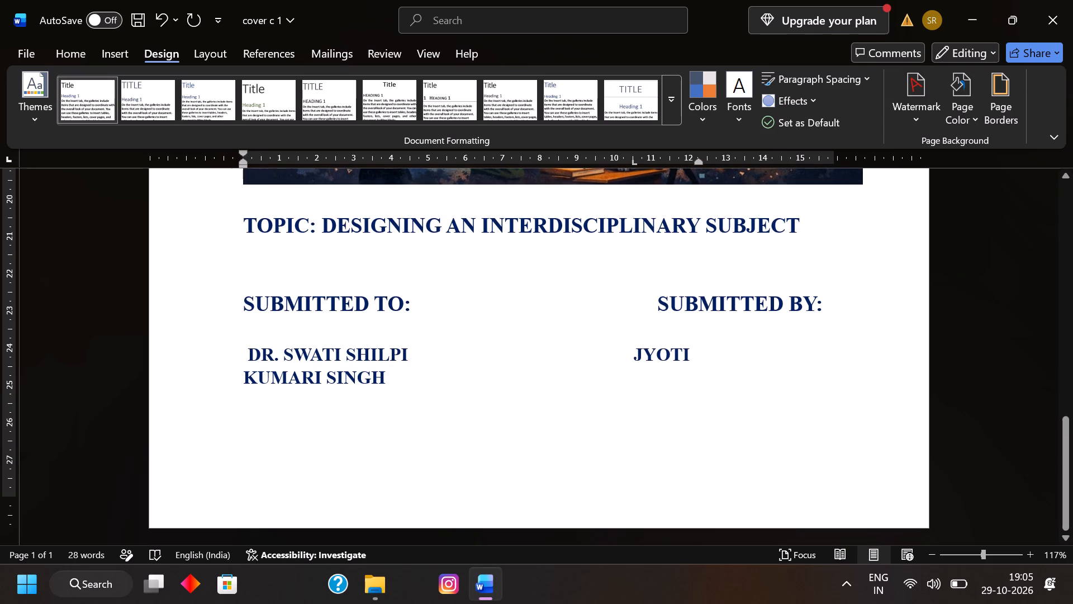
Shift the left indent of the names paragraph outward, to about 0.75 cm beyond the page's left margin.
click(240, 376)
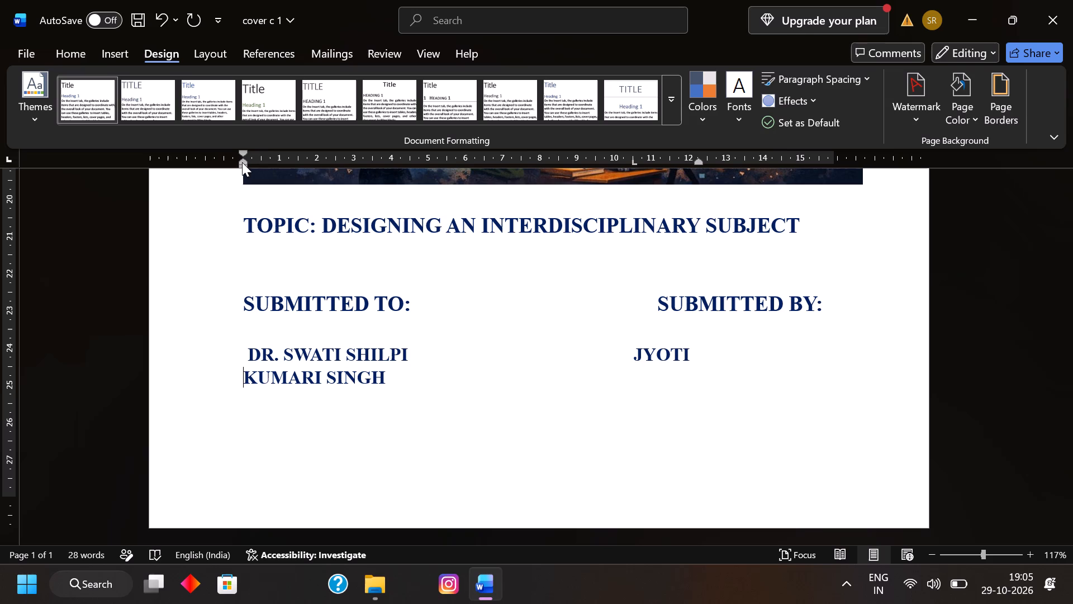
drag(242, 162, 217, 155)
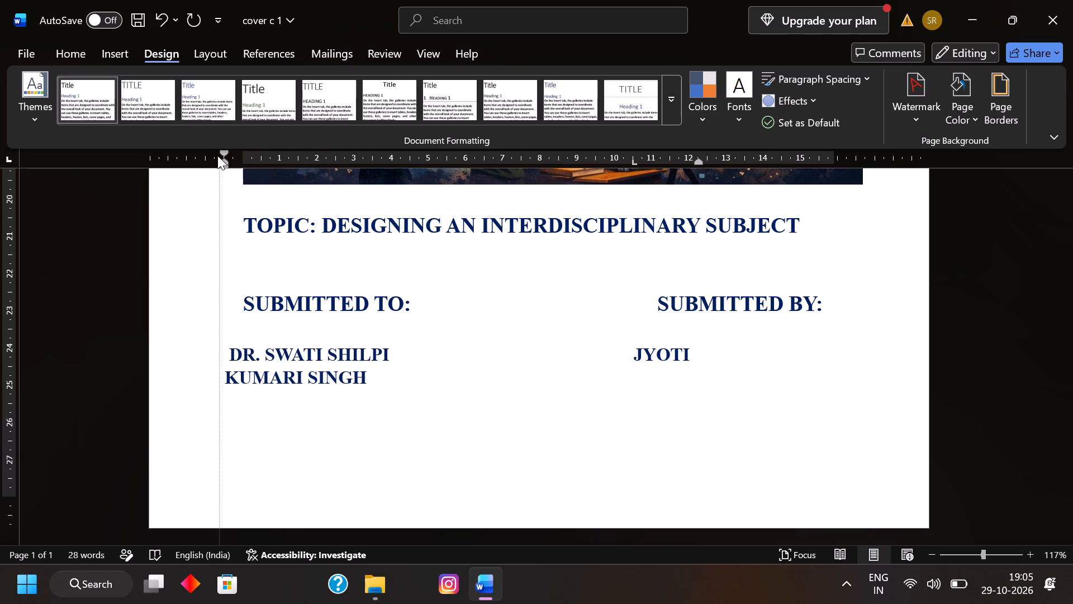
drag(217, 155, 218, 161)
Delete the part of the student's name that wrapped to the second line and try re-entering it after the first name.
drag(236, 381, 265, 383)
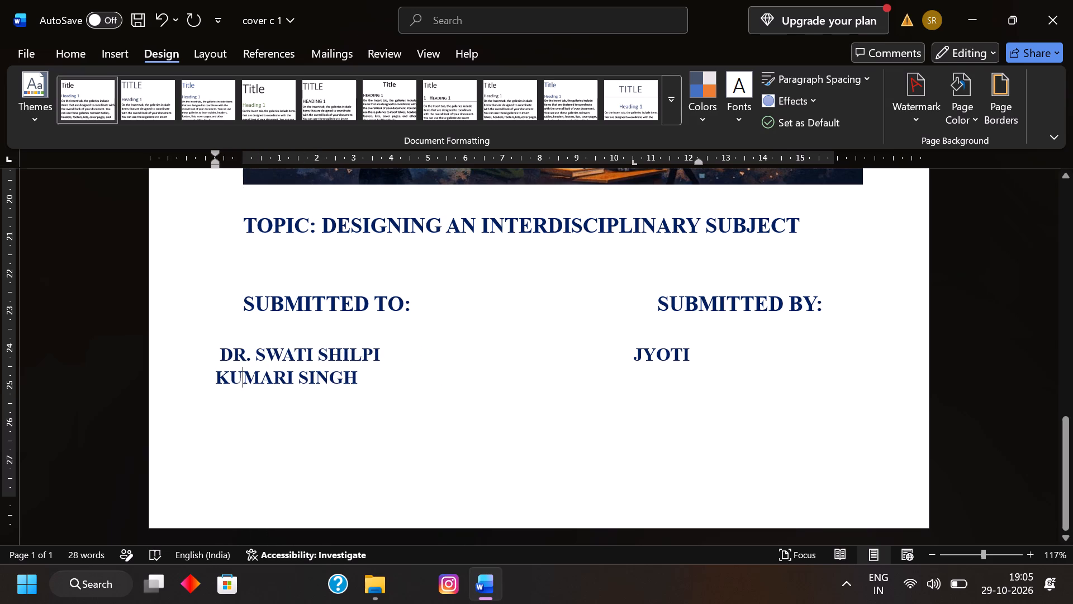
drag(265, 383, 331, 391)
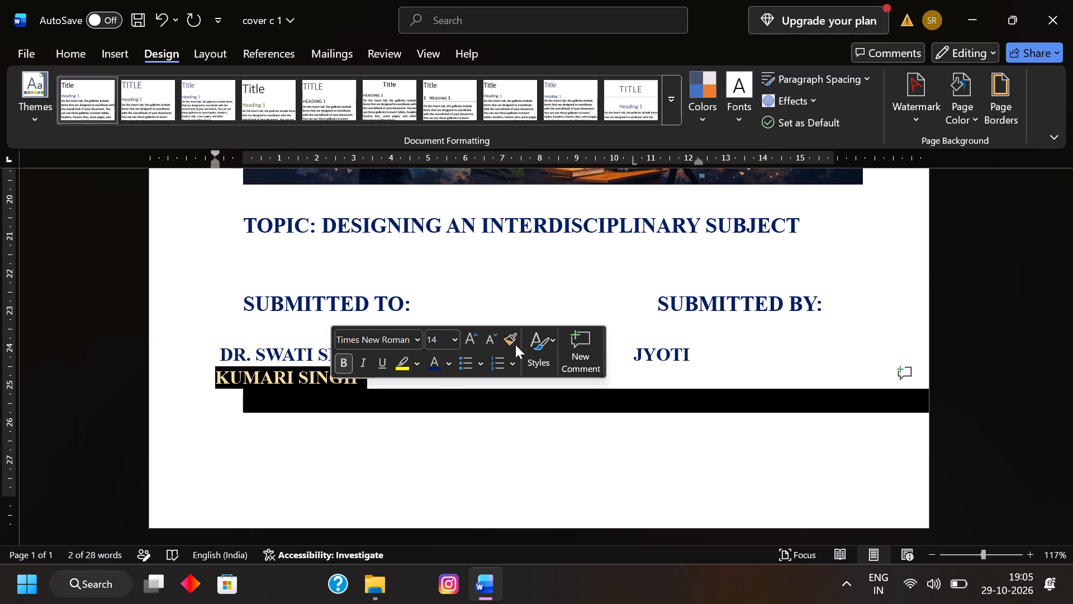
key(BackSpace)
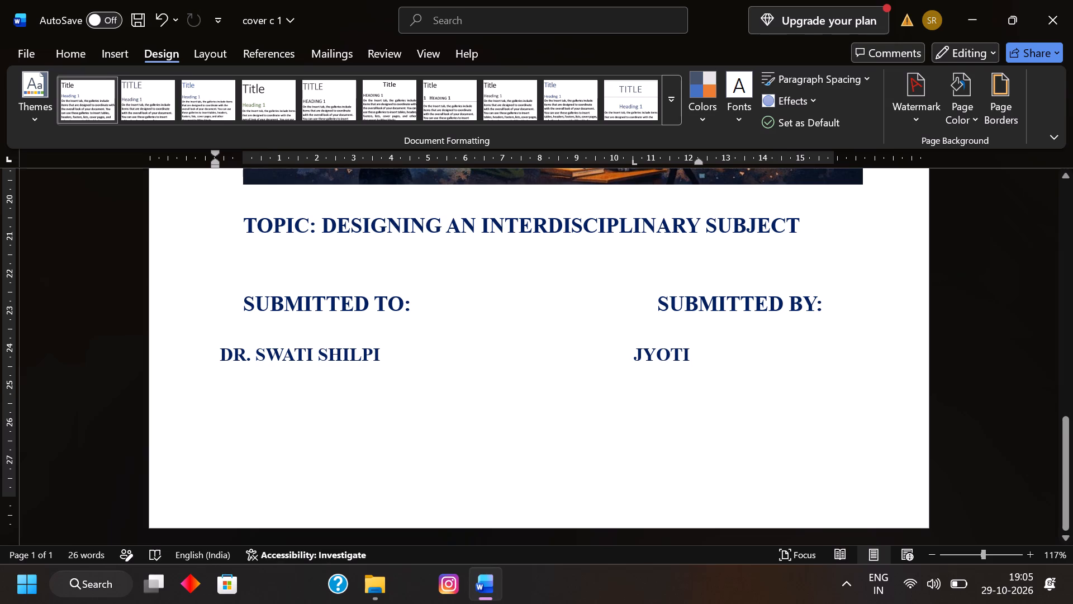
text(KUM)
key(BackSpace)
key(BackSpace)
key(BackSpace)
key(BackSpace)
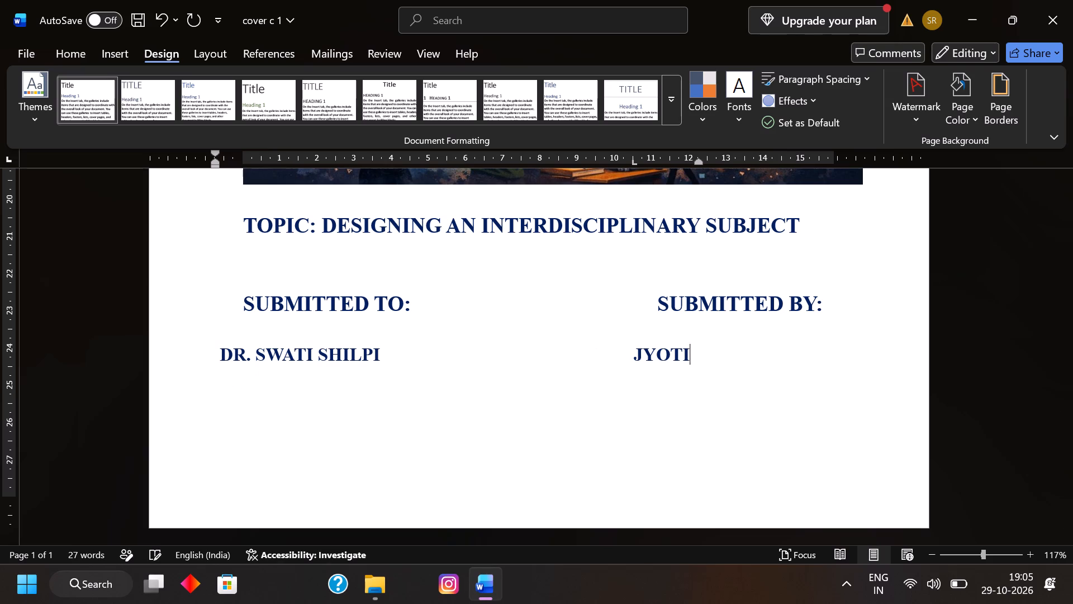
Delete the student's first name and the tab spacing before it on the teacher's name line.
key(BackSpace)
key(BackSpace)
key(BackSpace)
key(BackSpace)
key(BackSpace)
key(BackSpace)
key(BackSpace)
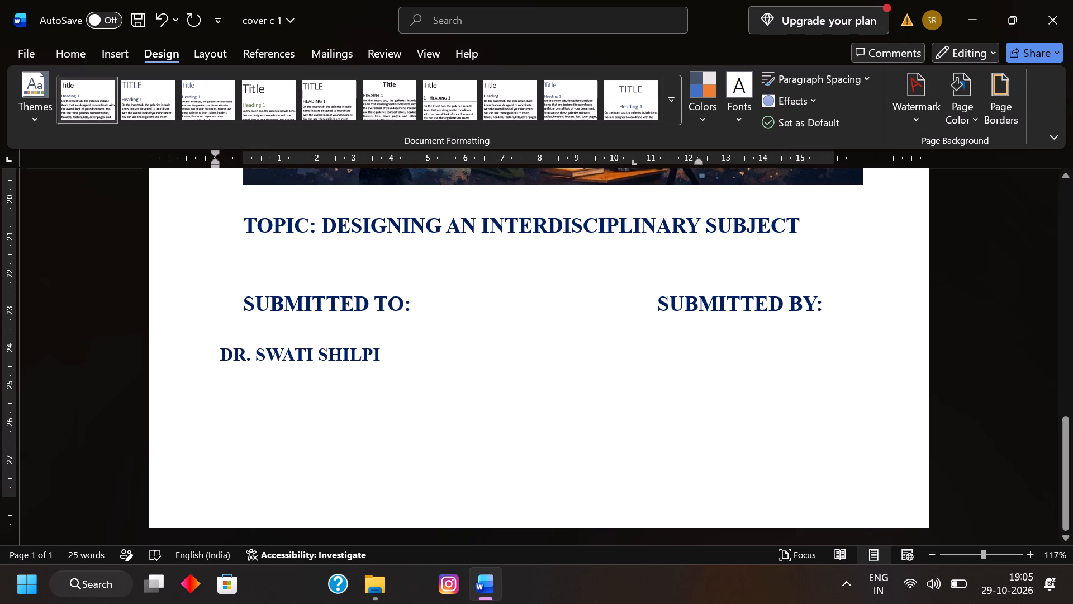
Place the insertion point on the teacher's name line, beneath "SUBMITTED BY:".
click(833, 312)
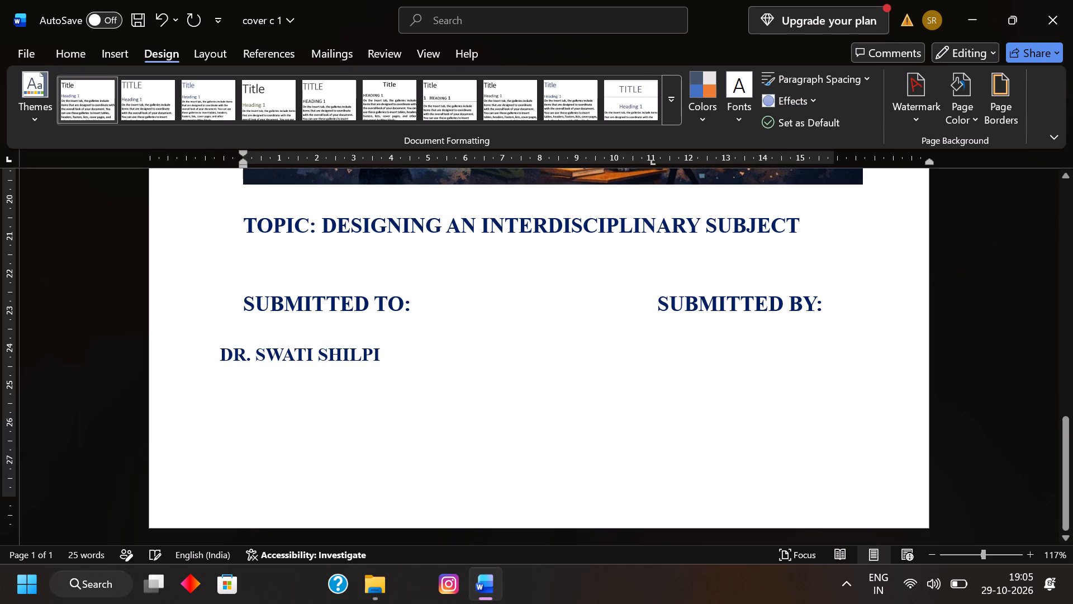
click(688, 358)
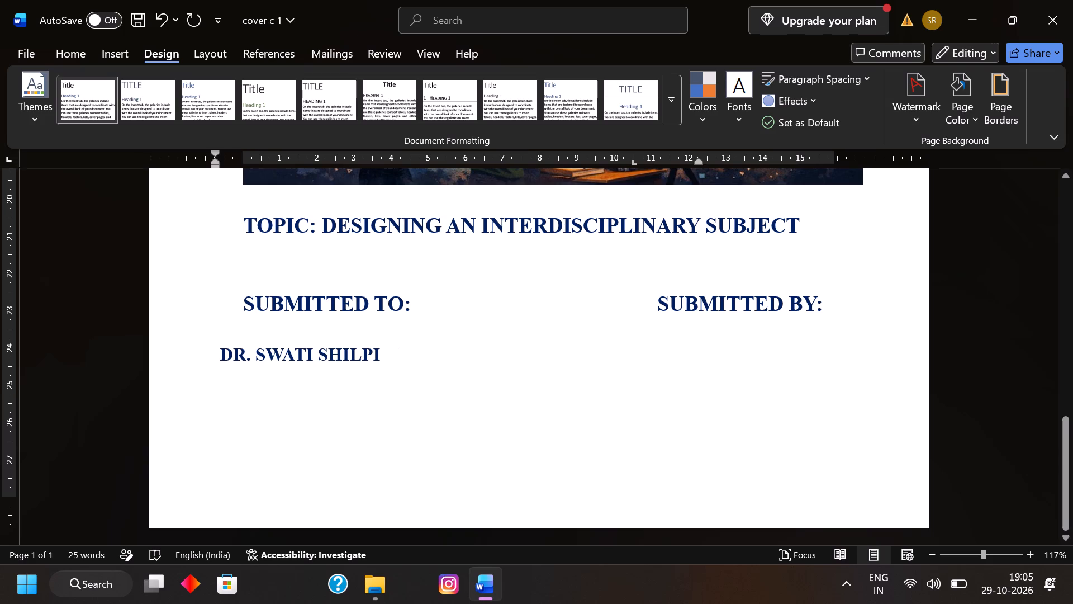
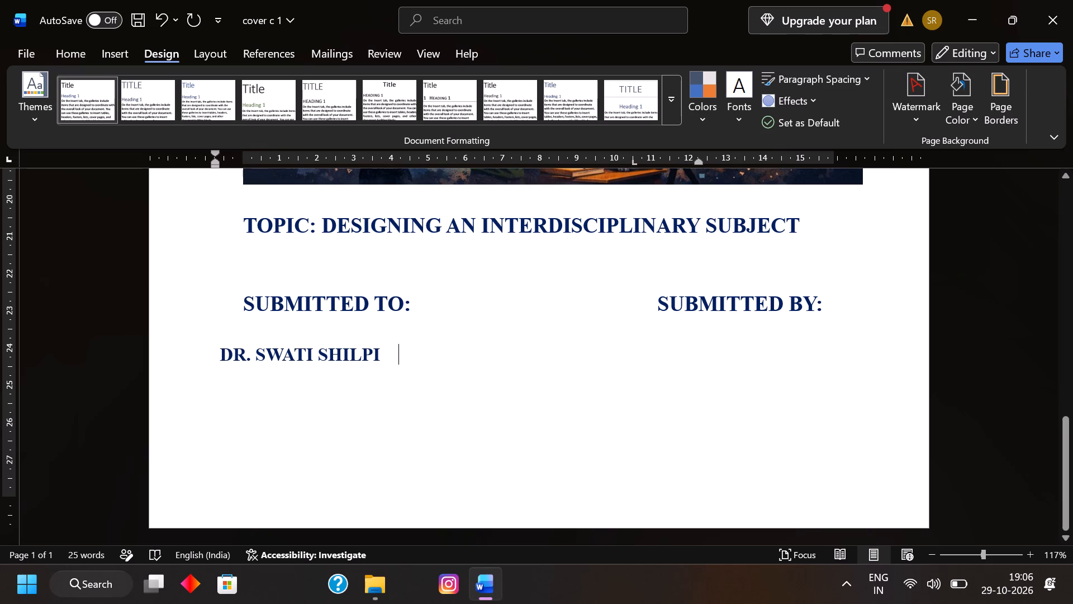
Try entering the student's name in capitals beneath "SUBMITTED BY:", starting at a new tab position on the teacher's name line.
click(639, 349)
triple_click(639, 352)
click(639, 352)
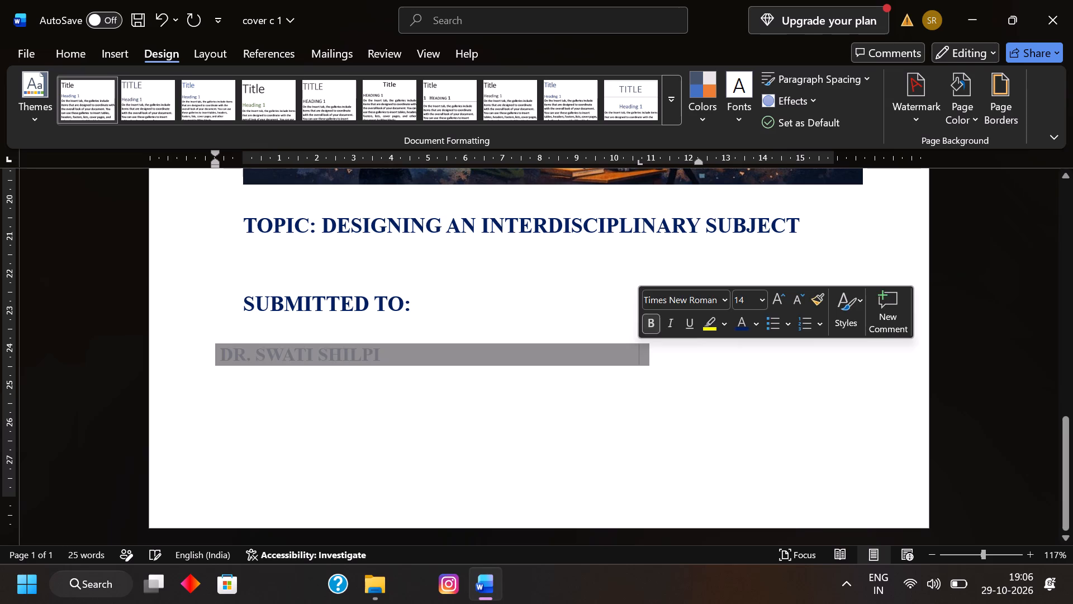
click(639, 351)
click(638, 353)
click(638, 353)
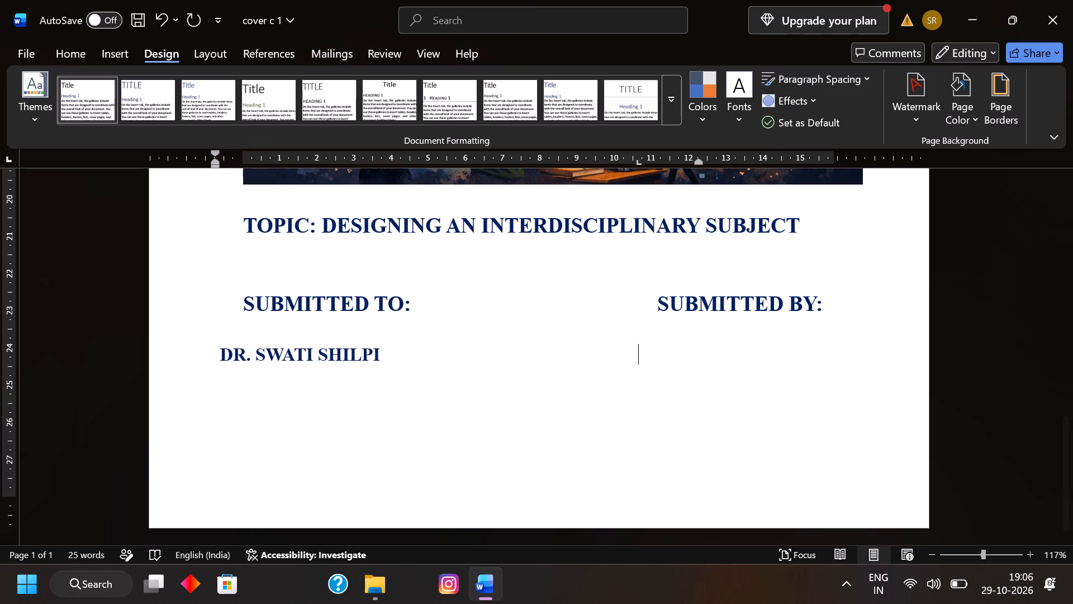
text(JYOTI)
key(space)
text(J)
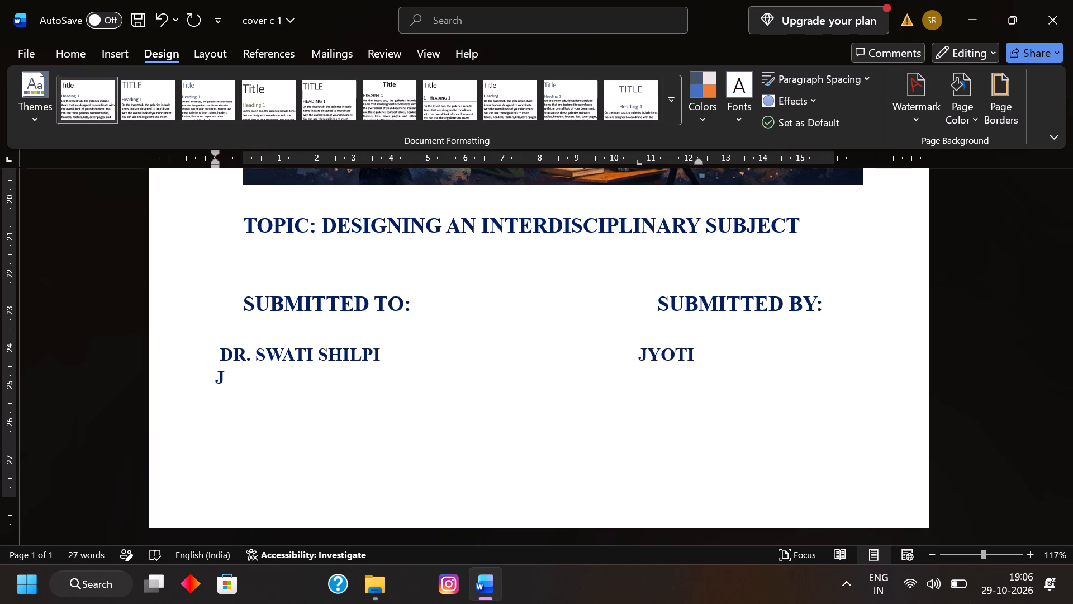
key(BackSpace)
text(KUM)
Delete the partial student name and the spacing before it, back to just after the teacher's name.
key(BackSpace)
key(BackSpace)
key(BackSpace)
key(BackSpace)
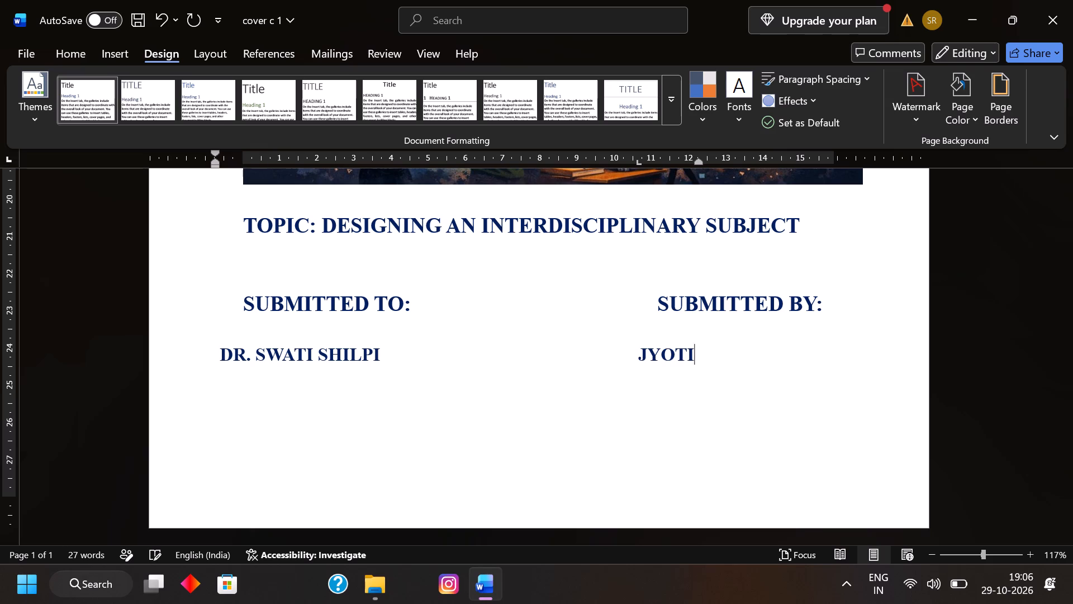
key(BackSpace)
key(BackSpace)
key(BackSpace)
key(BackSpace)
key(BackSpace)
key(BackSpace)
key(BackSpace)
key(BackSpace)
Insert a tab after the teacher's name to space the line out toward "SUBMITTED BY:".
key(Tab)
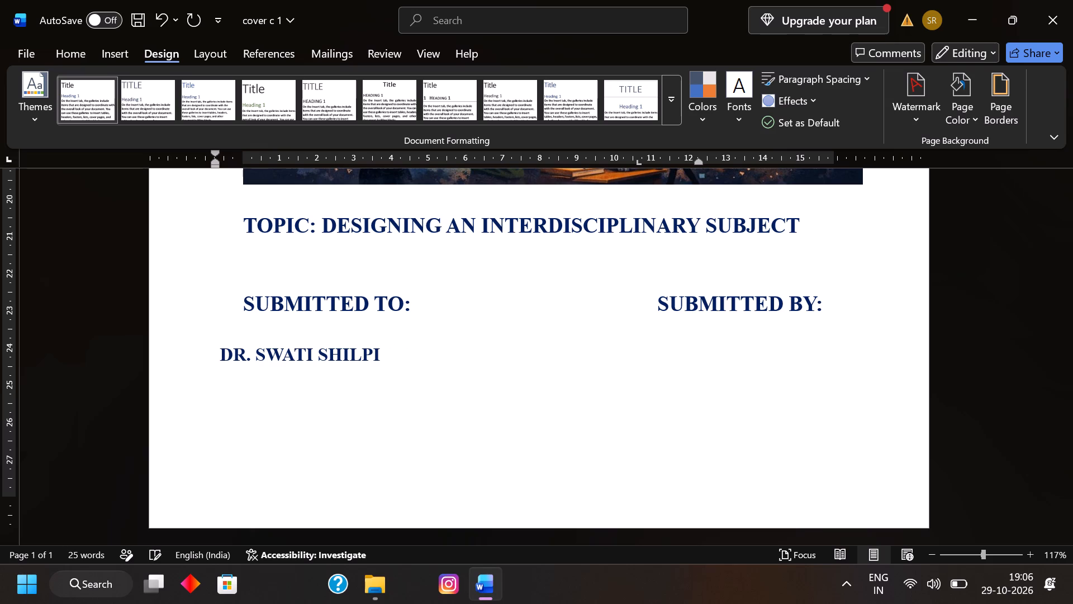
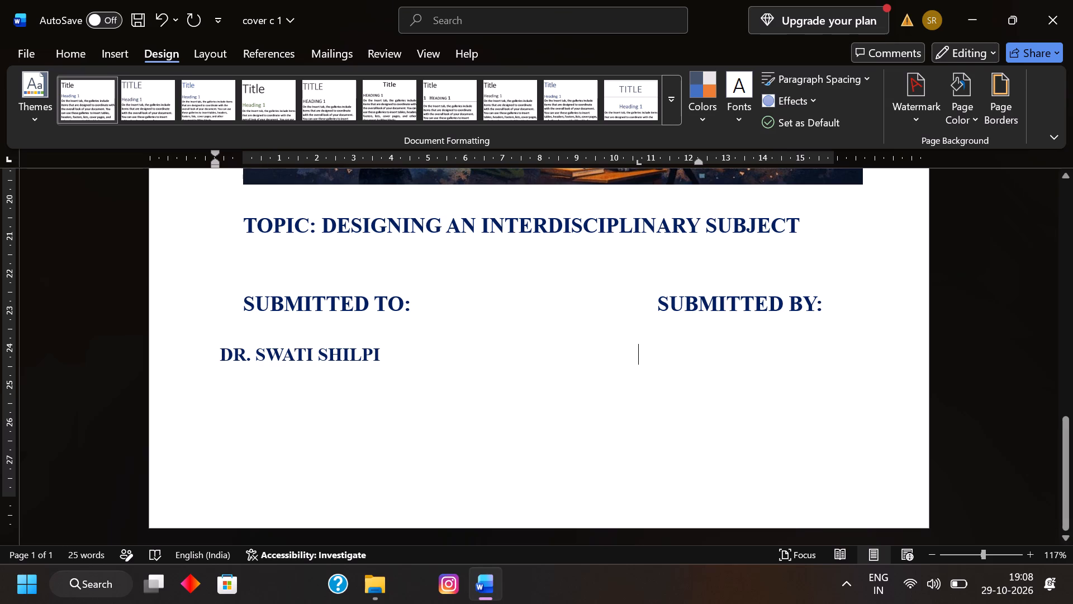
Replace the spacing after the teacher's name with a single tab and enter the student's full name in capitals.
key(BackSpace)
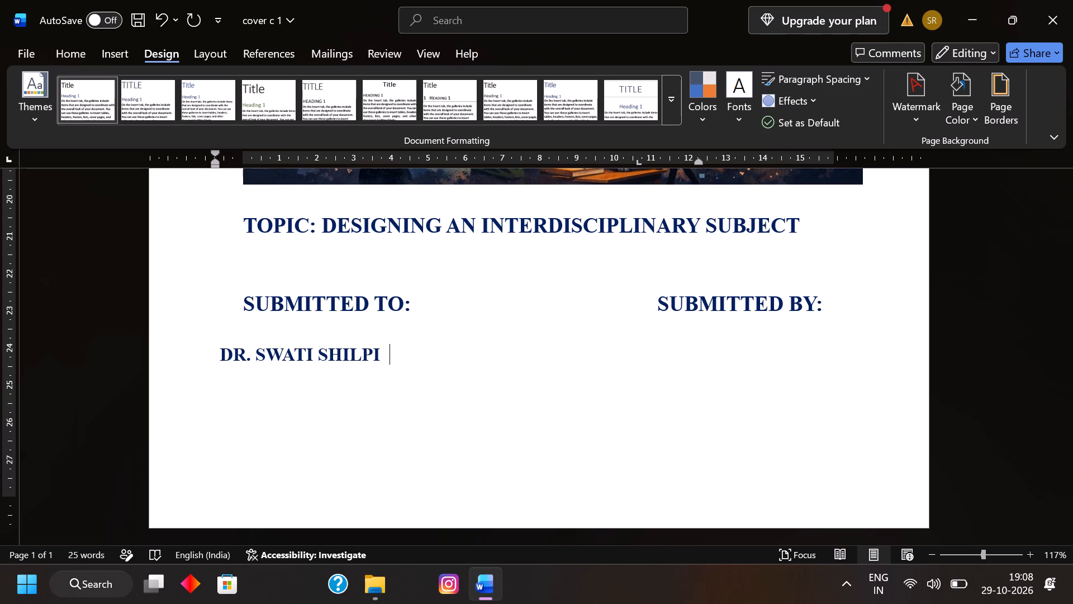
key(BackSpace)
key(BackSpace)
key(Tab)
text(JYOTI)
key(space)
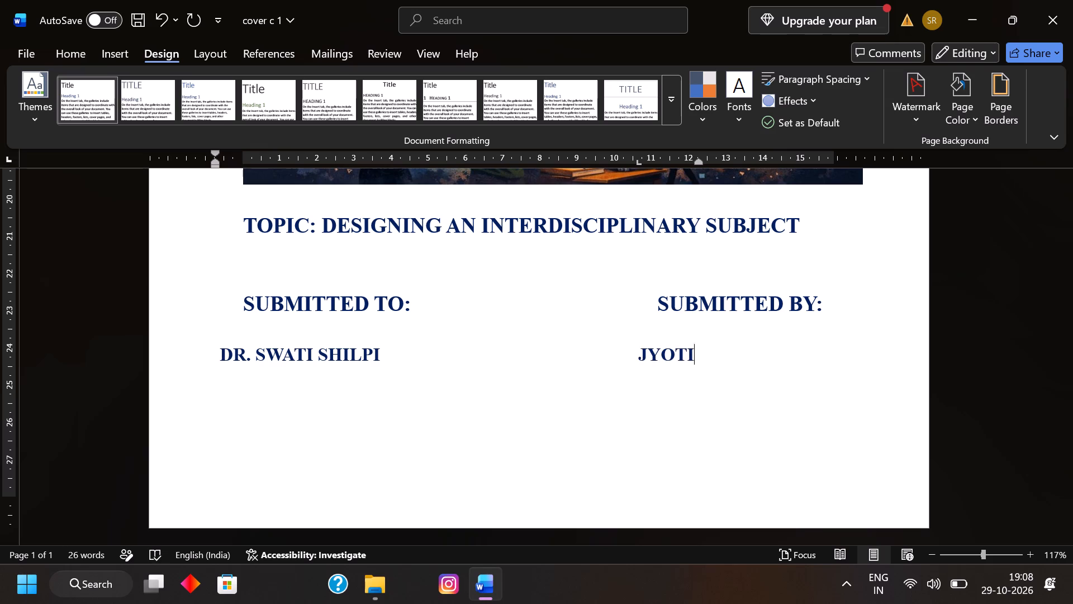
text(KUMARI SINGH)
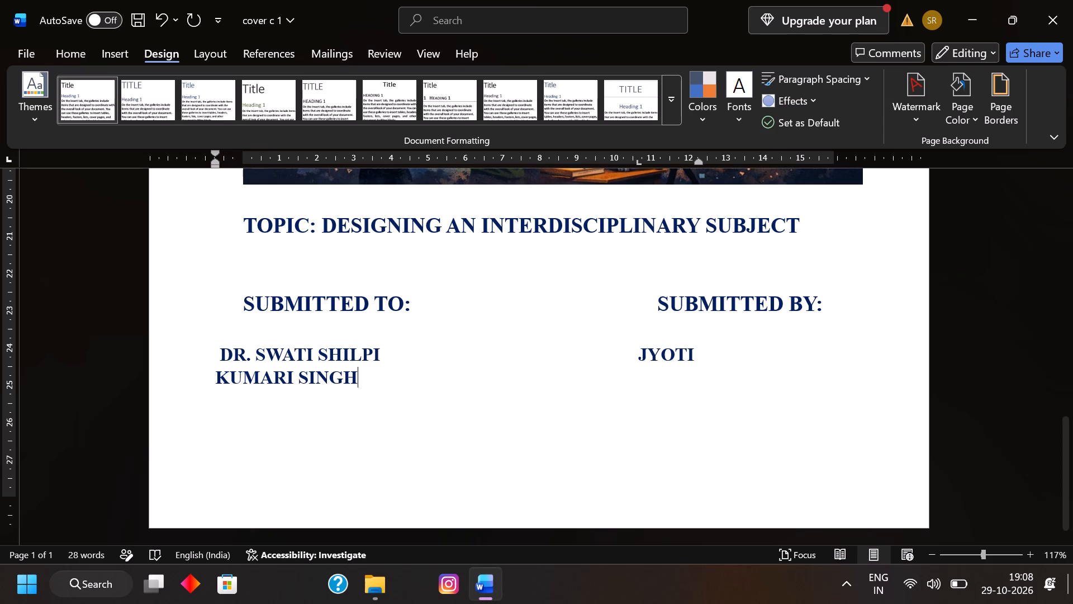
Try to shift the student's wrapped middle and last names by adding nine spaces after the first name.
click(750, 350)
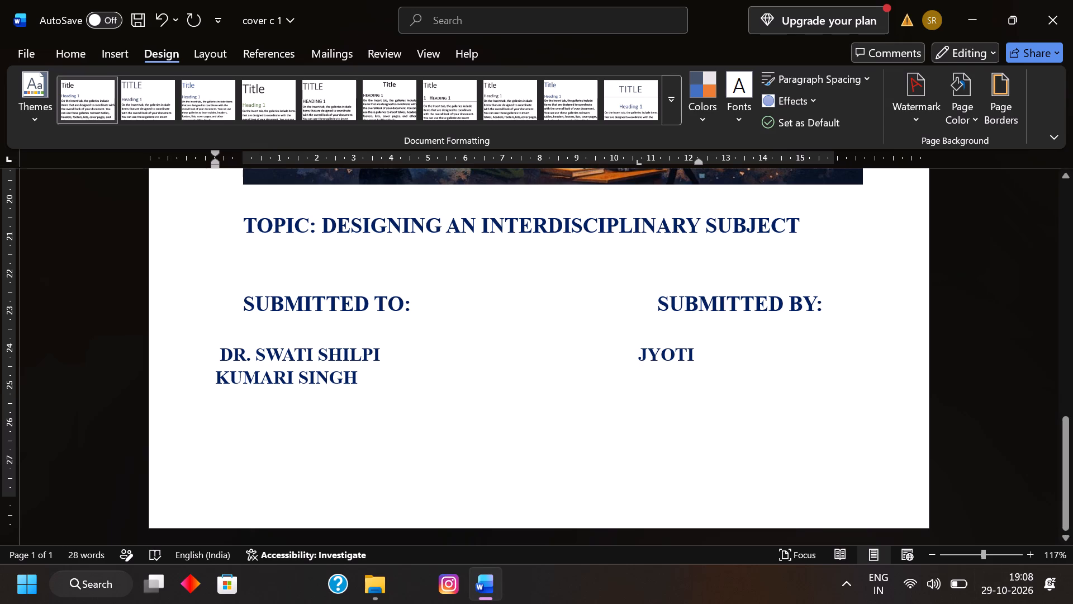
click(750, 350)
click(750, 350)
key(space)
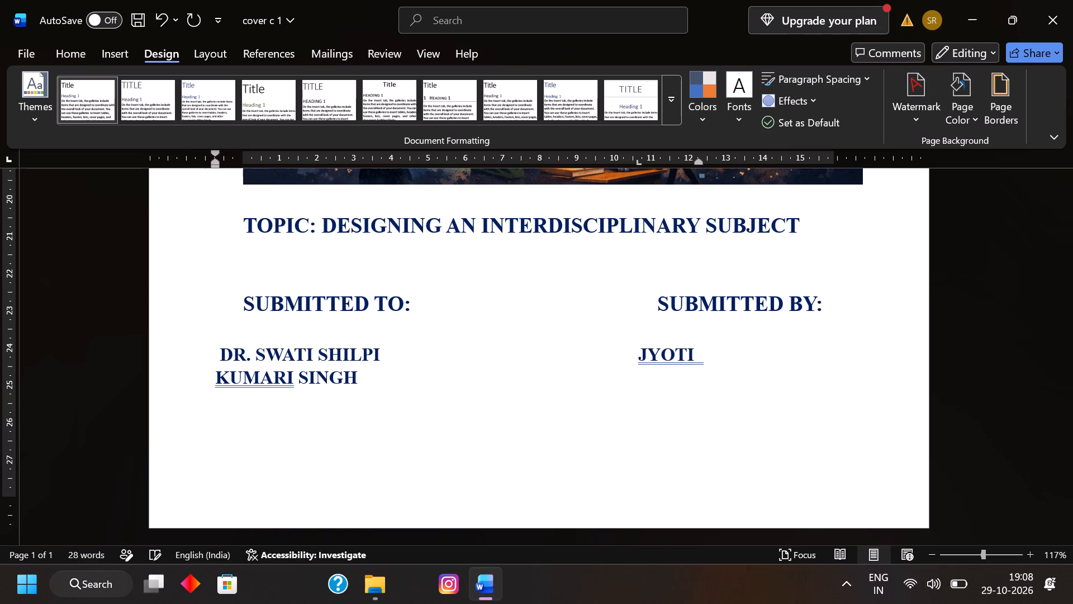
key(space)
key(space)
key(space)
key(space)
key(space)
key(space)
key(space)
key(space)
Increase the hanging indent of the names line to about 5 cm.
key(Tab)
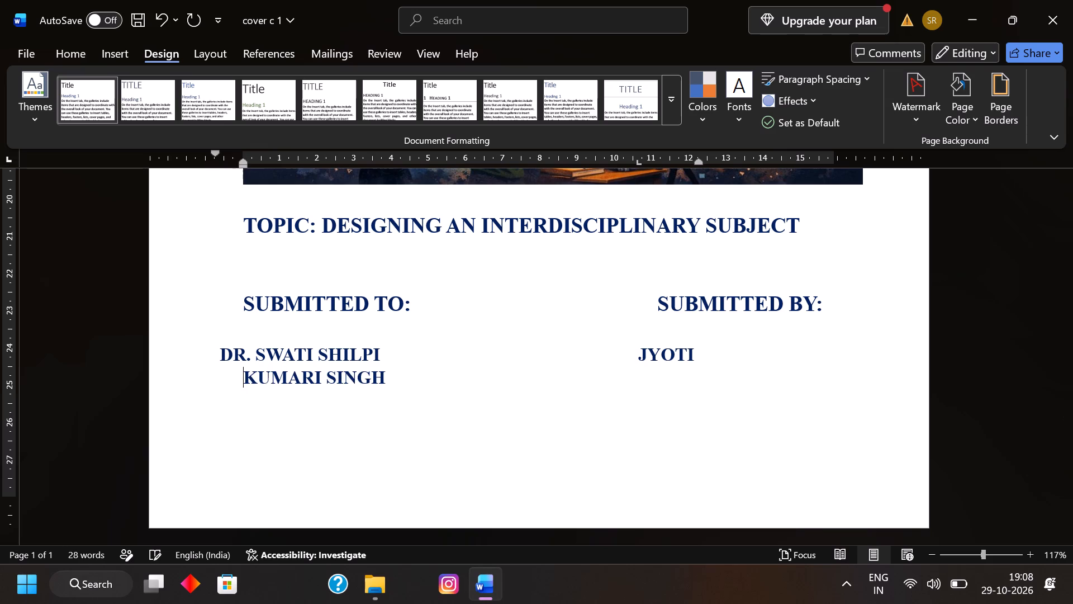
key(Tab)
key(Tab)
key(Tab)
key(Tab)
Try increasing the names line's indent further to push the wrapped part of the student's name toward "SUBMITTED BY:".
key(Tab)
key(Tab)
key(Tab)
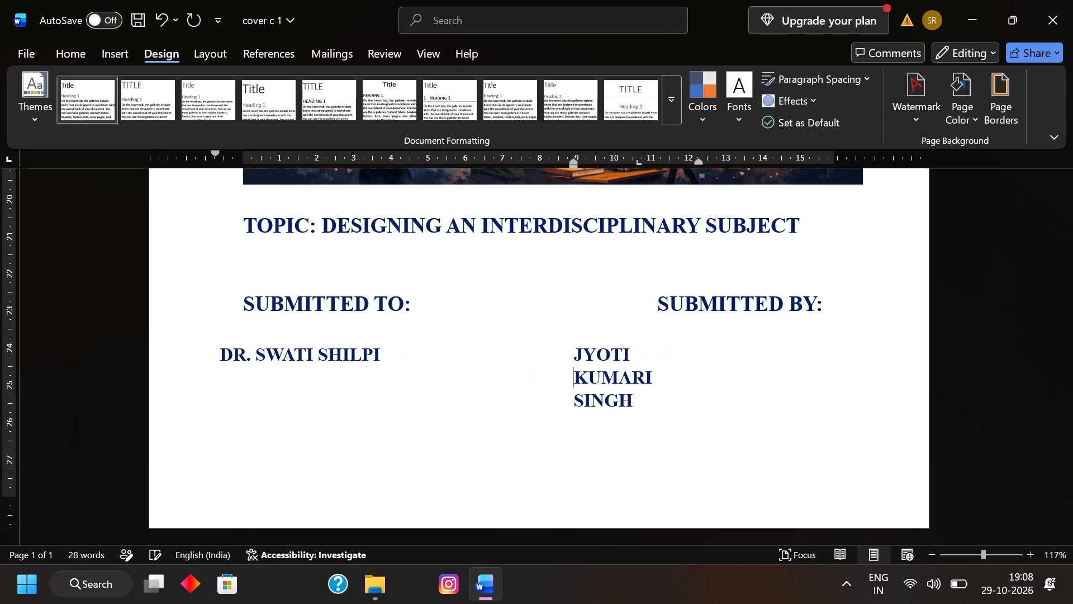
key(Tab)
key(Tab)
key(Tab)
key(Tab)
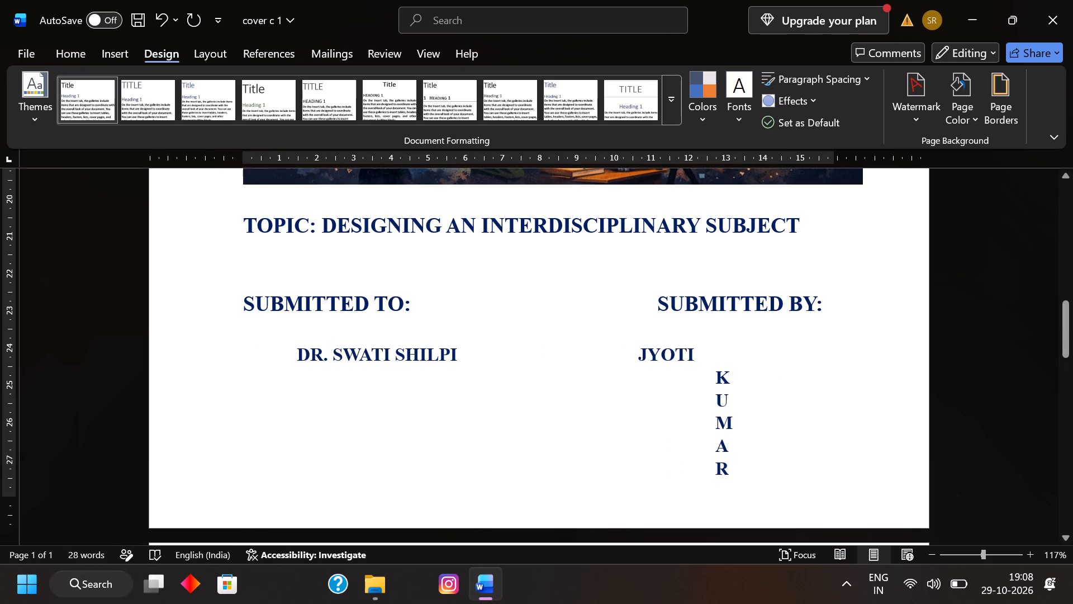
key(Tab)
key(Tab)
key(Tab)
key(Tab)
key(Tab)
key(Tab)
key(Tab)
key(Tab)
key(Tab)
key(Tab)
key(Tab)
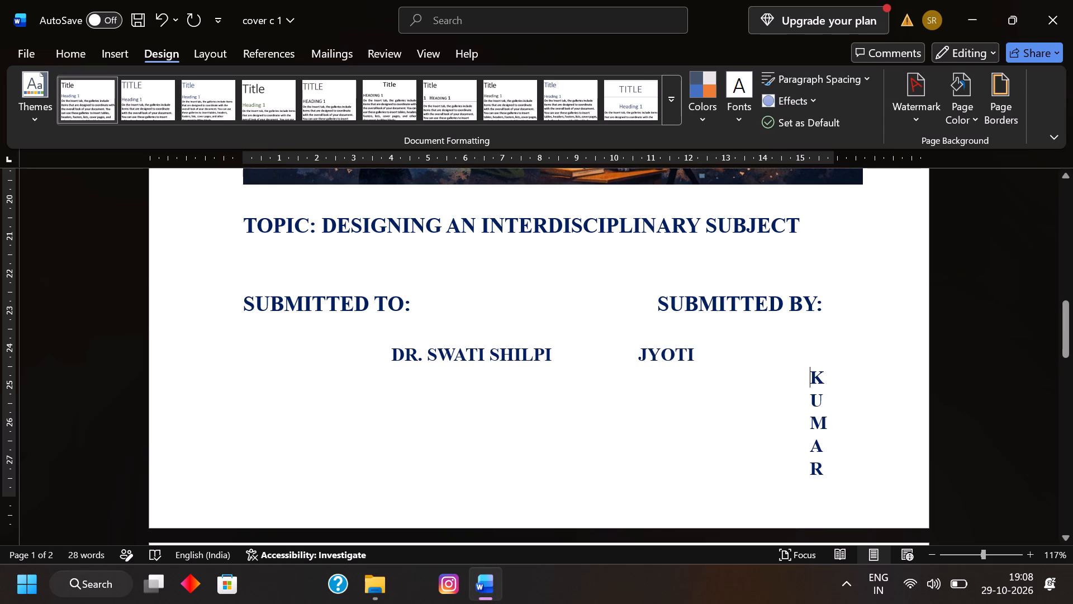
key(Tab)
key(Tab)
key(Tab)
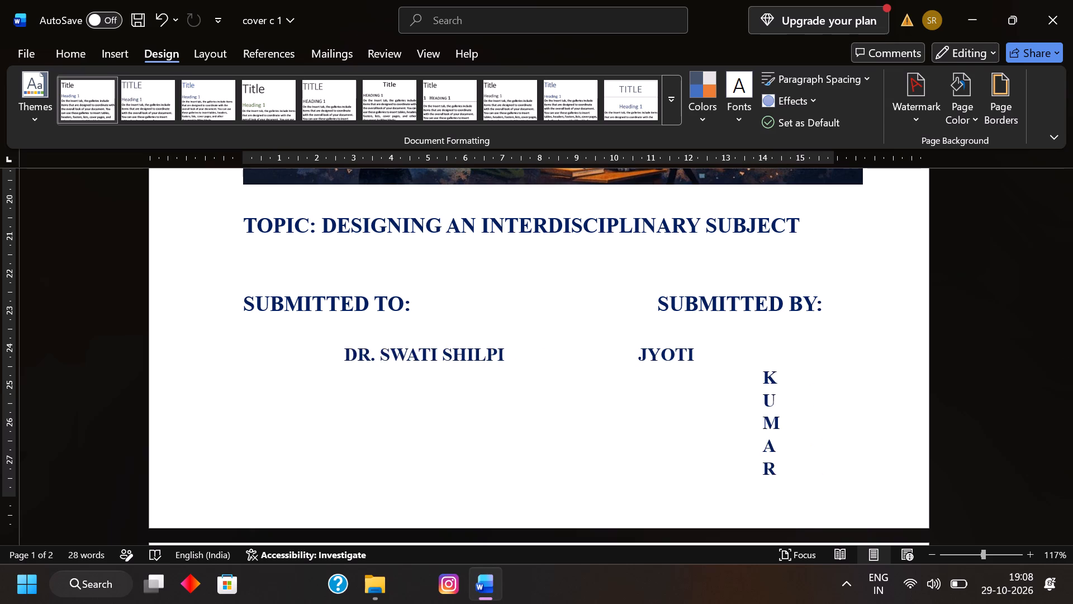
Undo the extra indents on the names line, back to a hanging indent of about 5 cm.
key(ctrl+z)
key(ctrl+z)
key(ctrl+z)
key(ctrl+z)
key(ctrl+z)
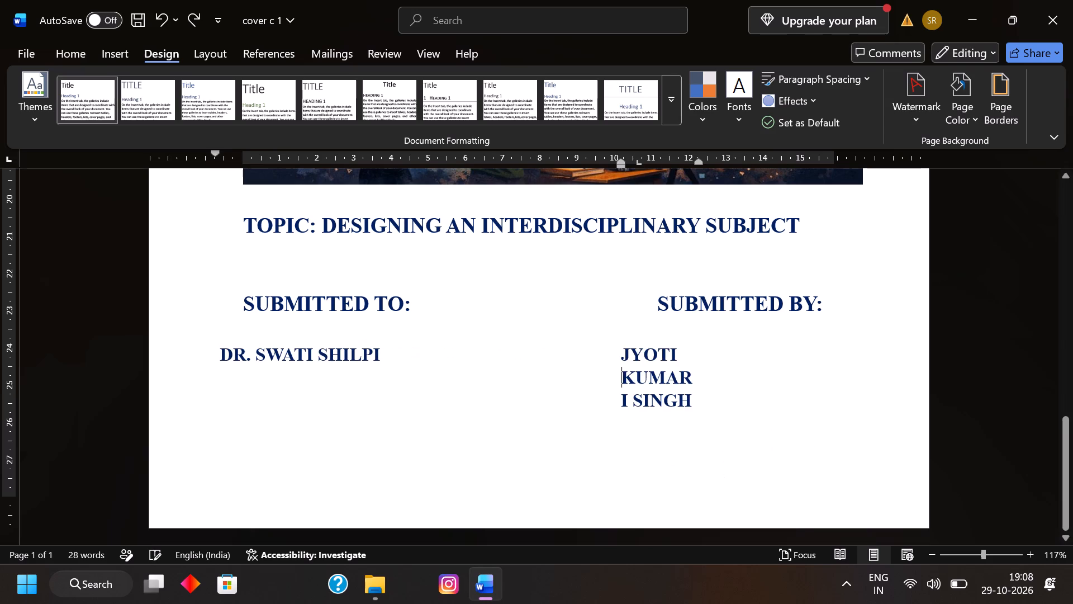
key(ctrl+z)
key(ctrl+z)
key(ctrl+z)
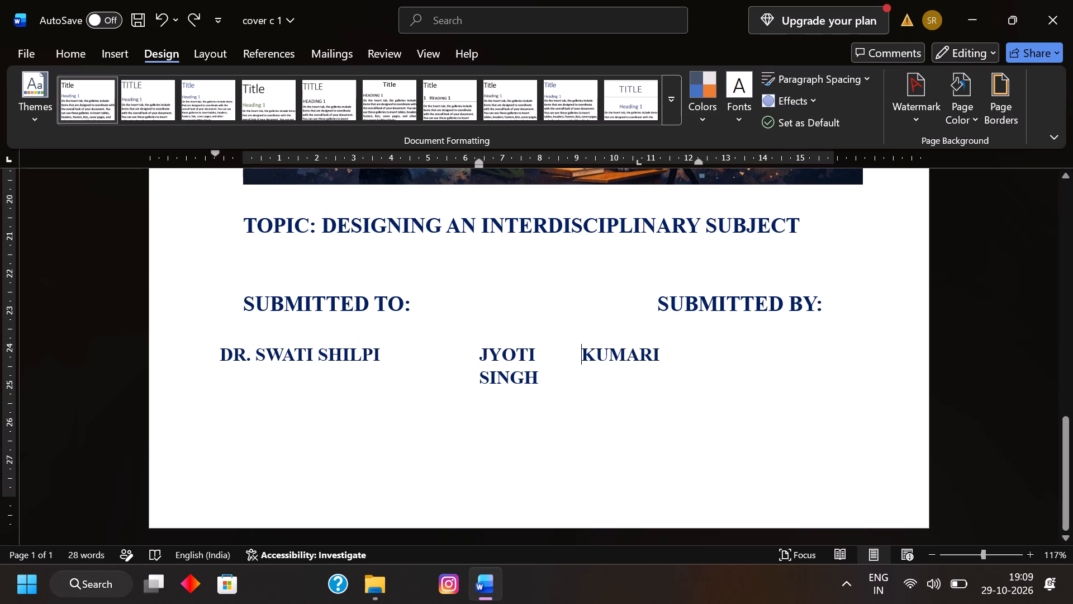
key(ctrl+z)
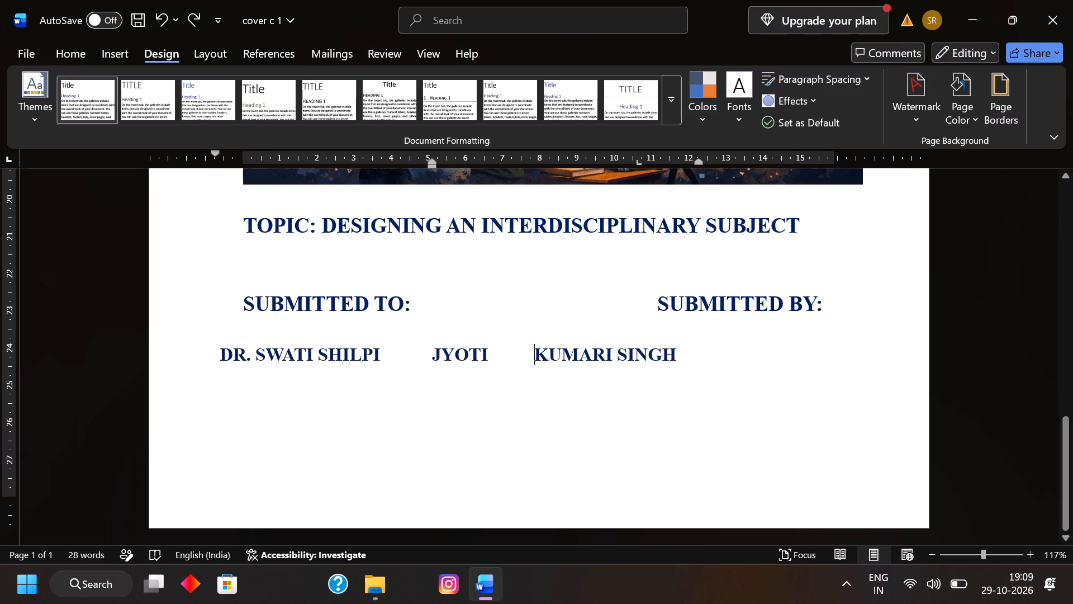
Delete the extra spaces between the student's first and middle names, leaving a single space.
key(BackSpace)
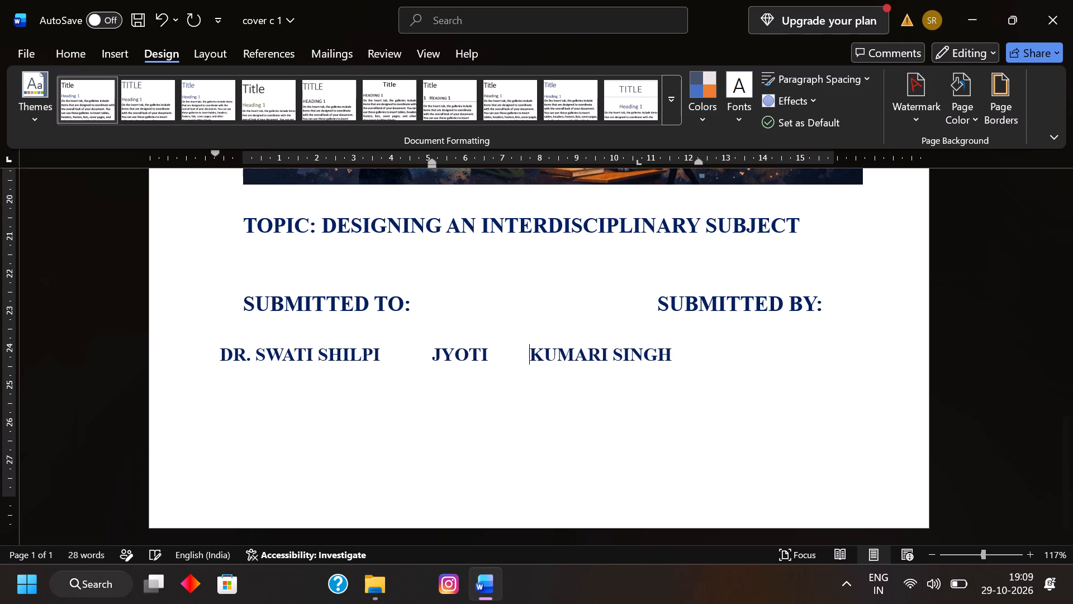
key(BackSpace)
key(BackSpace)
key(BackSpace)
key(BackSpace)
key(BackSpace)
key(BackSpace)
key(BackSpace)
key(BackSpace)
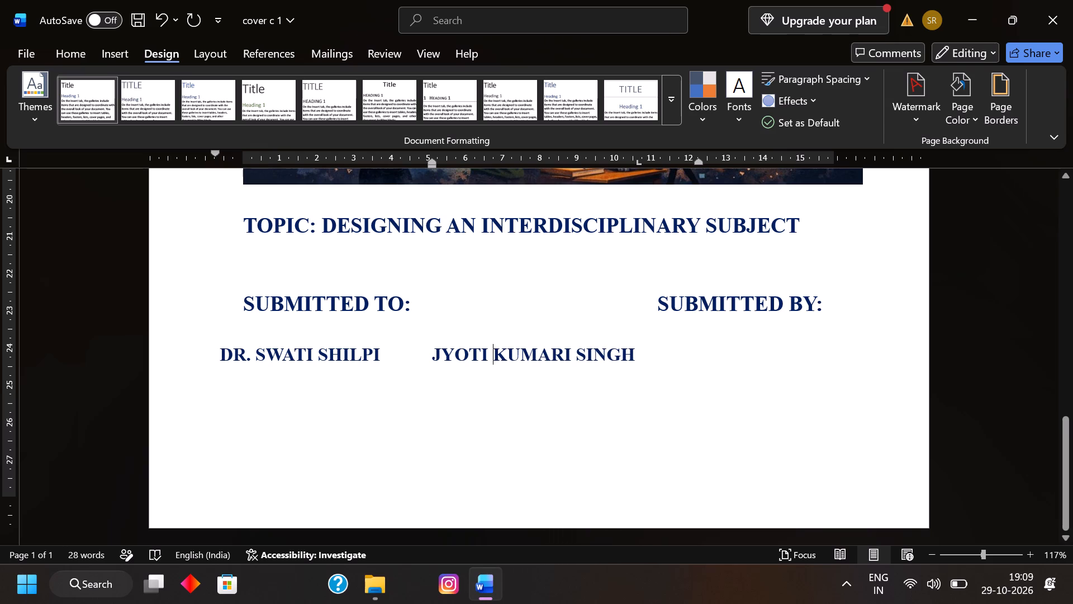
Shift the student's full name toward "SUBMITTED BY:" by adding 12 spaces before it, keeping the existing tab.
click(431, 351)
key(Tab)
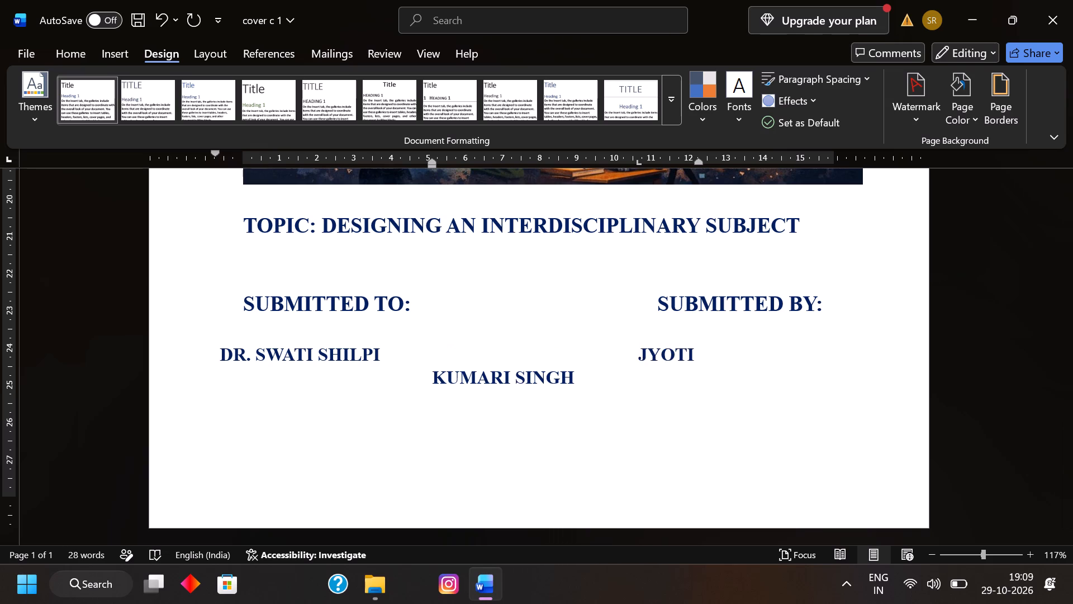
key(BackSpace)
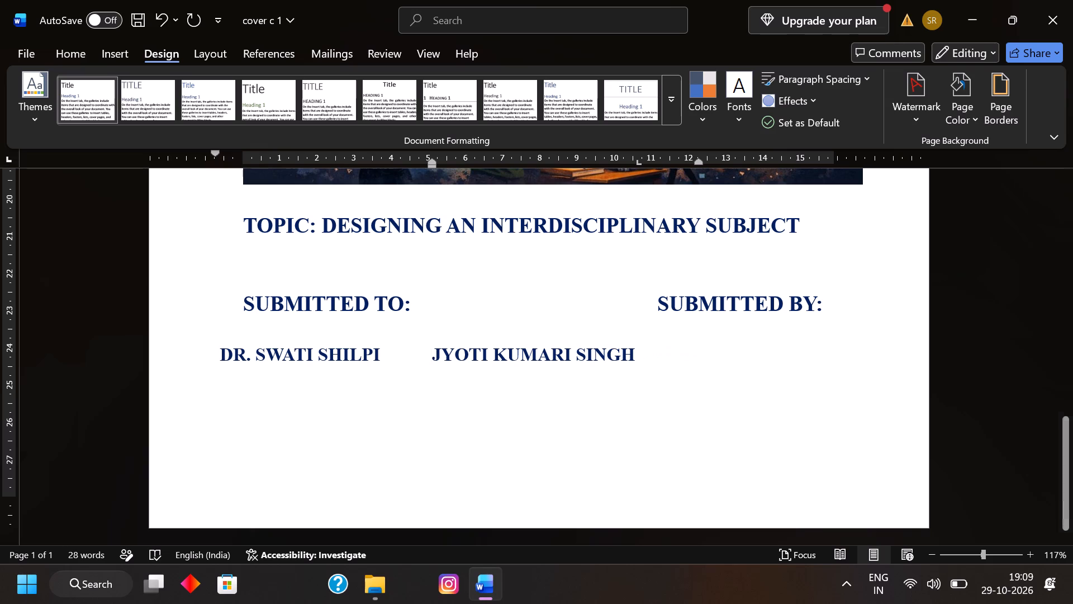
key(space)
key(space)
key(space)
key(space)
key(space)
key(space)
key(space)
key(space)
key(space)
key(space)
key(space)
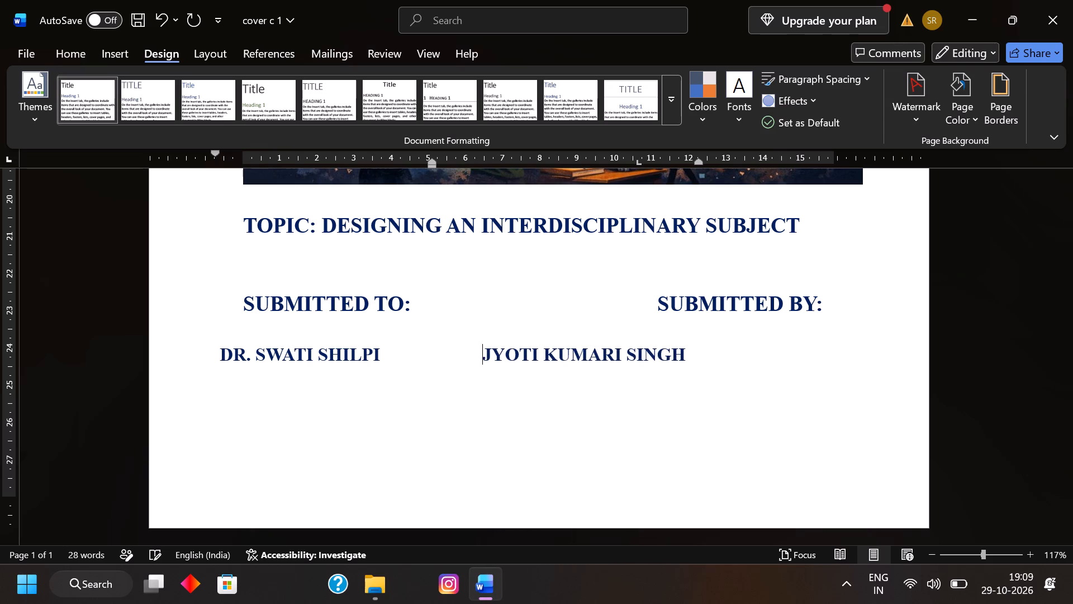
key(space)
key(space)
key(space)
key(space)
key(BackSpace)
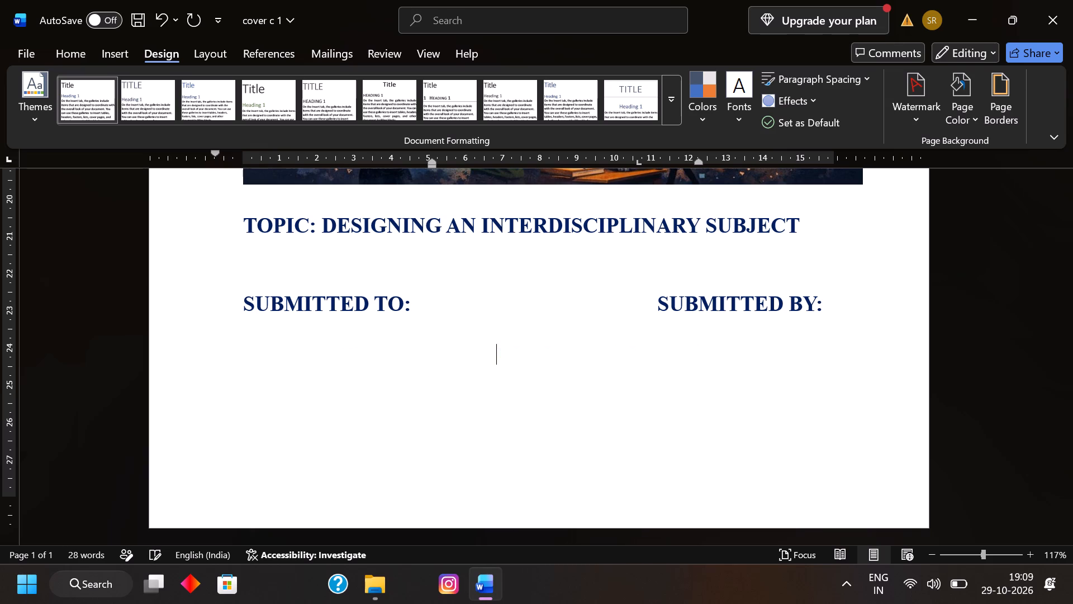
key(BackSpace)
key(BackSpace)
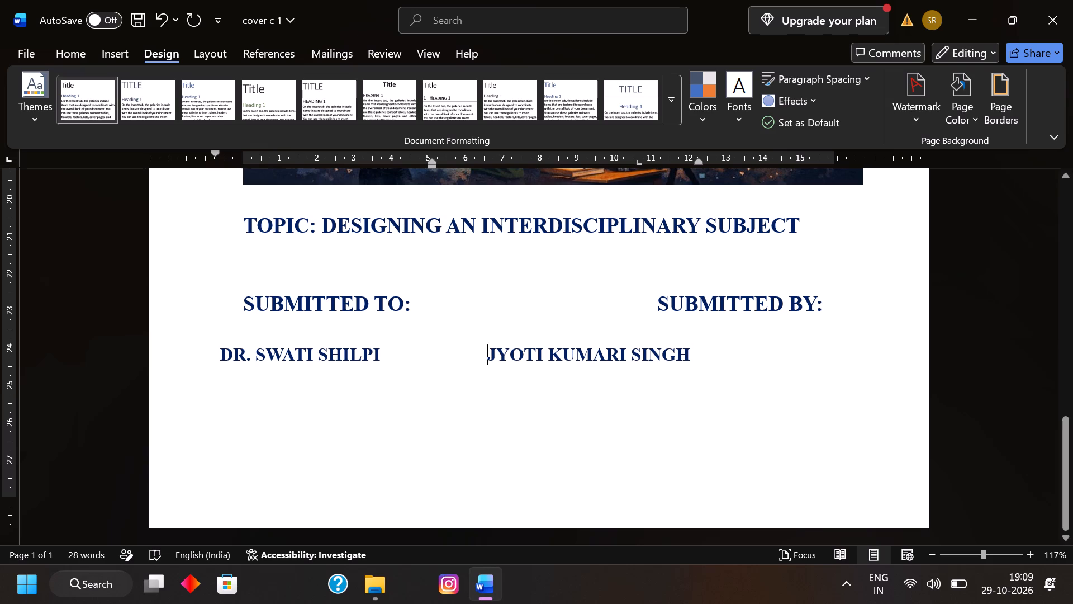
Add a left tab stop to the names line and position it at about 10.7 cm on the ruler.
click(761, 391)
click(787, 353)
click(786, 360)
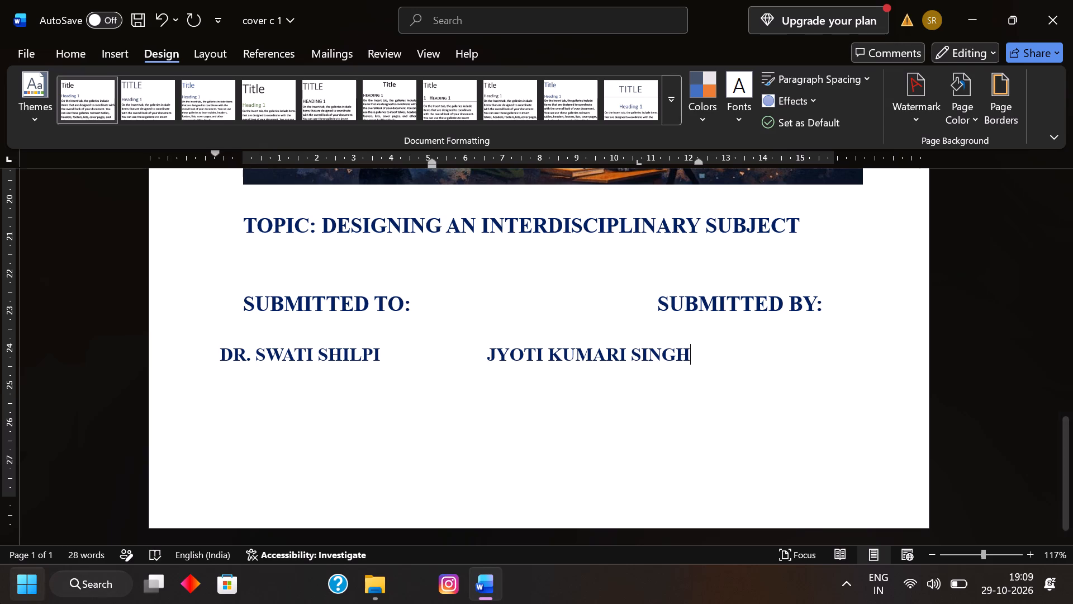
click(483, 353)
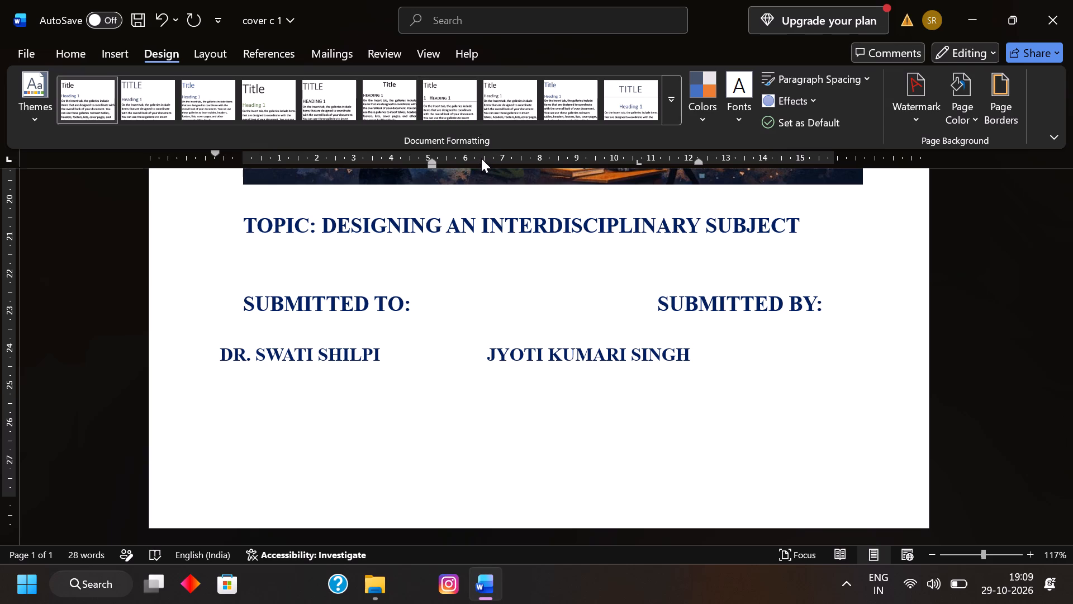
drag(482, 160, 493, 164)
click(484, 352)
drag(494, 164, 604, 166)
drag(604, 166, 642, 166)
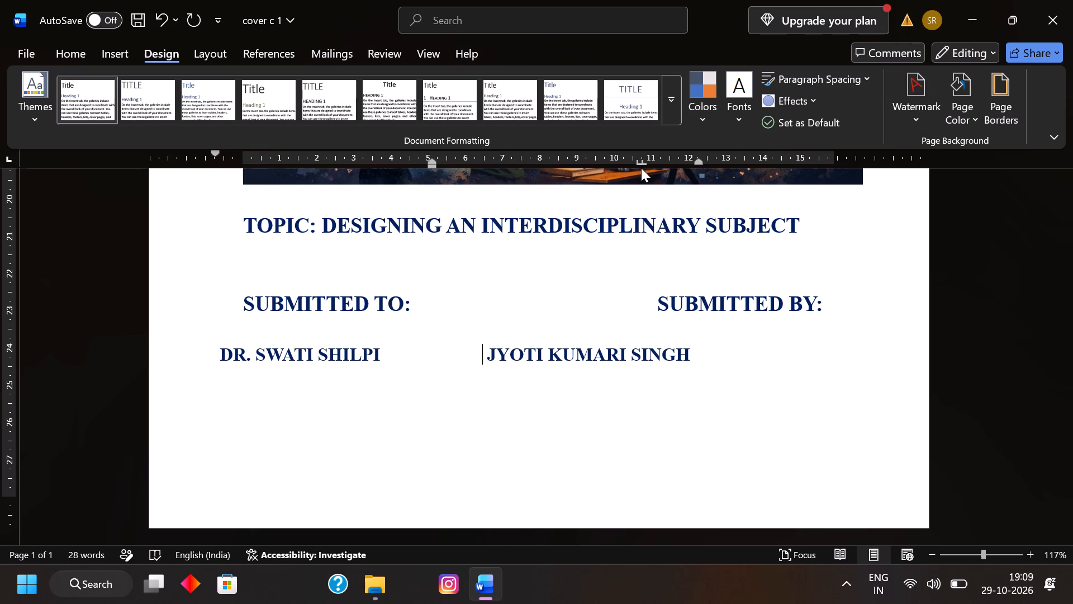
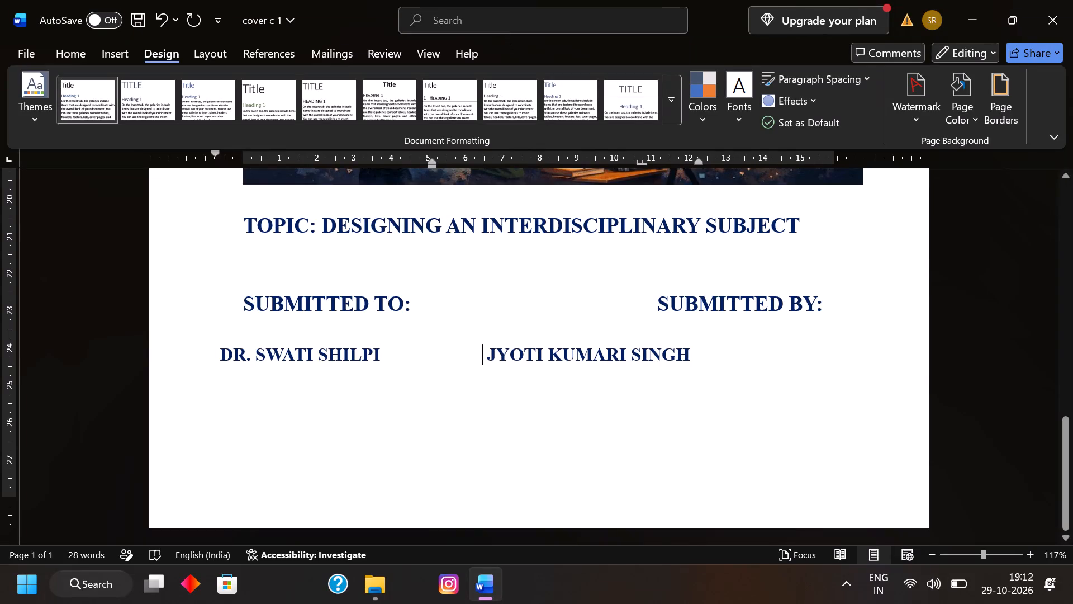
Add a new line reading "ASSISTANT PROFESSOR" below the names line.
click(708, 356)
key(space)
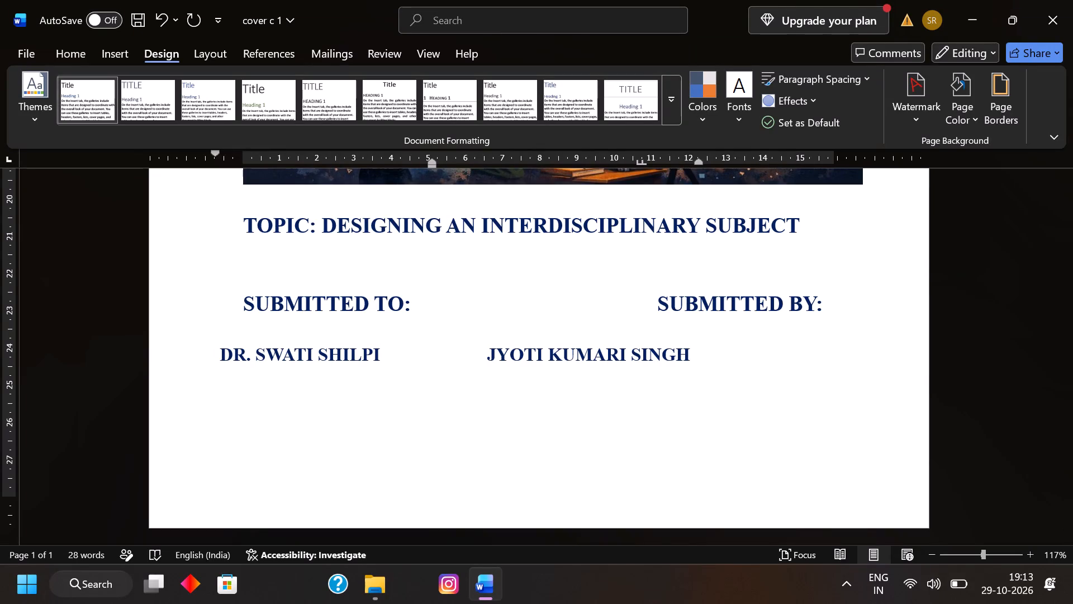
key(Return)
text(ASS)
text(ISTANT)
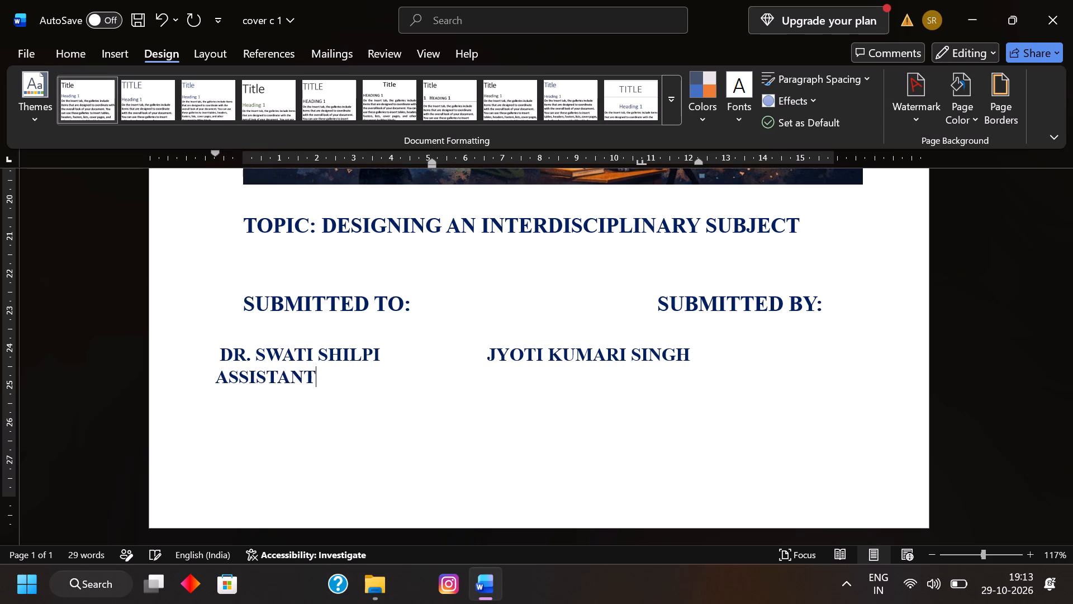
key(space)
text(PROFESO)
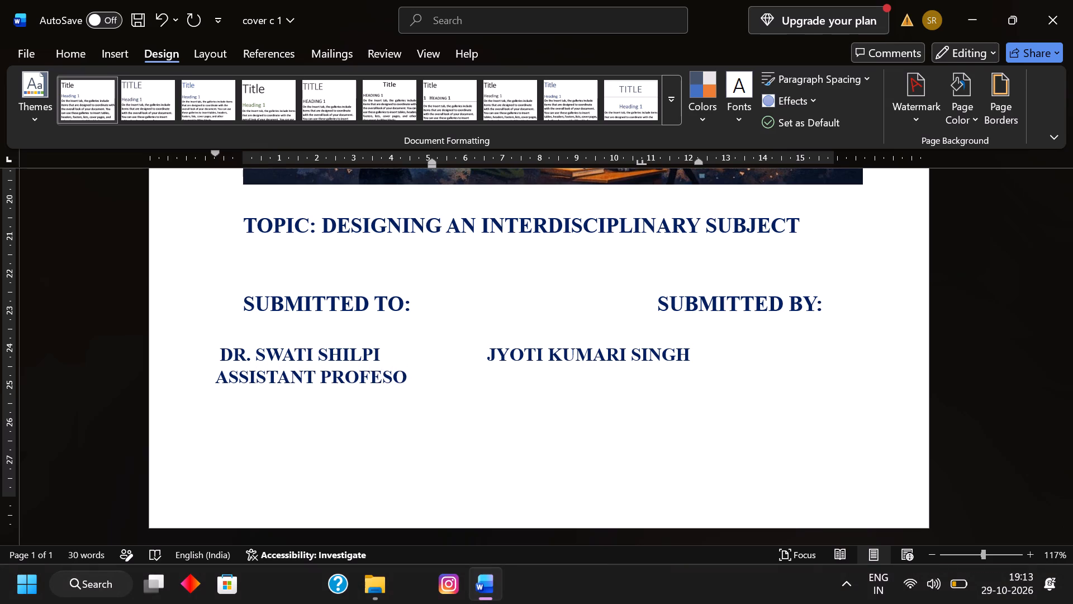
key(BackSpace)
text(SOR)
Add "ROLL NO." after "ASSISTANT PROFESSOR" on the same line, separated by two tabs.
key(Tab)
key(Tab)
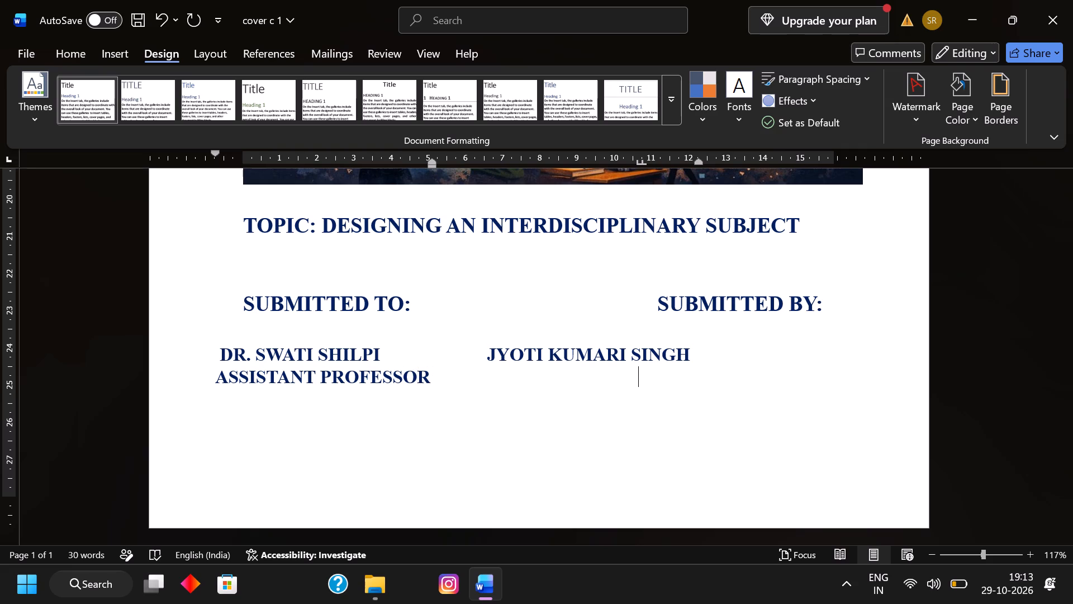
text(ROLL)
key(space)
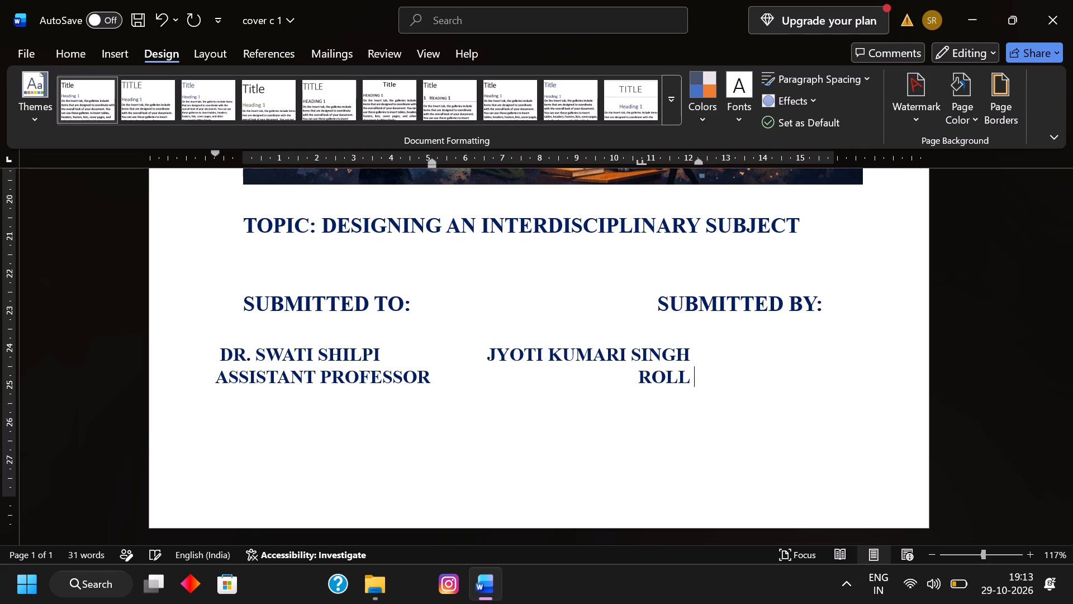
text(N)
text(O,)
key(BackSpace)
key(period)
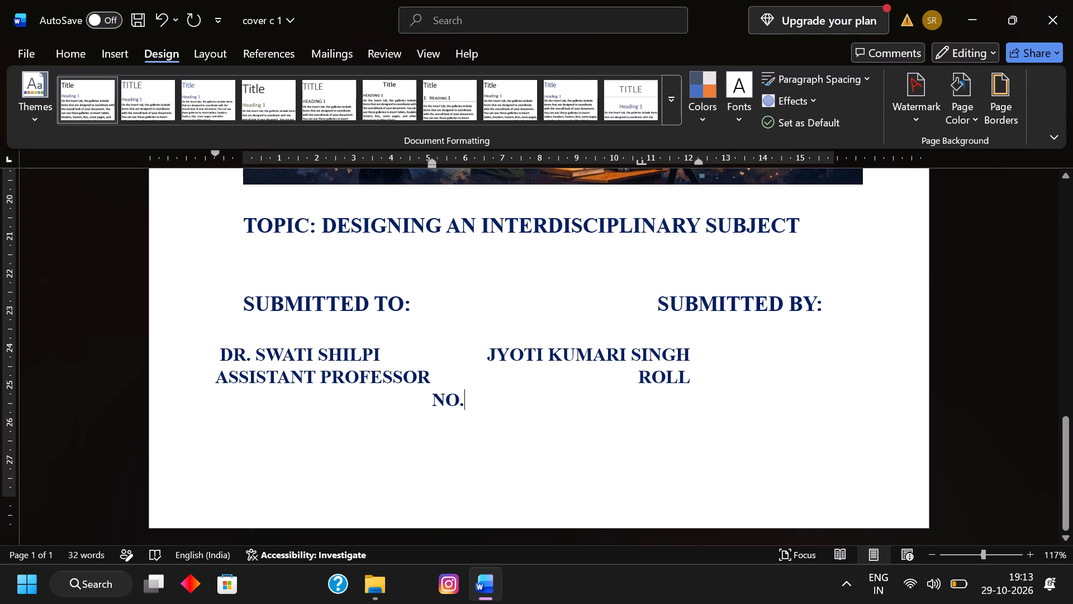
Delete the whole submission block from "SUBMITTED TO:" through "NO." and remove two blank lines above it, below the topic line.
drag(238, 302, 663, 409)
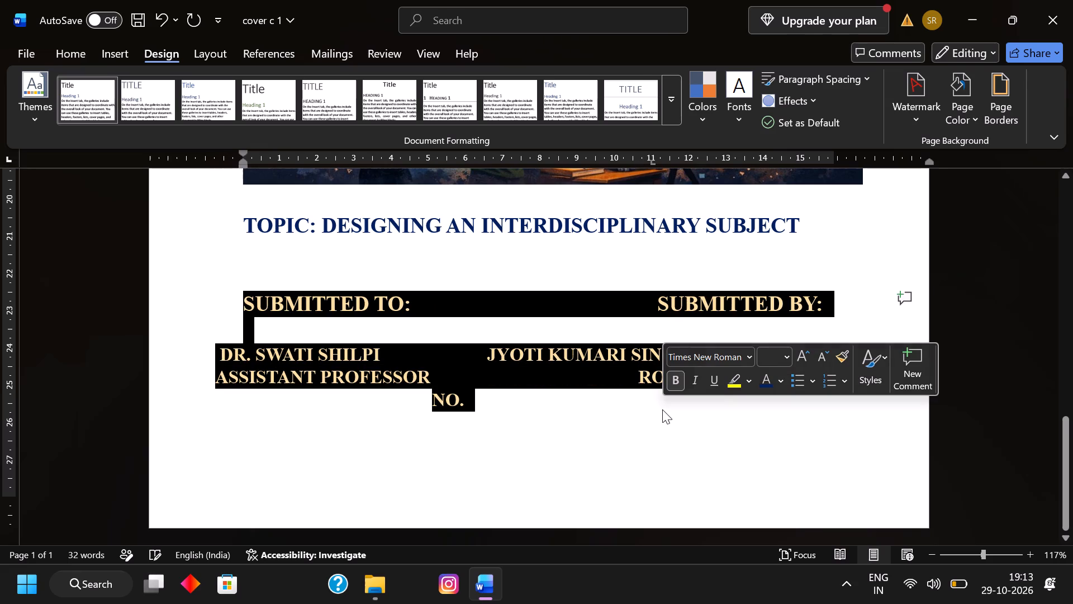
key(Delete)
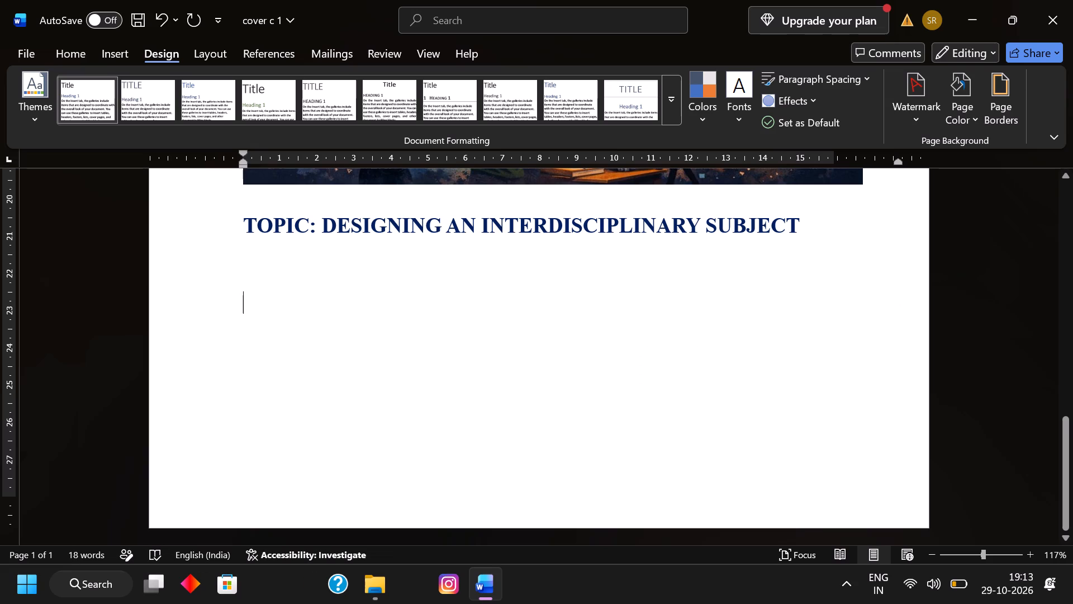
key(BackSpace)
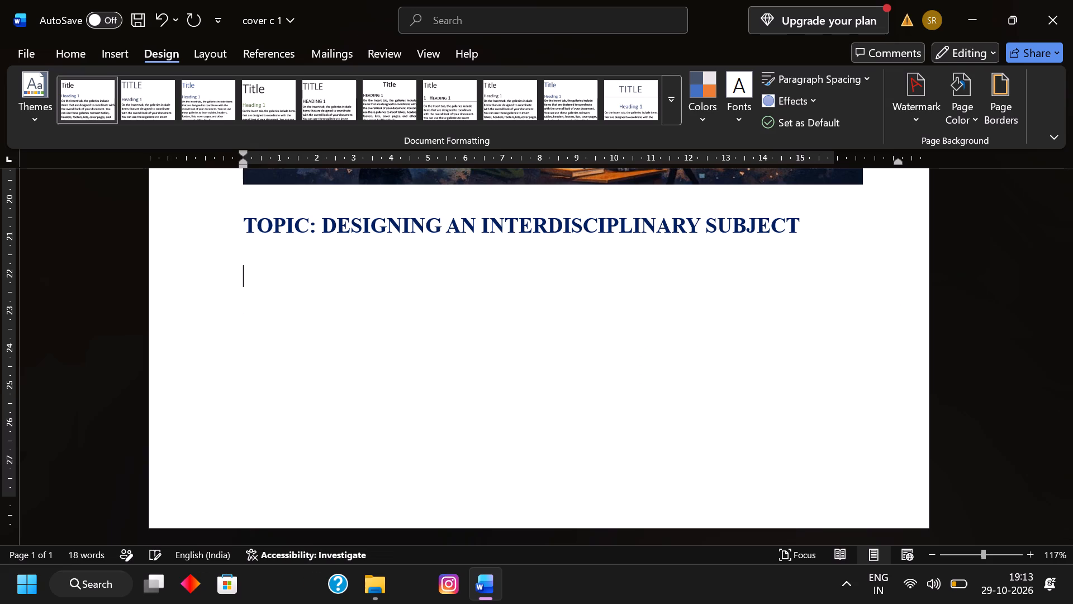
key(BackSpace)
Review the cover page layout, from the college crest and course title down to the picture and topic line.
scroll(452, 284, up, 6)
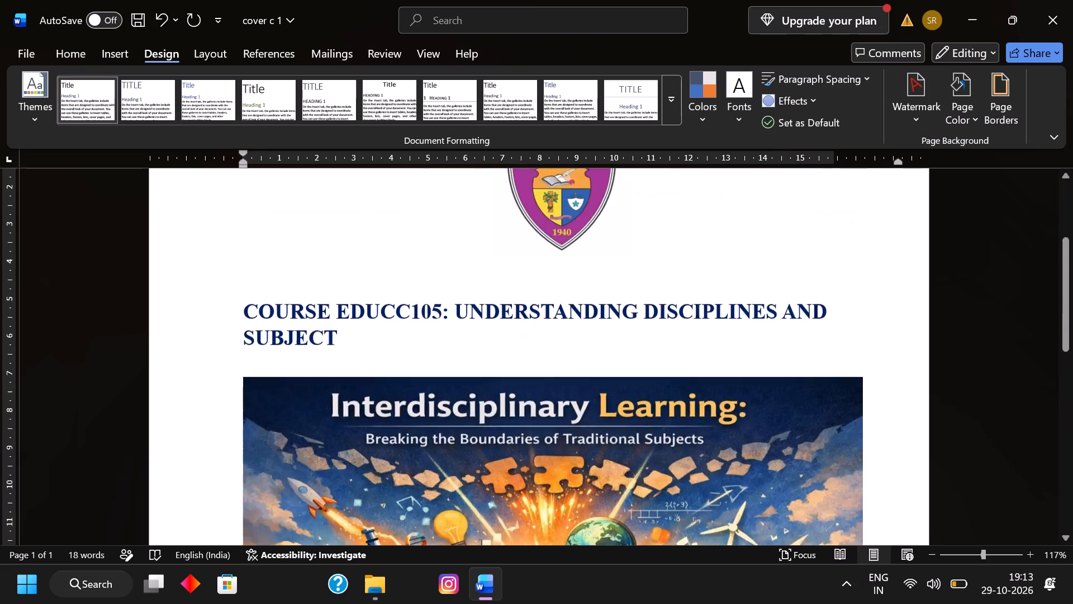
scroll(452, 284, up, 2)
scroll(452, 284, down, 5)
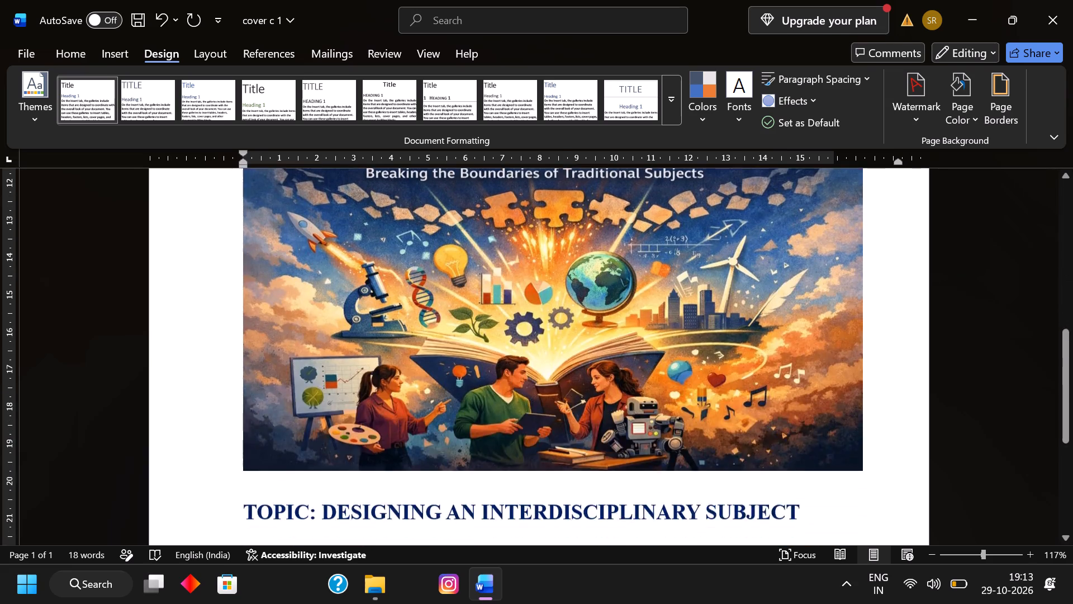
scroll(452, 284, up, 7)
scroll(452, 284, down, 7)
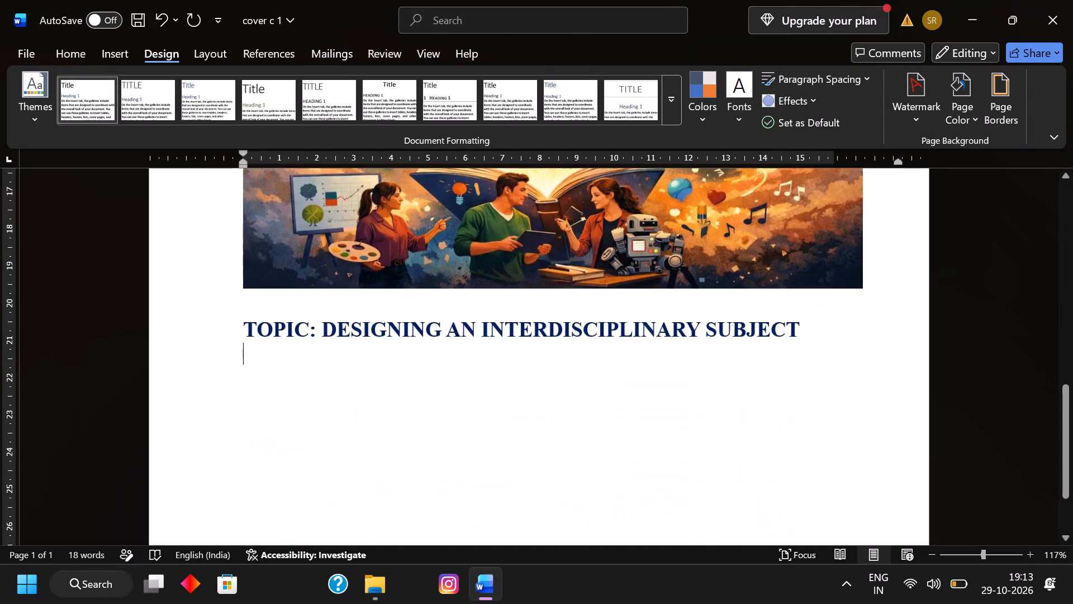
scroll(452, 284, down, 5)
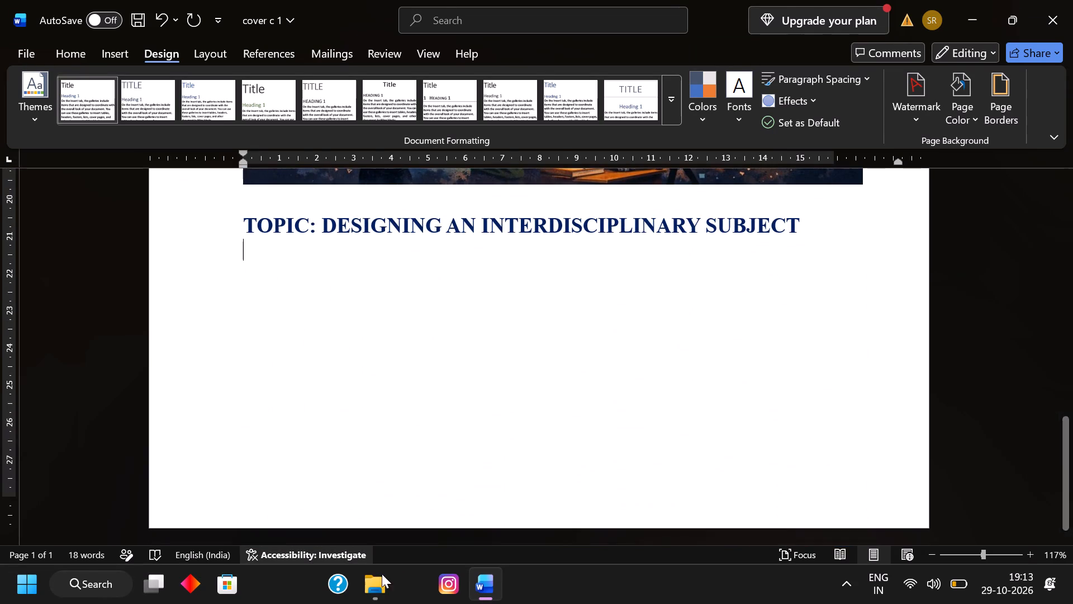
scroll(154, 602, down, 2)
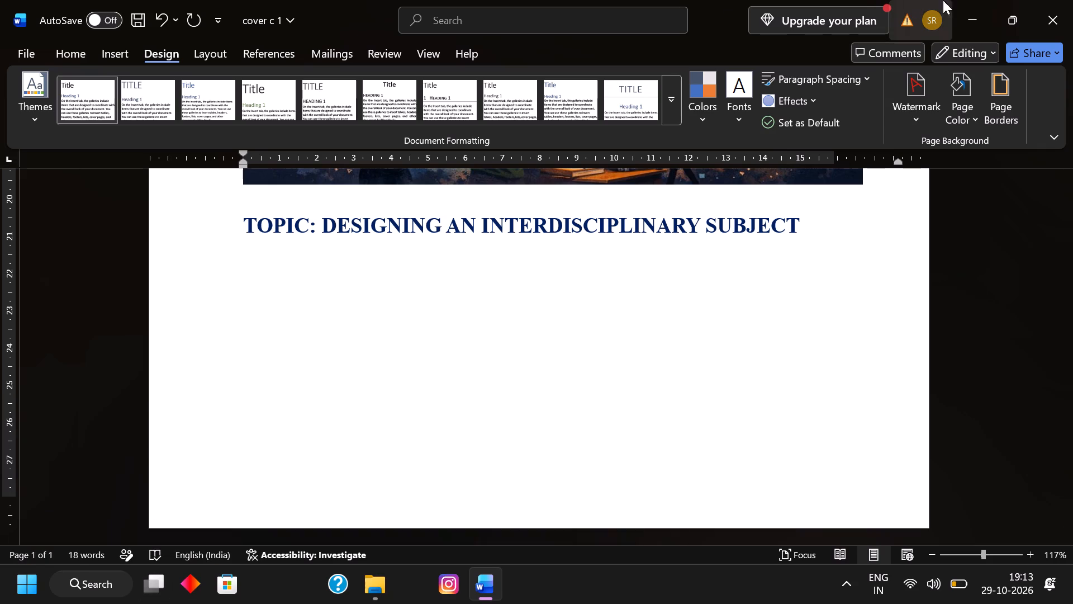
Minimize the Word document and the Documents folder window, and launch Kuro from the desktop.
click(979, 1)
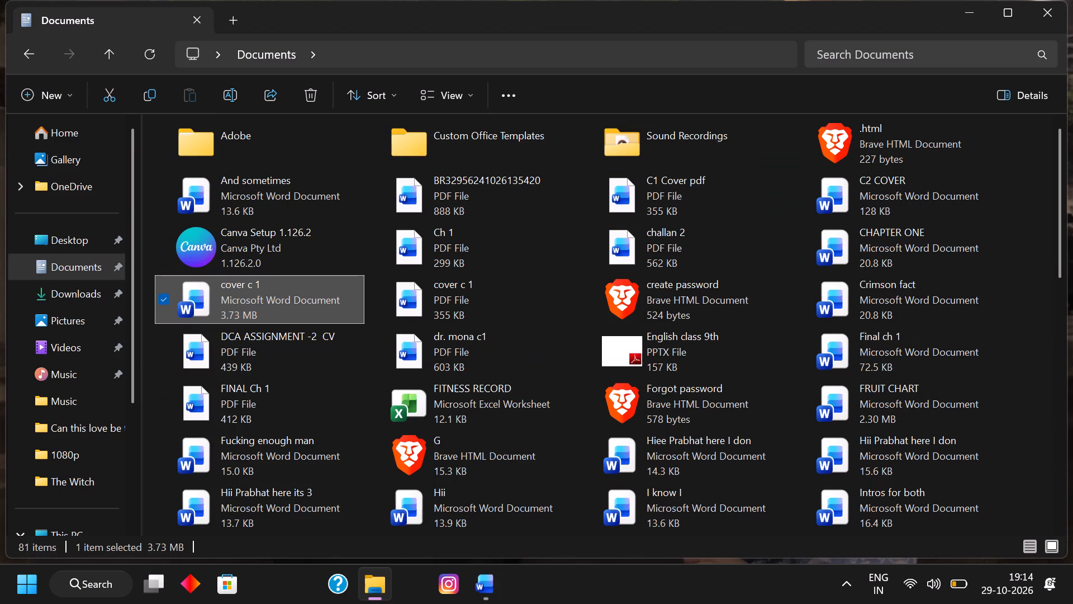
click(958, 8)
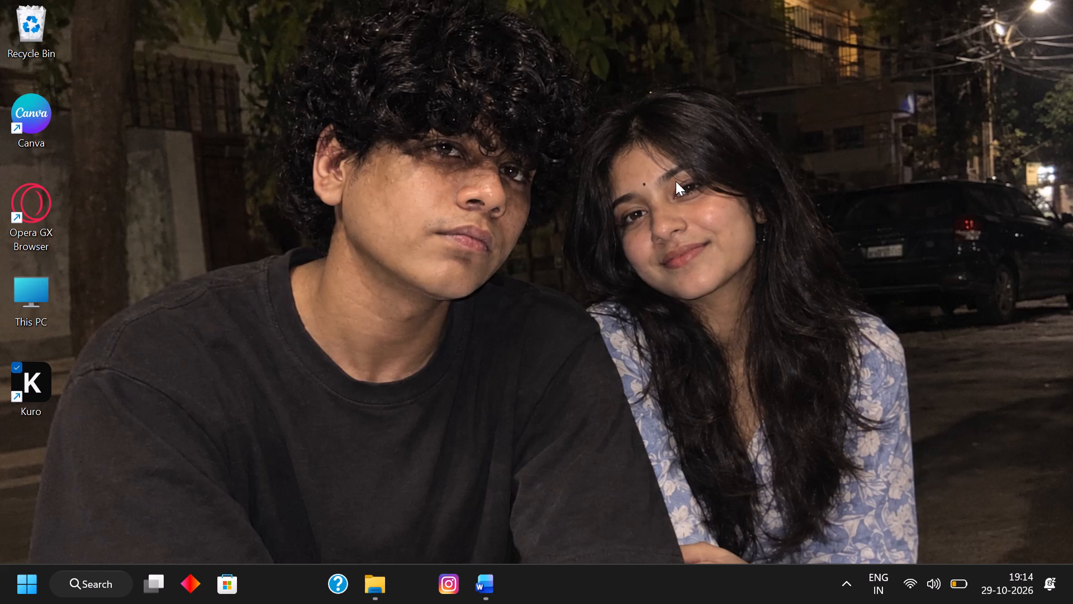
click(46, 398)
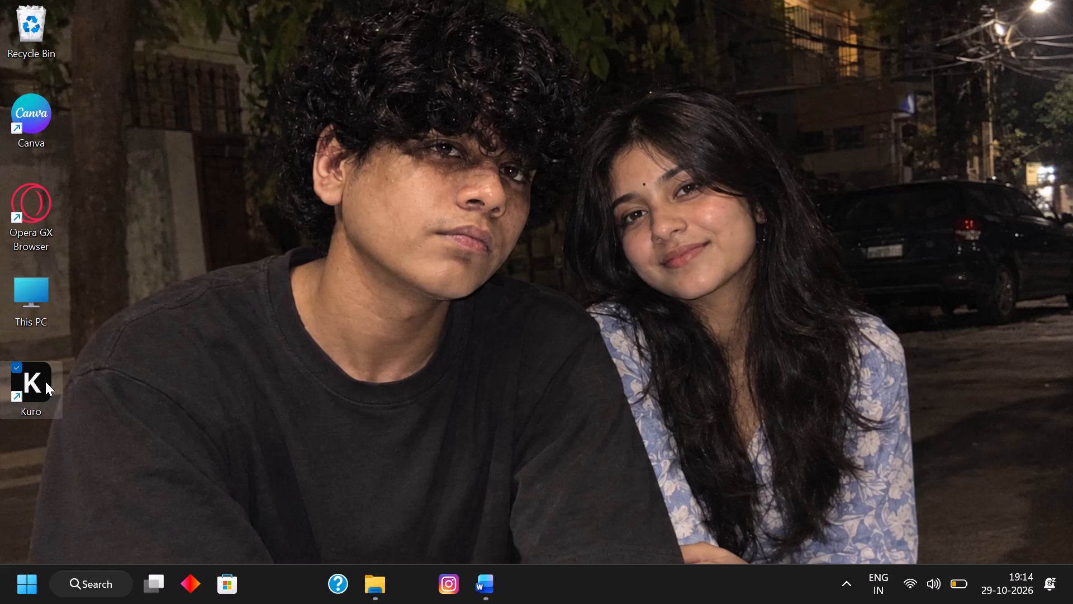
click(45, 381)
double_click(45, 381)
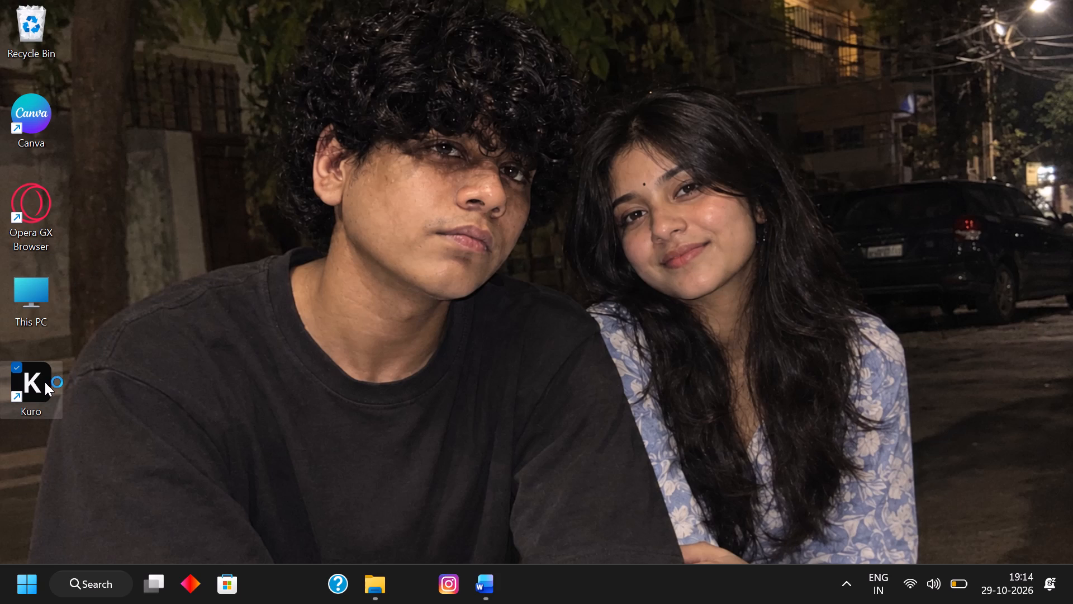
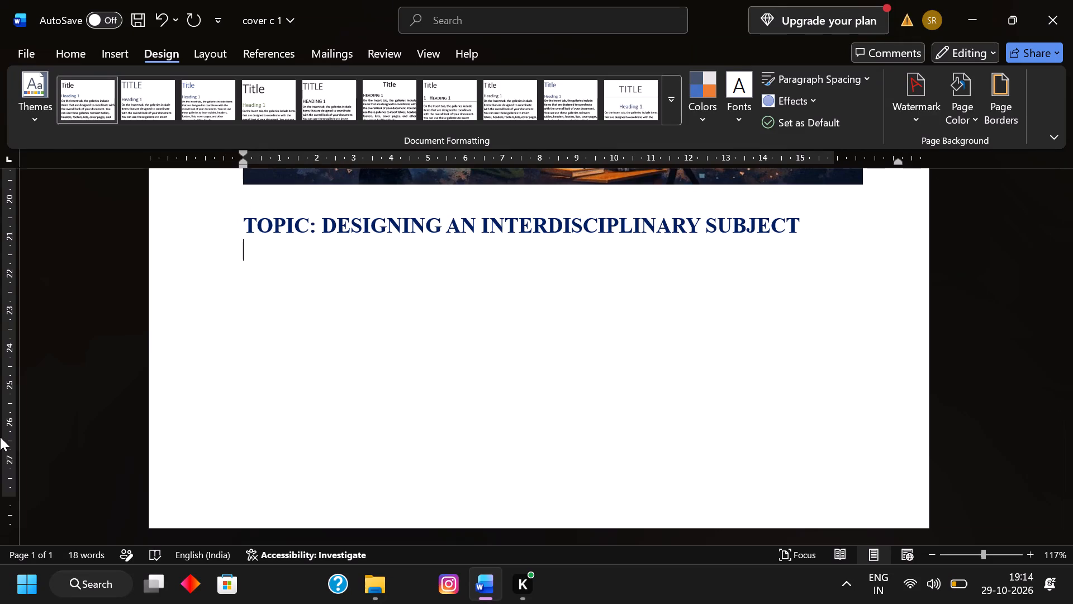
Add a line reading "SUBMITTED TO:" and "SUBMITTED BY:", separated by one tab, leaving a blank line below the topic line.
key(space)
key(Return)
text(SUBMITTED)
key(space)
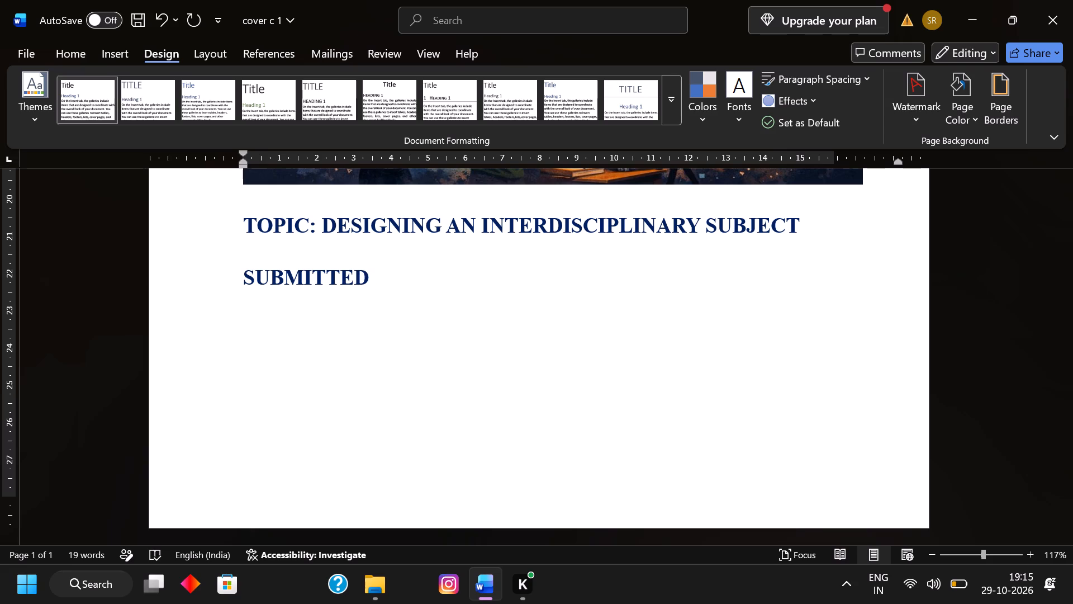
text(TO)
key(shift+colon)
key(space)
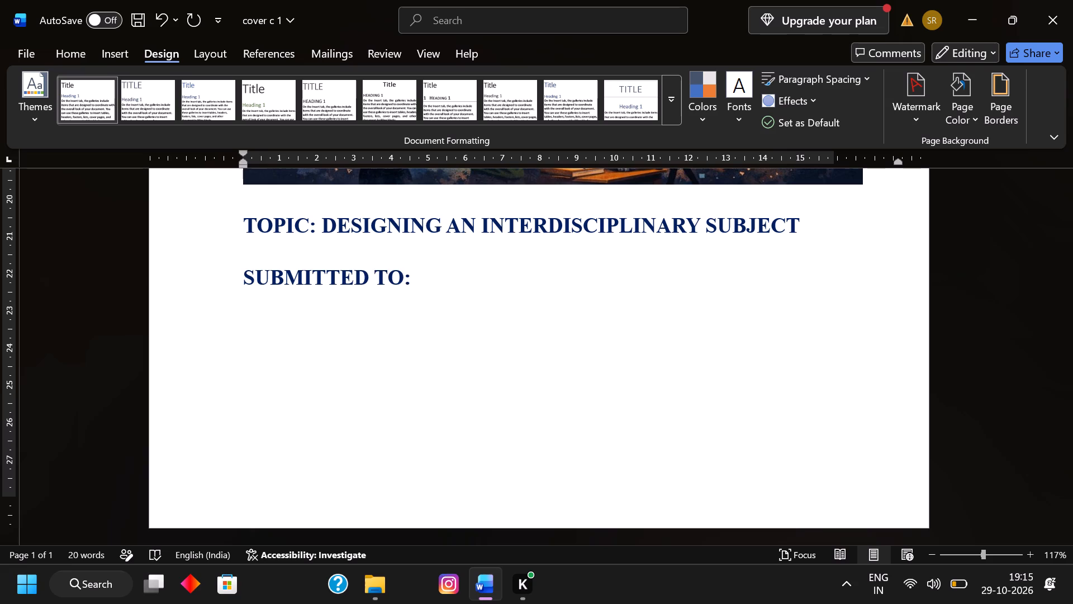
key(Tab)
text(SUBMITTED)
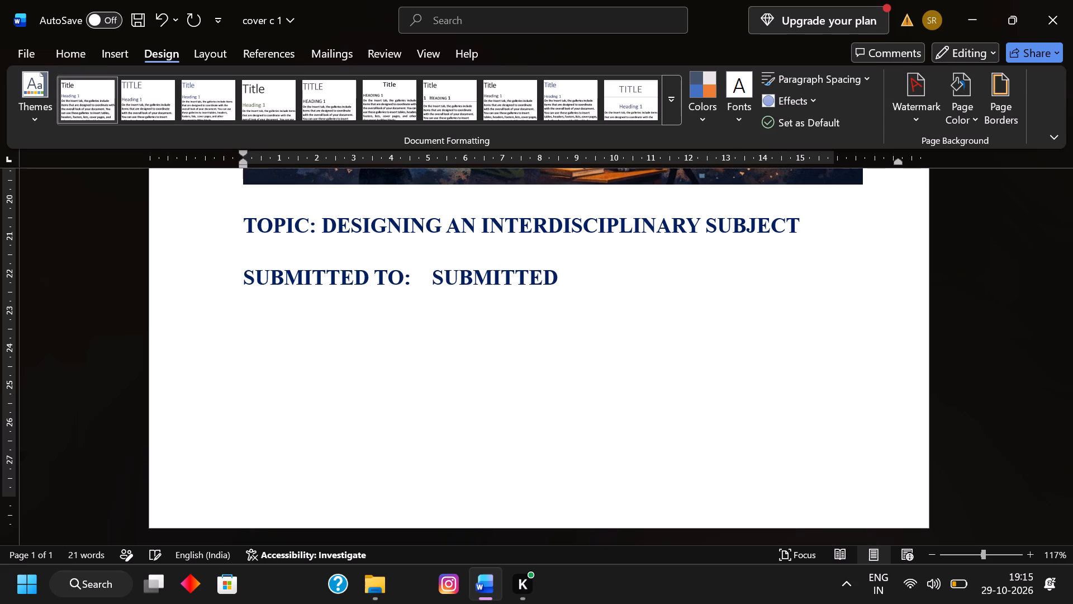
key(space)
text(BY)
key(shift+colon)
On a new line below the headings, enter the teacher's name with the title "DR." and the student's name, separated by two tabs.
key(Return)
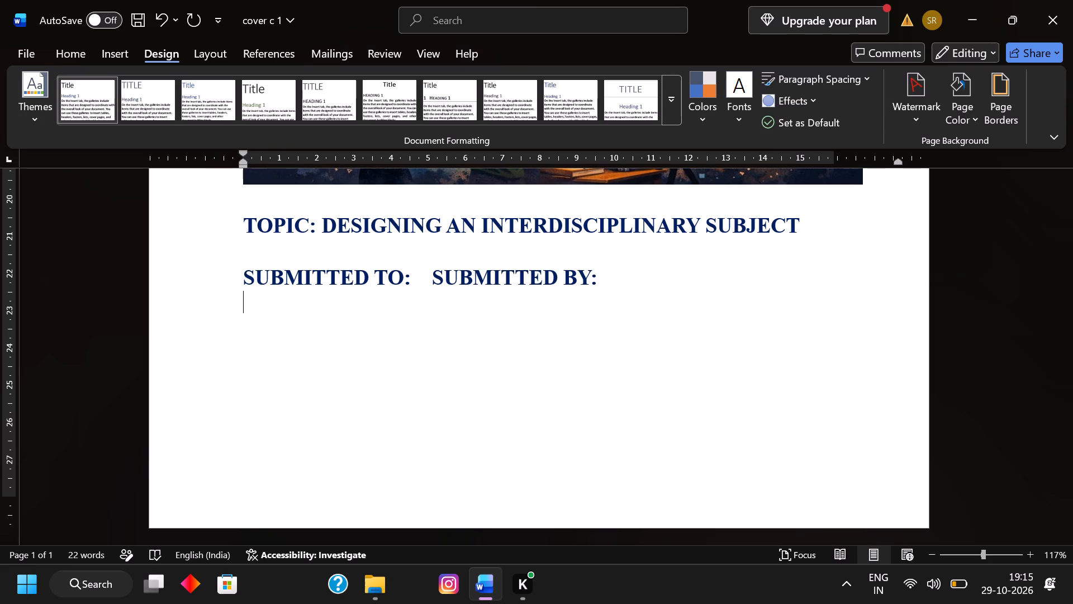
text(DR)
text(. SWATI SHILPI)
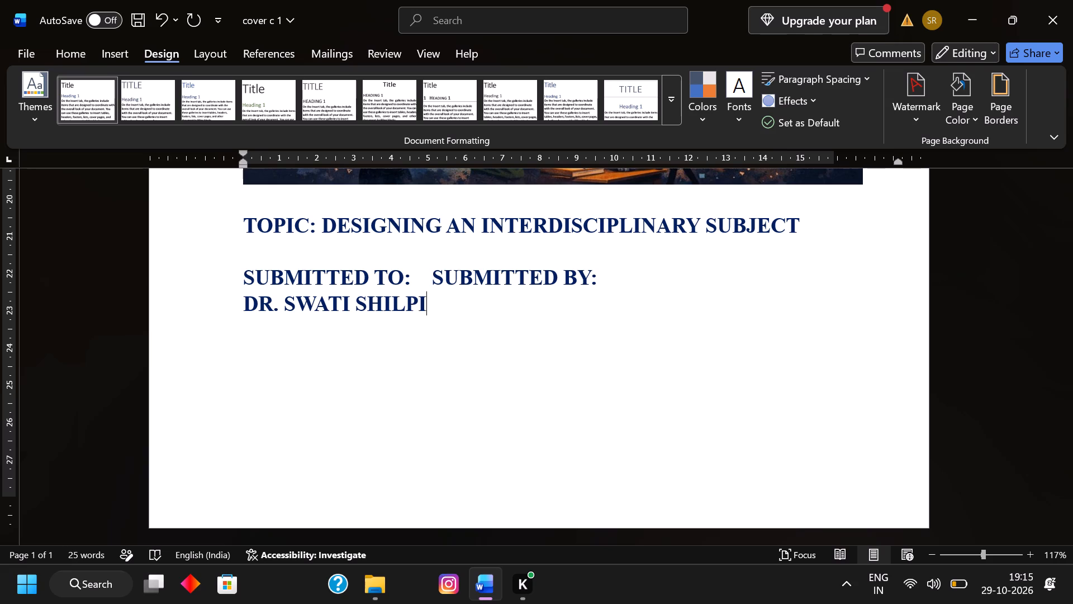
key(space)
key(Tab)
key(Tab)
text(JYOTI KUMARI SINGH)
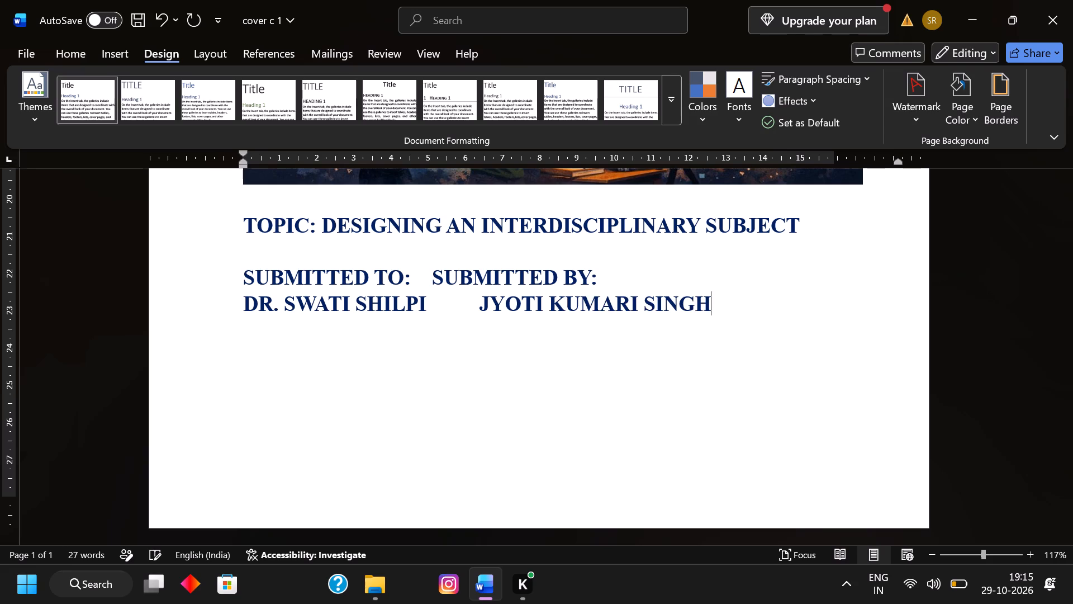
Add "ASSISTANT PROFESSOR" on a new line beneath the teacher's name, followed by a tab.
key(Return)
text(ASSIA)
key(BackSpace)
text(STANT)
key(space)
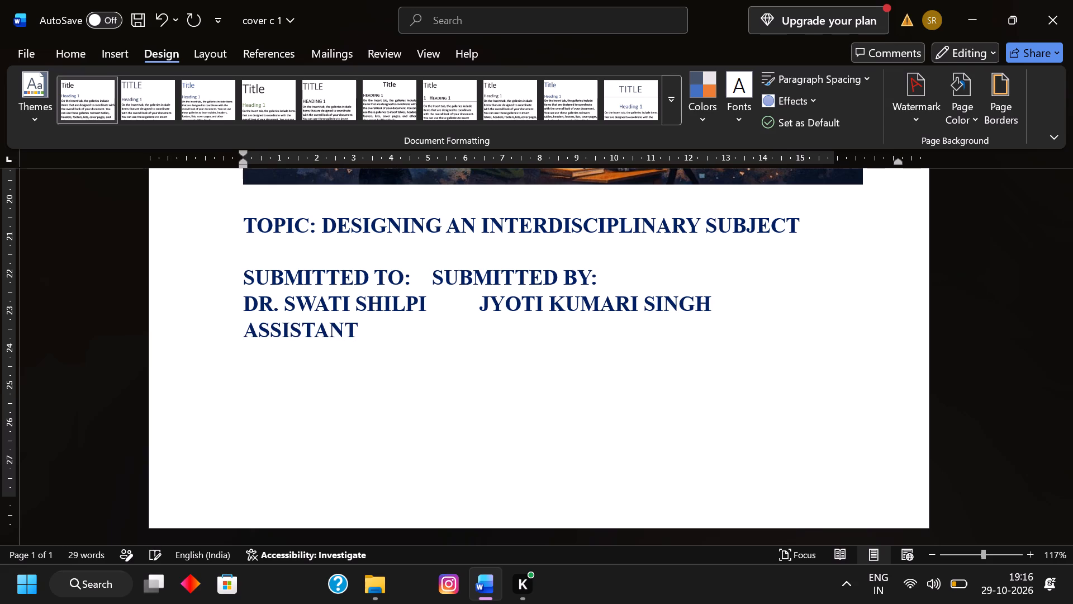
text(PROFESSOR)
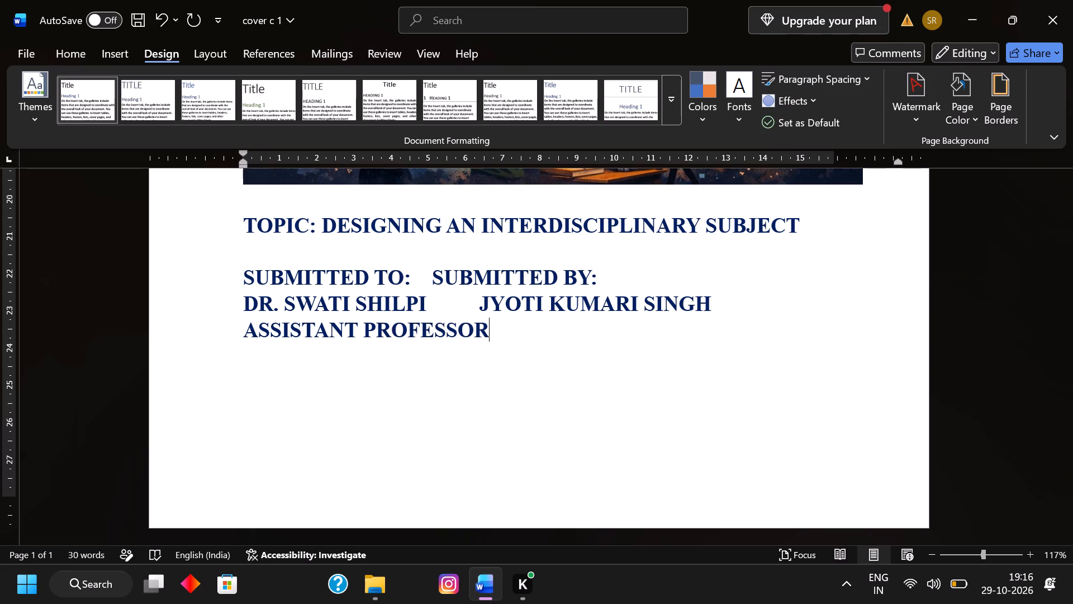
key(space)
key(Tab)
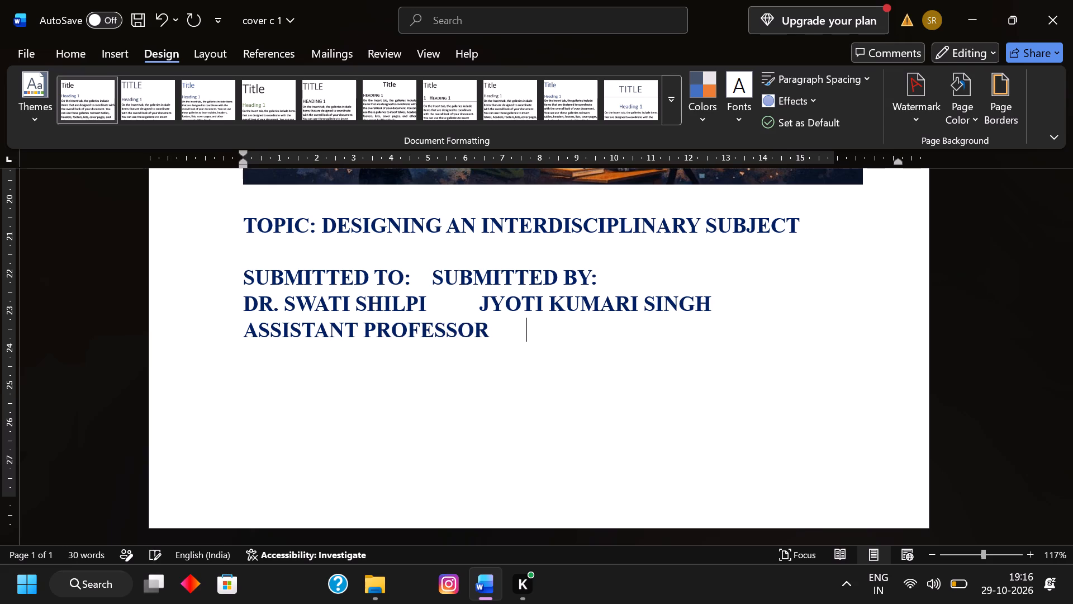
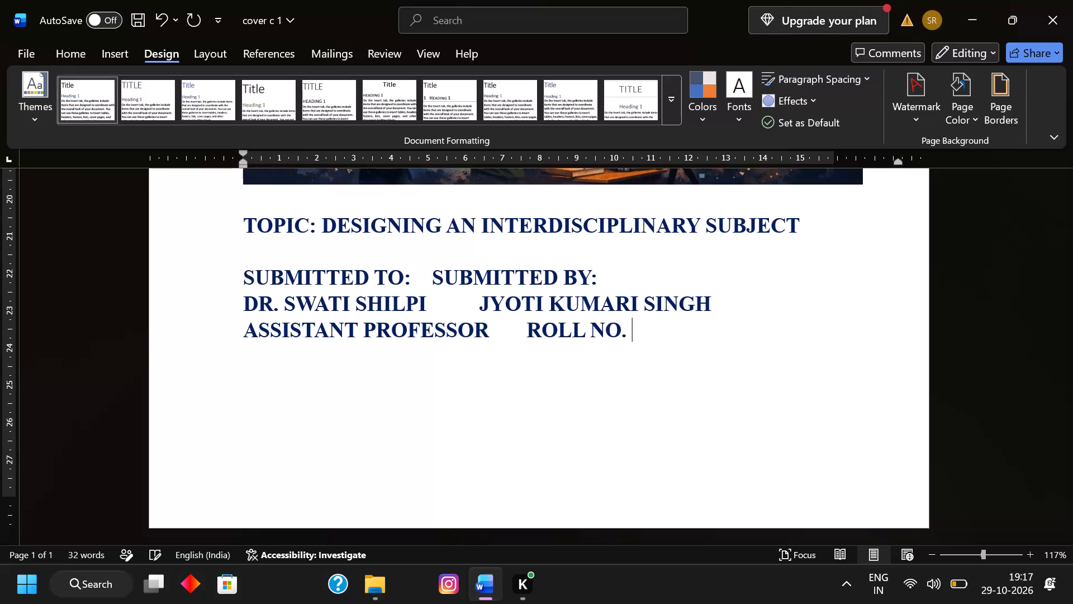
Complete the "ROLL NO." entry beside ASSISTANT PROFESSOR with the student's roll number and start a new line.
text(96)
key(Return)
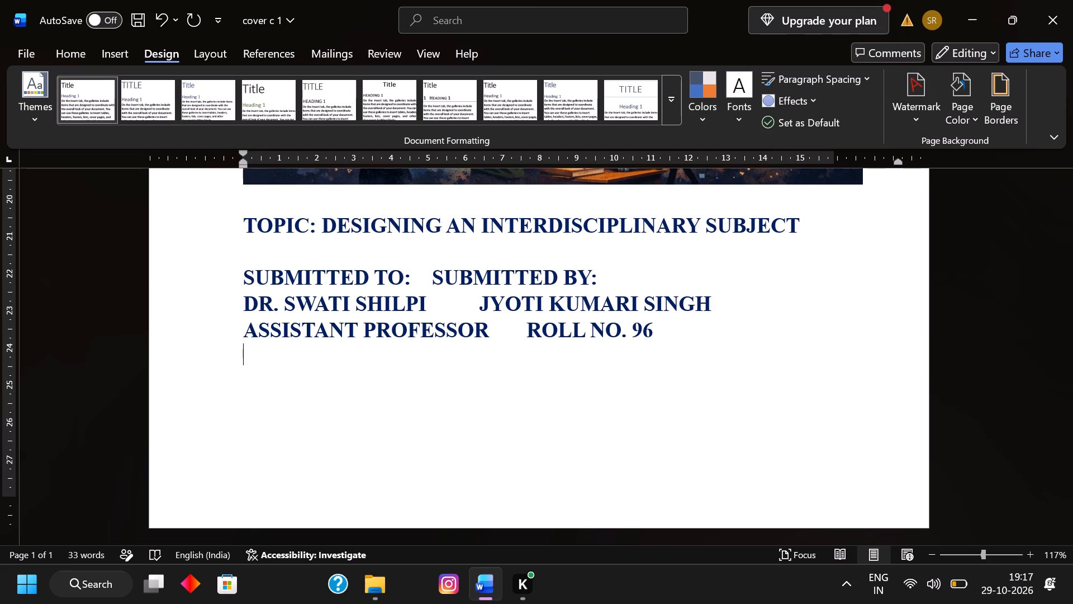
Add the line "DEPARTMENT OF EDUCATION" with "B.ED SEM 1" tabbed beside it, and end it with a line break.
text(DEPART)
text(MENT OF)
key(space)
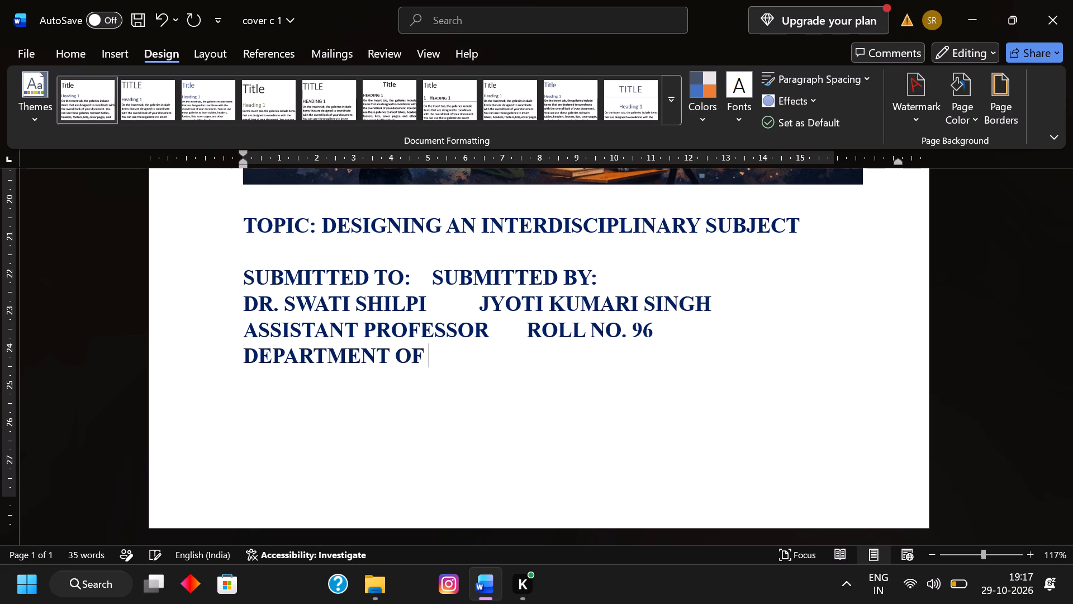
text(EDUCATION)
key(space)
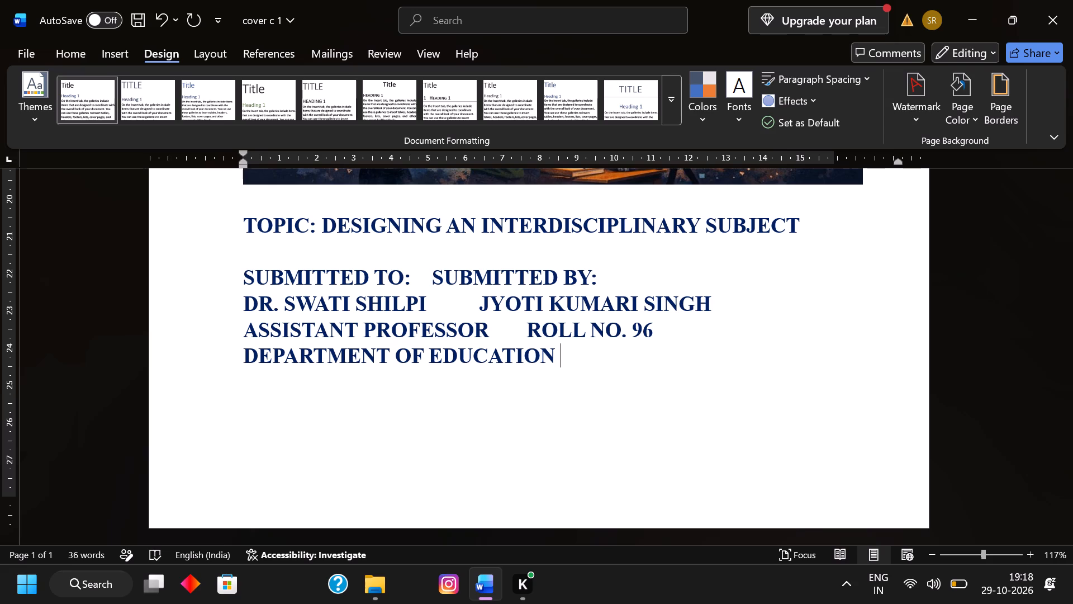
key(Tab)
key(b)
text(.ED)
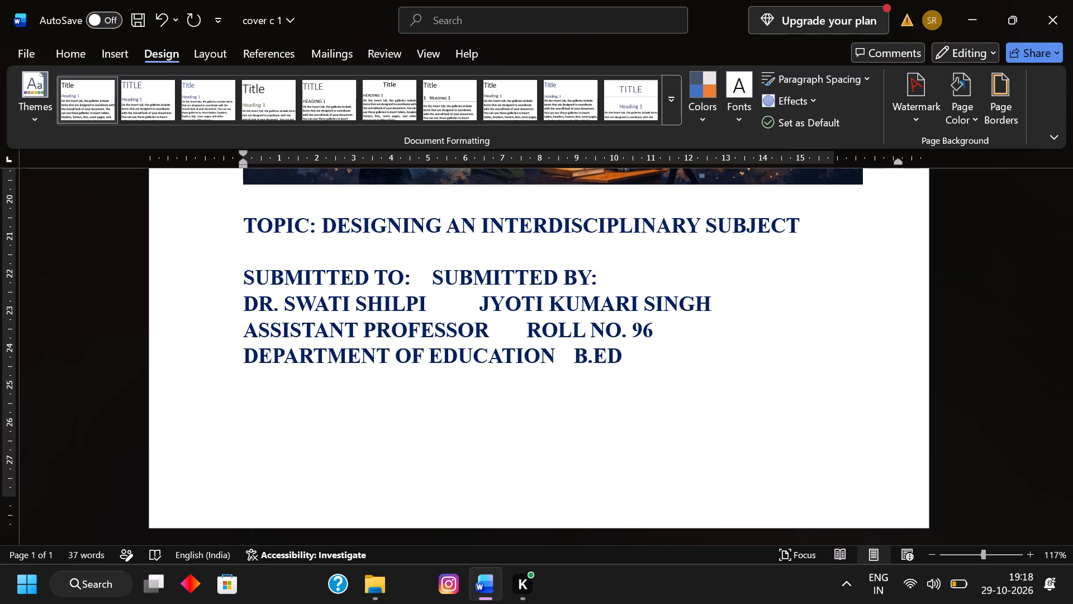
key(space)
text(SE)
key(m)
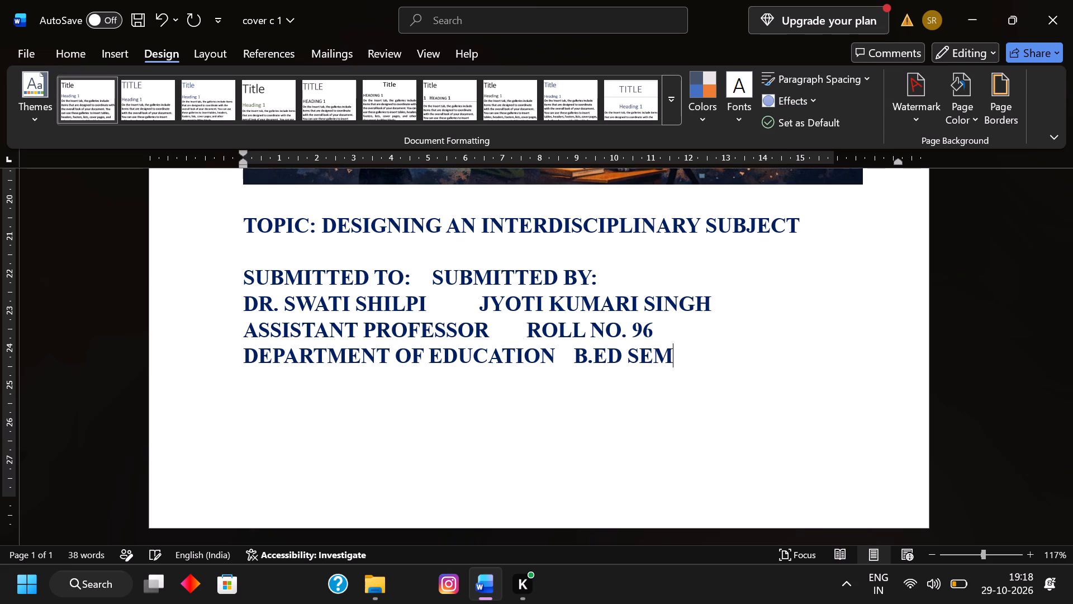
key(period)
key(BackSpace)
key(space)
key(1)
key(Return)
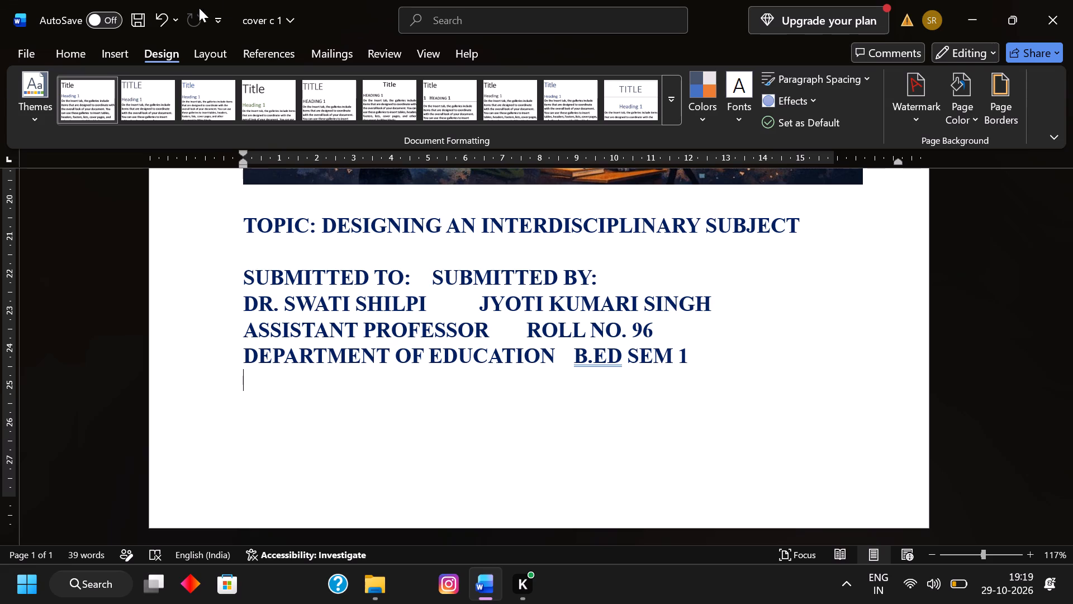
Insert a space after the full stop in "B.ED" so it reads "B. ED".
double_click(585, 355)
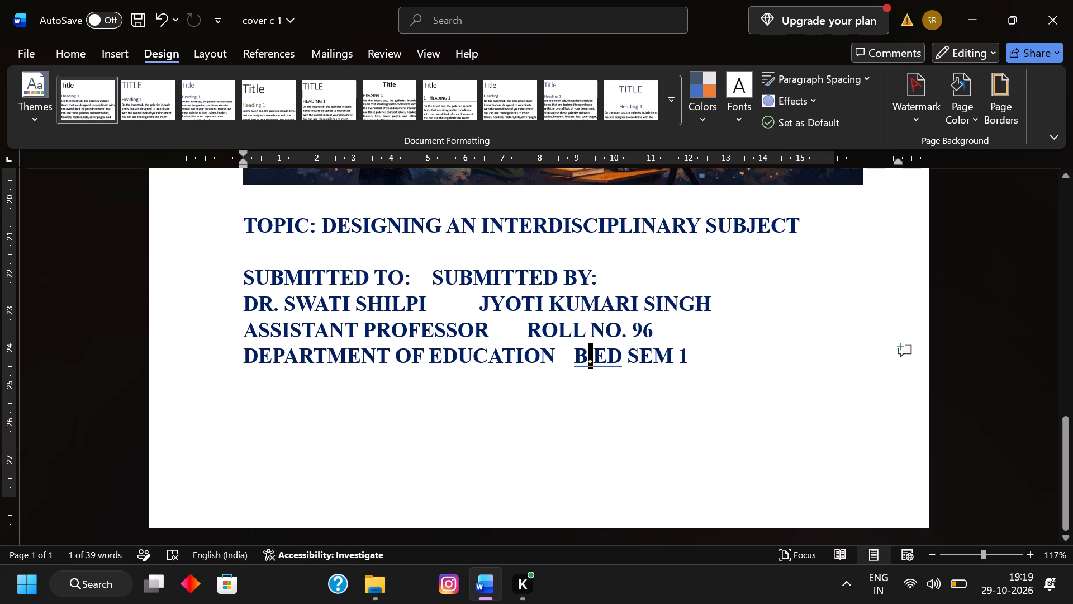
drag(582, 417, 583, 422)
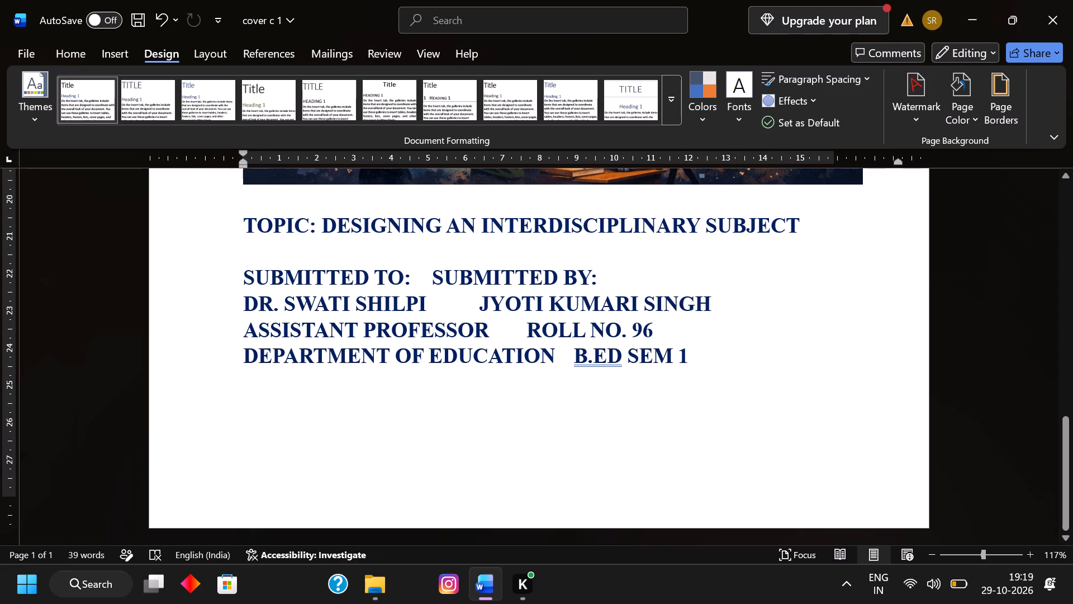
drag(587, 362, 606, 358)
drag(595, 361, 608, 358)
drag(605, 358, 599, 359)
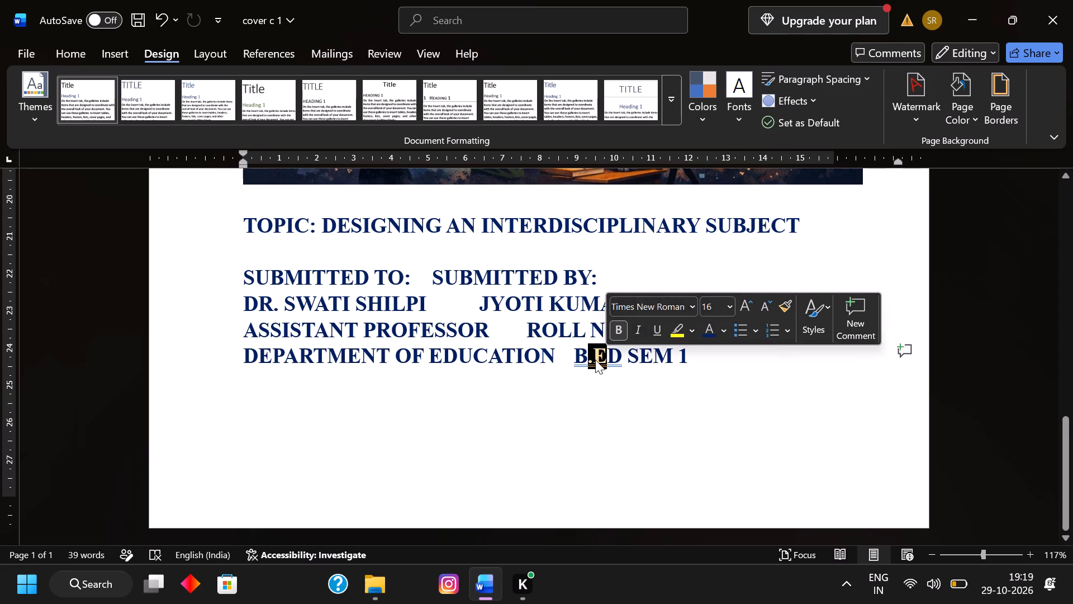
click(593, 360)
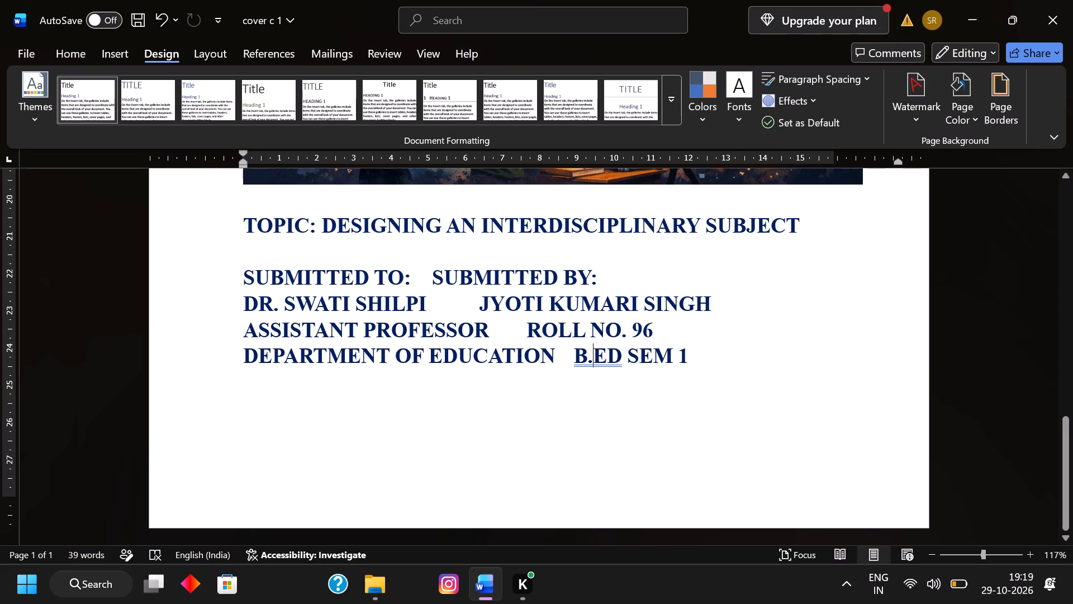
key(space)
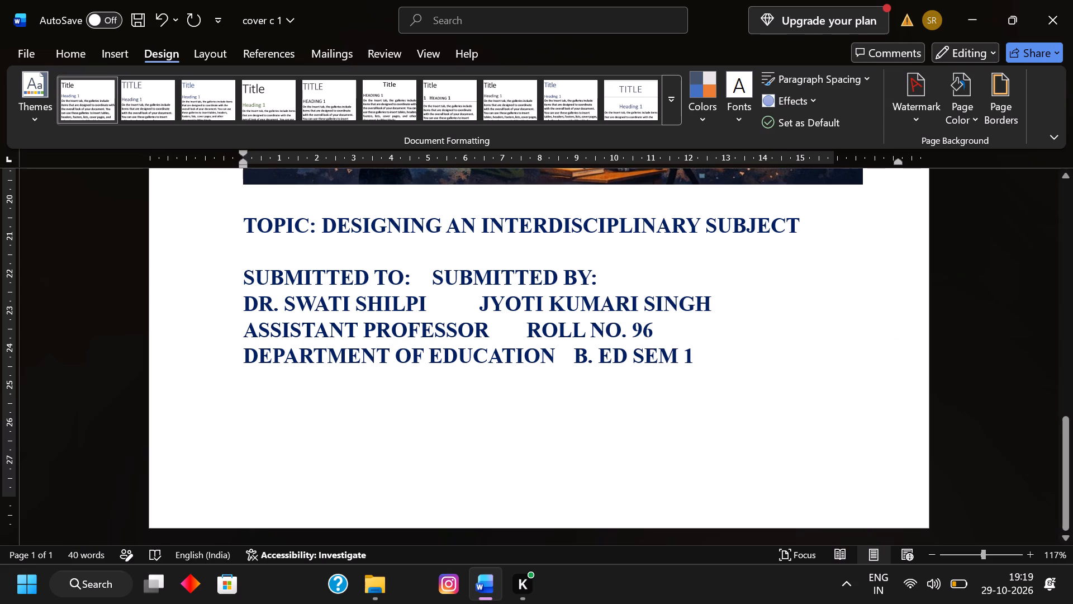
click(681, 364)
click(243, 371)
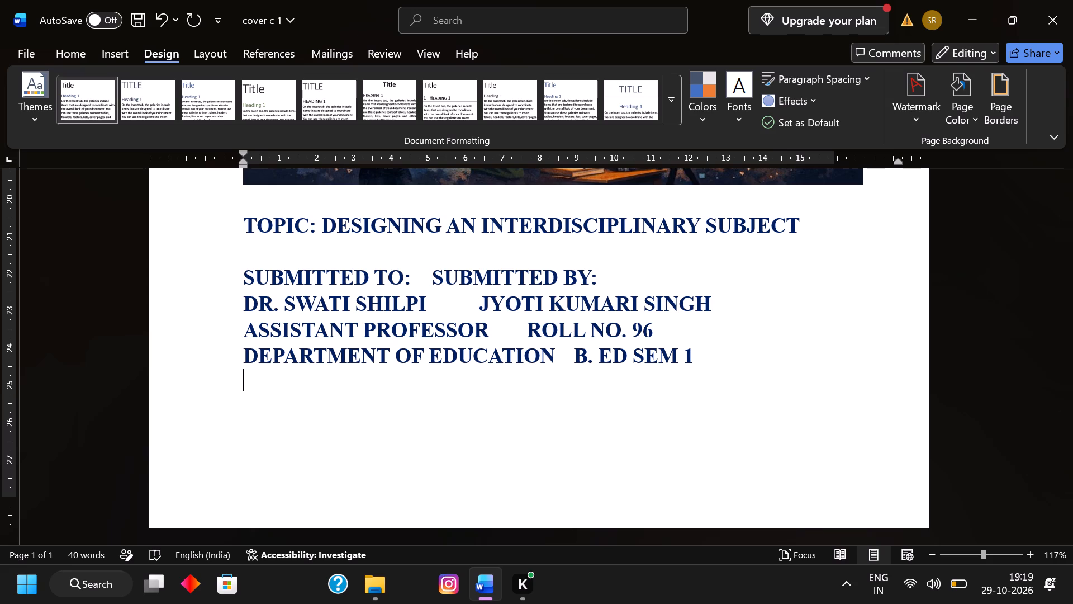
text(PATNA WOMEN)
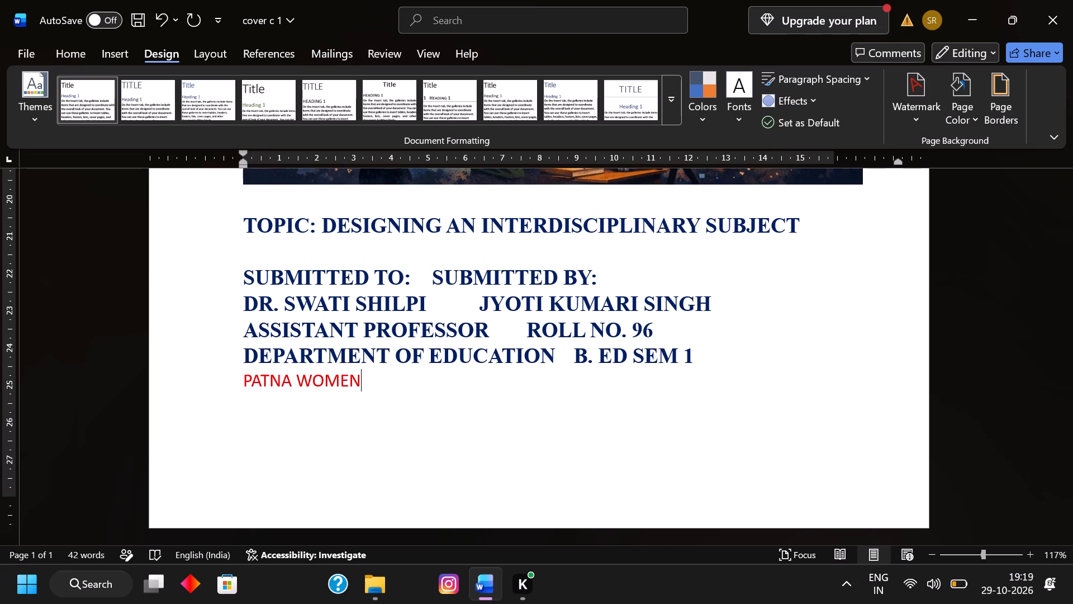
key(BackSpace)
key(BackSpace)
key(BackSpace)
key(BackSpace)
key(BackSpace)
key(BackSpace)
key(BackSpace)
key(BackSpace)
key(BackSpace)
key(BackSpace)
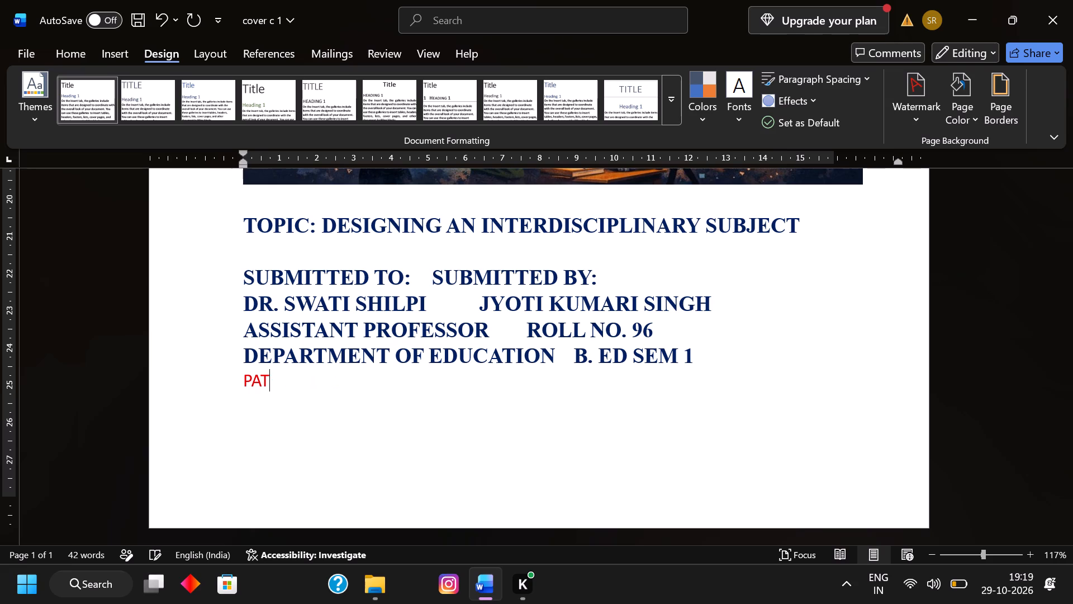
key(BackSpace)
Replace the empty last line with one continuing the bold navy formatting, and enter "PATNA WOMEN'S COLLEGE" followed by a tab.
key(BackSpace)
key(Return)
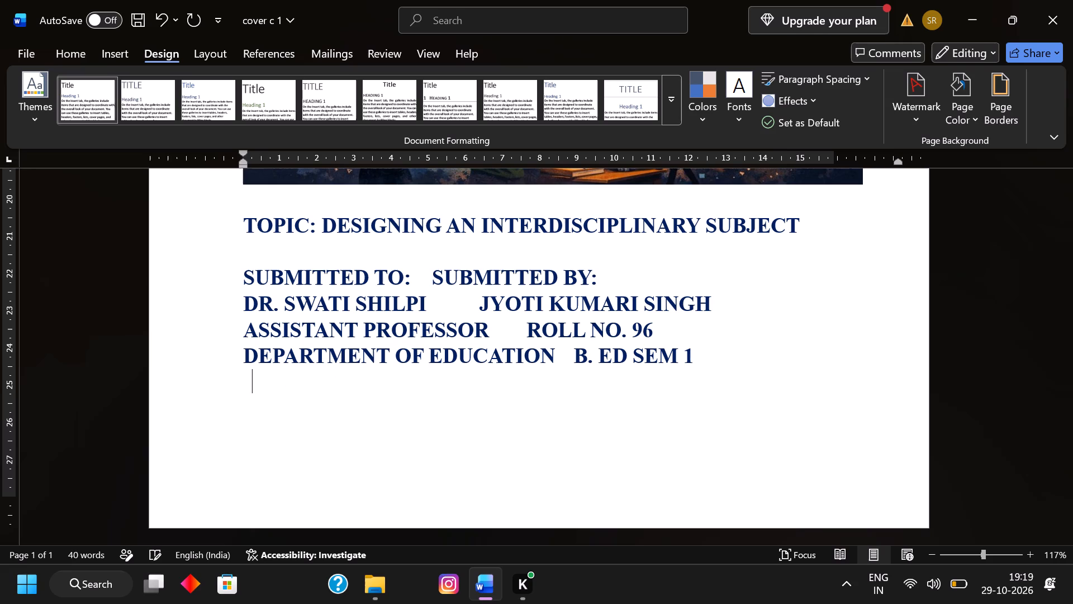
text(PA)
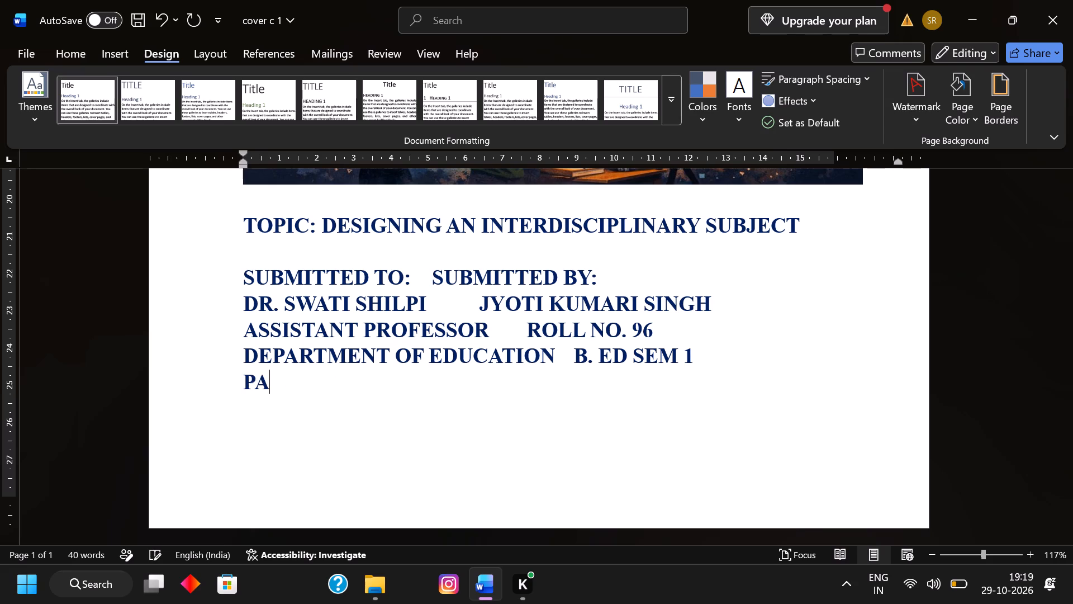
text(TNA WOME)
key(s)
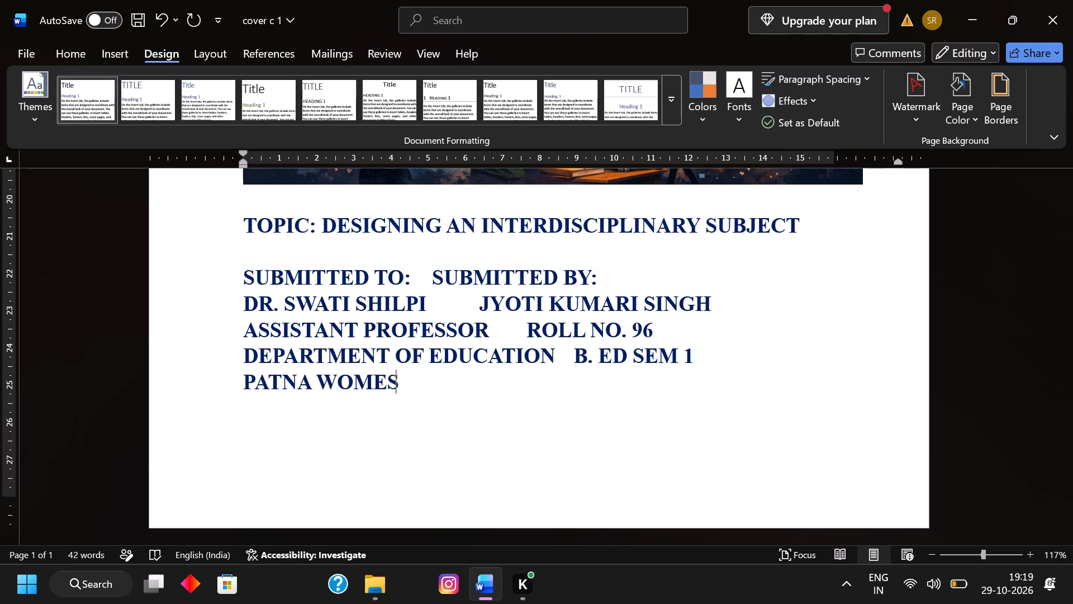
key(BackSpace)
key(n)
text('S CPLLEGE)
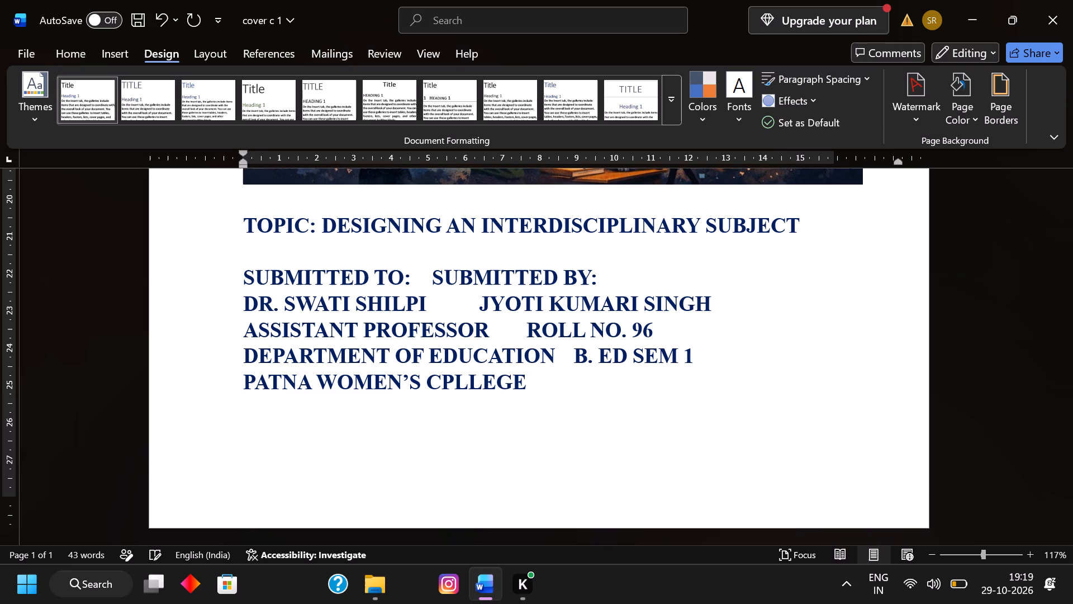
key(space)
key(Tab)
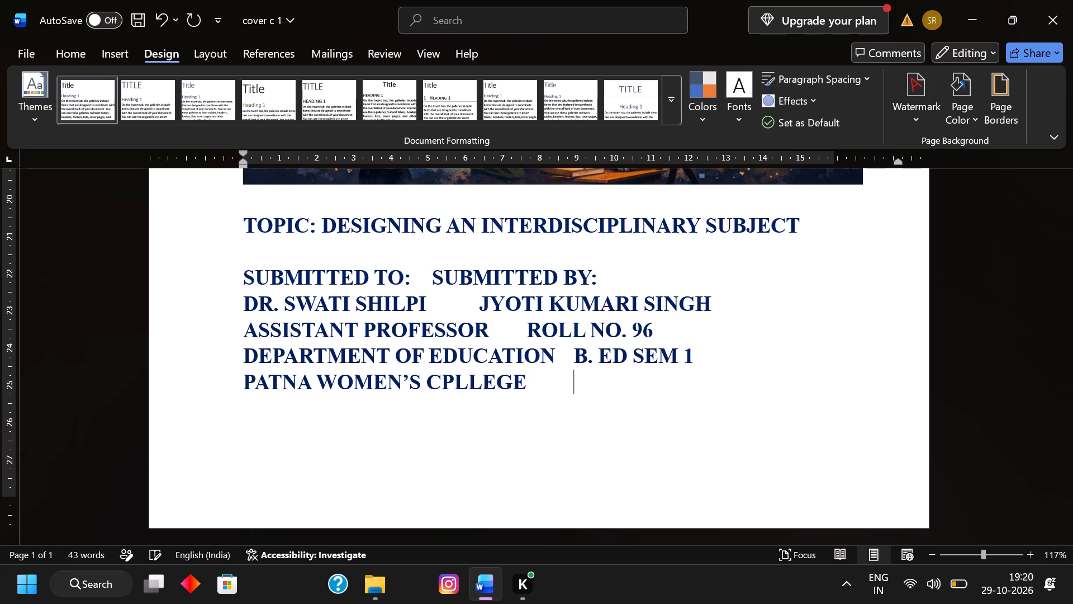
key(Left)
key(Left)
key(Left)
key(Left)
key(Left)
key(Left)
key(Left)
key(BackSpace)
key(o)
Enter "SESSION: 2026-2028" after the tab on the PATNA WOMEN'S COLLEGE line.
key(Right)
key(Right)
key(Right)
key(Right)
key(Right)
key(Right)
key(Right)
key(Right)
key(Right)
key(Right)
key(Right)
key(Right)
key(Right)
key(Right)
key(Right)
key(Right)
key(Right)
key(Right)
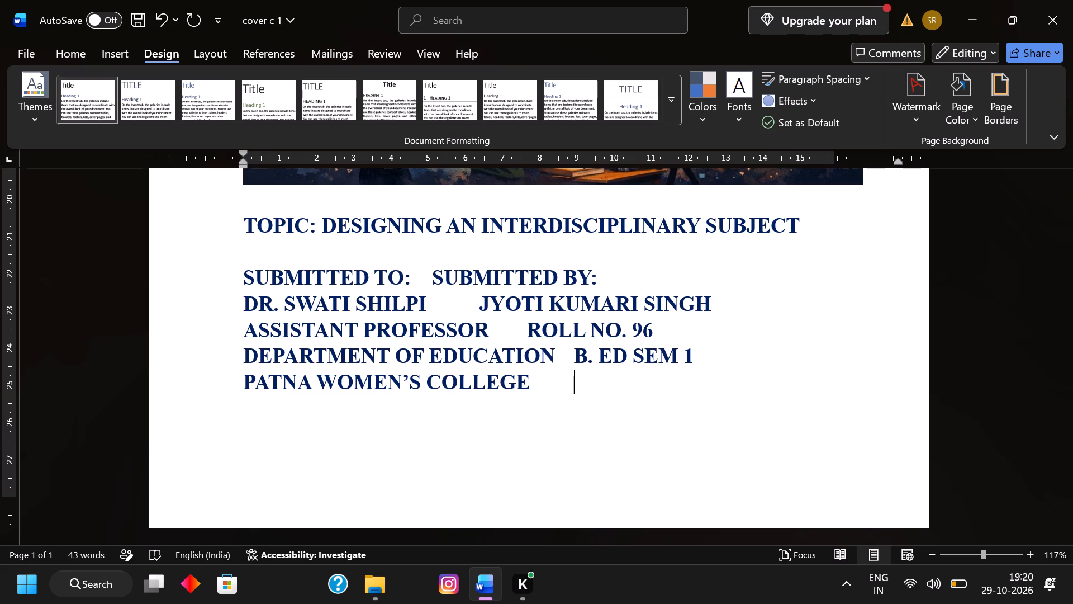
text(SESSION)
key(shift+colon)
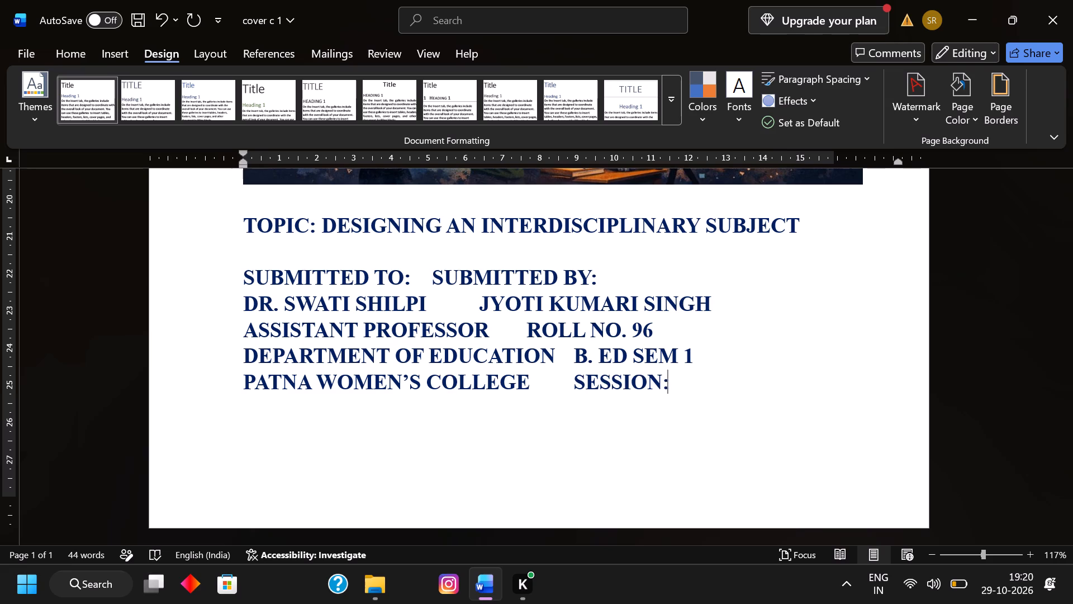
key(space)
text(2026)
key(minus)
text(2028)
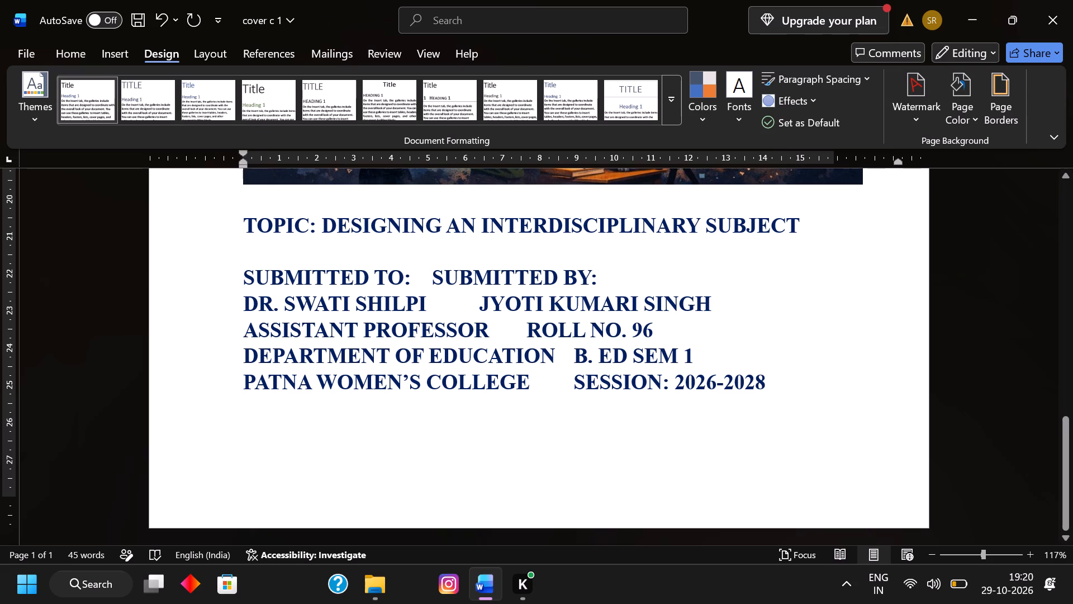
Add a left tab stop at about 10.8 cm on the SUBMITTED TO line to shift "SUBMITTED BY:" across the page.
click(431, 277)
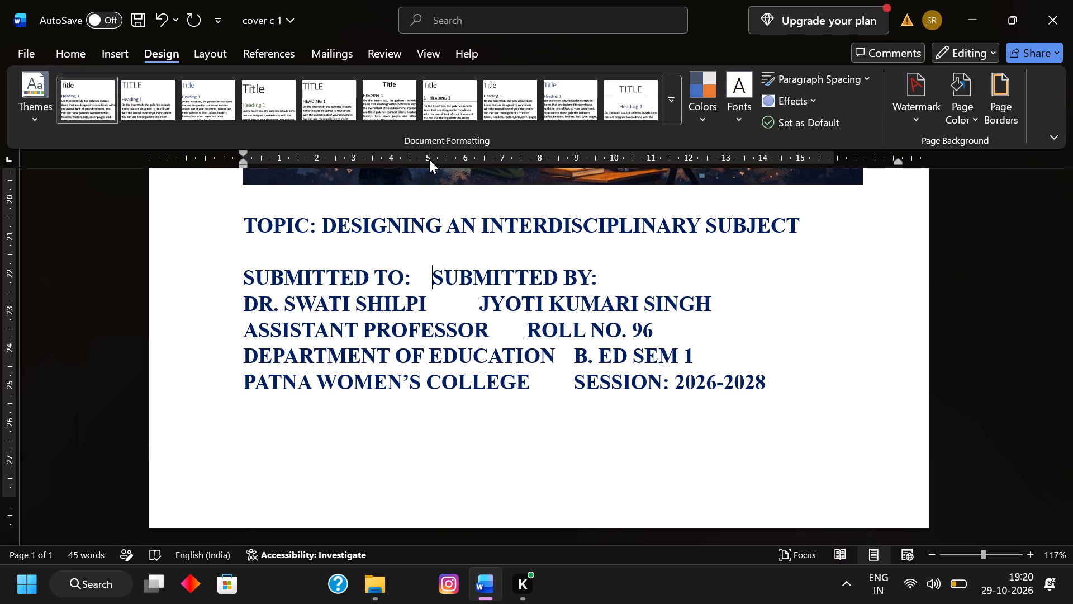
drag(428, 156, 439, 157)
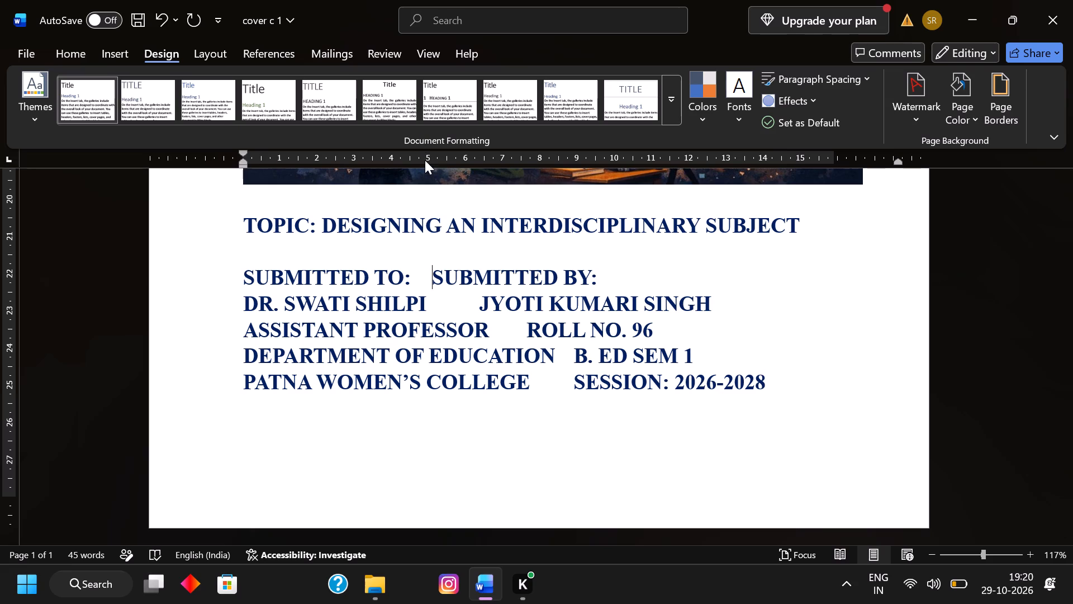
drag(428, 158, 443, 158)
click(434, 156)
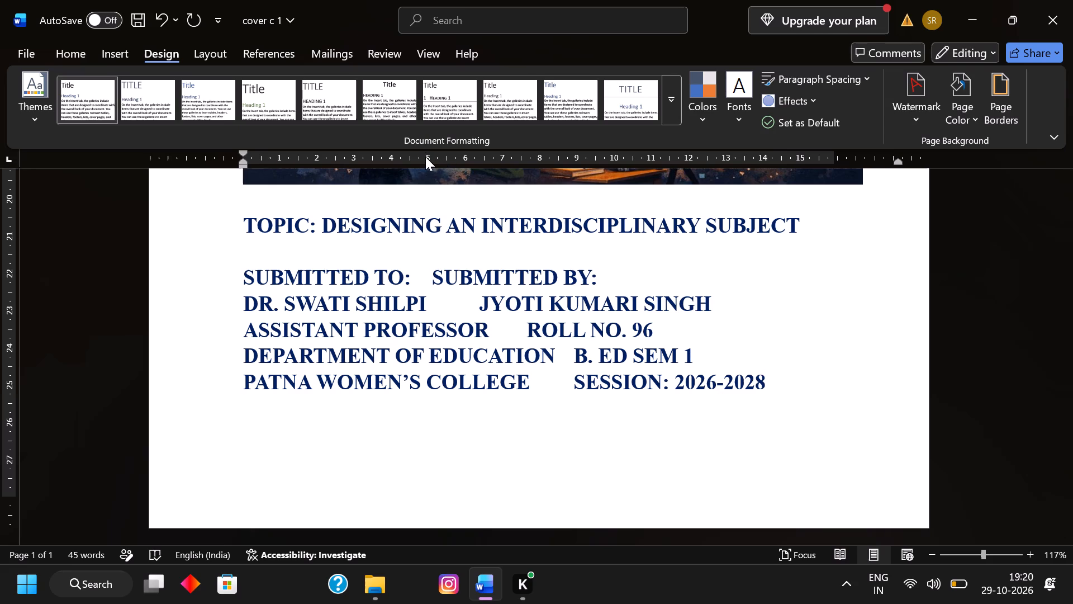
click(425, 157)
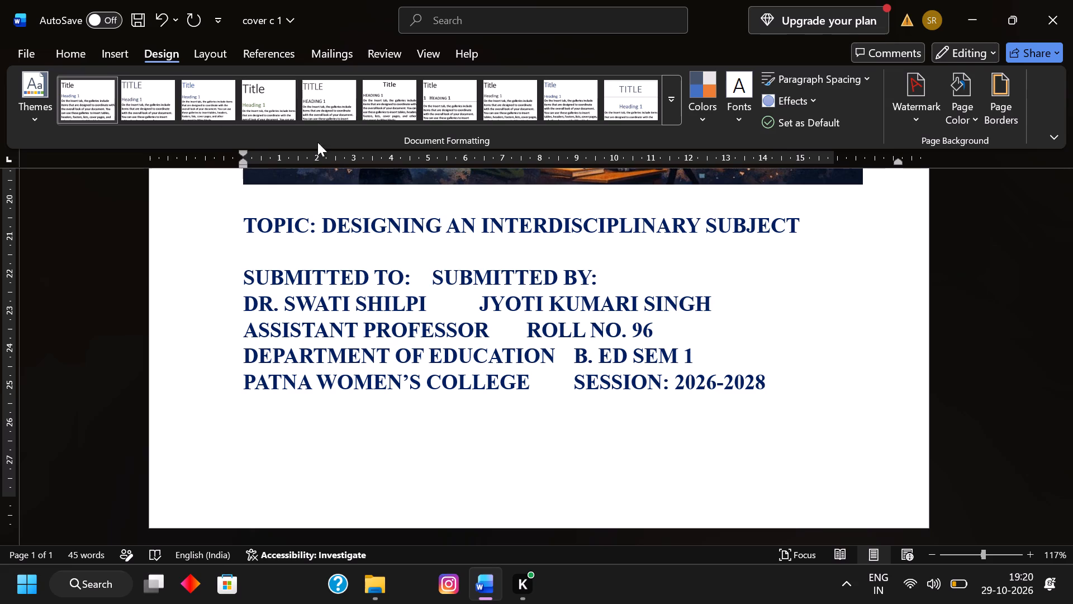
drag(426, 156, 447, 155)
drag(447, 155, 448, 155)
drag(422, 155, 469, 161)
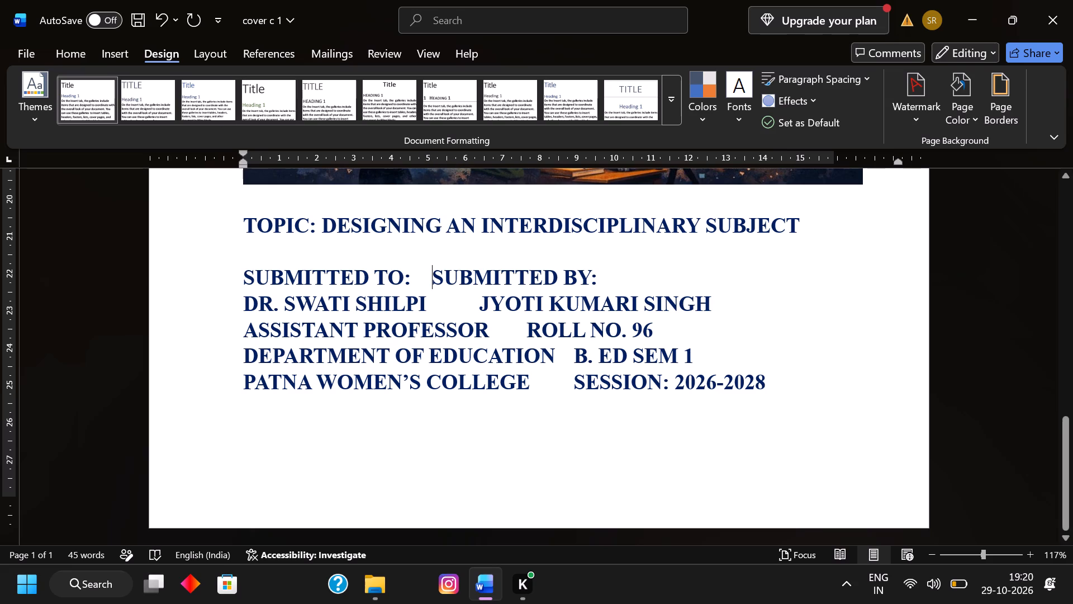
drag(431, 284, 436, 270)
drag(431, 155, 460, 158)
drag(441, 153, 462, 152)
click(377, 156)
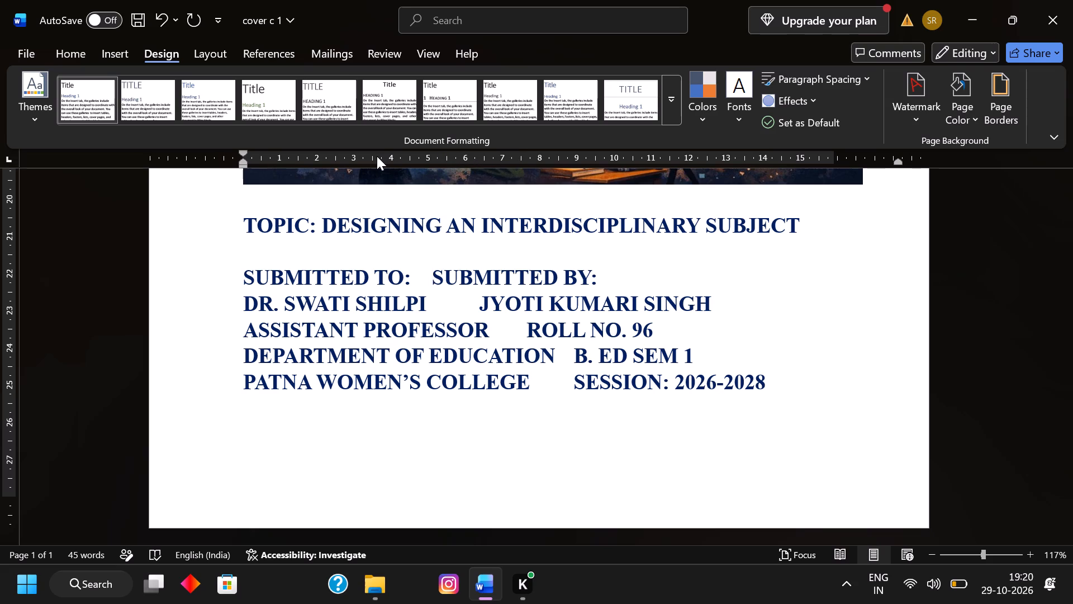
drag(381, 158, 507, 165)
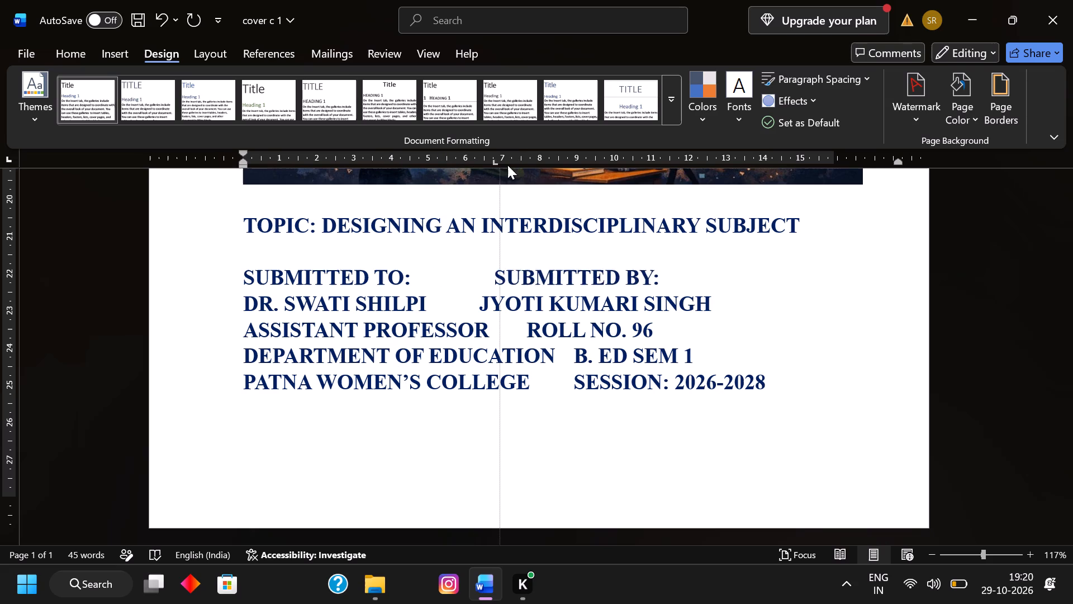
drag(507, 165, 641, 166)
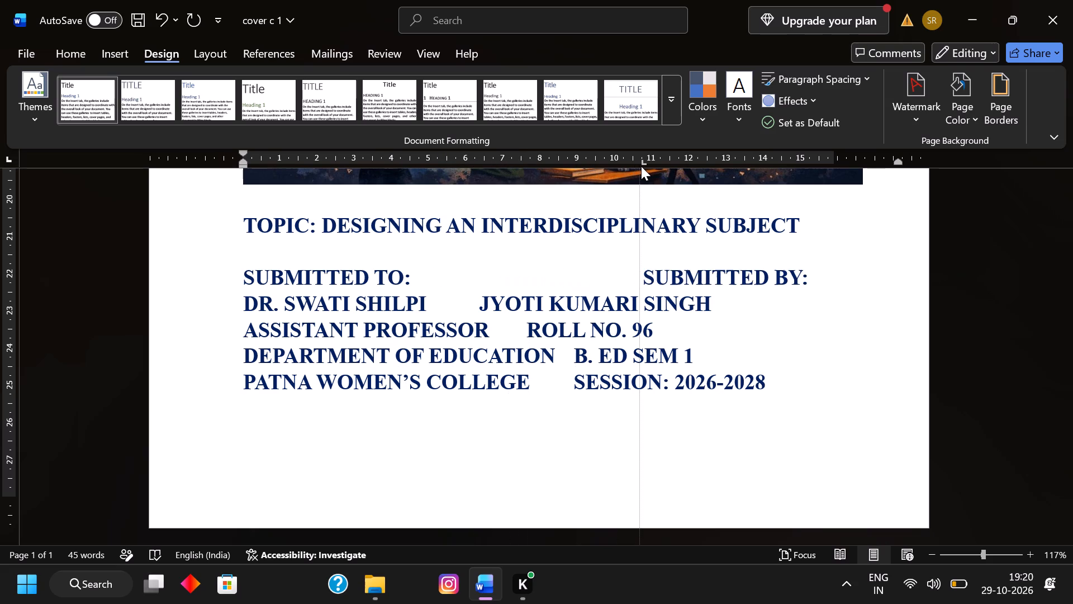
drag(641, 166, 645, 166)
Add a left tab stop at about 9 cm on the line with the two names to shift the student's name across.
click(477, 307)
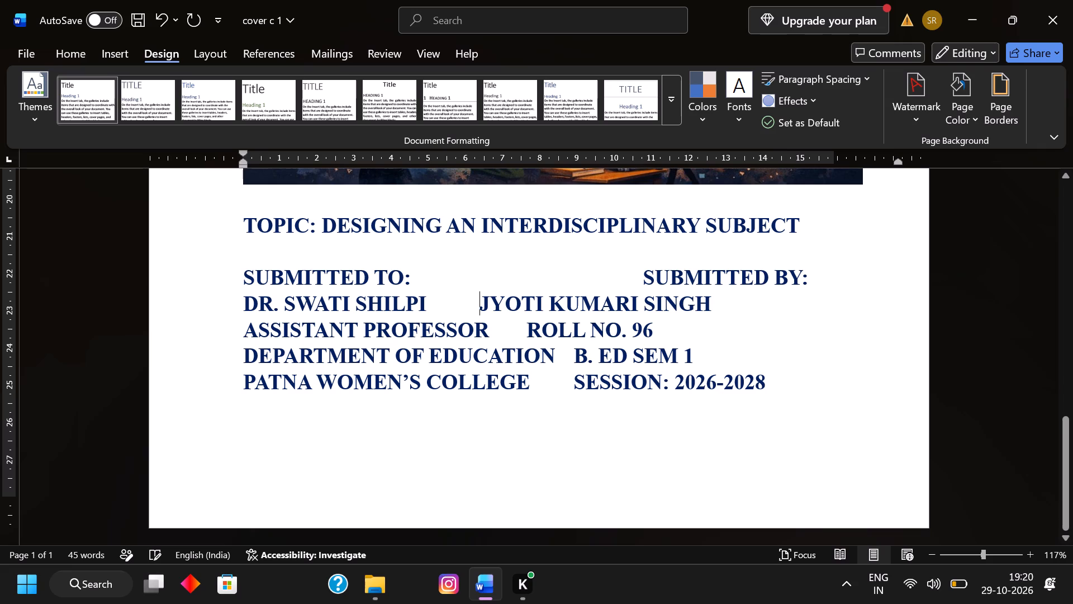
drag(381, 156, 391, 159)
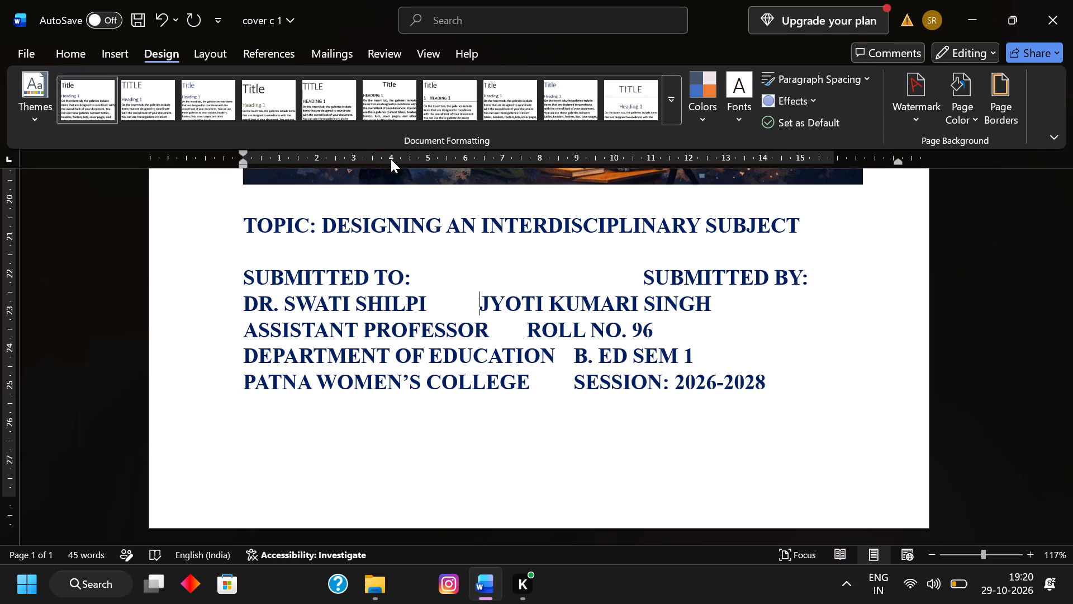
drag(391, 159, 392, 160)
drag(392, 160, 540, 163)
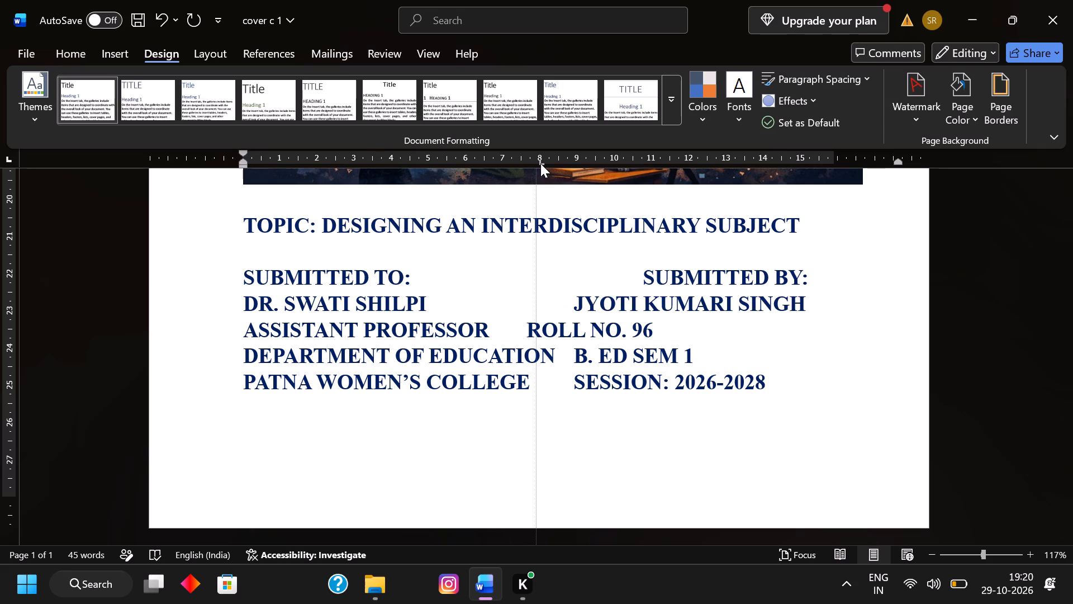
drag(540, 163, 580, 165)
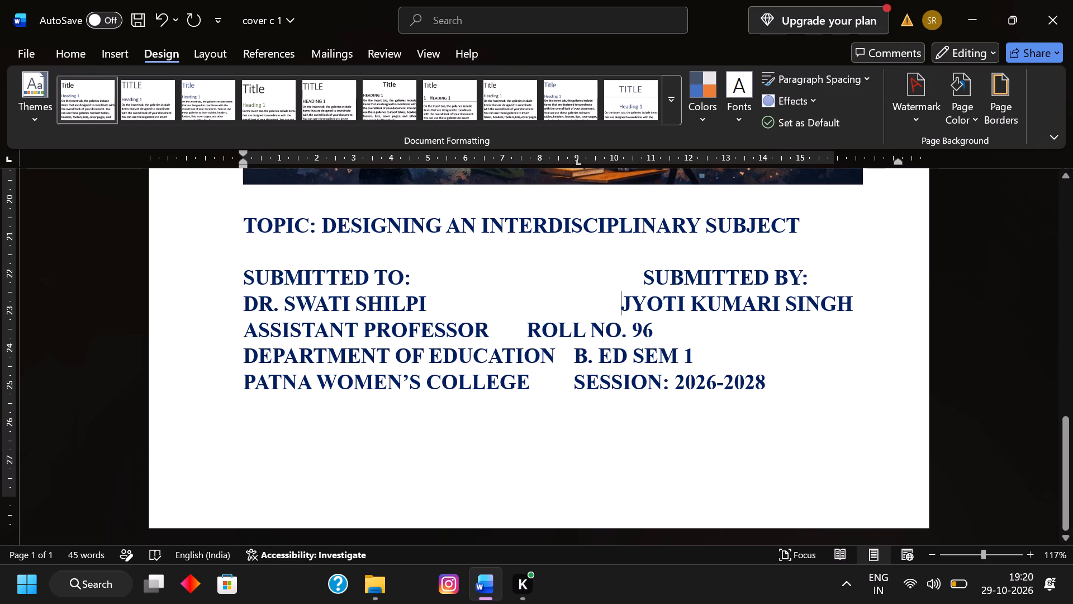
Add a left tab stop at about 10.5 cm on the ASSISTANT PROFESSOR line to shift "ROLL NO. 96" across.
click(526, 330)
drag(372, 158, 570, 169)
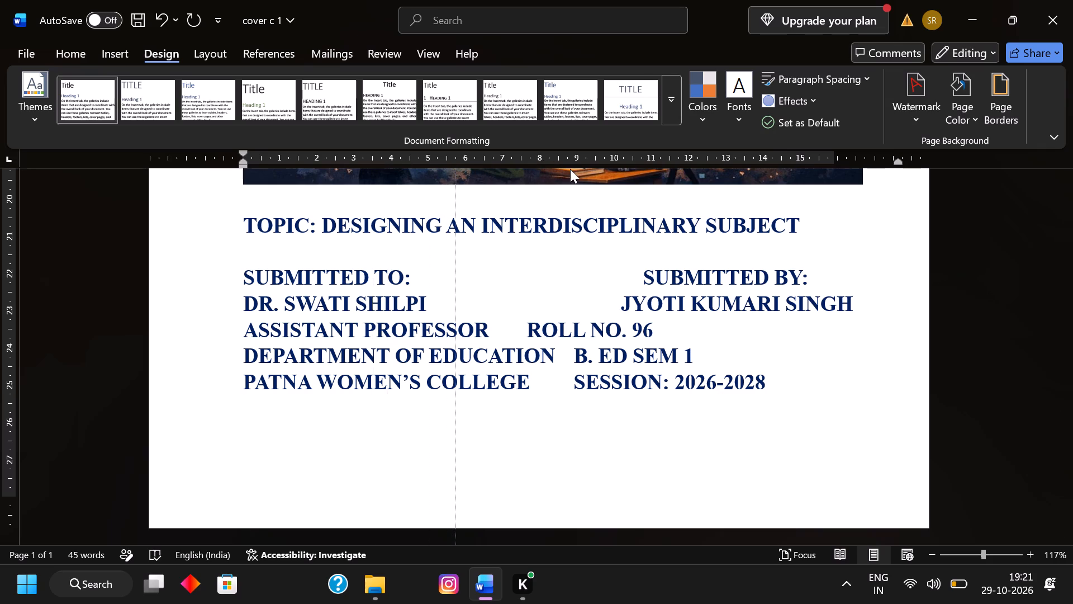
drag(570, 169, 602, 169)
drag(423, 158, 567, 165)
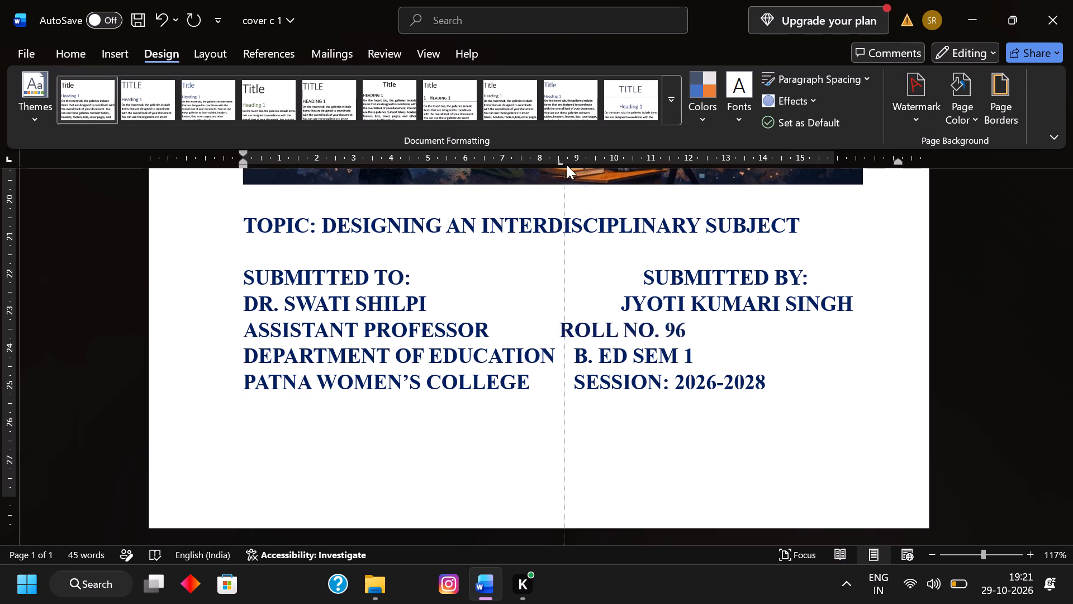
drag(567, 165, 637, 166)
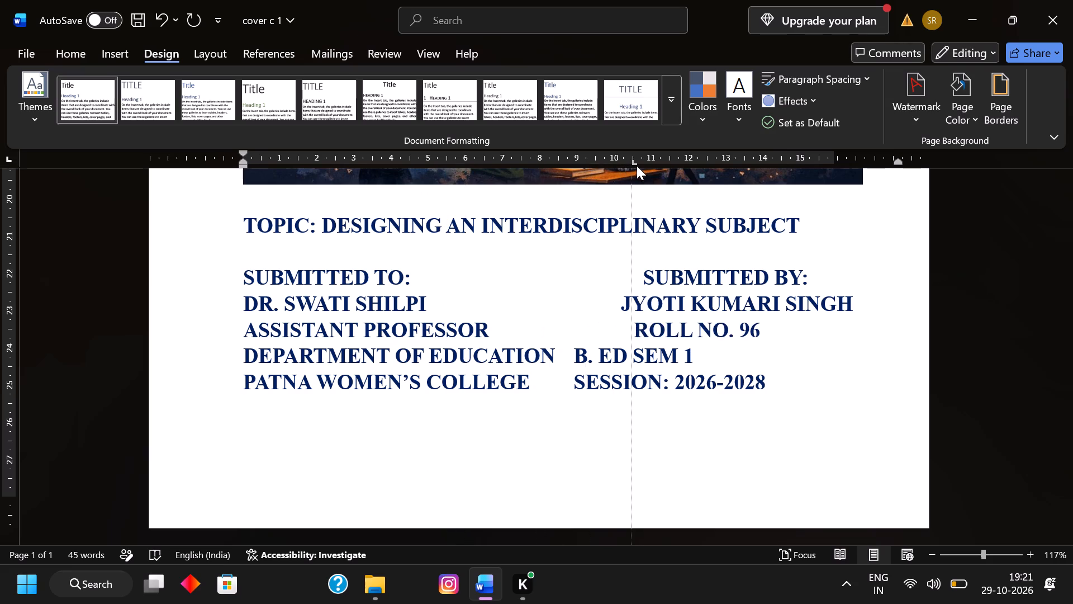
drag(637, 166, 638, 166)
Add a left tab stop at about 10.5 cm on the DEPARTMENT OF EDUCATION line, aligning "B. ED SEM 1" under the roll number.
click(573, 352)
drag(415, 156, 443, 157)
drag(413, 157, 412, 157)
drag(412, 157, 405, 161)
drag(355, 150, 424, 156)
drag(423, 156, 550, 157)
drag(550, 157, 633, 157)
drag(634, 155, 594, 161)
drag(593, 161, 635, 166)
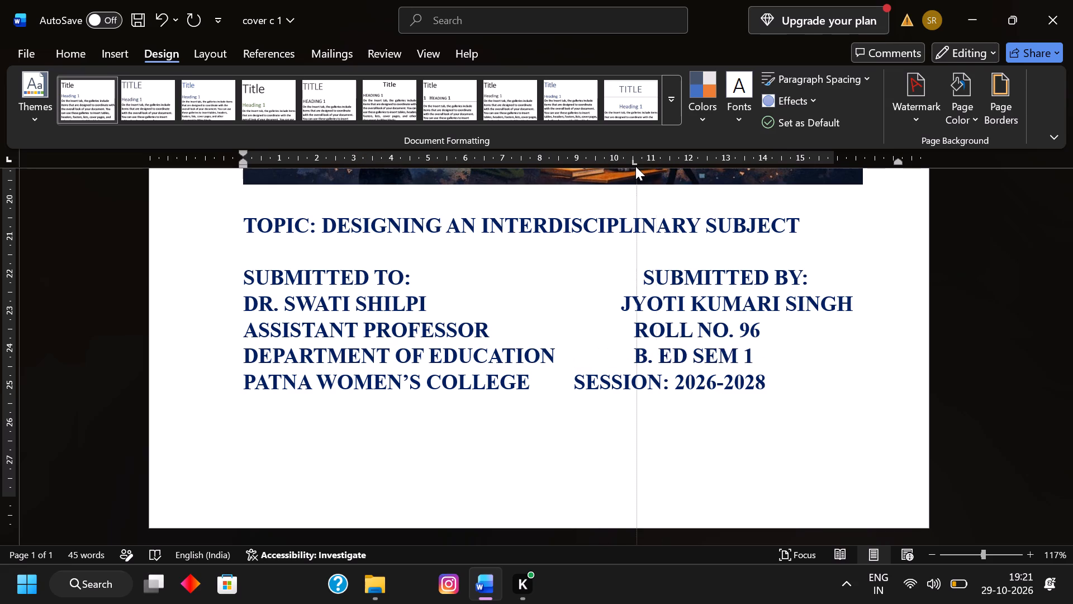
drag(635, 166, 640, 167)
drag(640, 167, 630, 167)
Add a left tab stop at about 10.5 cm on the PATNA WOMEN'S COLLEGE line, aligning "SESSION: 2026-2028" under "B. ED SEM 1".
click(569, 383)
drag(525, 157, 536, 157)
drag(536, 157, 597, 157)
drag(597, 157, 638, 157)
drag(566, 157, 606, 159)
drag(629, 157, 746, 152)
drag(455, 156, 559, 161)
drag(560, 161, 637, 163)
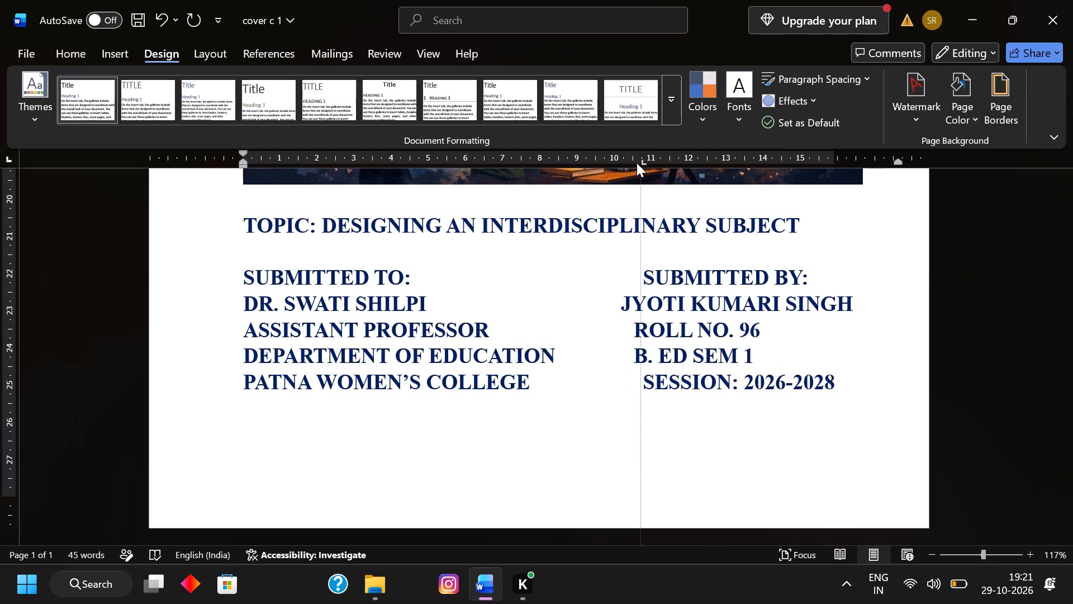
drag(637, 163, 631, 164)
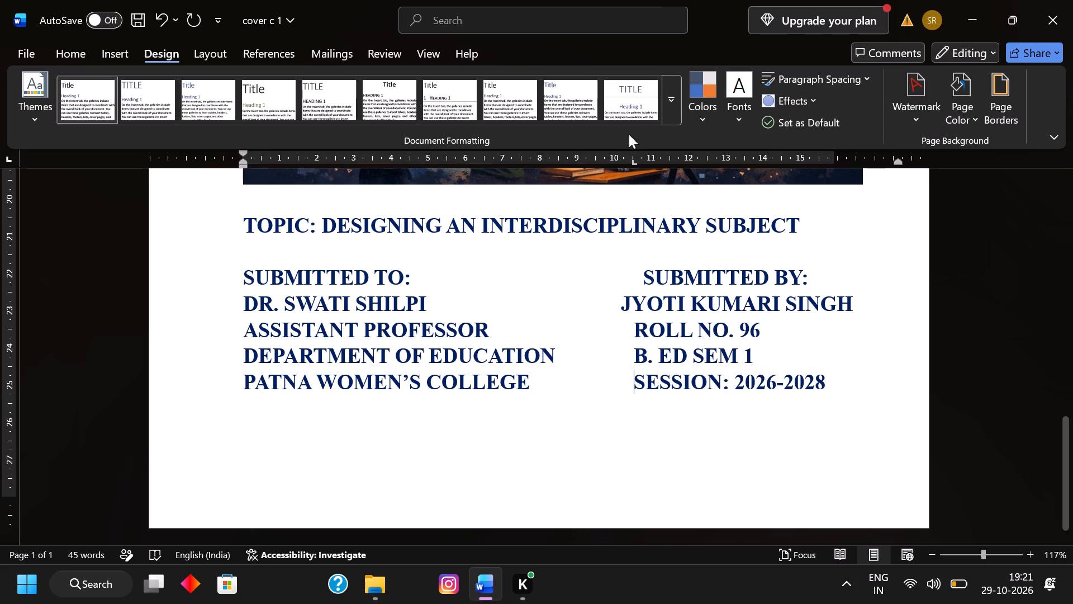
Move the tab stop on the PATNA WOMEN'S COLLEGE line to about 11.3 cm.
drag(633, 158, 645, 160)
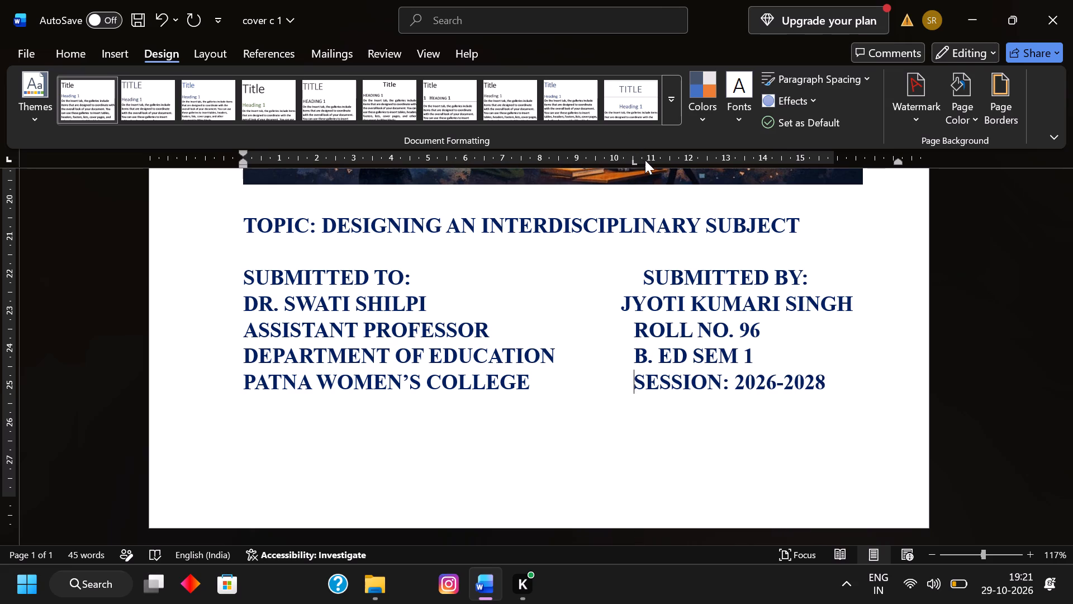
drag(645, 160, 642, 160)
drag(630, 162, 658, 162)
Move the tab stop on the DEPARTMENT OF EDUCATION line to about 11.3 cm, aligning "B. ED SEM 1" with the session text.
click(636, 358)
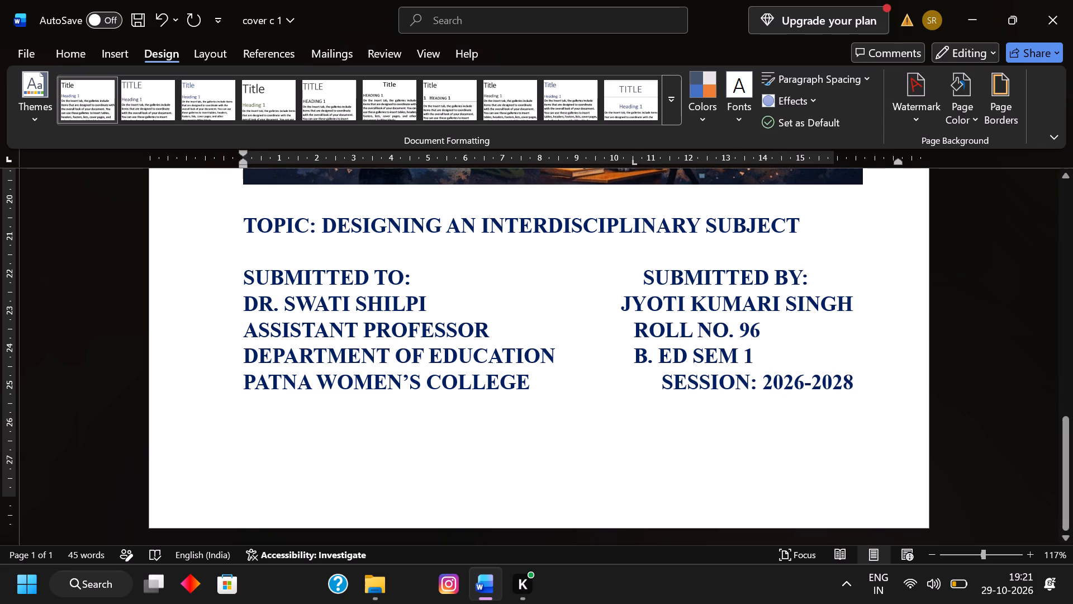
drag(633, 164, 663, 164)
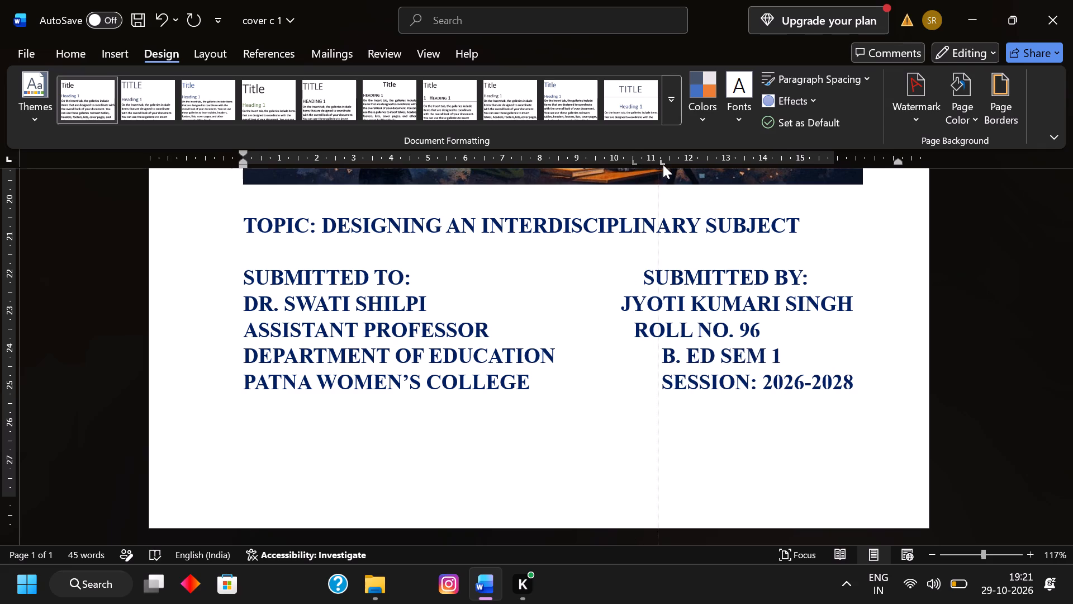
drag(663, 164, 663, 164)
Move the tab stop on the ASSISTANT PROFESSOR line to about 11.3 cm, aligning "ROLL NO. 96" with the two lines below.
drag(634, 328, 634, 327)
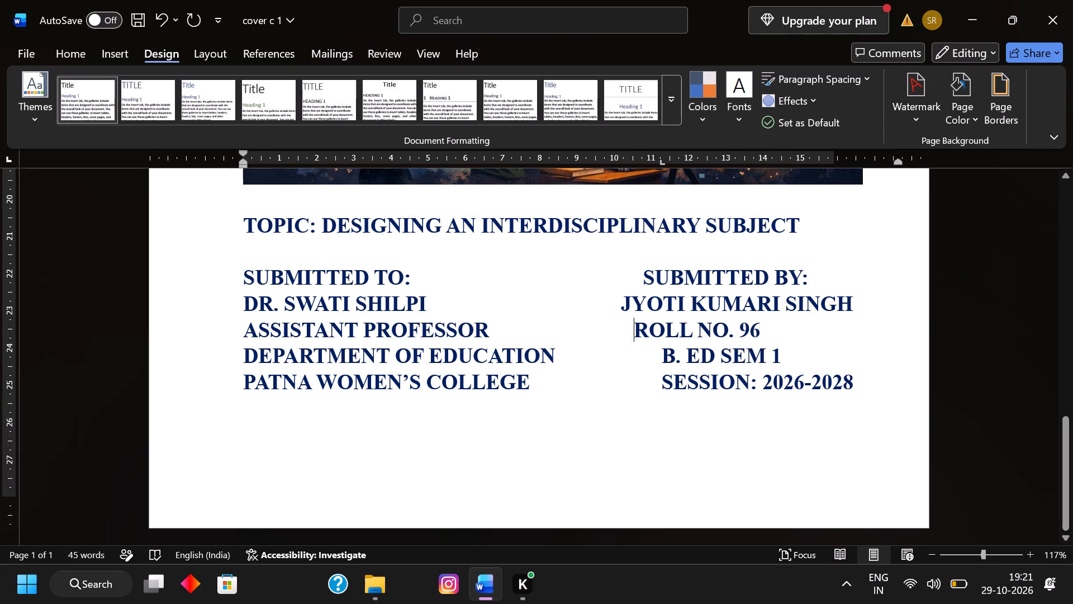
drag(634, 327, 636, 322)
drag(635, 163, 639, 162)
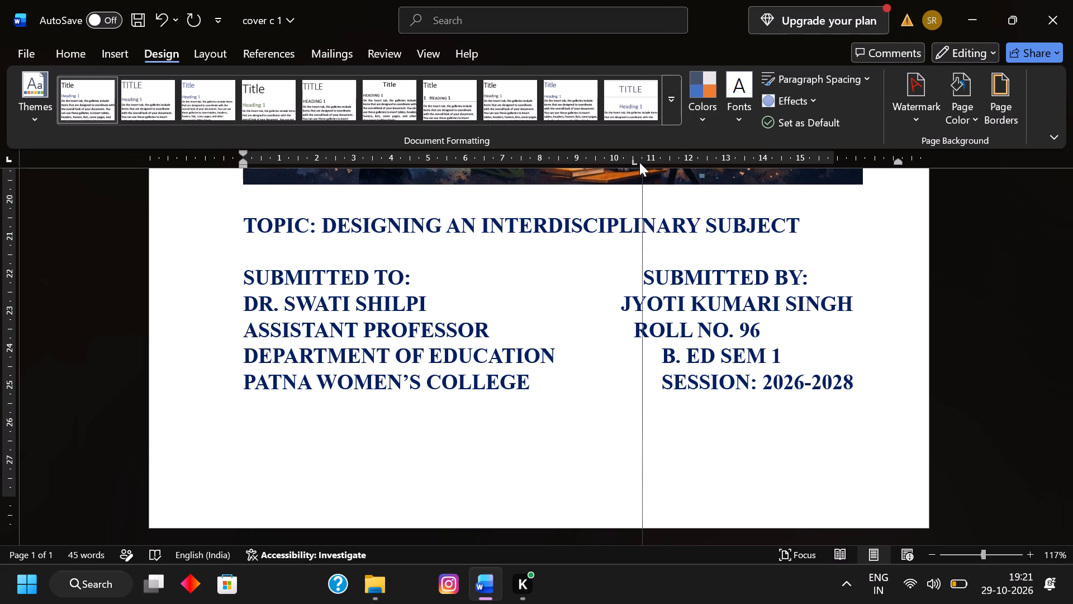
drag(639, 162, 660, 162)
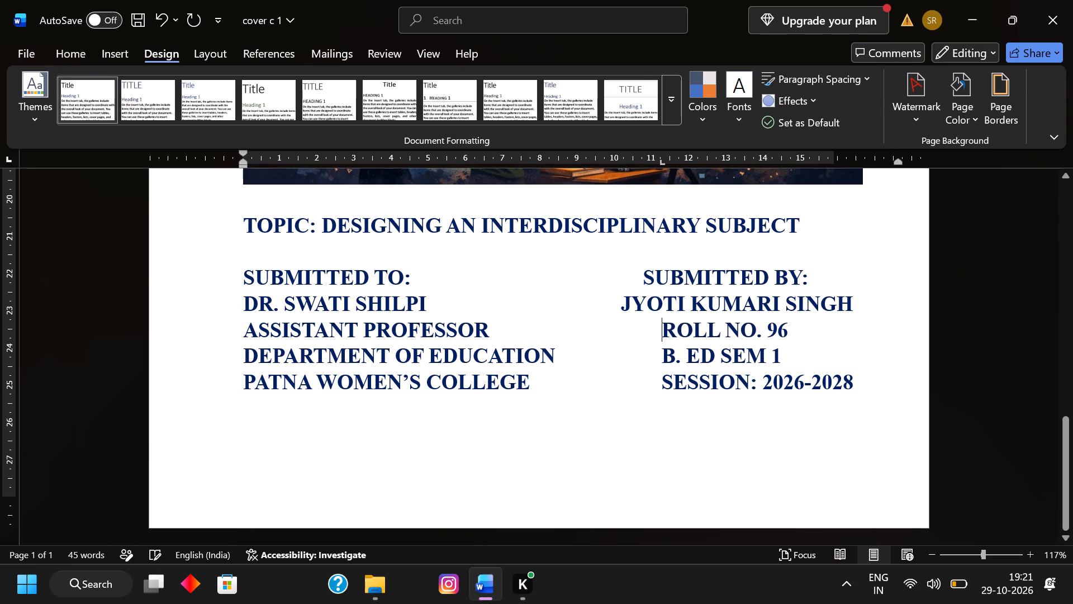
Move the tab stop on the student-name line, under SUBMITTED BY, to about 9.8 cm.
click(621, 301)
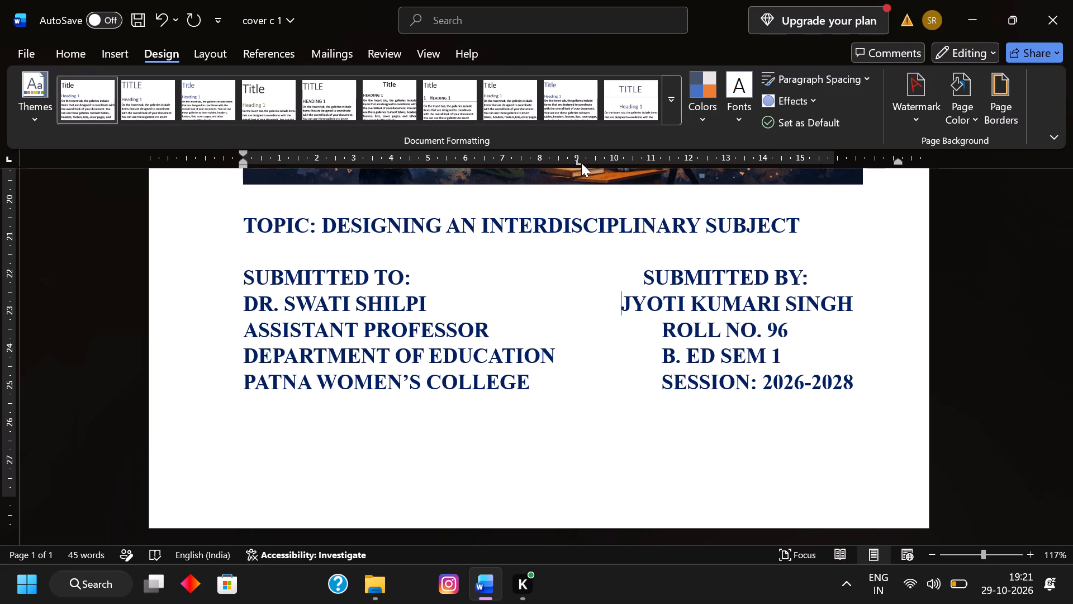
drag(578, 163, 607, 163)
drag(607, 163, 618, 163)
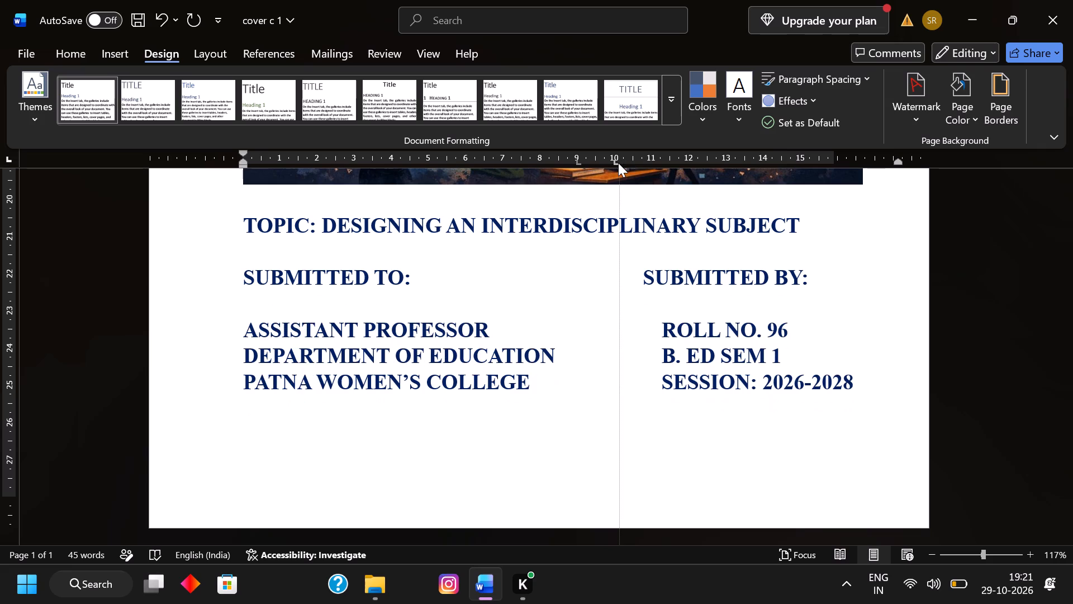
drag(618, 163, 602, 159)
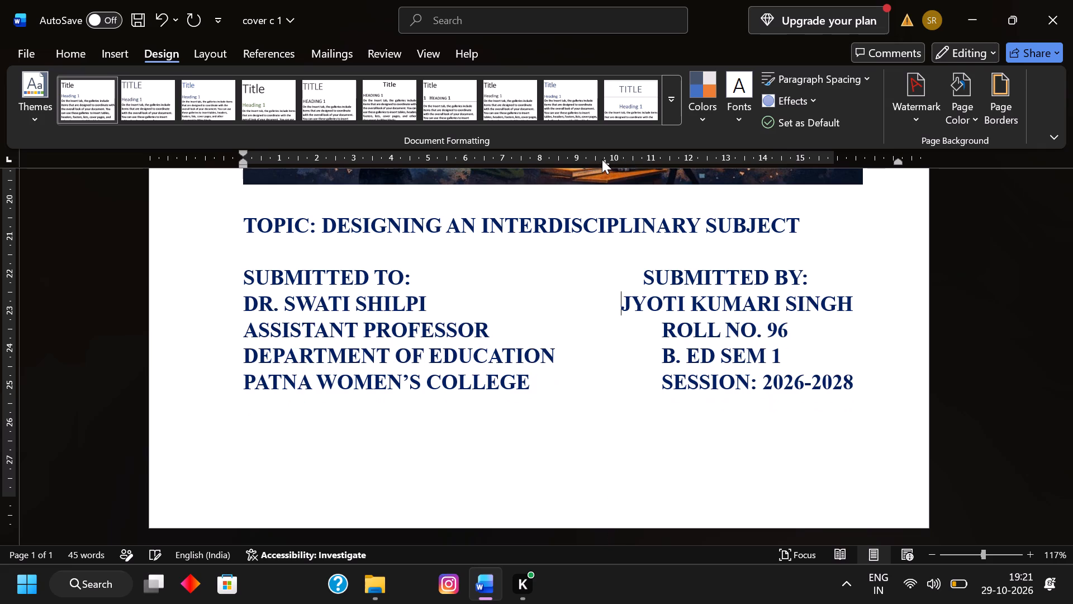
scroll(599, 386, up, 2)
scroll(599, 386, down, 2)
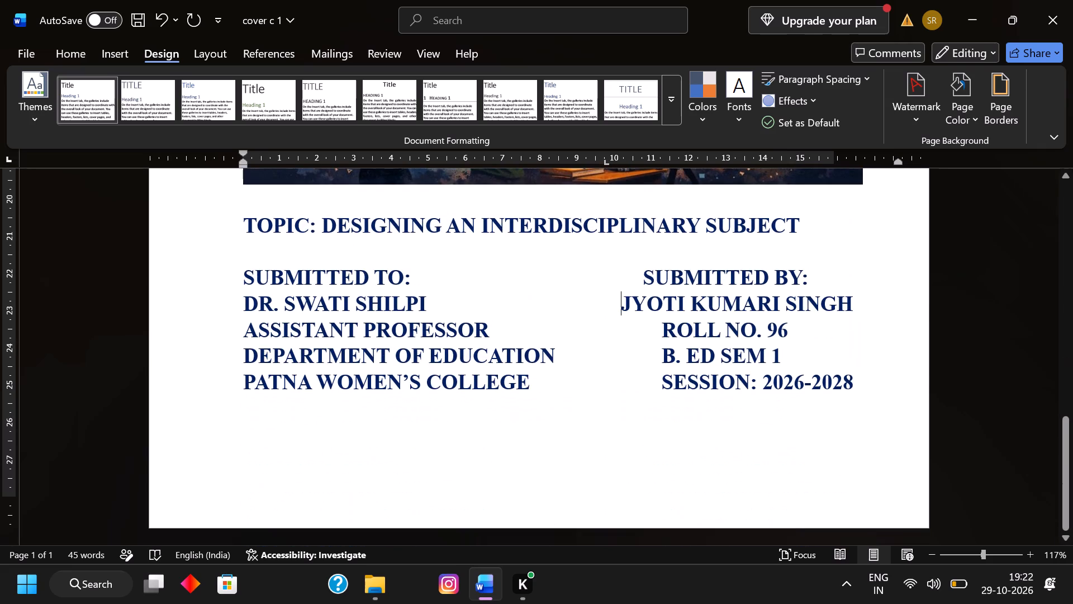
click(613, 310)
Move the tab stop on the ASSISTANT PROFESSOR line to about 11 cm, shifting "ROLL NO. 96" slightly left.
click(657, 325)
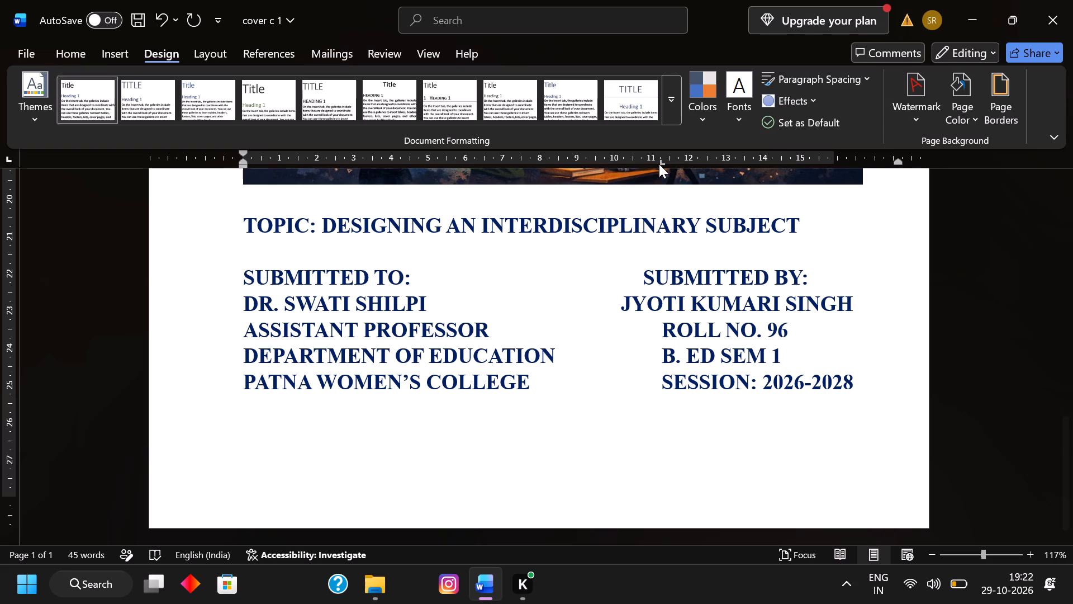
drag(661, 162, 648, 160)
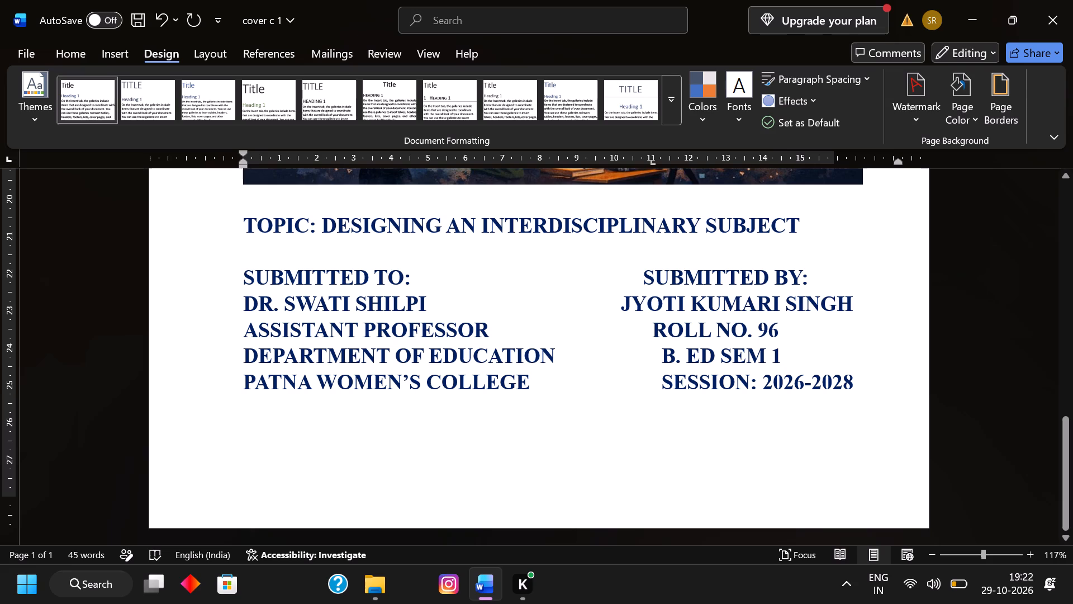
click(656, 356)
drag(659, 160, 644, 163)
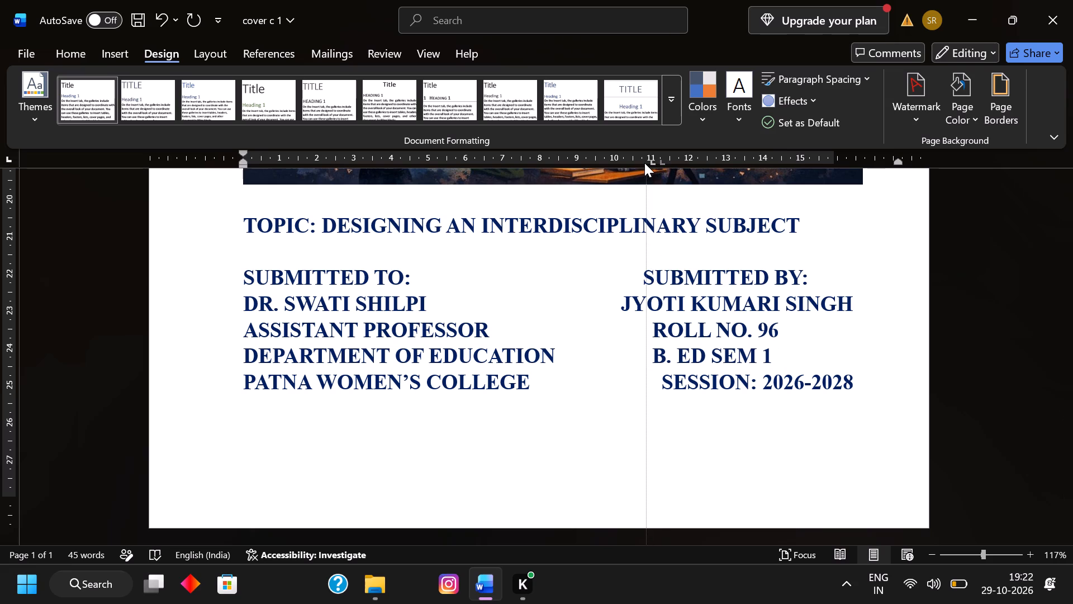
drag(644, 163, 652, 165)
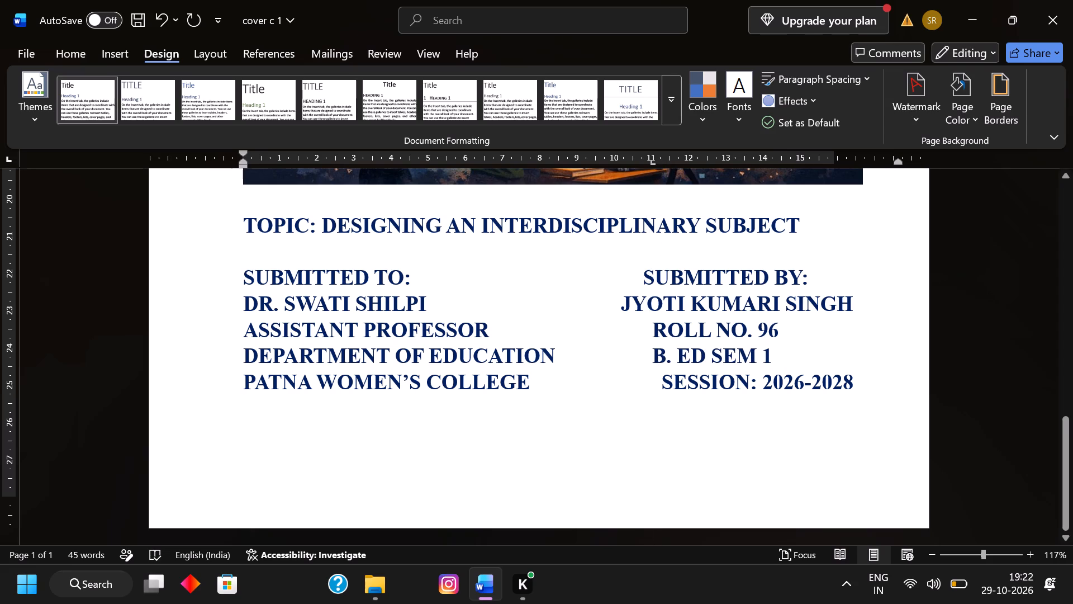
Move the tab stop on the PATNA WOMEN'S COLLEGE line to about 11 cm, aligning "SESSION: 2026-2028" under "B. ED SEM 1".
click(654, 387)
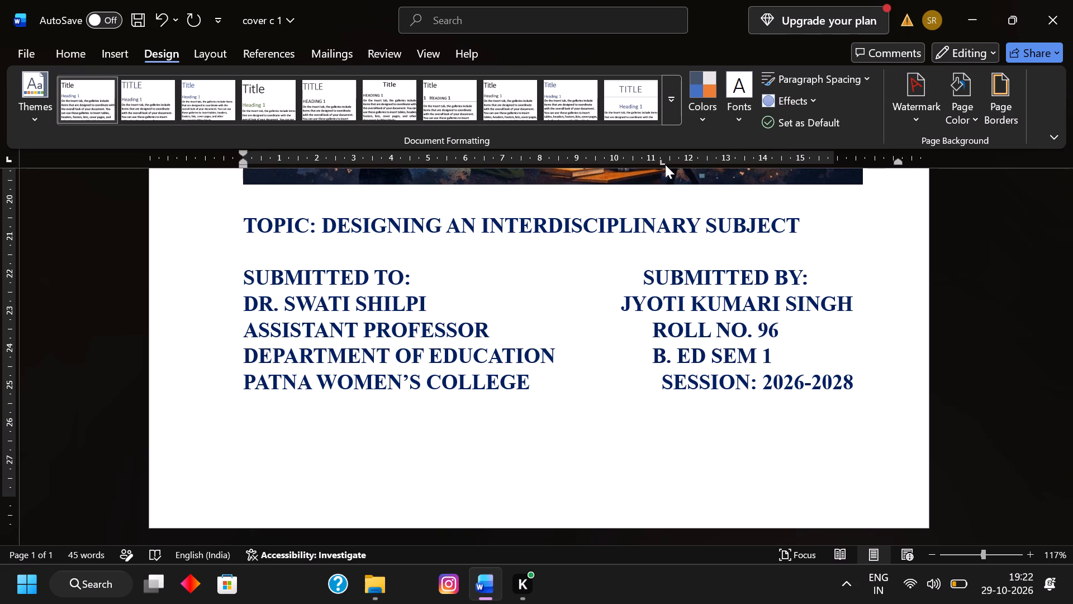
drag(665, 164, 653, 168)
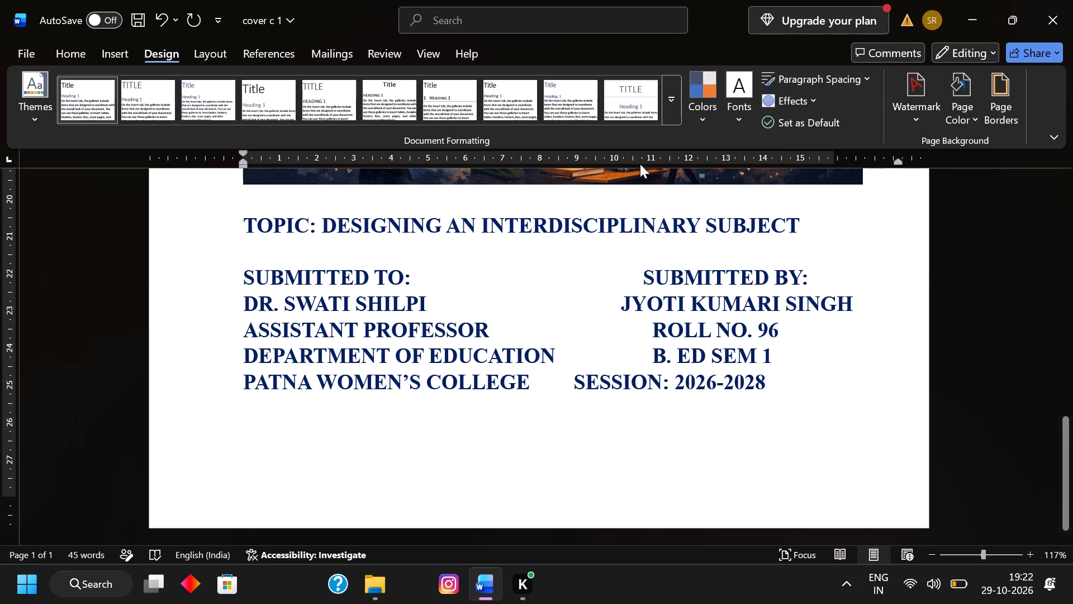
drag(589, 161, 621, 162)
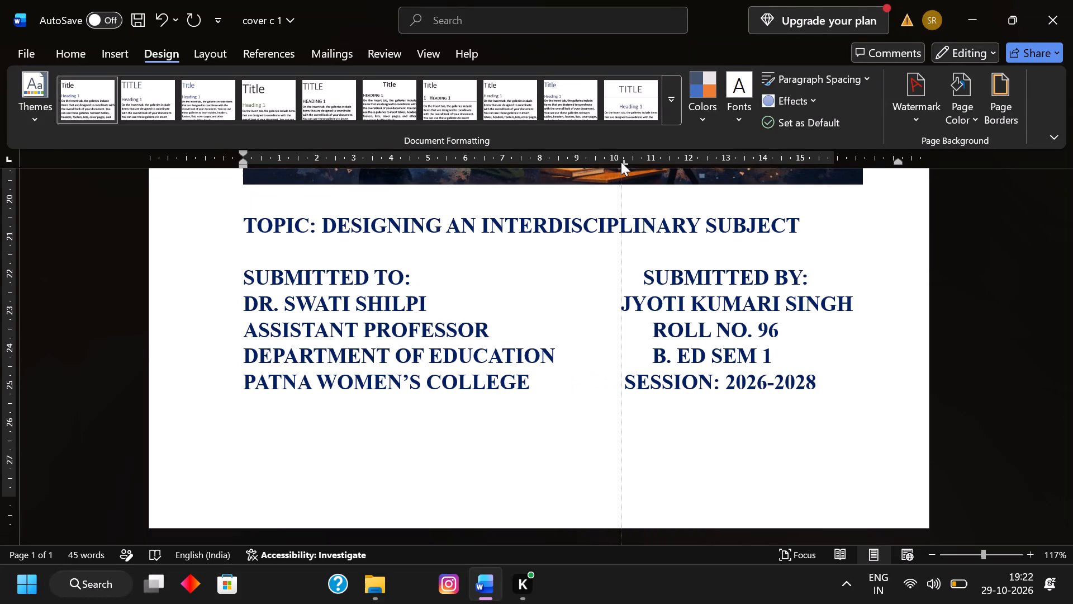
drag(621, 162, 645, 161)
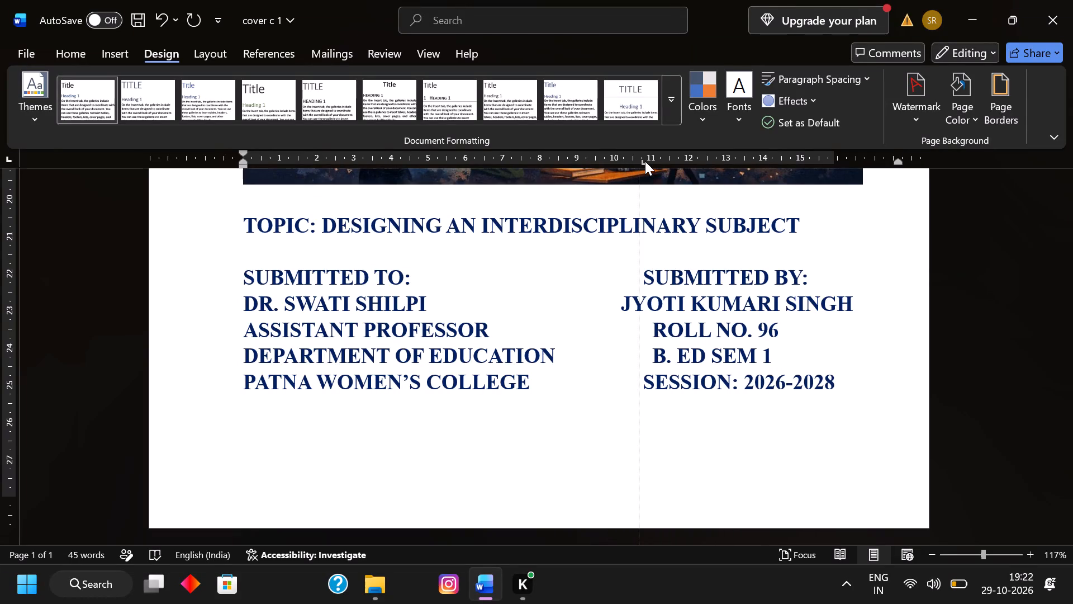
drag(645, 161, 649, 161)
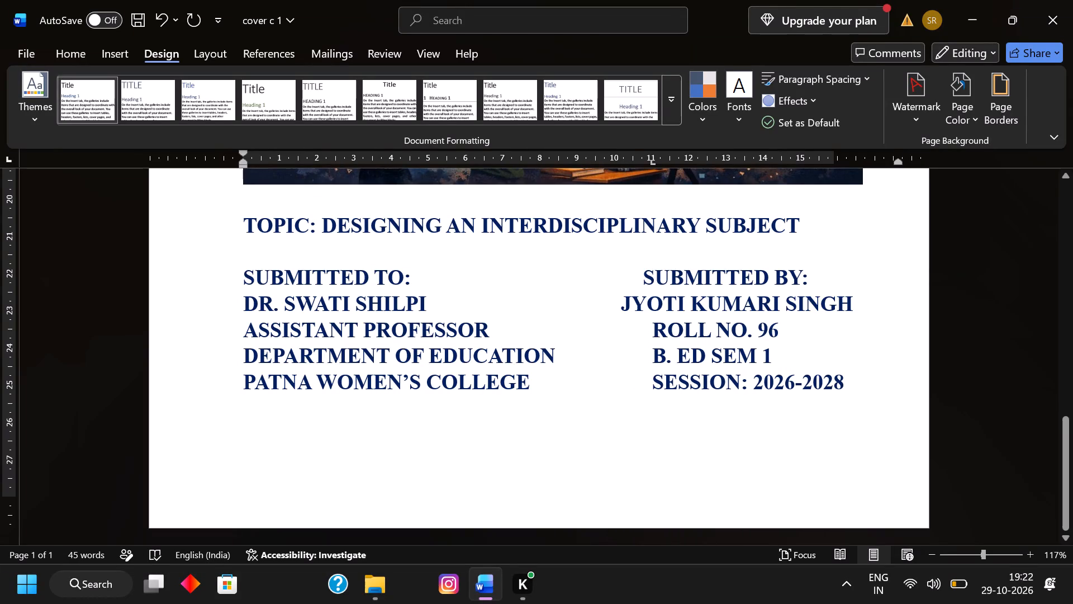
Review the whole cover page, from the submission details to the college heading and logo, checking layout and alignment.
scroll(602, 393, up, 3)
scroll(602, 393, down, 7)
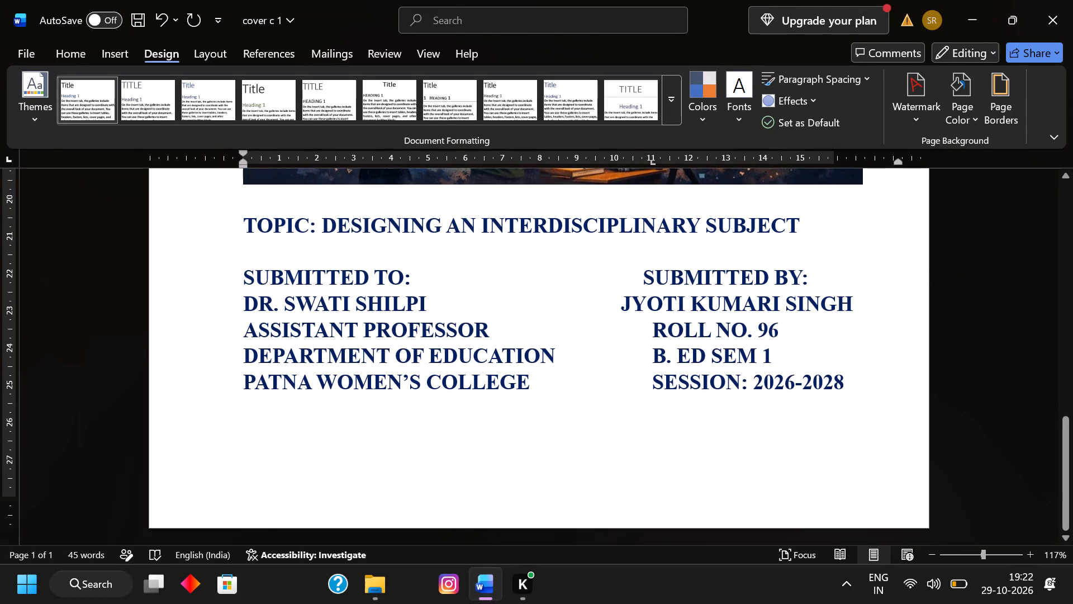
scroll(602, 316, down, 3)
scroll(602, 450, up, 11)
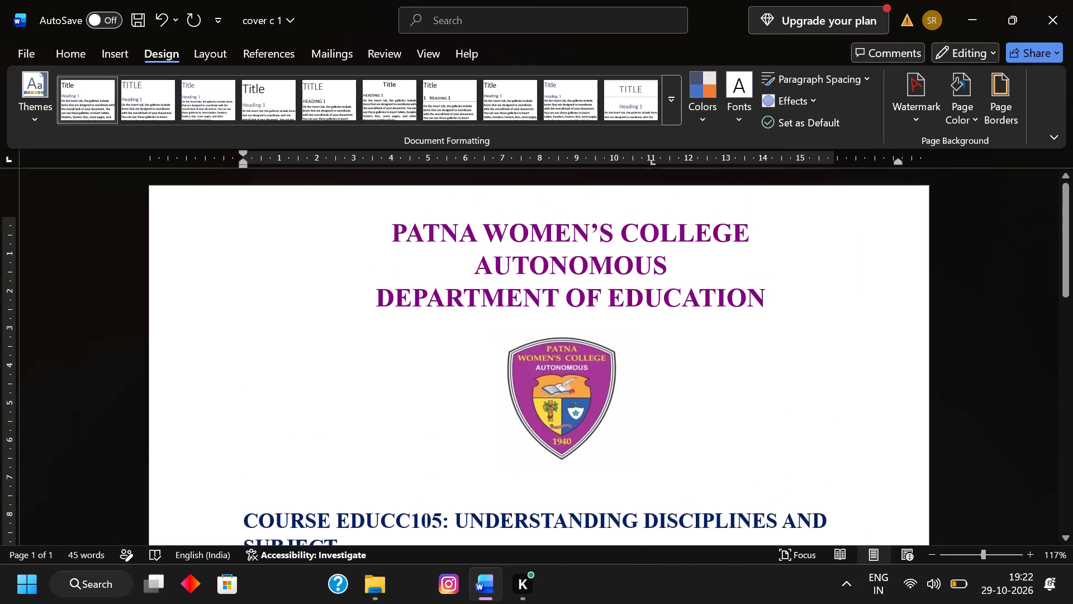
scroll(602, 450, down, 12)
scroll(602, 449, up, 15)
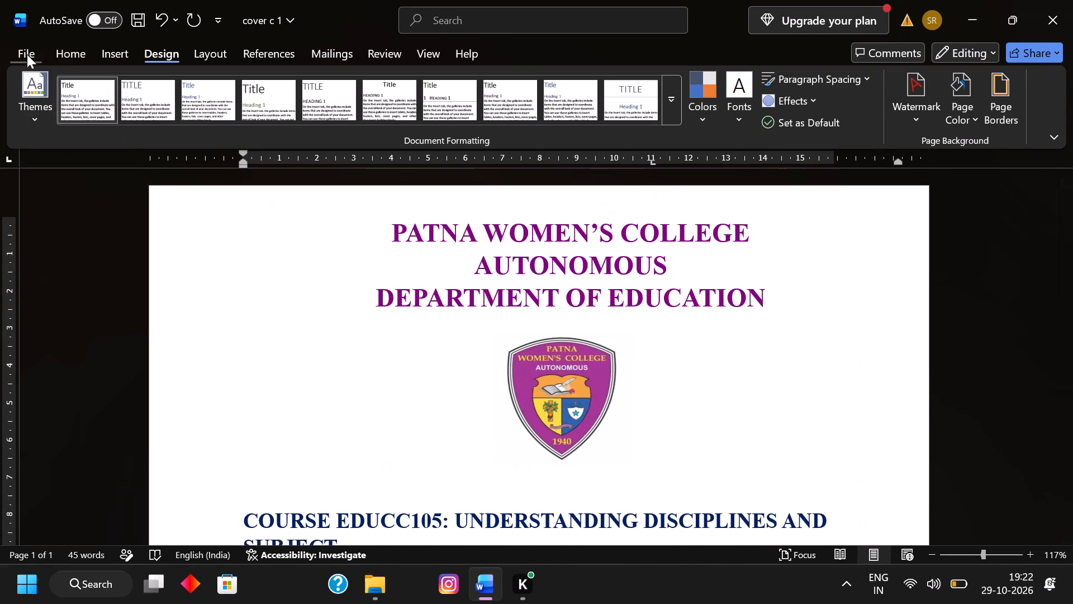
Save a copy of the cover as a Word document named SWATI MAM in the Documents folder.
click(21, 45)
click(65, 312)
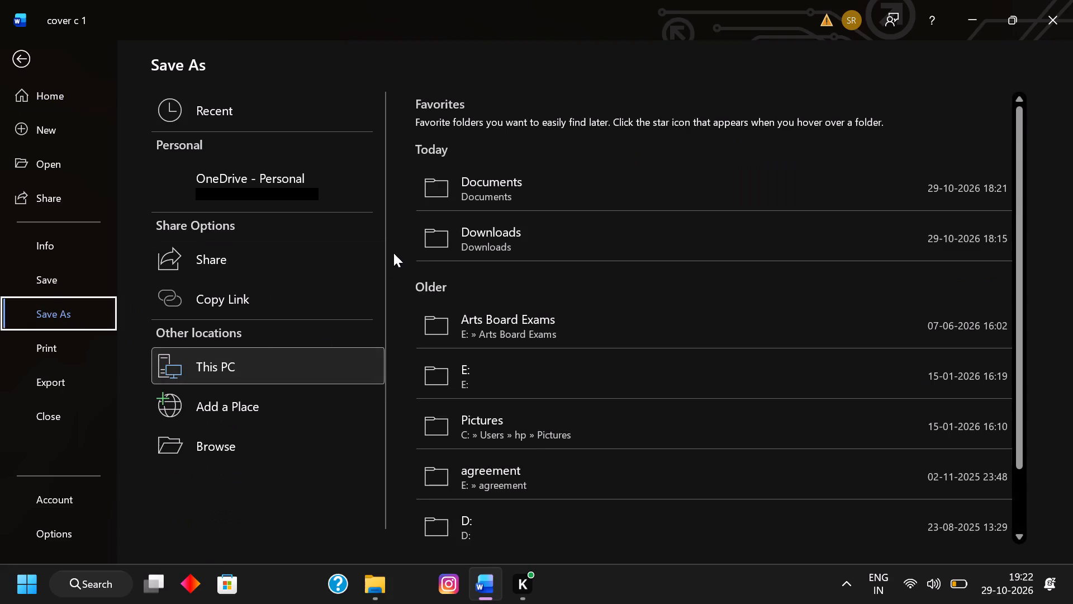
click(469, 188)
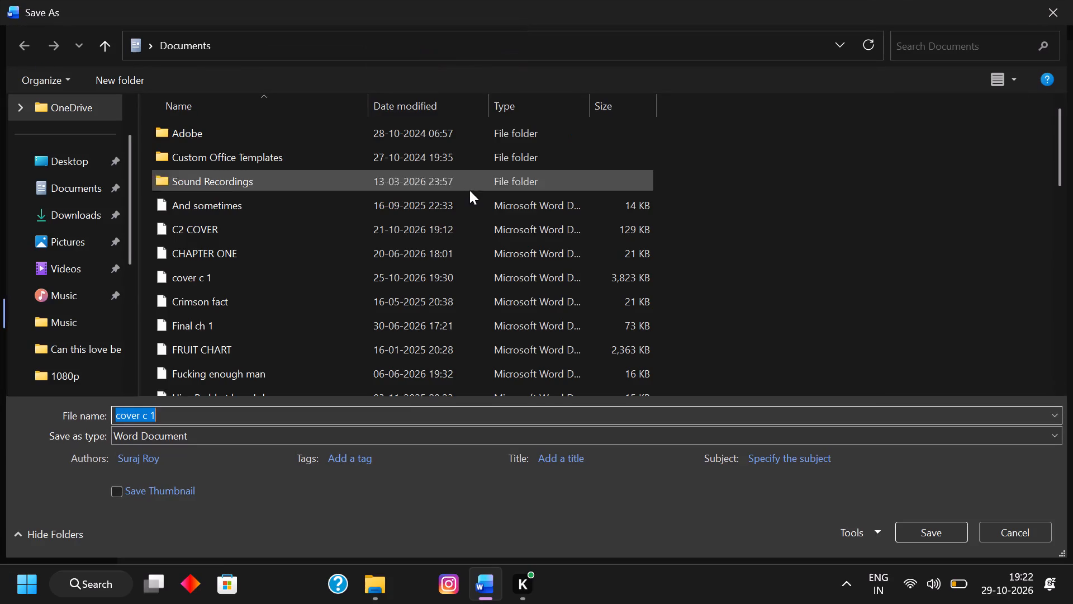
key(BackSpace)
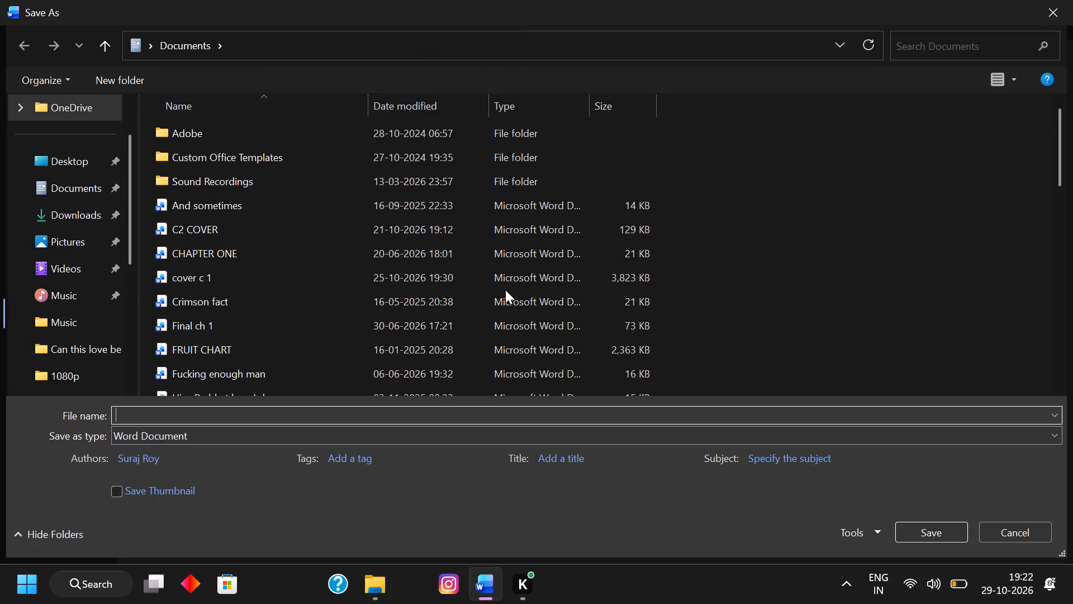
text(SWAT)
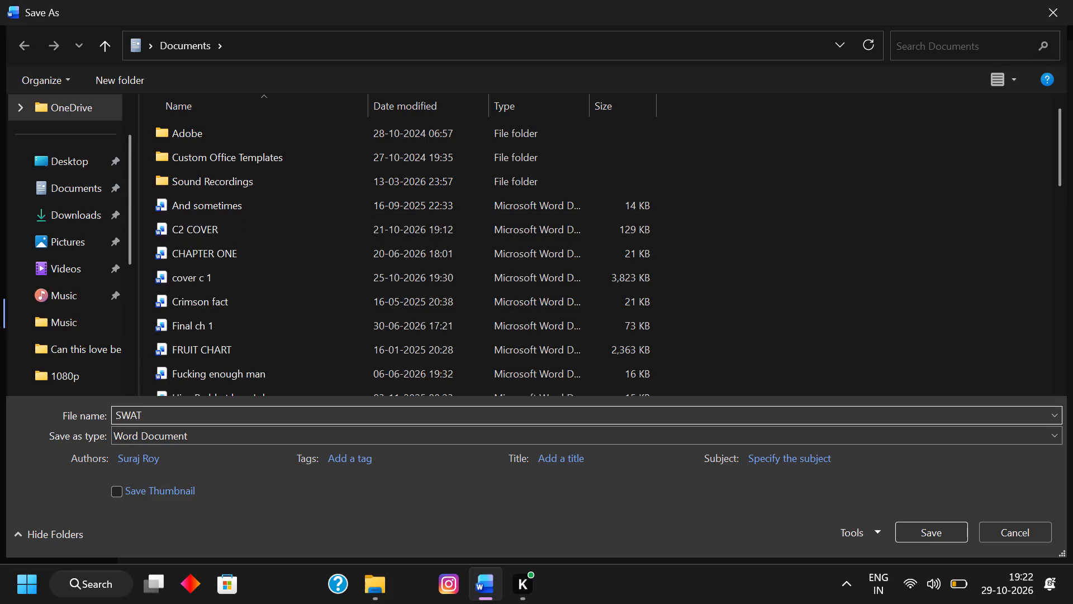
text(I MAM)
click(929, 538)
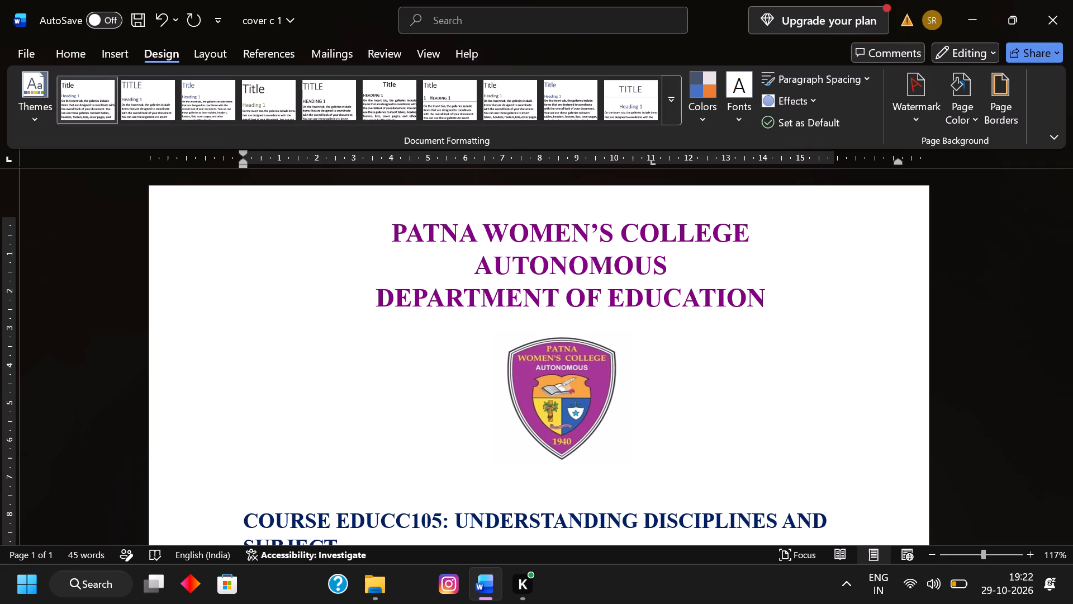
Examine the saved cover from heading to submission details, checking the logo, course title, picture and aligned text.
scroll(760, 427, down, 12)
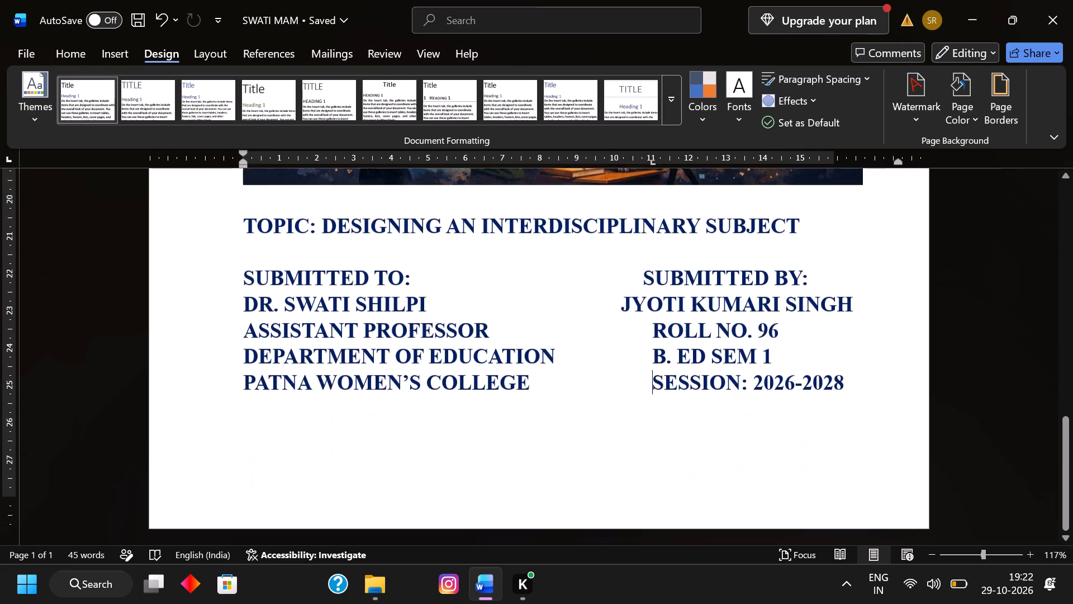
scroll(759, 427, down, 2)
scroll(759, 427, up, 4)
scroll(759, 427, down, 4)
scroll(759, 427, up, 11)
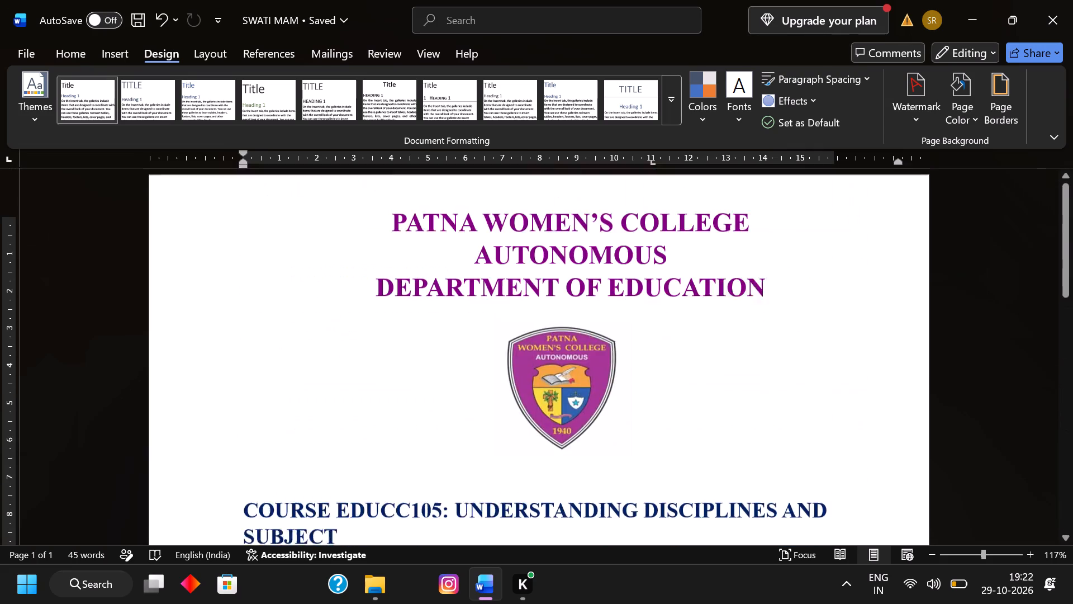
scroll(759, 424, up, 1)
scroll(759, 424, down, 4)
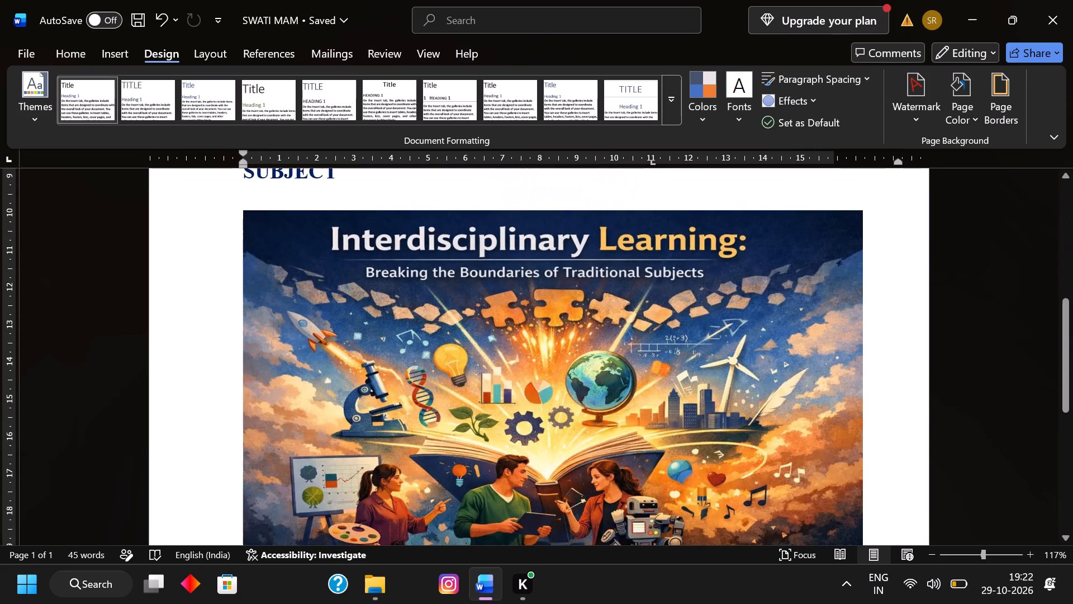
scroll(759, 423, down, 5)
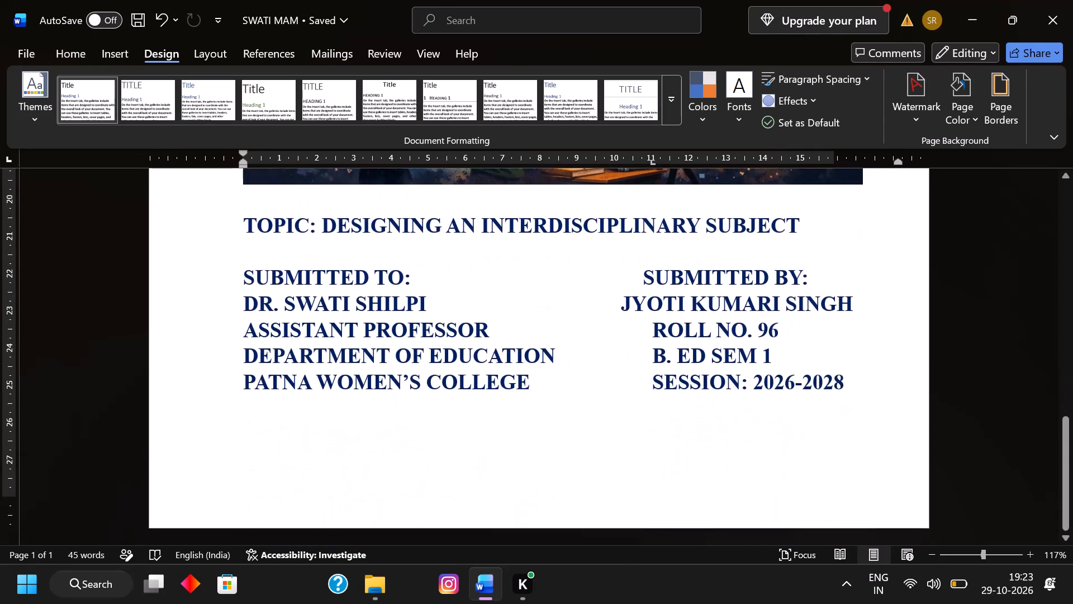